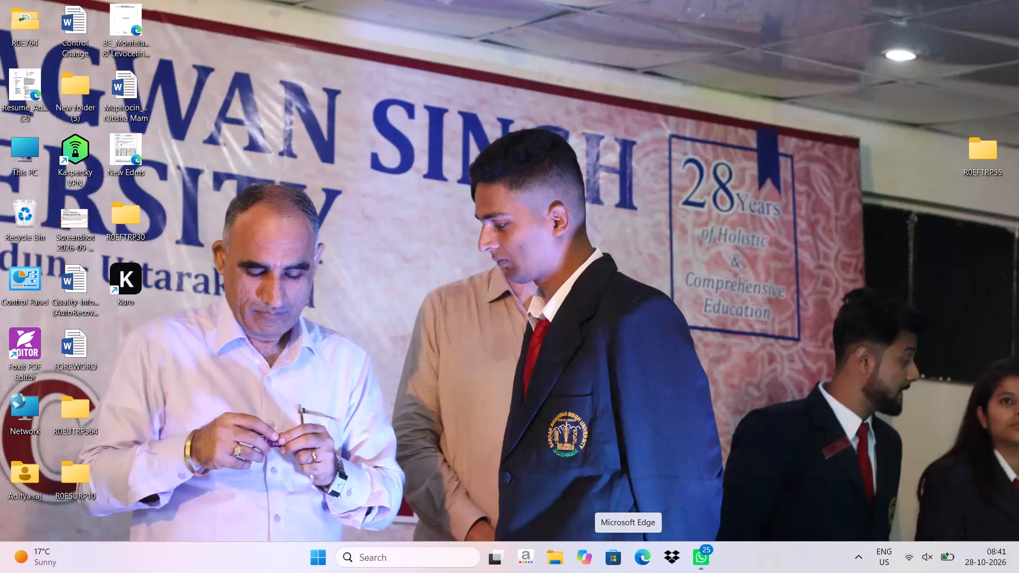
Switch to Microsoft Edge and open the Artworks & Change Control conversation in Cliq beside the colleague's chat.
left_click(640, 560)
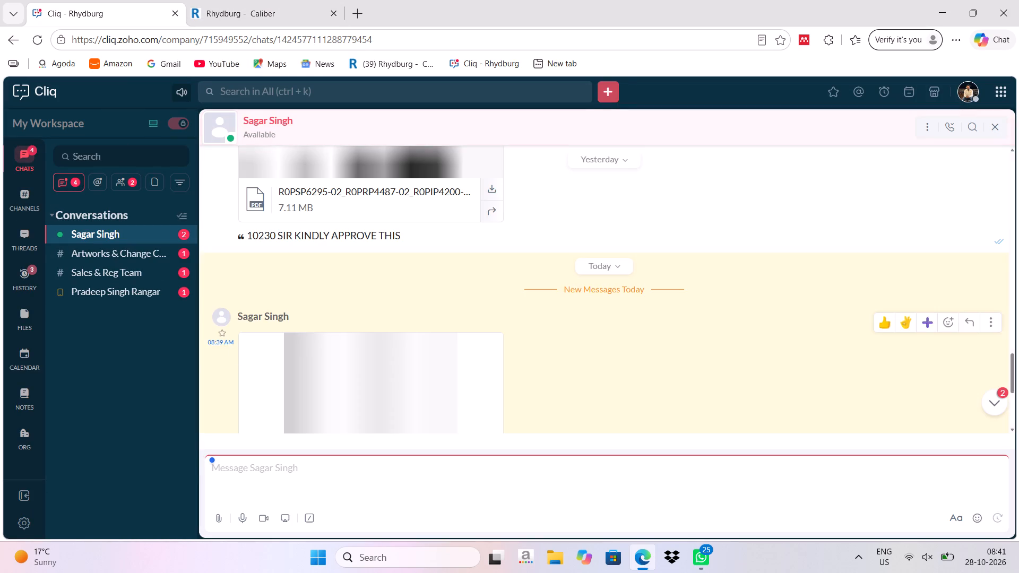
left_click(88, 253)
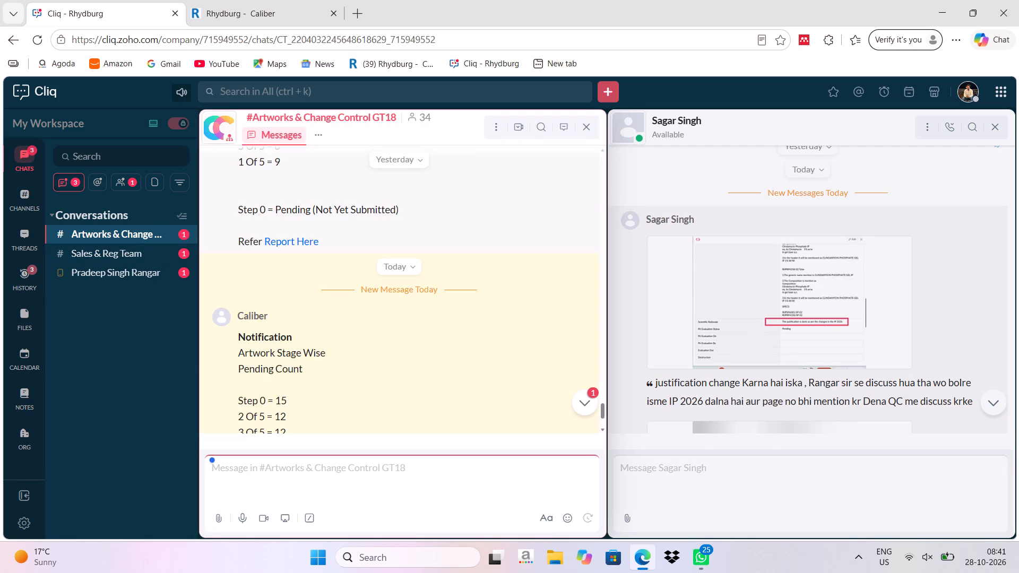
Read the colleague's new messages from today and examine the attached screenshot marking the Scientific Rationale entry.
scroll(747, 316, "down", 5)
scroll(752, 399, "down", 7)
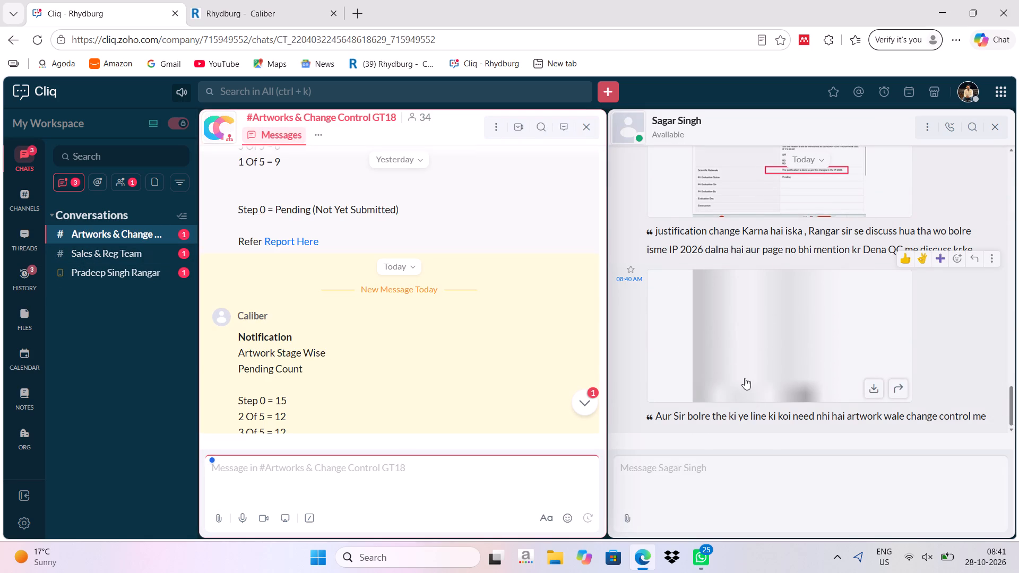
scroll(745, 378, "up", 5)
scroll(745, 378, "down", 2)
left_click(745, 342)
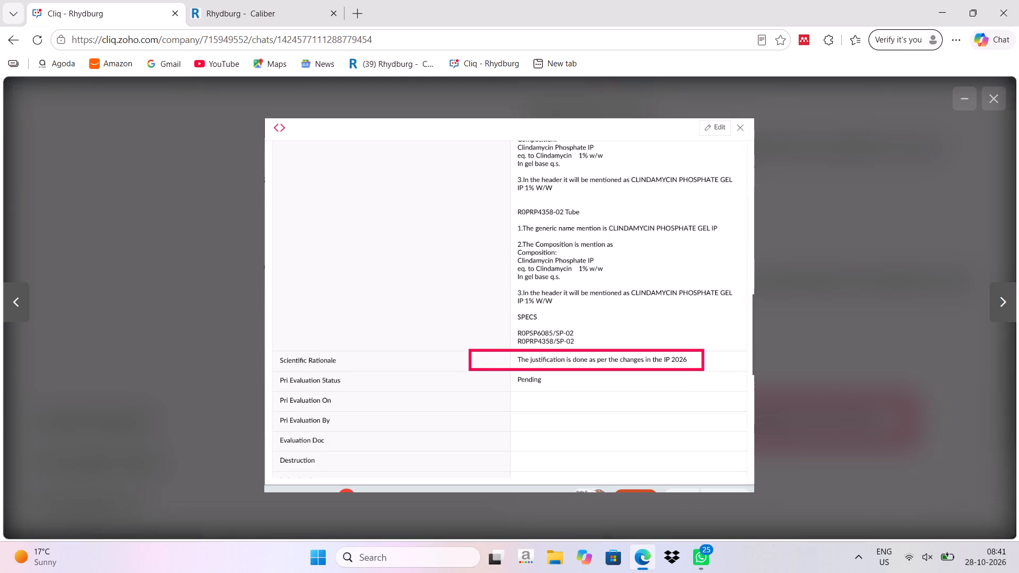
left_click(998, 95)
Examine the colleague's second screenshot, which marks the product line in the New Suggested State section, and its caption.
scroll(781, 424, "down", 6)
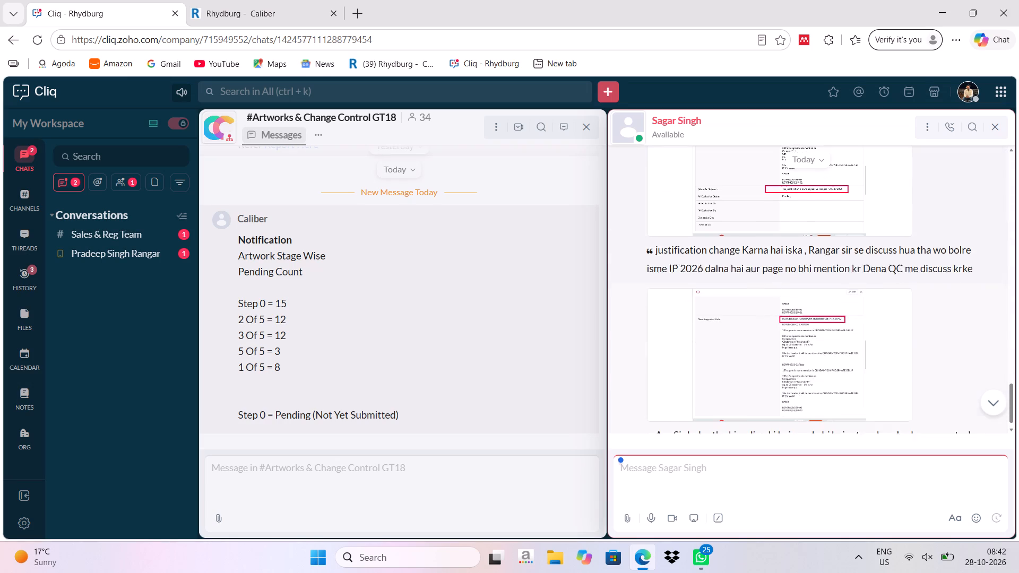
scroll(770, 398, "down", 3)
left_click(788, 351)
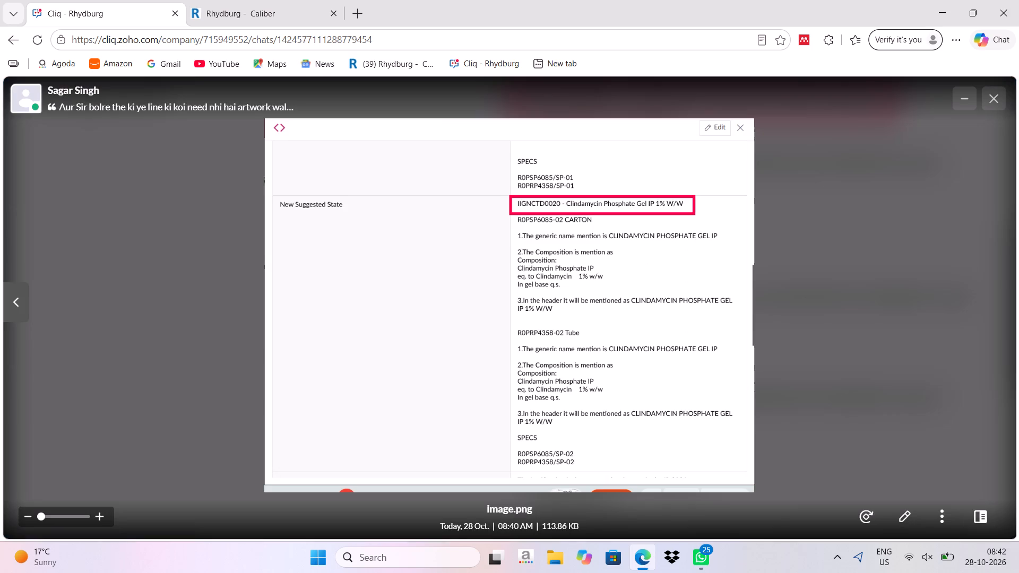
double_click(989, 101)
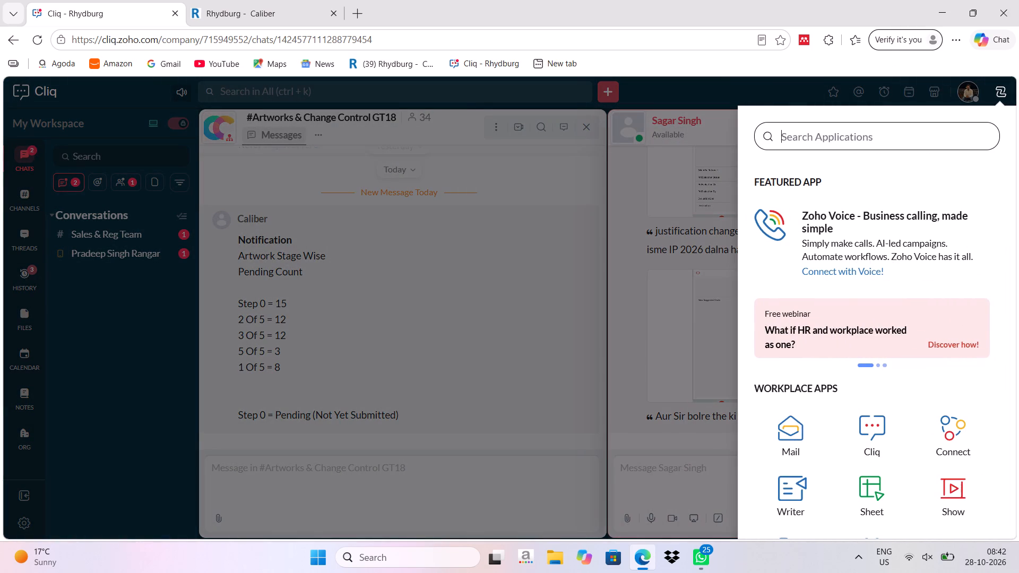
left_click(668, 467)
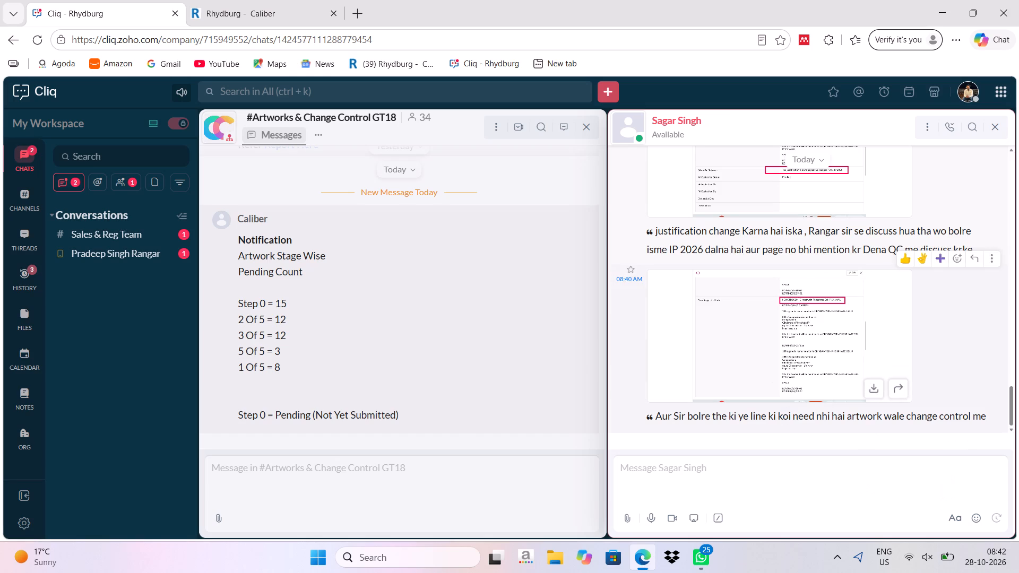
double_click(813, 353)
scroll(792, 331, "down", 4)
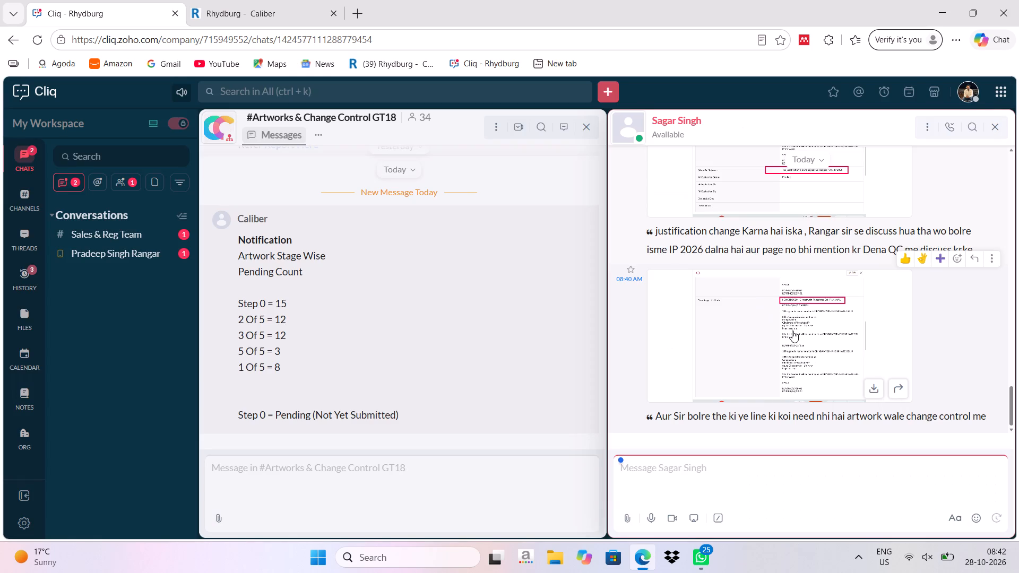
left_click(792, 331)
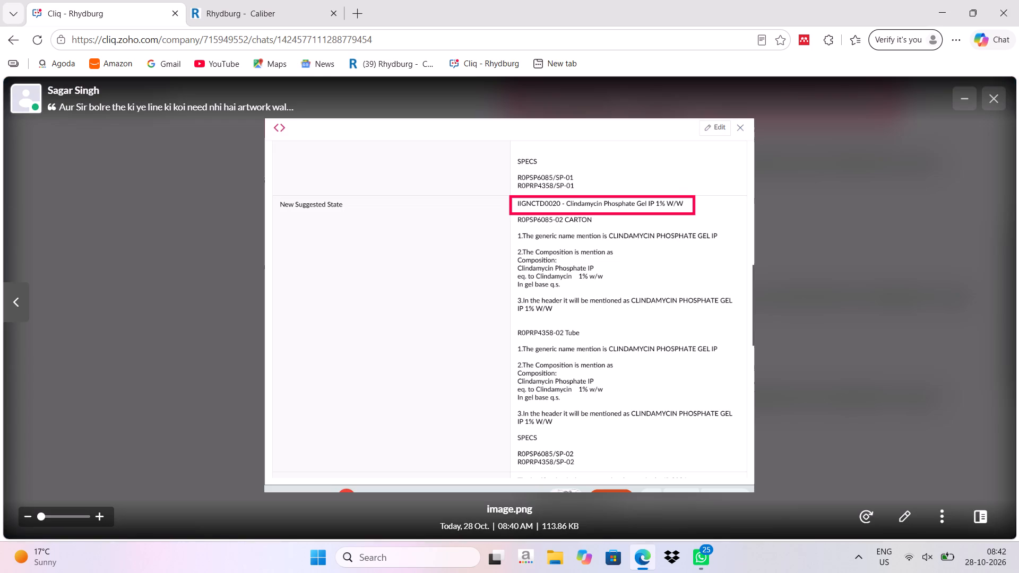
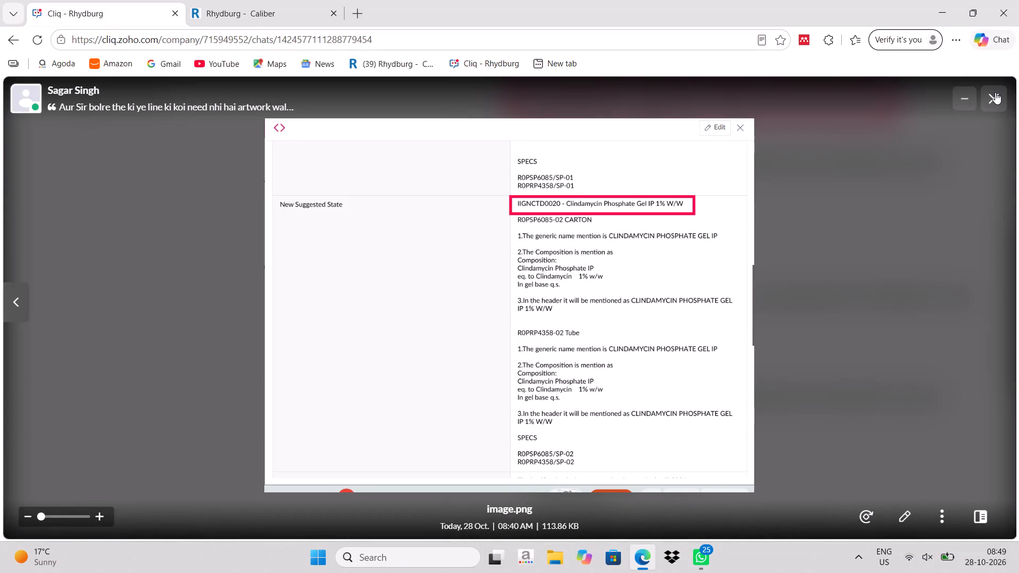
Close the colleague's screenshot preview in Cliq and switch to the Change Control MIS page in Rhydburg Caliber.
left_click(995, 92)
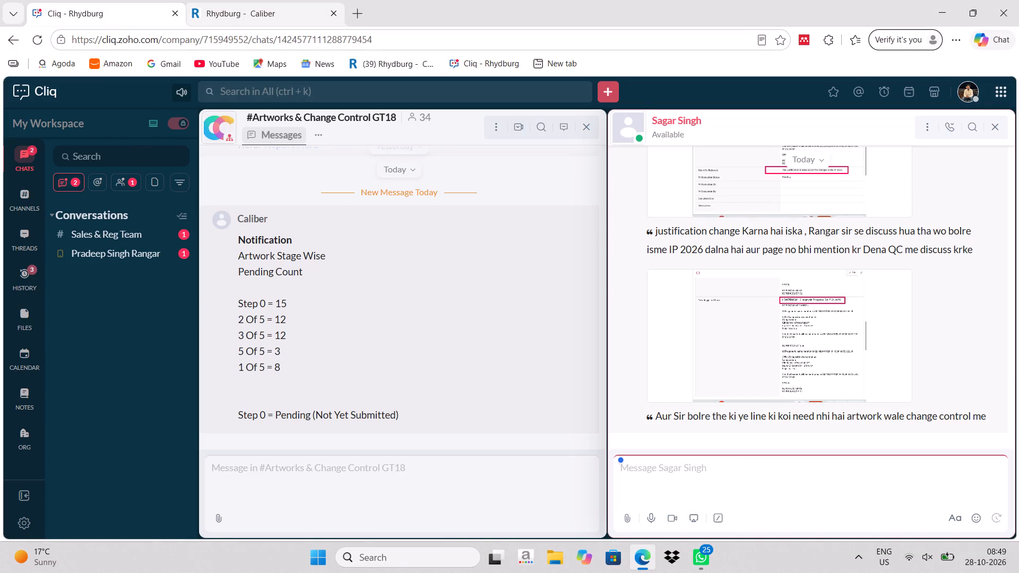
left_click(254, 9)
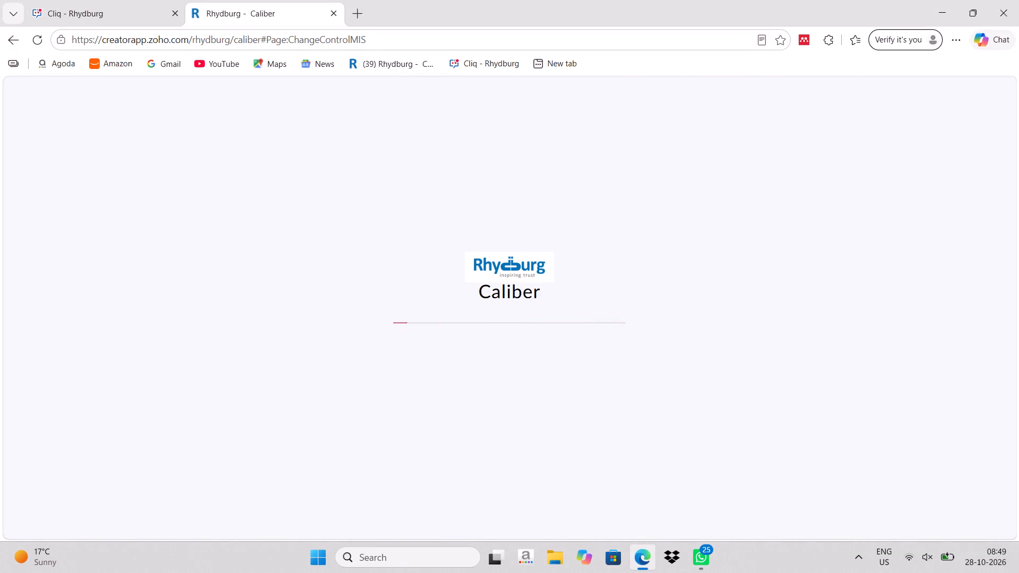
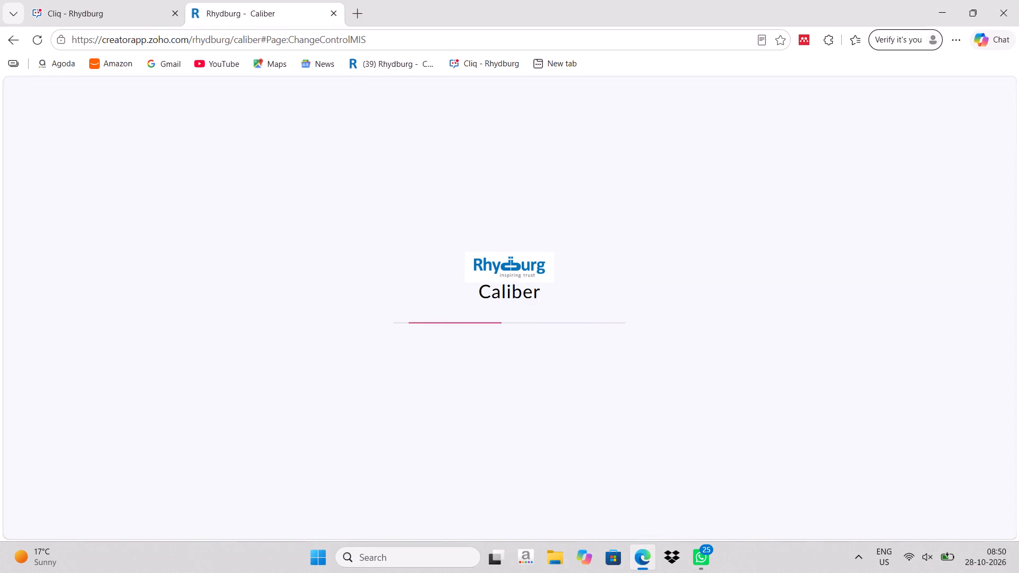
Return to the Cliq chat and review the colleague's screenshot of the highlighted Clindamycin Phosphate Gel line under New Suggested State.
left_click(139, 7)
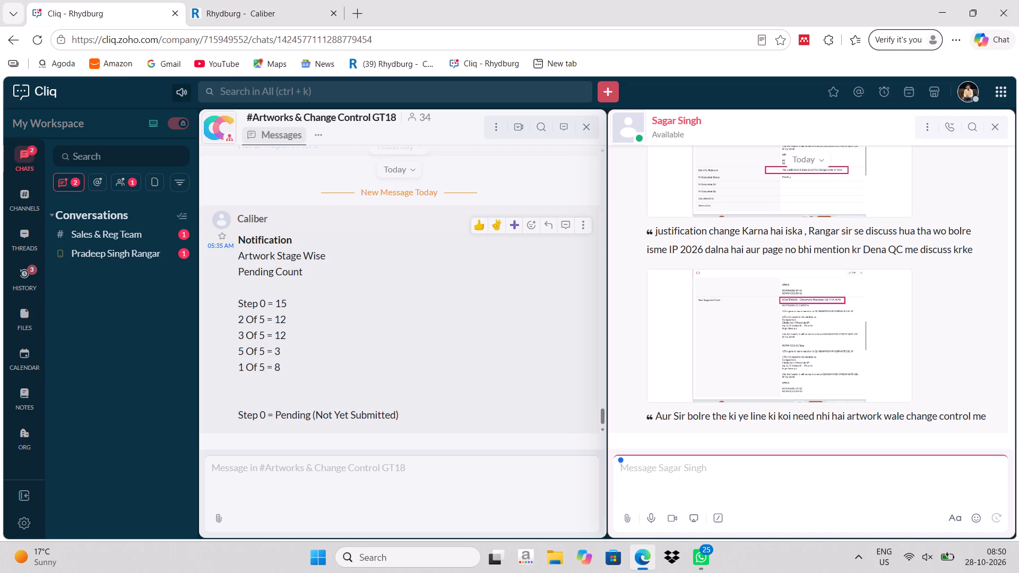
left_click(746, 346)
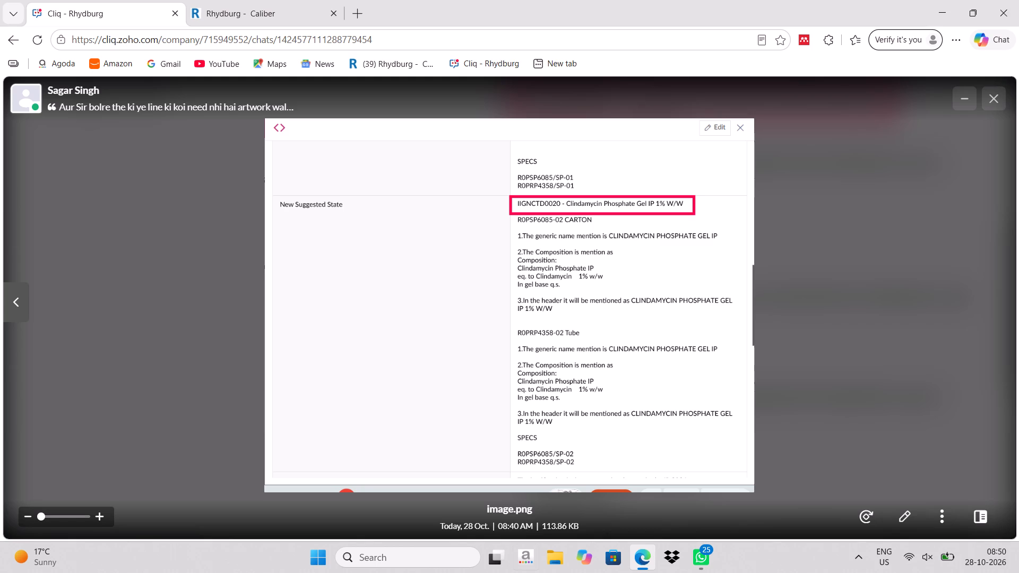
left_click(989, 100)
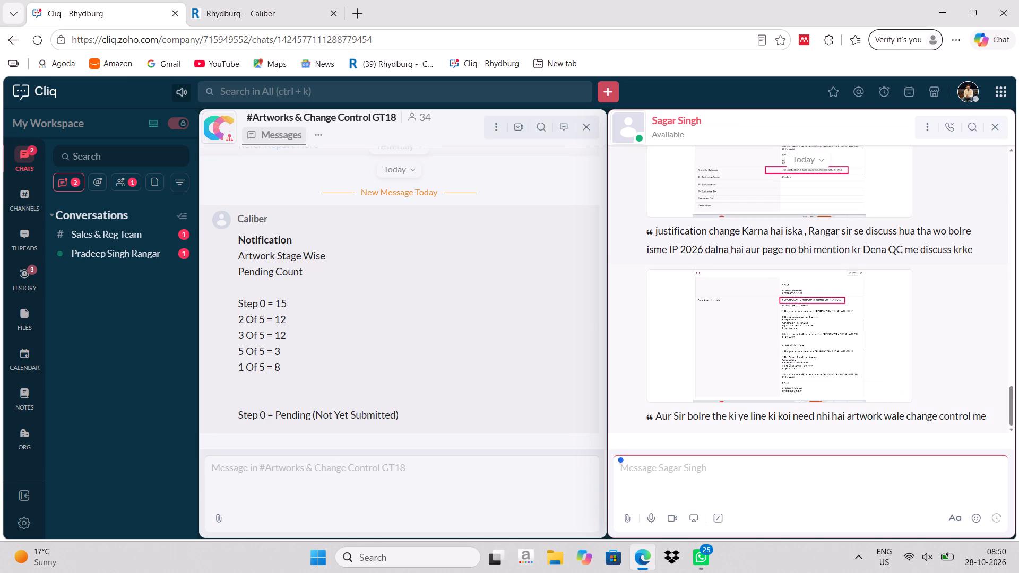
Reply to the colleague's screenshot message with "sir inke jagah fiir kya dalenege".
left_click(970, 261)
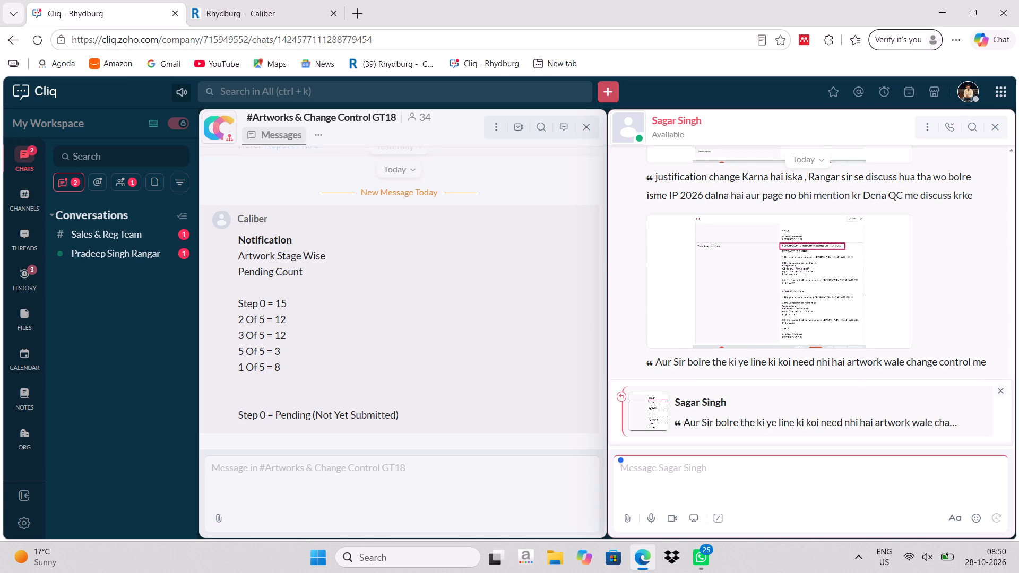
type("sir inke")
key("space")
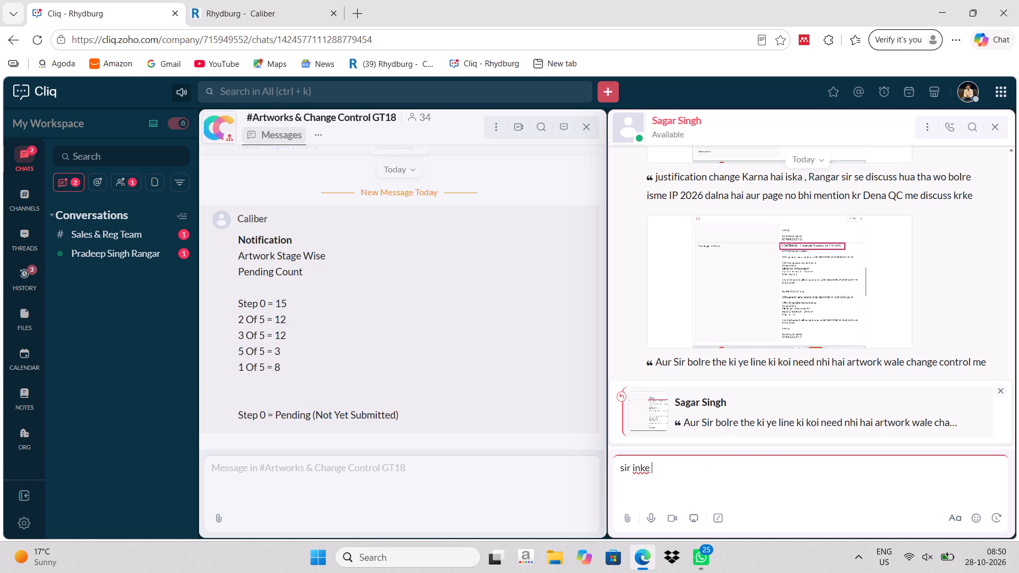
type("jagah fiir kya dalenege")
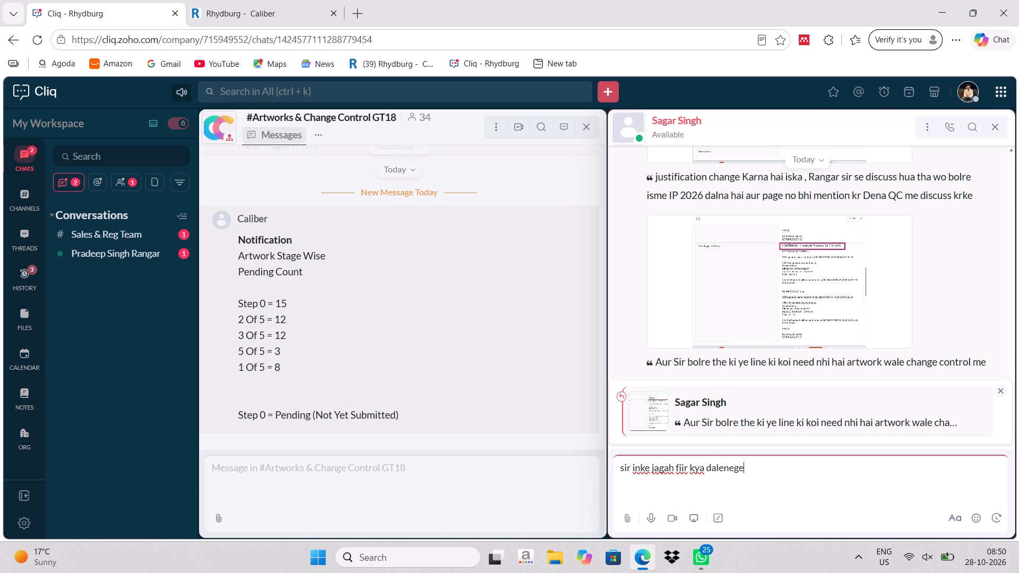
key("Return")
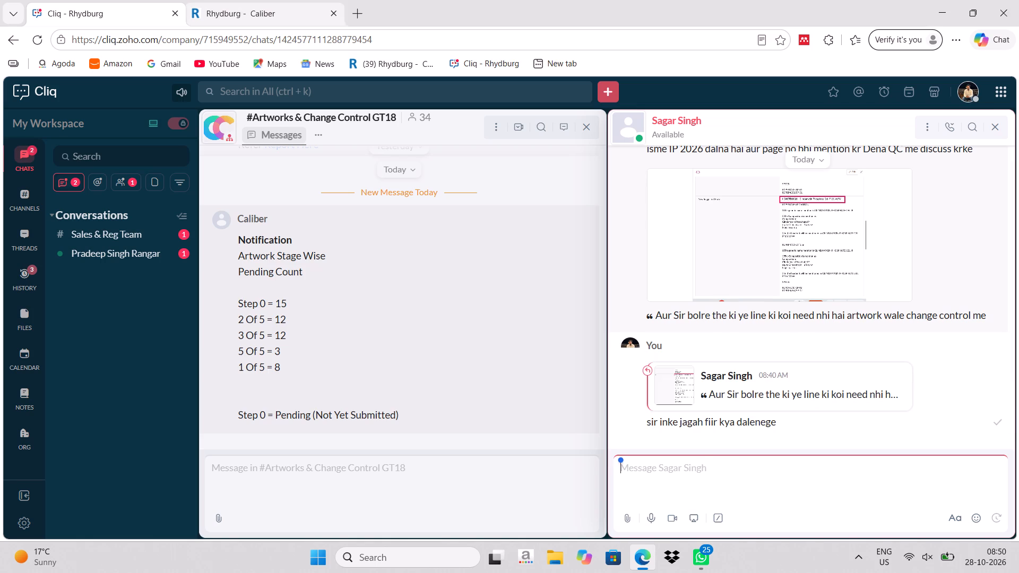
Search the web in a new browser tab for "Indian Pharmacopeia 2026".
left_click(353, 5)
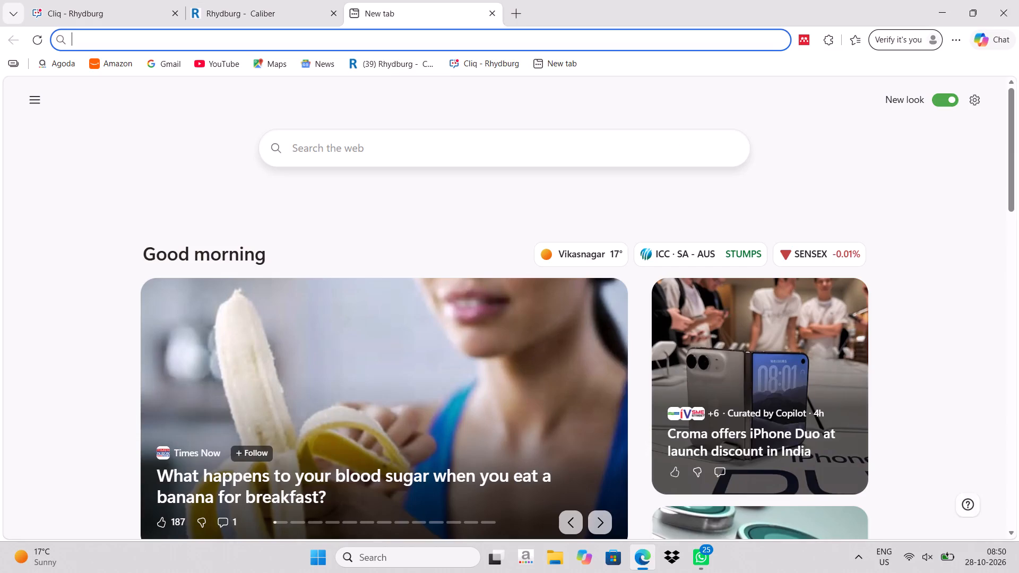
key("shift+i")
type("ndian Phar")
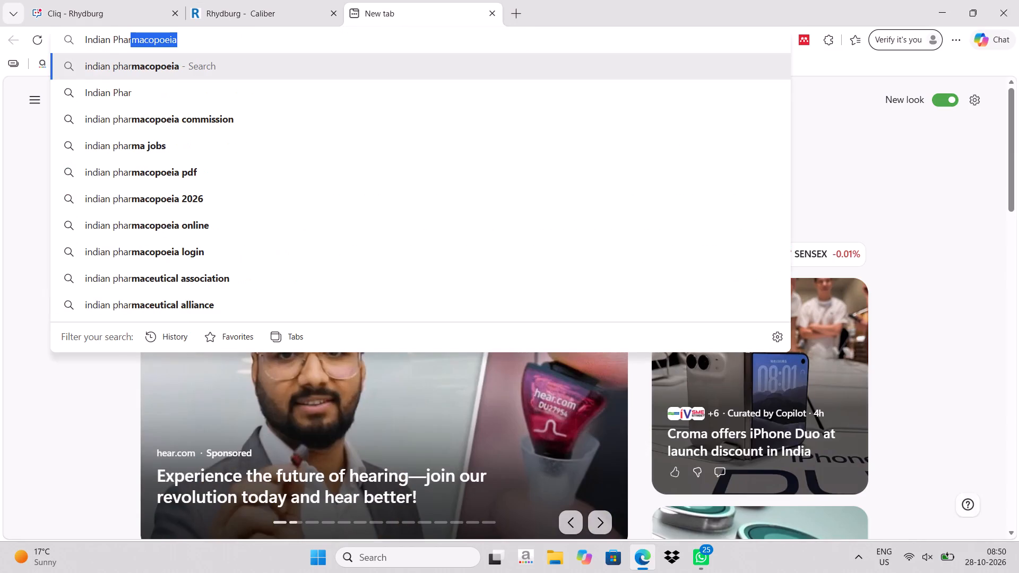
type("macopeia 2026")
key("Return")
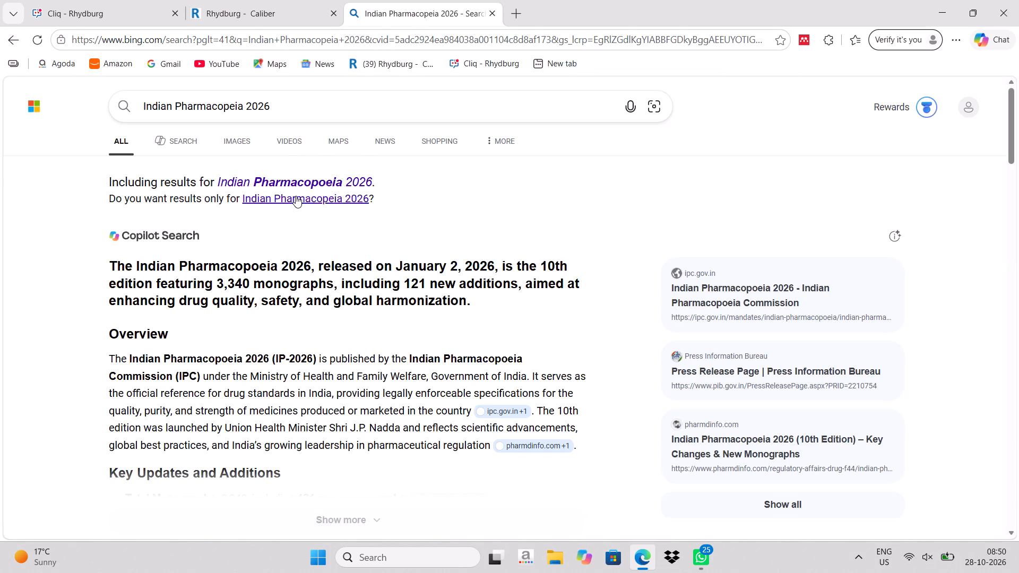
Open the Indian Pharmacopoeia Commission's Indian Pharmacopoeia 2026 result and look through the page for the IP 2026 content.
scroll(296, 196, "down", 5)
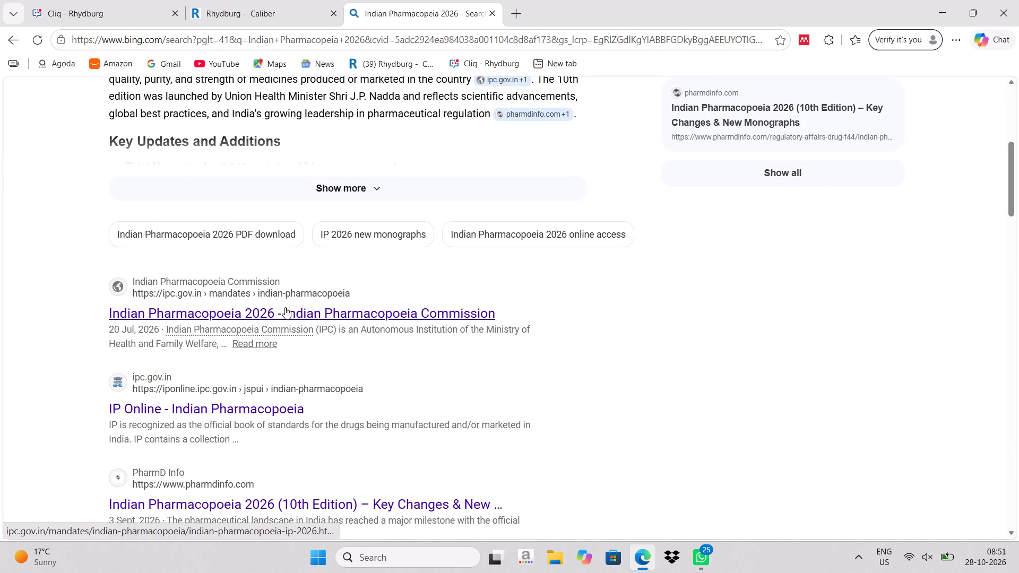
left_click(265, 315)
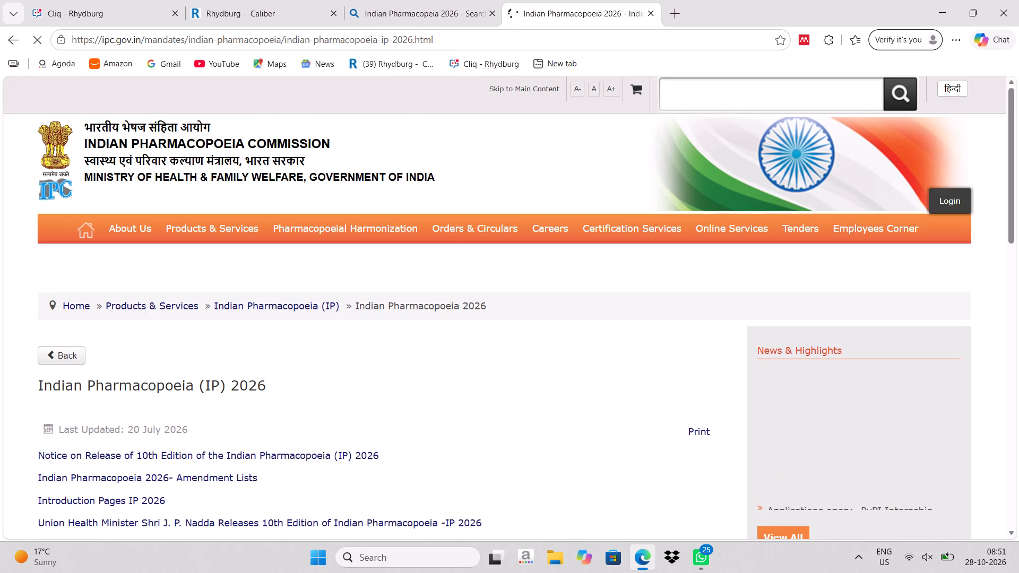
scroll(299, 405, "down", 1)
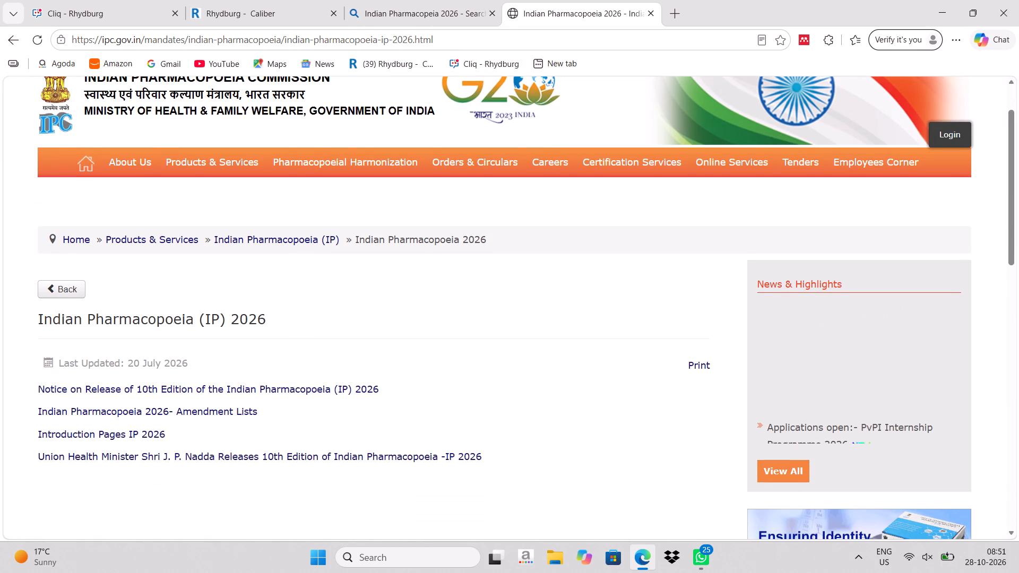
scroll(281, 427, "down", 3)
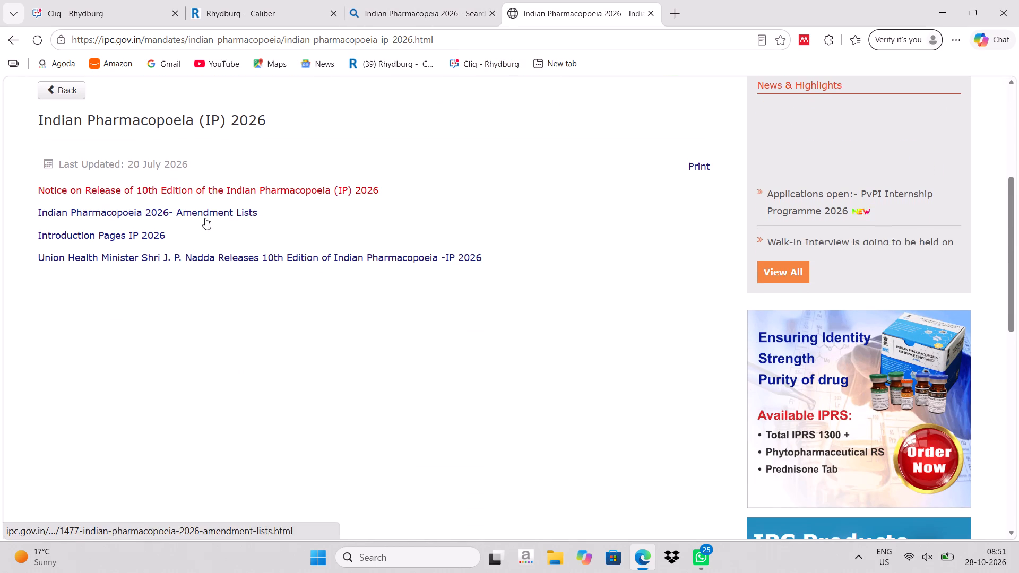
scroll(133, 241, "down", 6)
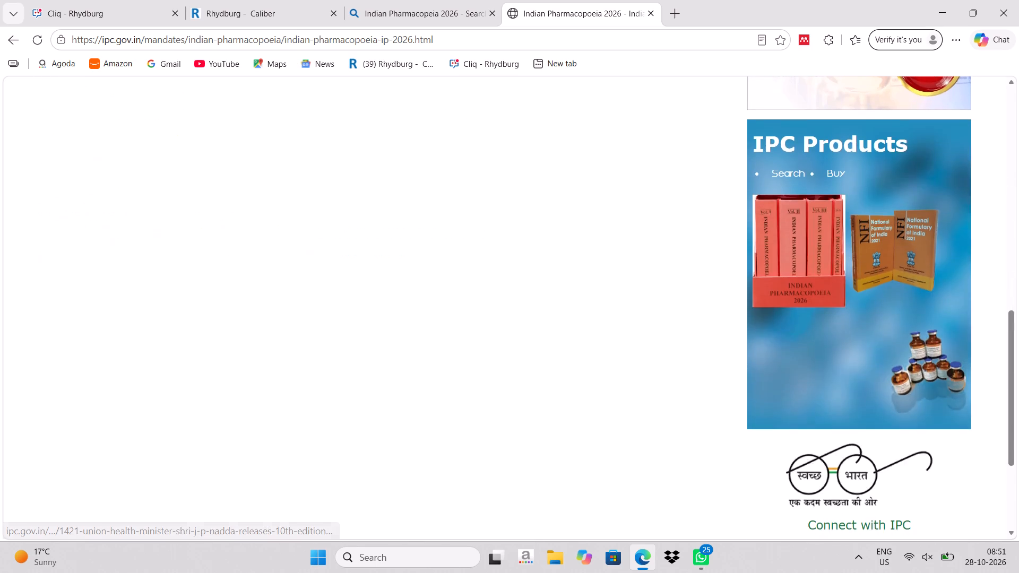
scroll(128, 242, "down", 11)
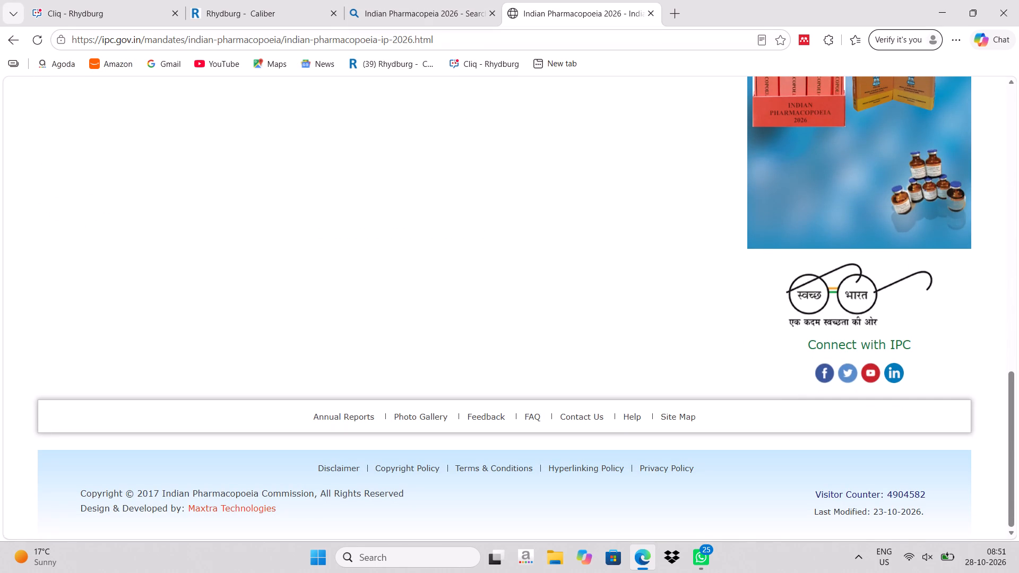
Return to the search results and run the related search "Indian Pharmacopoeia 2026 pdf download".
left_click(373, 3)
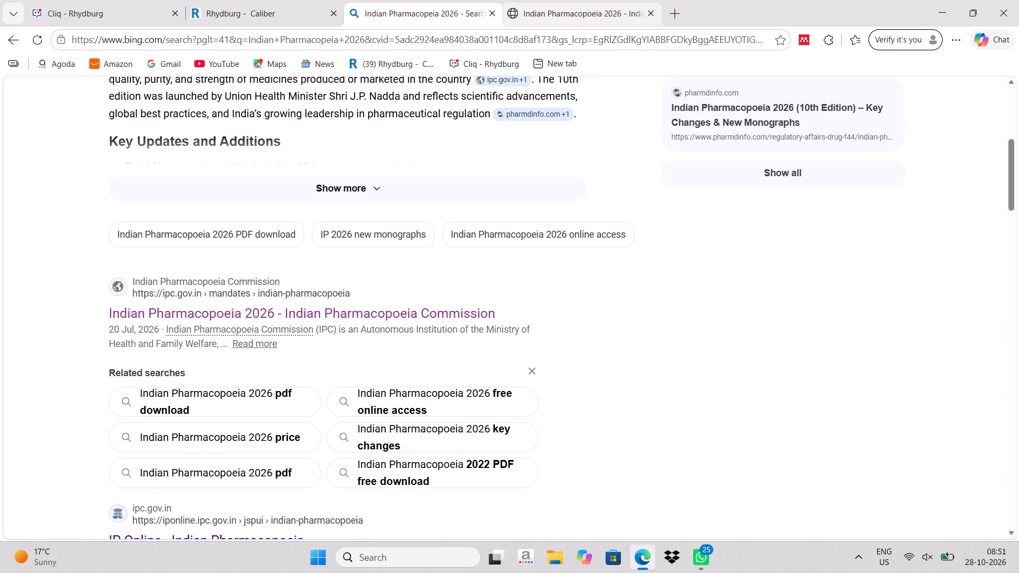
left_click_drag(197, 400, 190, 395)
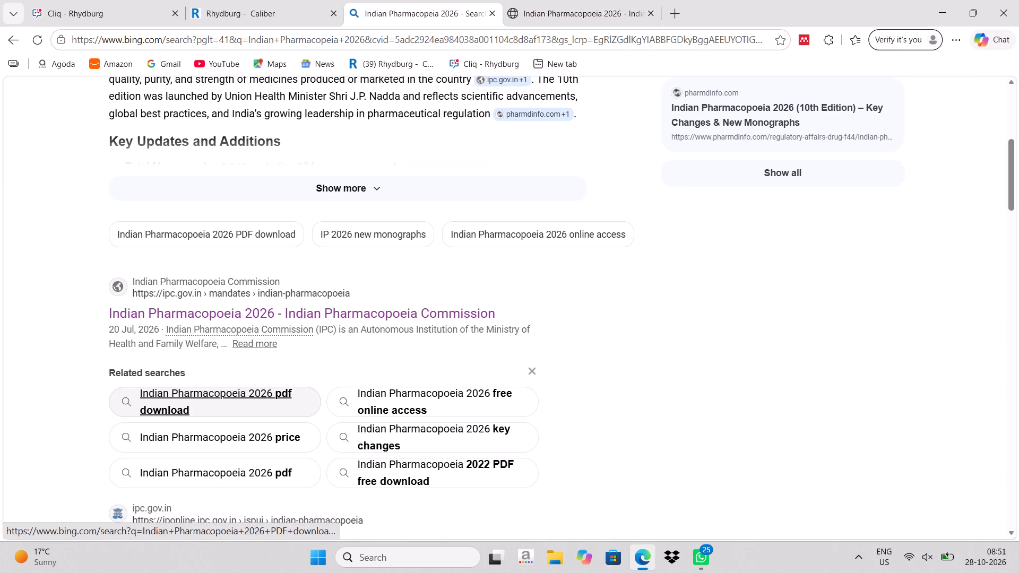
left_click(184, 396)
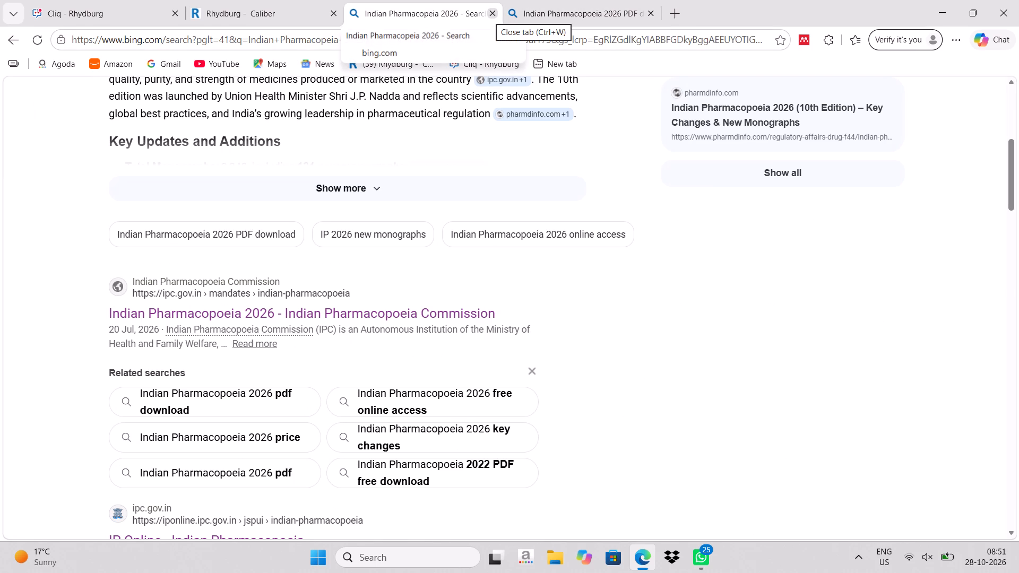
double_click(565, 0)
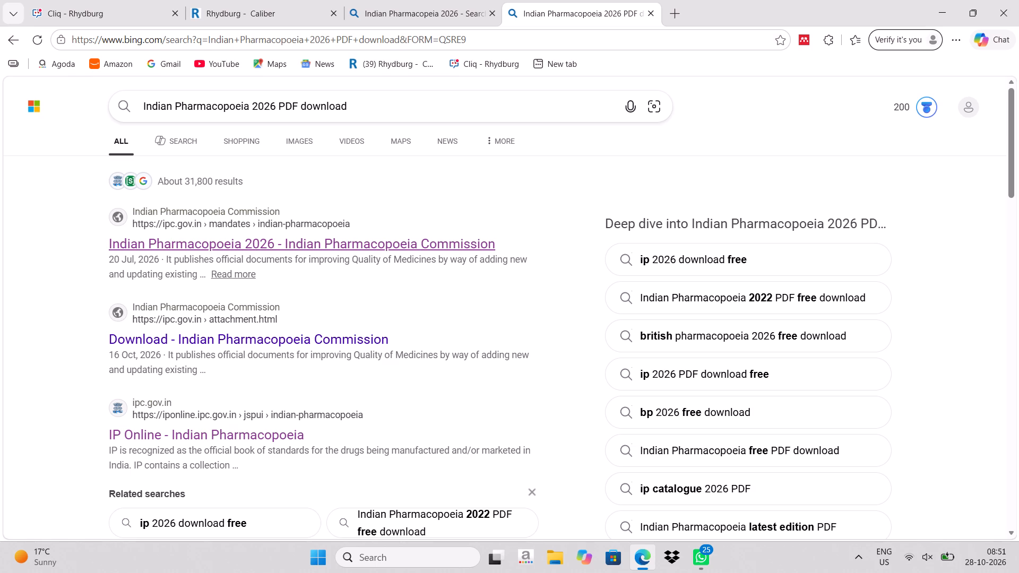
scroll(251, 338, "down", 5)
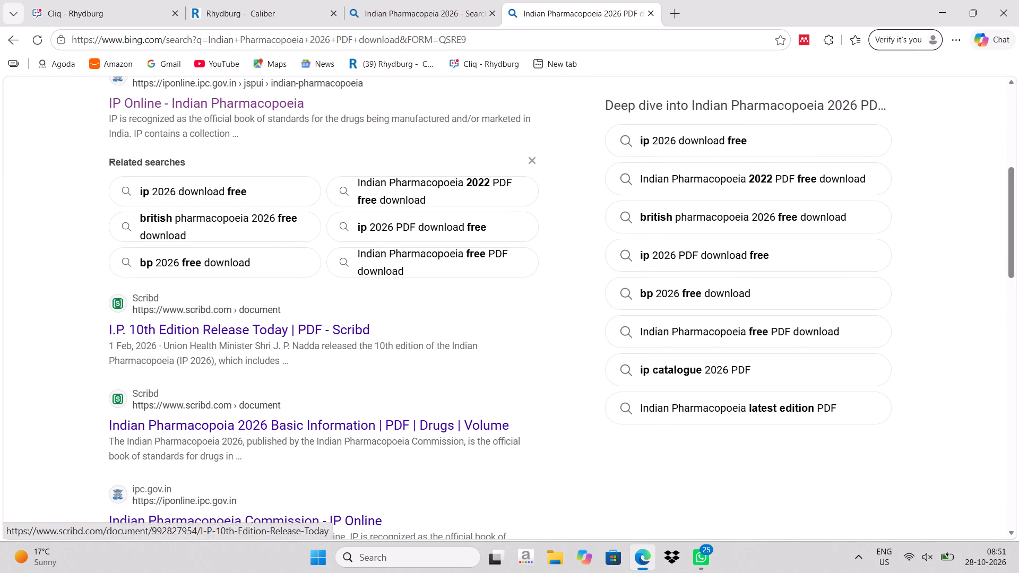
scroll(312, 433, "down", 3)
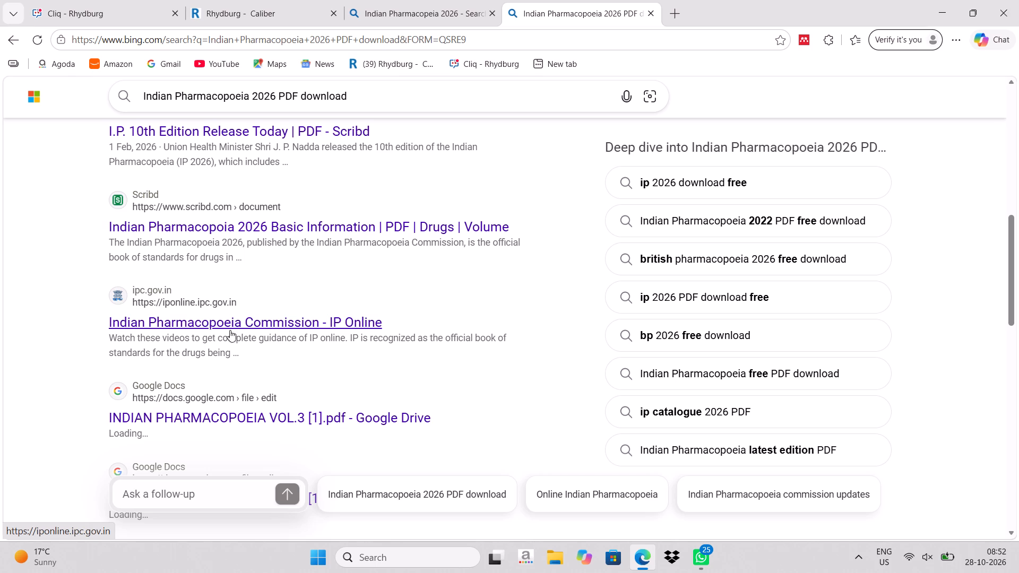
scroll(252, 362, "down", 2)
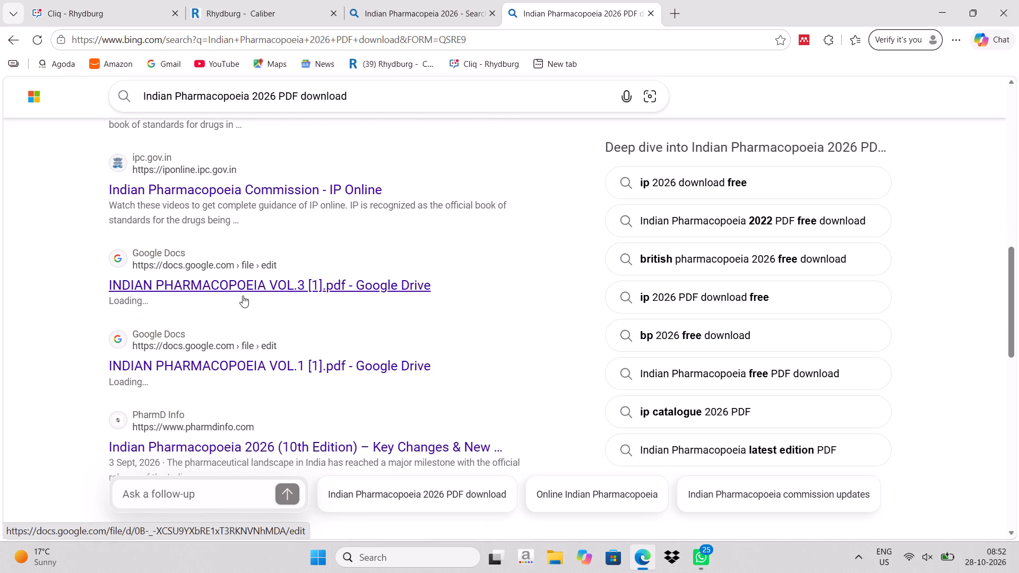
scroll(235, 342, "down", 1)
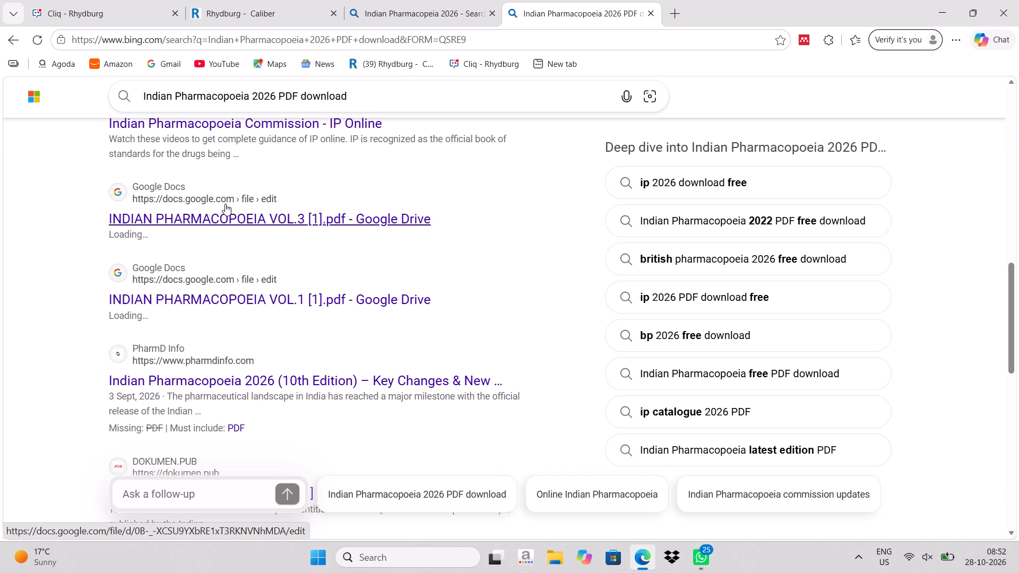
left_click(235, 218)
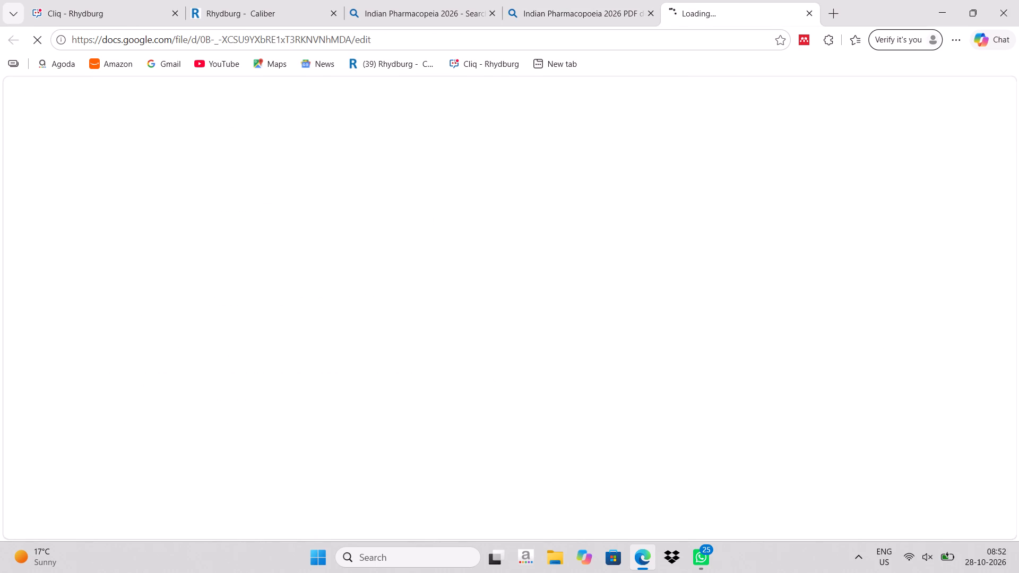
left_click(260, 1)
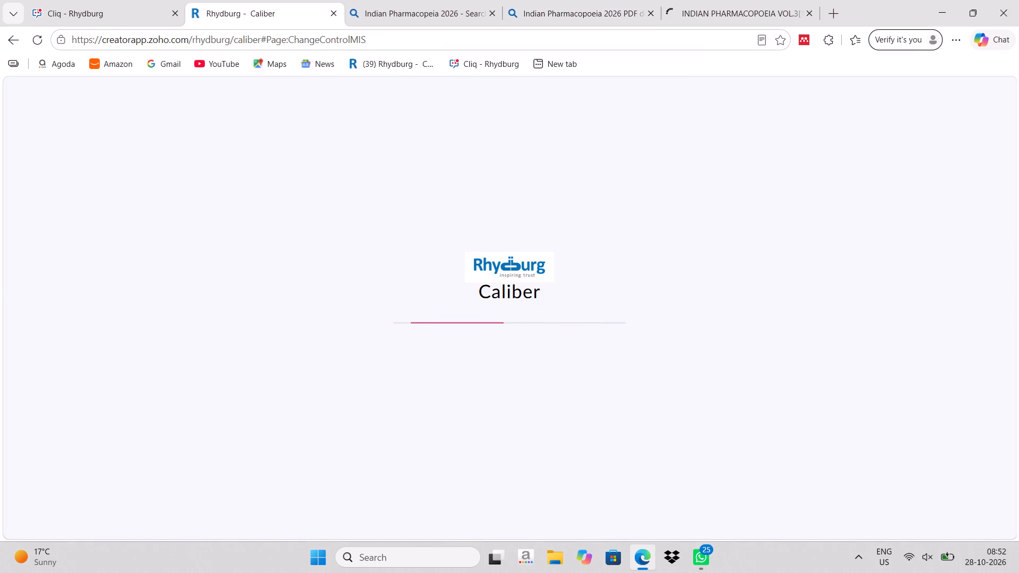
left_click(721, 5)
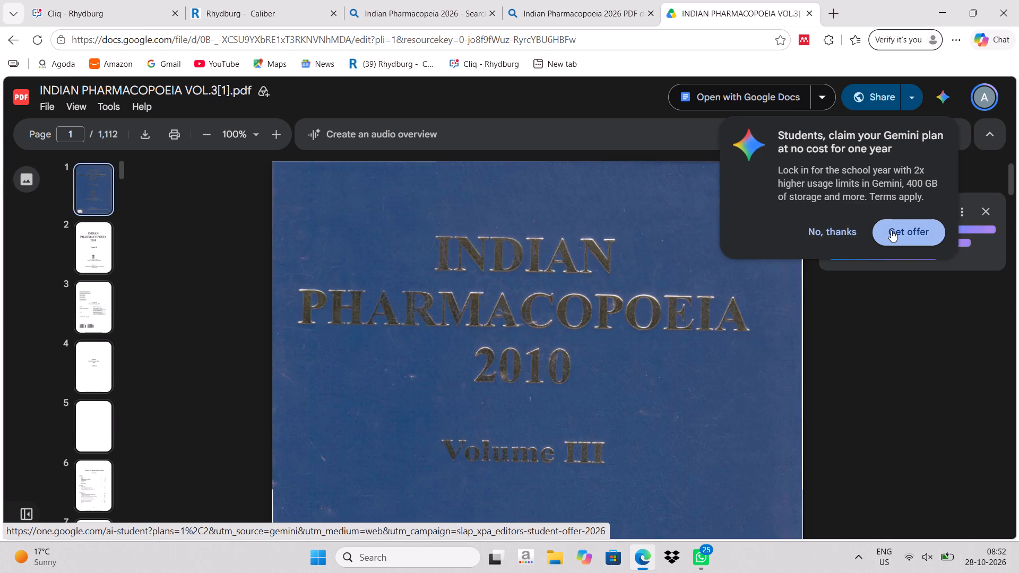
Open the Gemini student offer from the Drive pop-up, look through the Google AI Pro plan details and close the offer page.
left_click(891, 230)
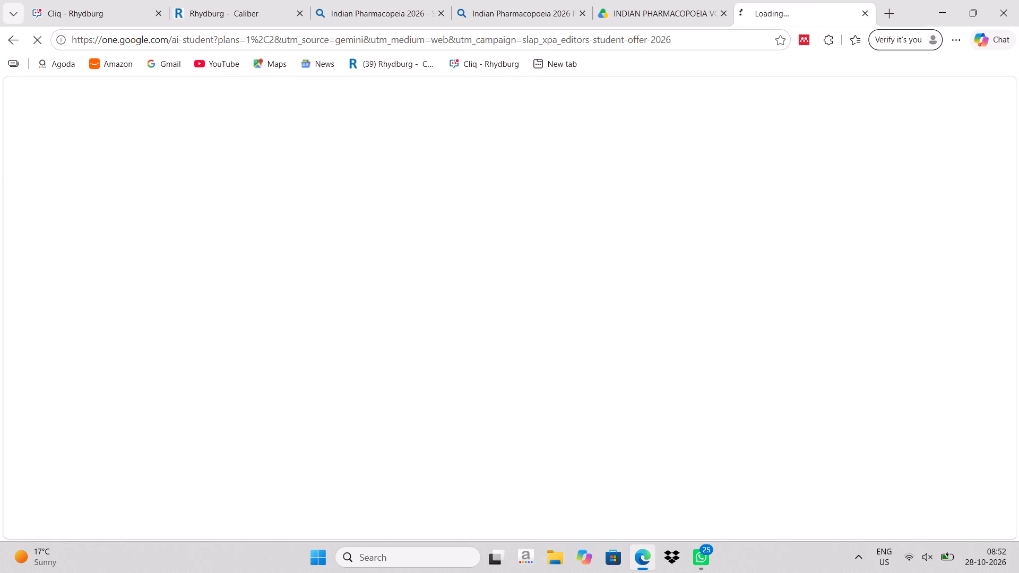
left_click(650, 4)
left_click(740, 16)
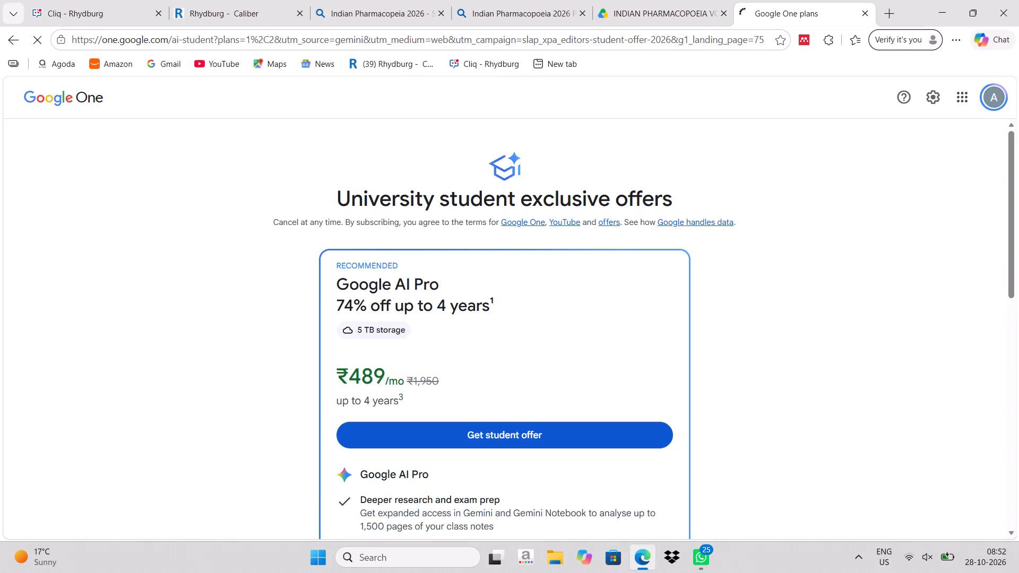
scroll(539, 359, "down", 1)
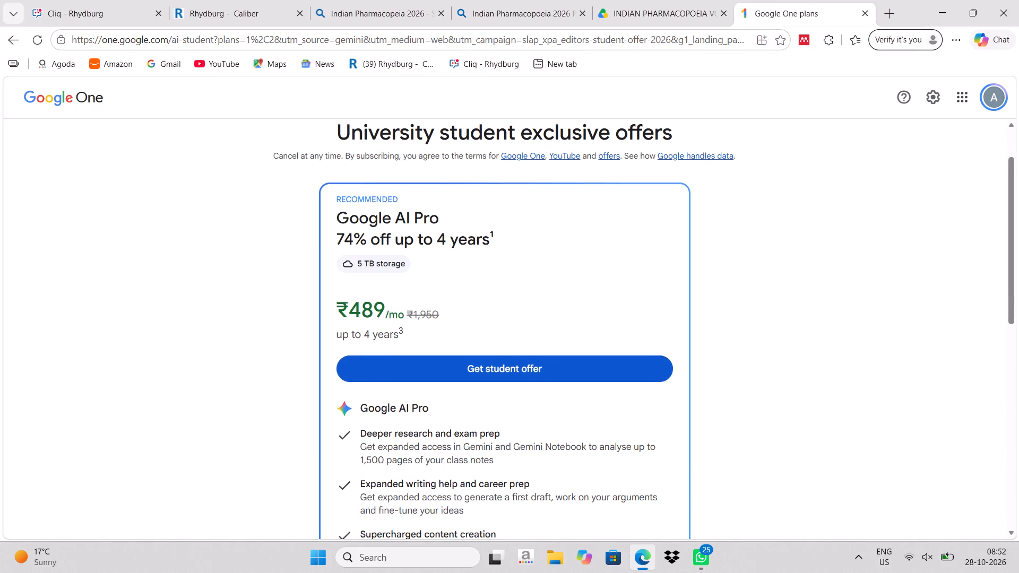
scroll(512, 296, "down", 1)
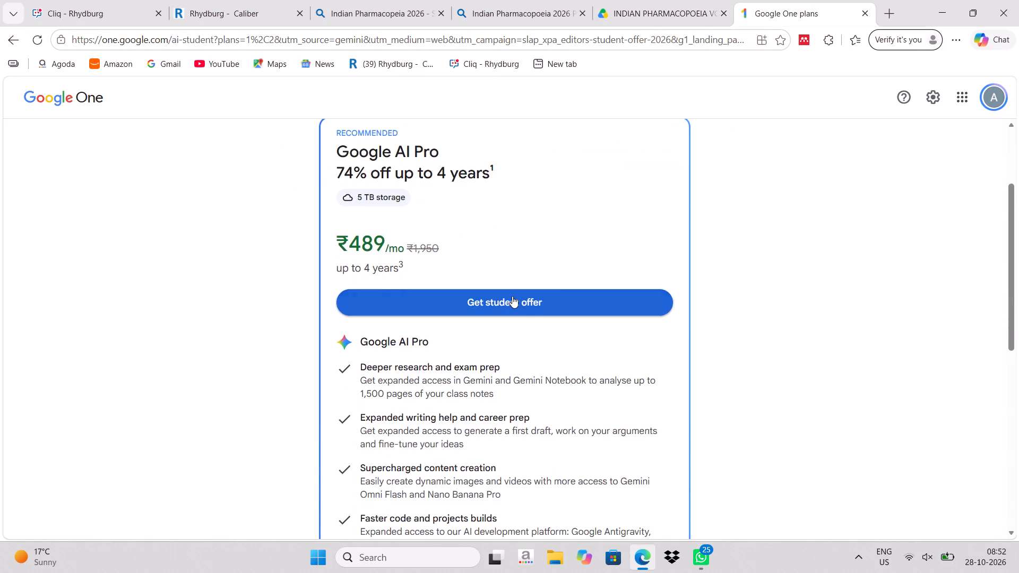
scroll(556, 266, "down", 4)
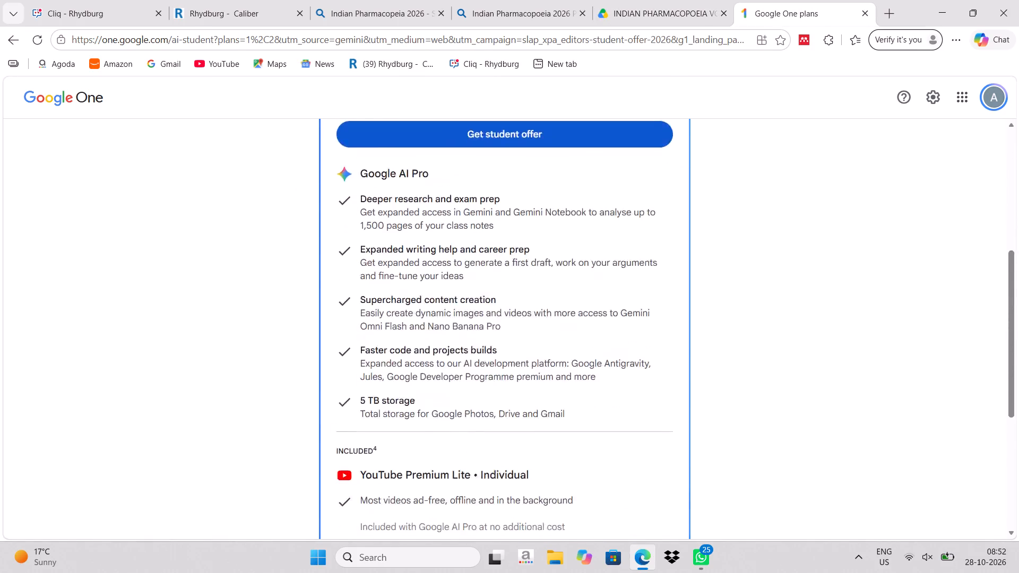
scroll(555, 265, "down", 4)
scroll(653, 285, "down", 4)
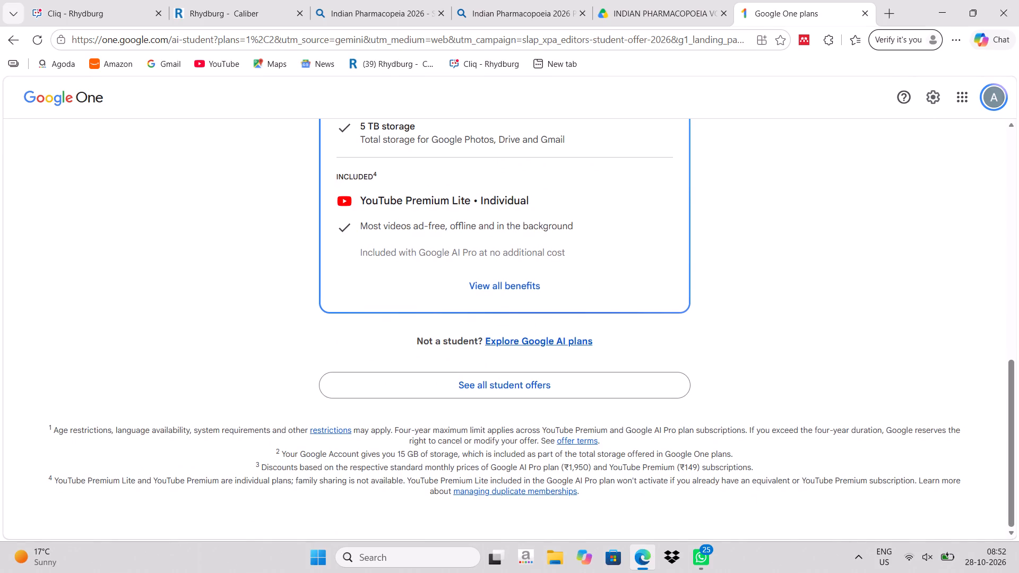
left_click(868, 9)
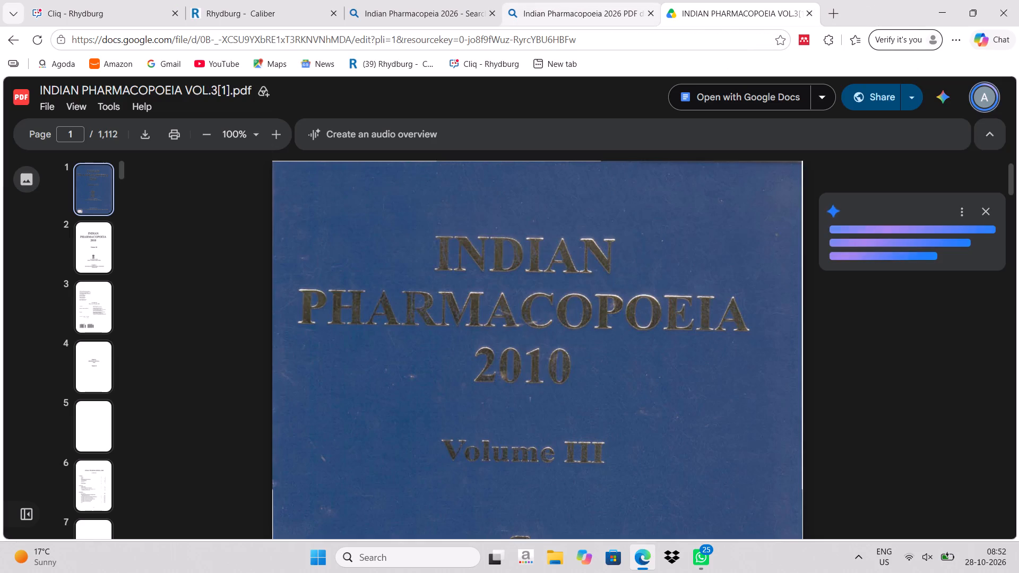
Close the Indian Pharmacopoeia Vol. 3 PDF and the PDF download search, and look through the original "Indian Pharmacopeia 2026" results.
left_click(450, 9)
double_click(653, 8)
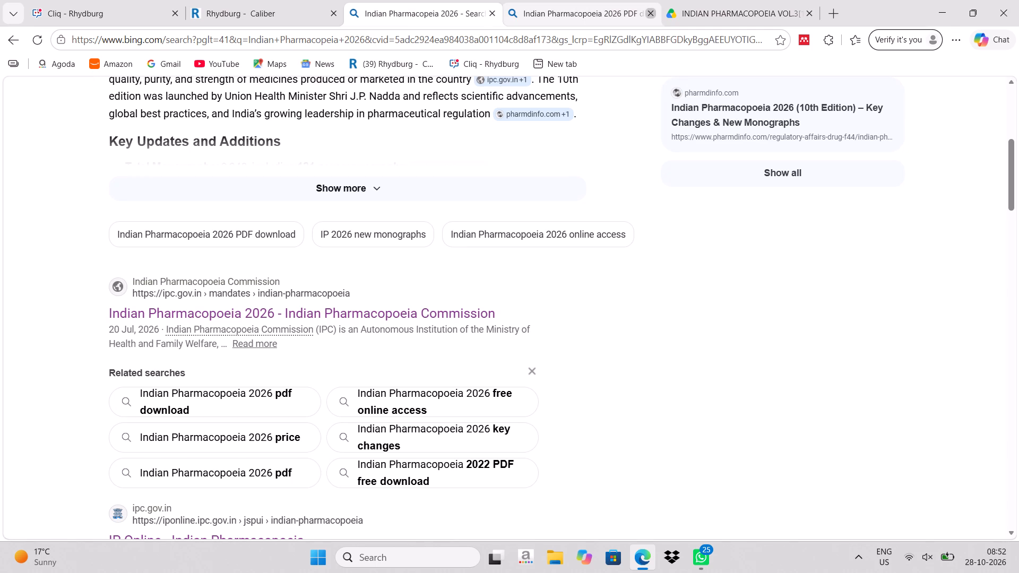
scroll(378, 378, "down", 6)
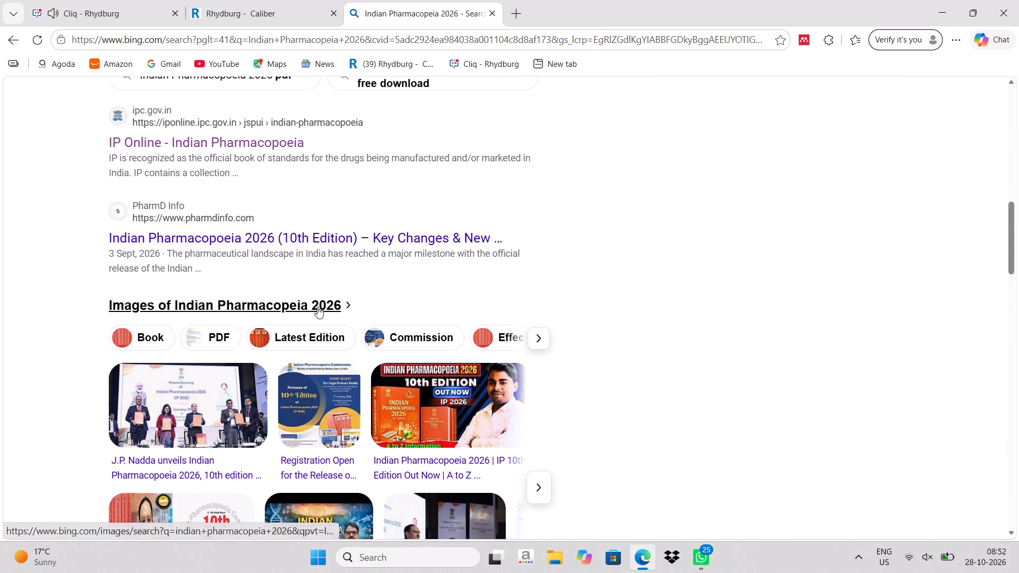
scroll(316, 308, "down", 6)
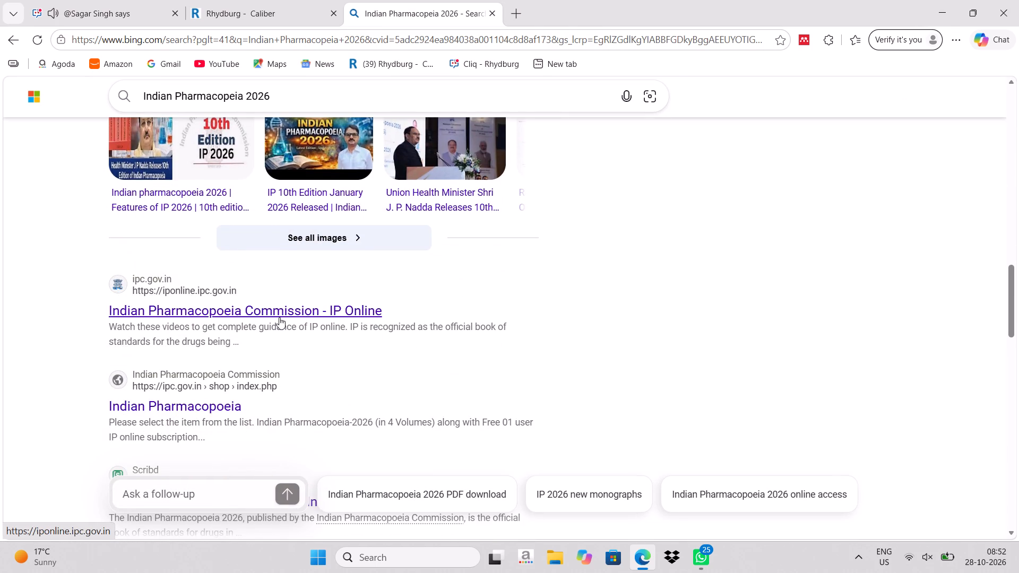
scroll(286, 326, "down", 3)
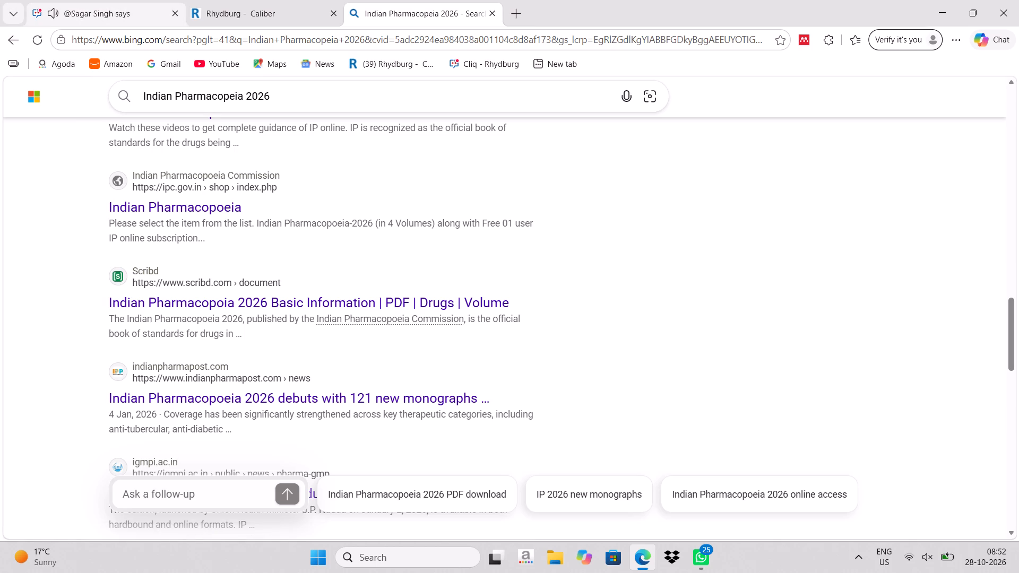
Read the colleague's new Cliq reply and examine the quoted screenshot of the highlighted Clindamycin Phosphate Gel line under New Suggested State.
left_click(100, 2)
scroll(743, 389, "down", 2)
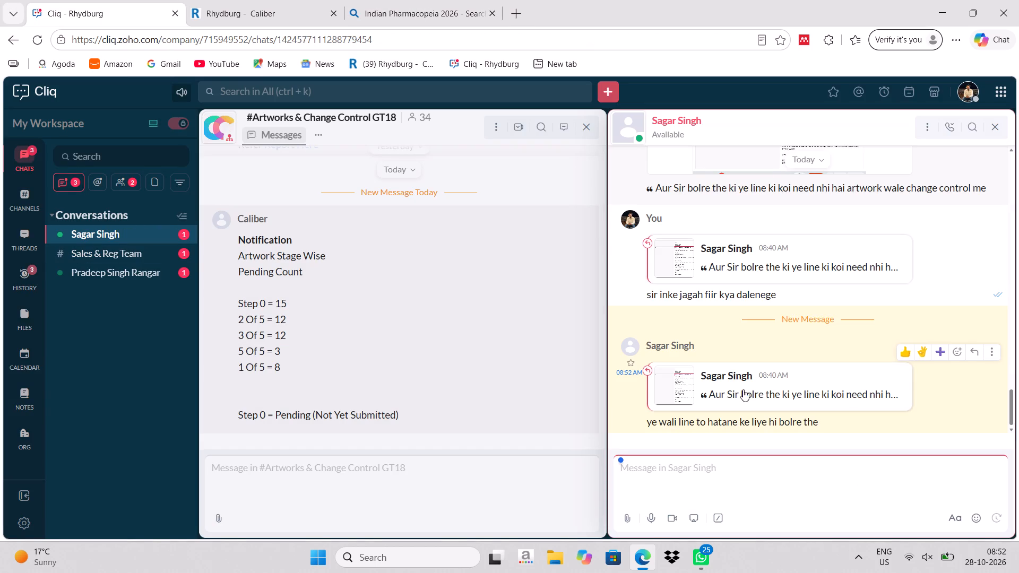
scroll(743, 389, "down", 6)
left_click(674, 380)
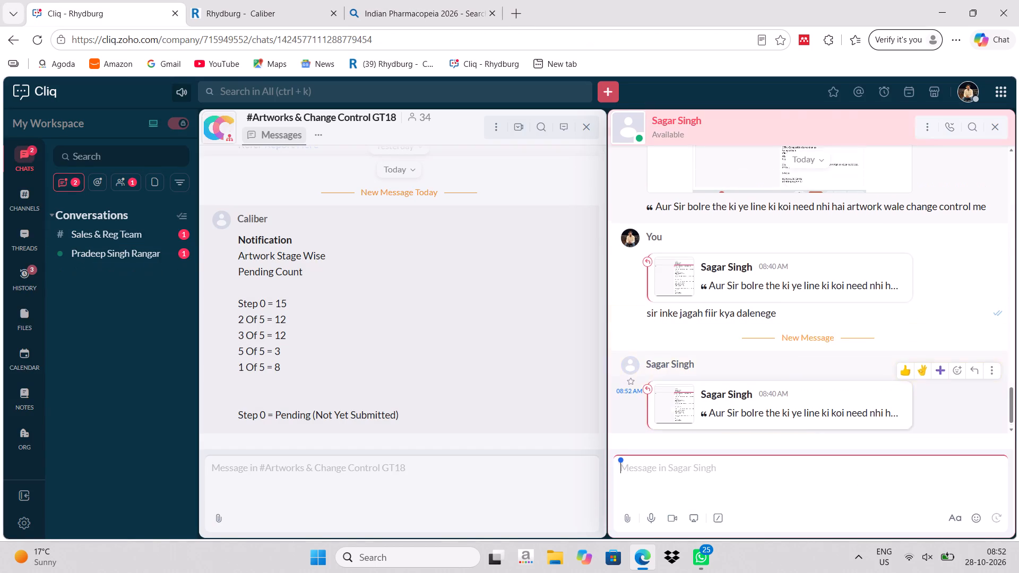
left_click(710, 265)
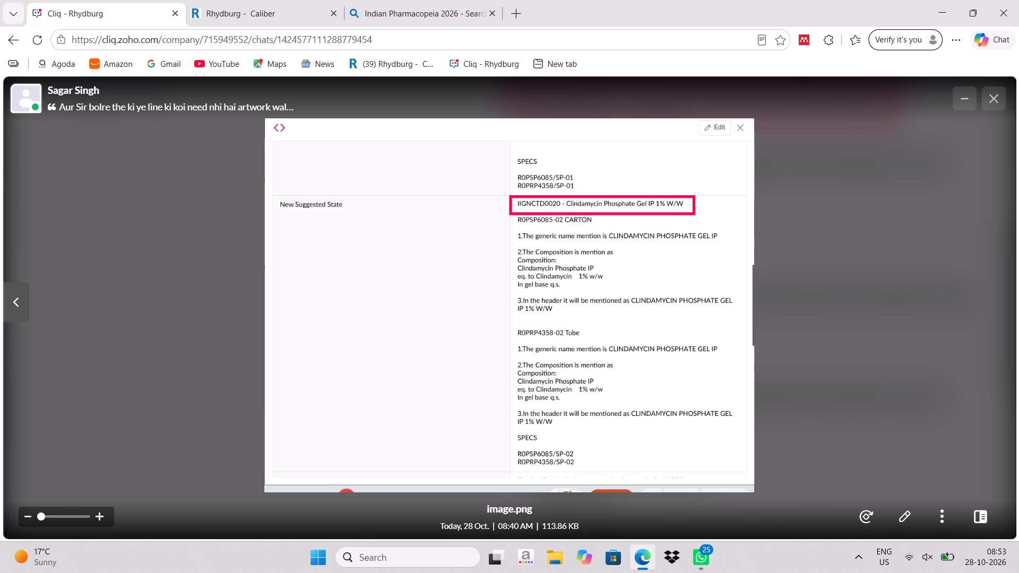
left_click(990, 103)
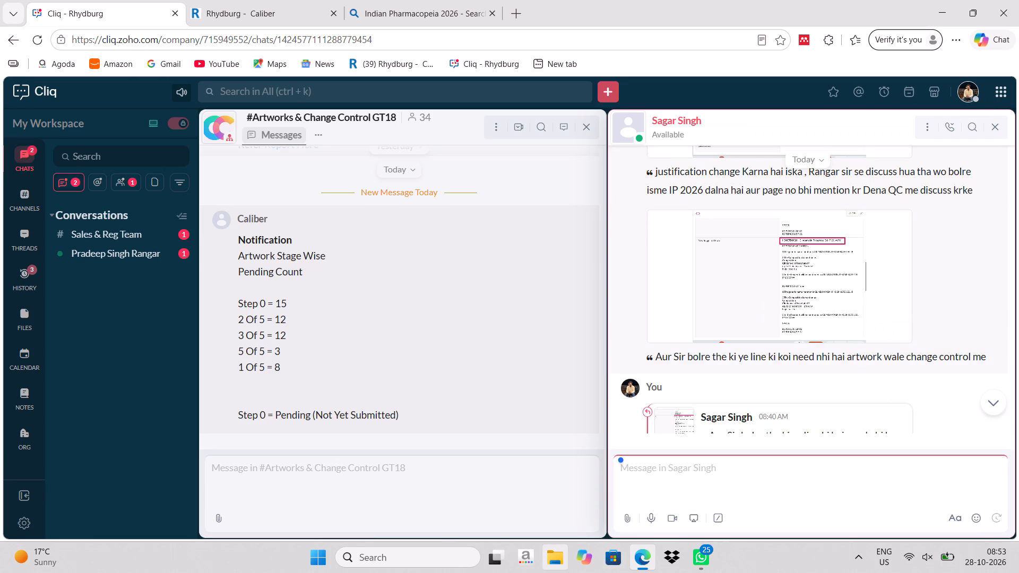
Send the colleague the Cliq reply "New suggested mea se ye line bsh remove krr duu yahi naah".
type("New suggested mea se ye line b")
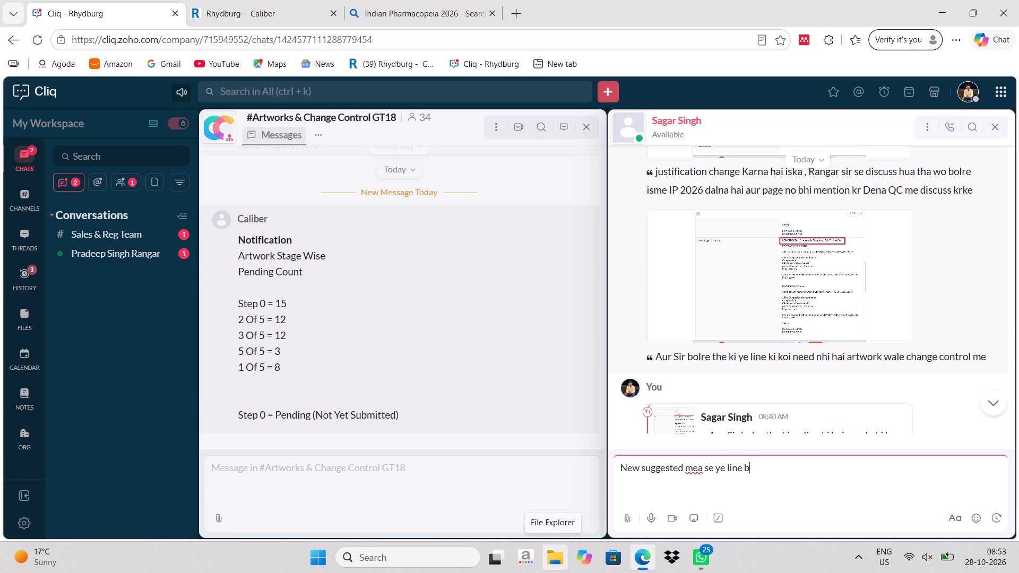
type("sh remove l")
key("BackSpace")
type("krr duu")
key("space")
type("yahi naah")
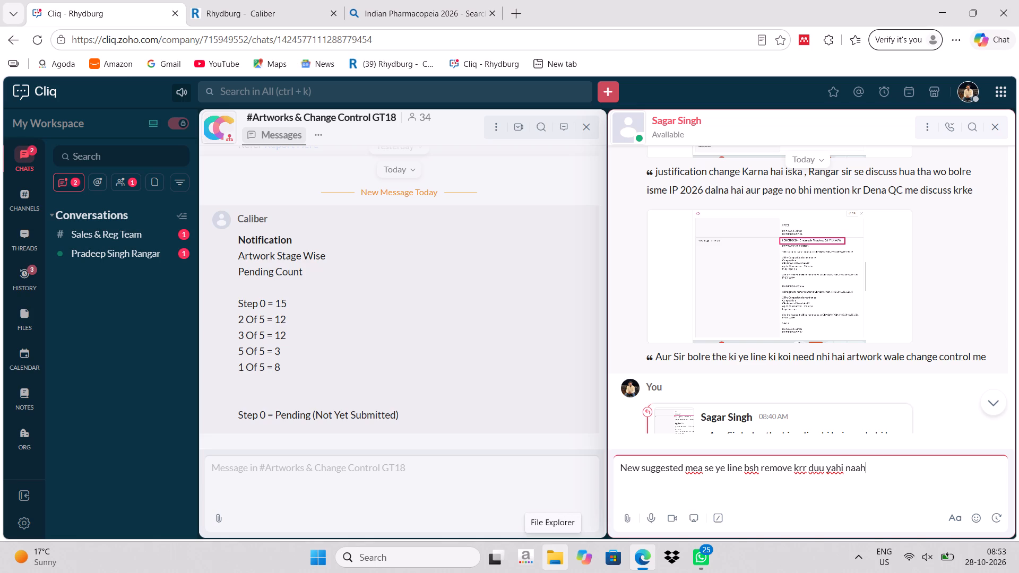
key("Return")
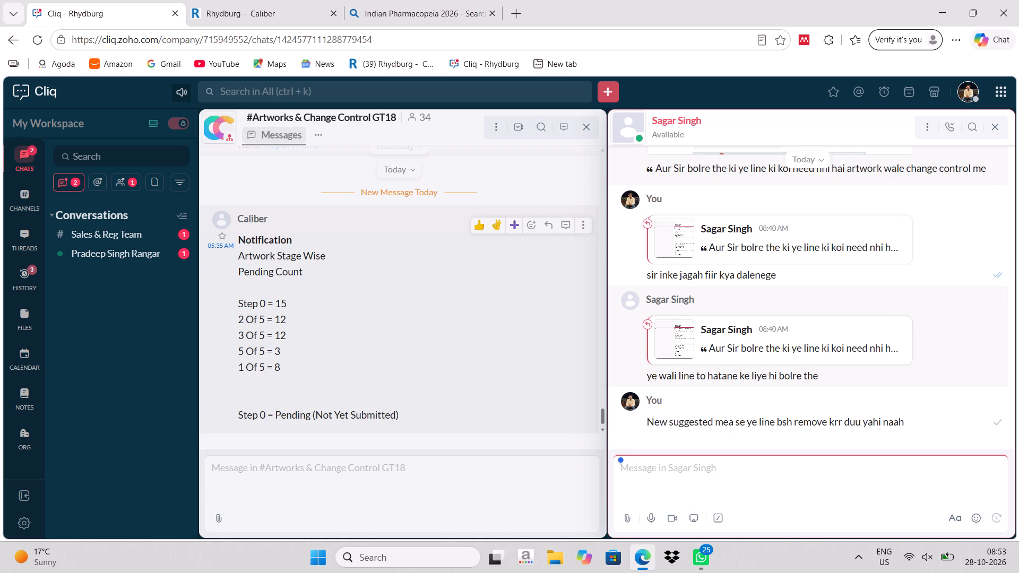
Reload the Caliber Change Control page and dismiss the translation prompt.
left_click(230, 19)
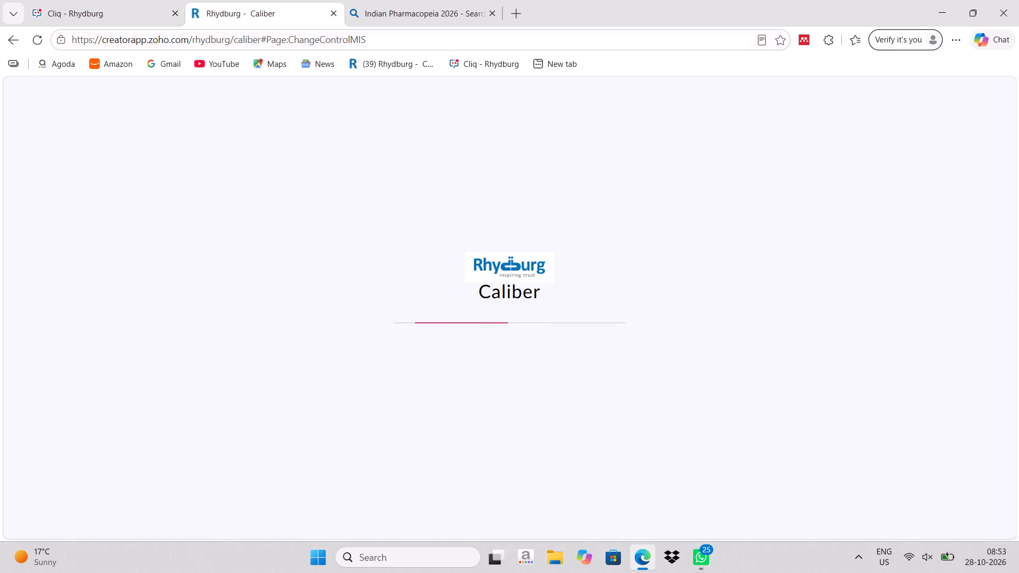
left_click(32, 41)
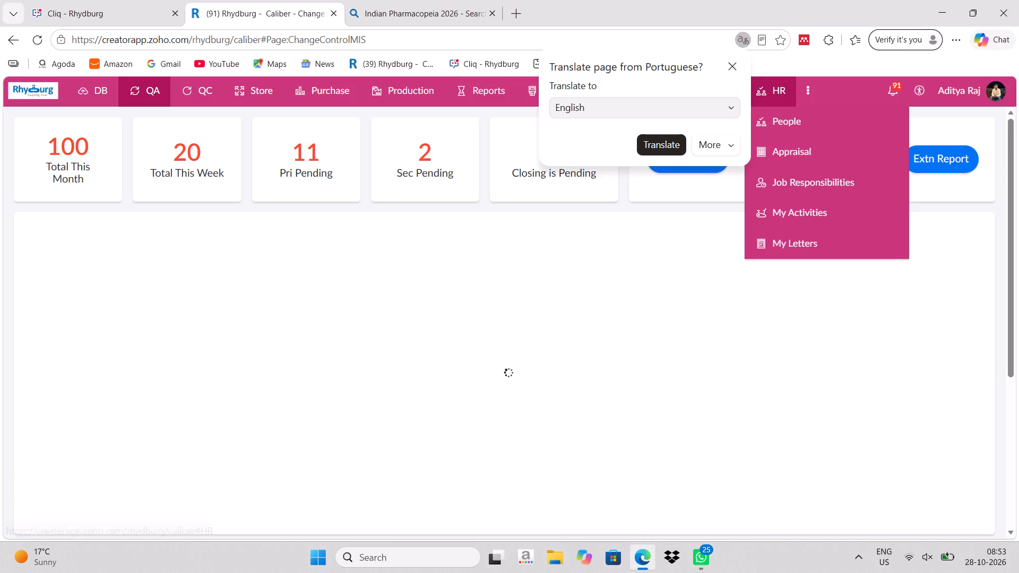
left_click(732, 60)
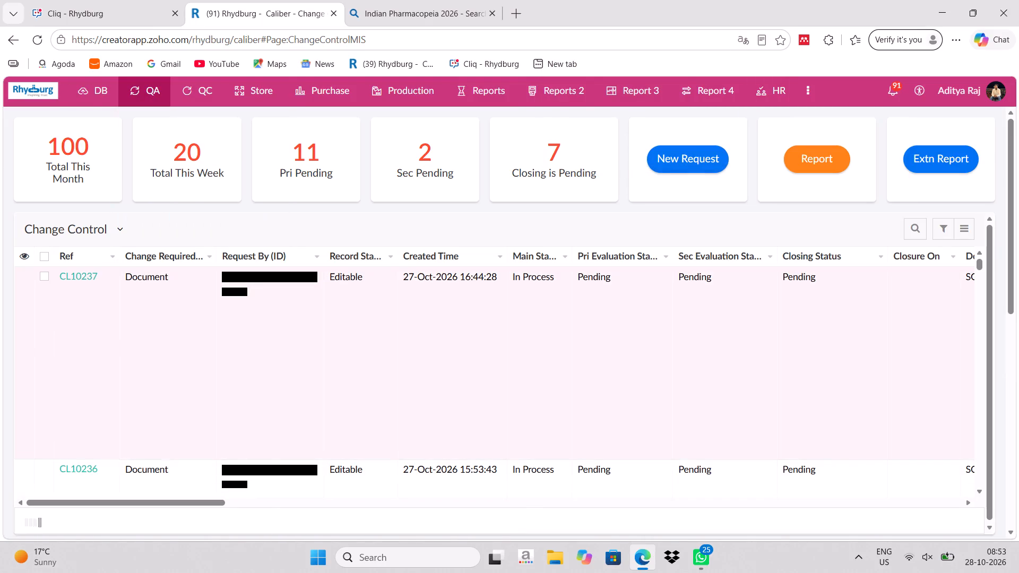
Filter the Change Control list to Request By (ID) containing the requester ID copied from record CL10234.
scroll(279, 352, "down", 2)
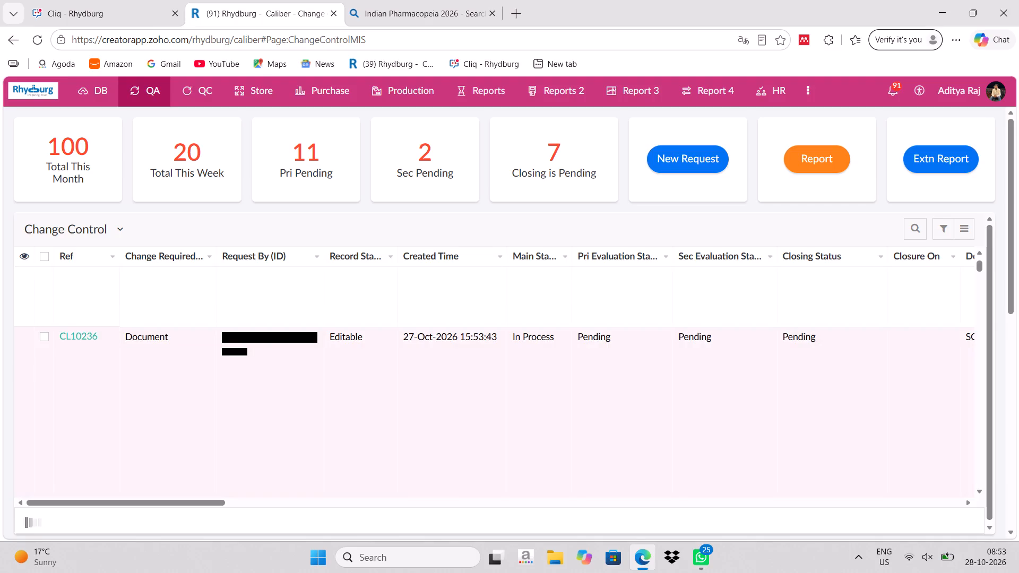
scroll(200, 336, "down", 5)
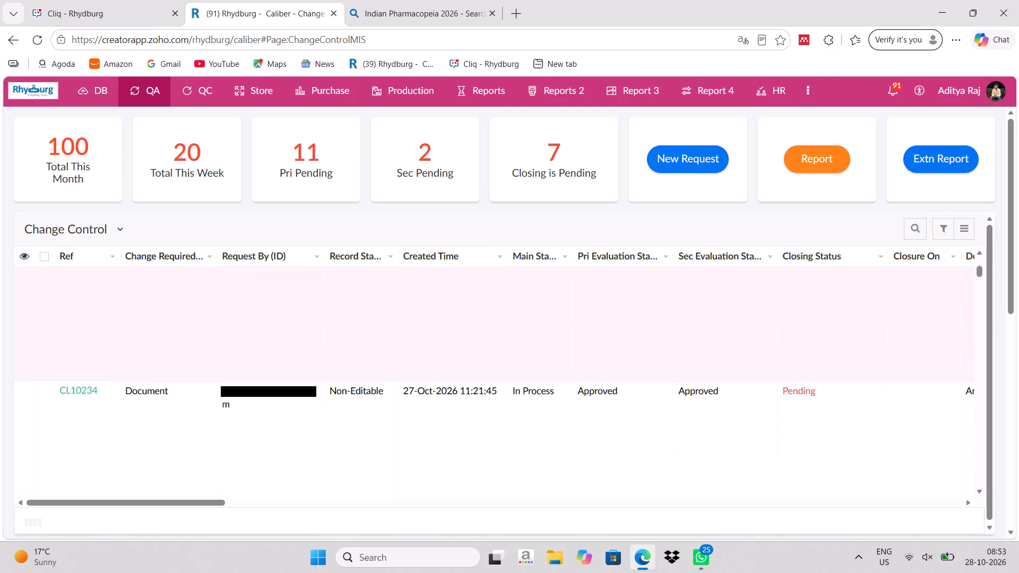
left_click_drag(219, 391, 231, 410)
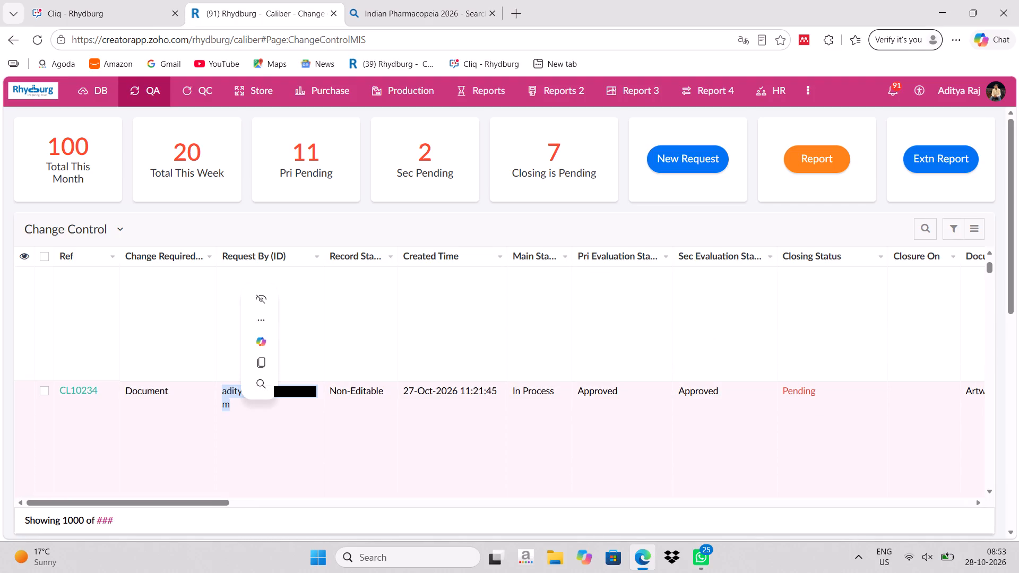
left_click(263, 362)
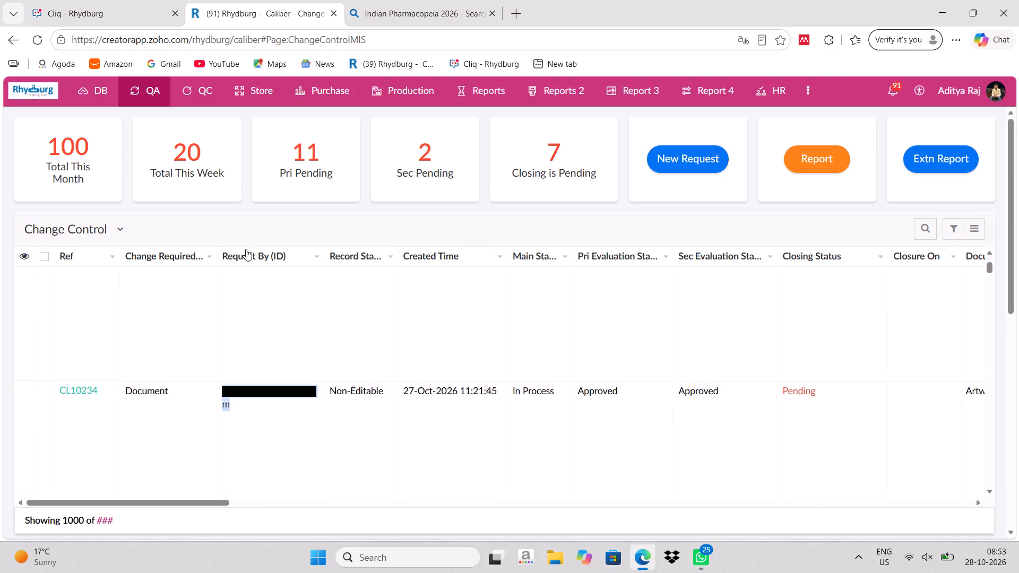
left_click(249, 258)
left_click(249, 281)
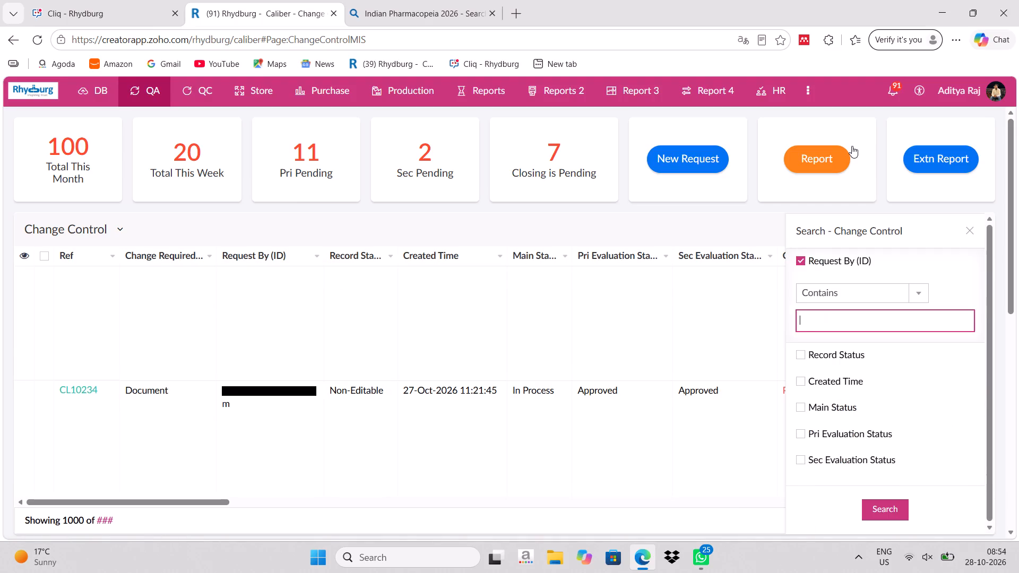
key("ctrl+v")
key("Return")
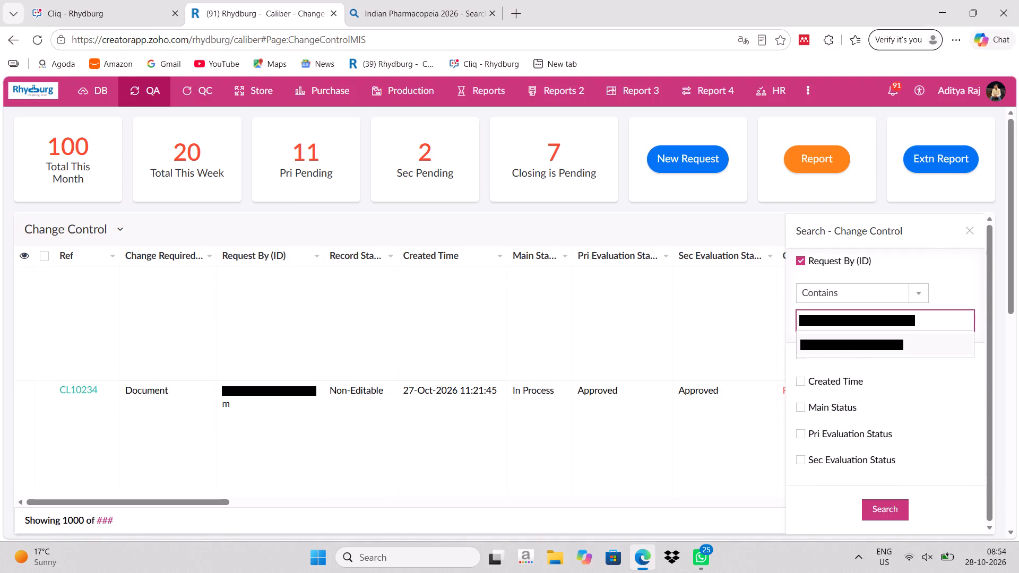
key("Return")
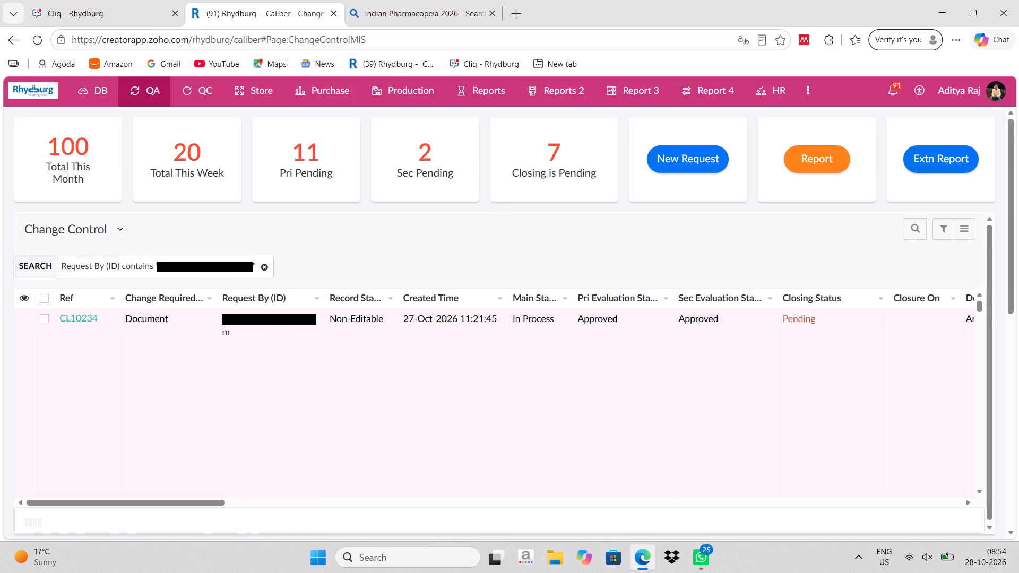
Locate the Ibudas 400 artwork record in the filtered Change Control list and copy its reference CL10230.
scroll(508, 378, "left", 12)
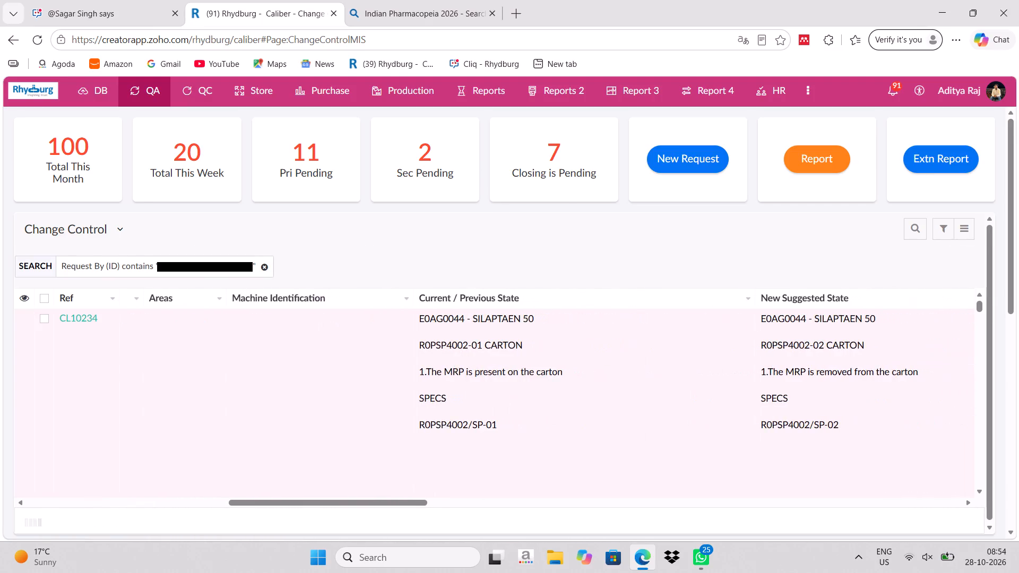
scroll(508, 378, "left", 2)
scroll(508, 378, "down", 4)
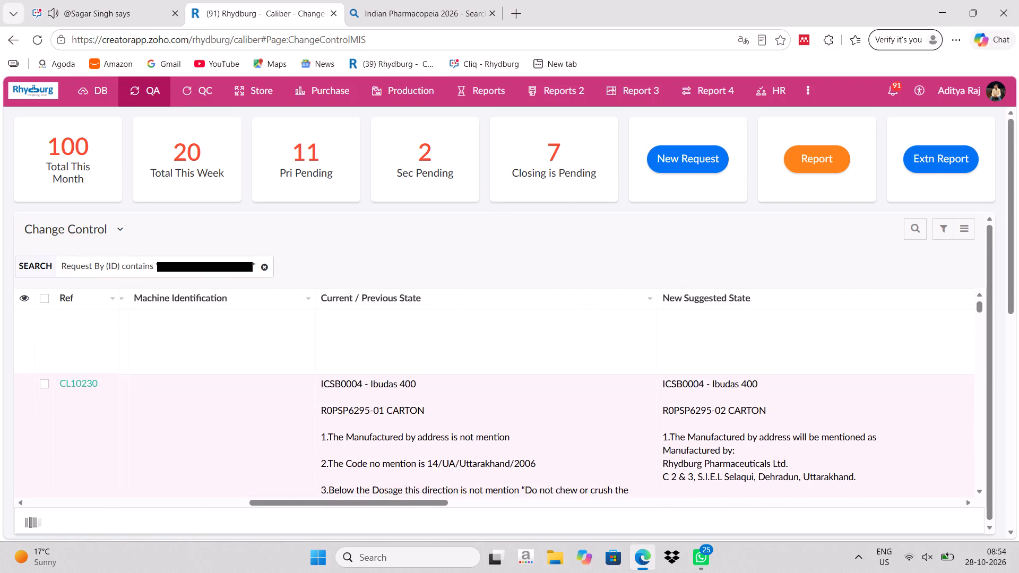
scroll(508, 378, "right", 13)
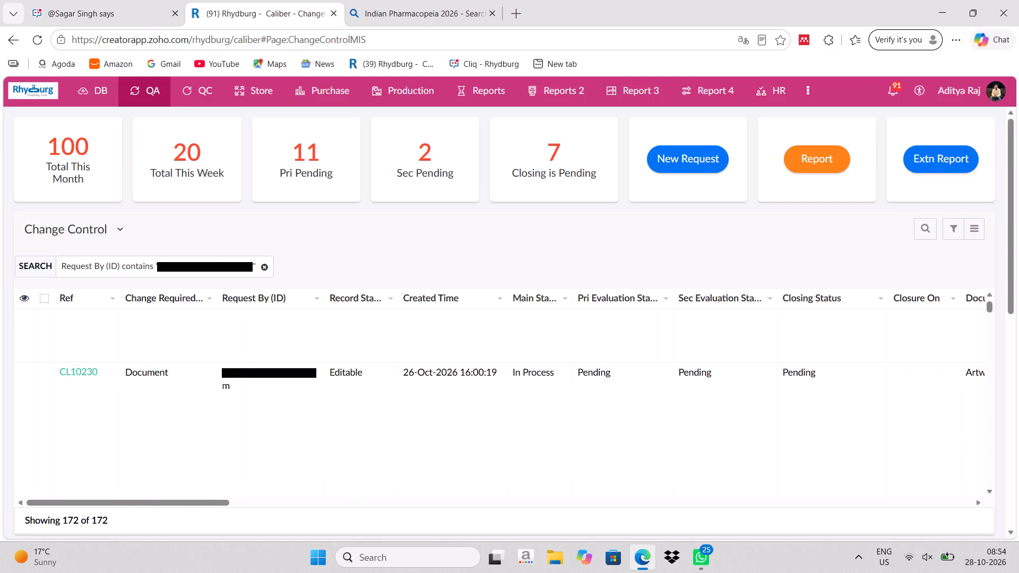
left_click_drag(202, 501, 357, 523)
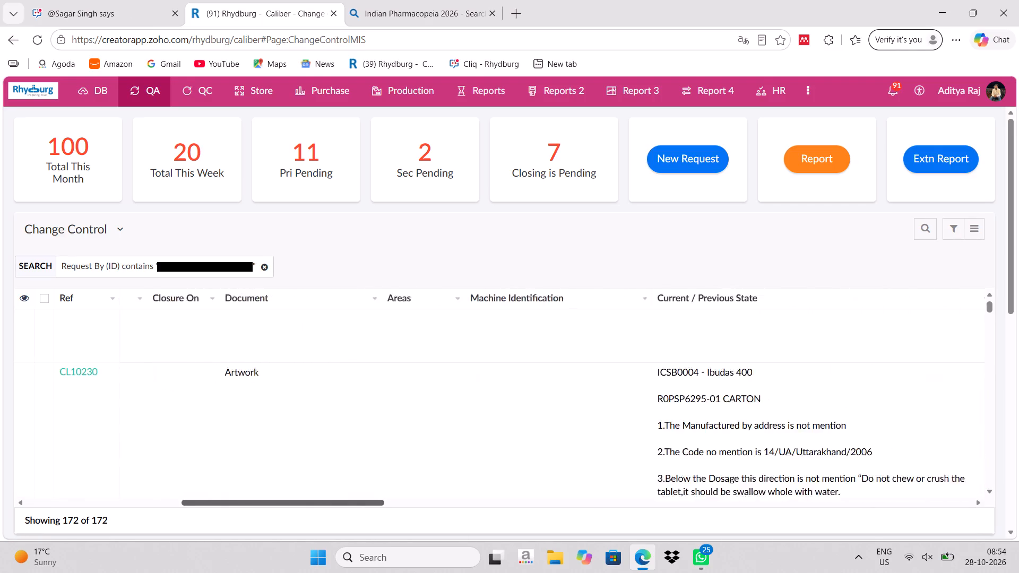
left_click_drag(357, 523, 369, 526)
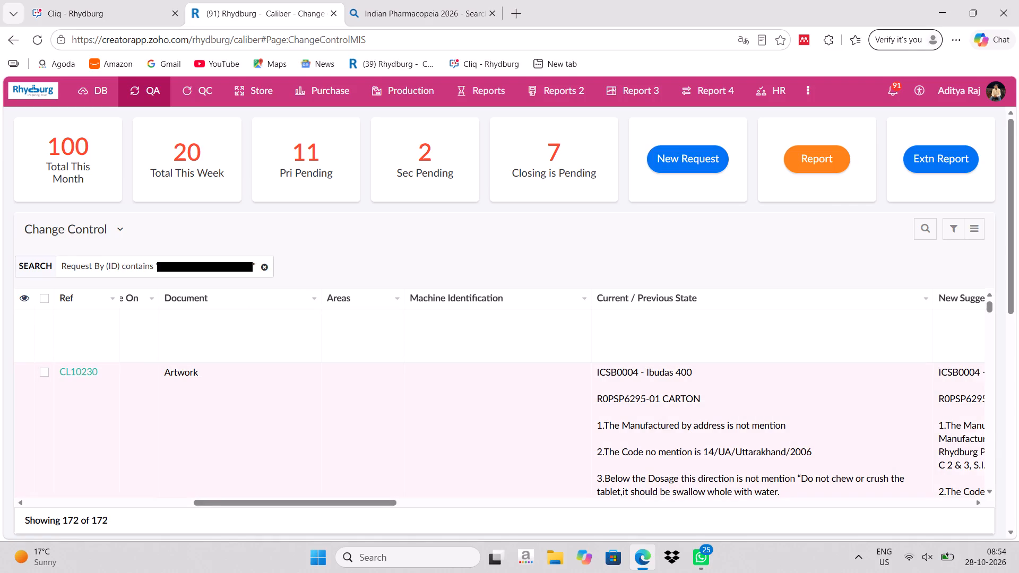
left_click_drag(58, 364, 110, 375)
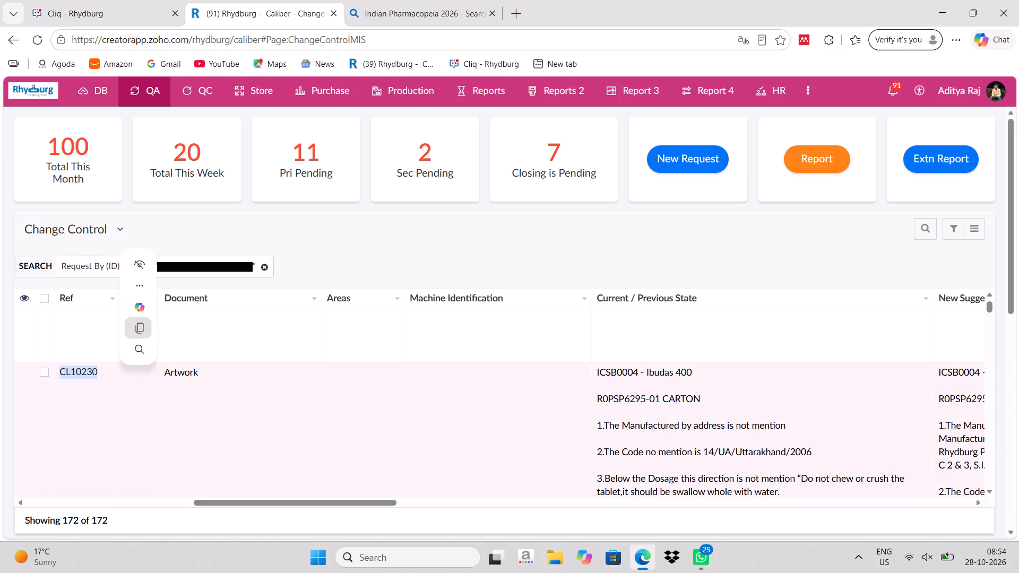
left_click(141, 323)
Send the colleague the Cliq message "CL10230 sir ye krr dena aap", using the copied reference.
left_click(111, 0)
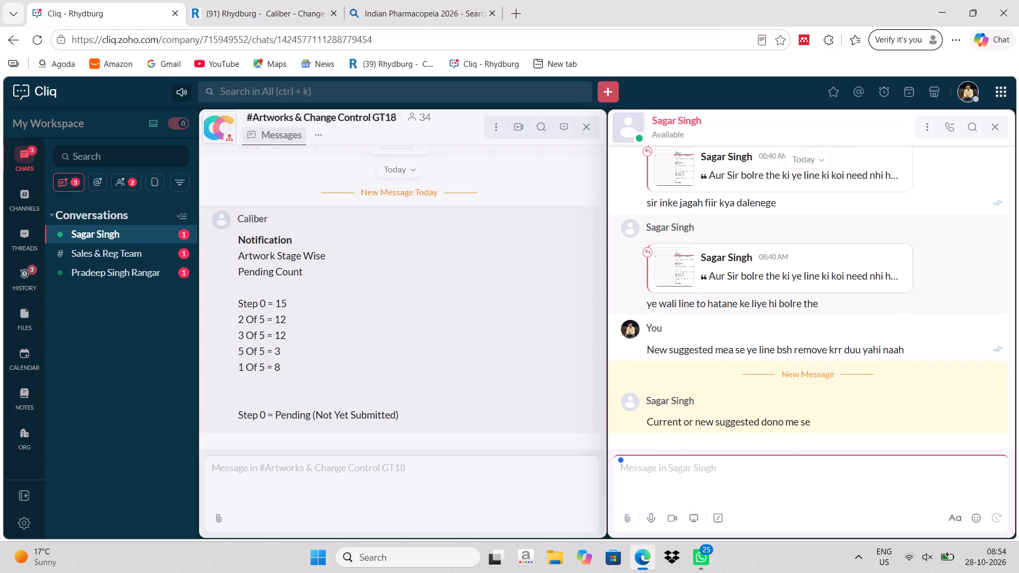
key("ctrl+v")
key("space")
type("sir ye krr dena")
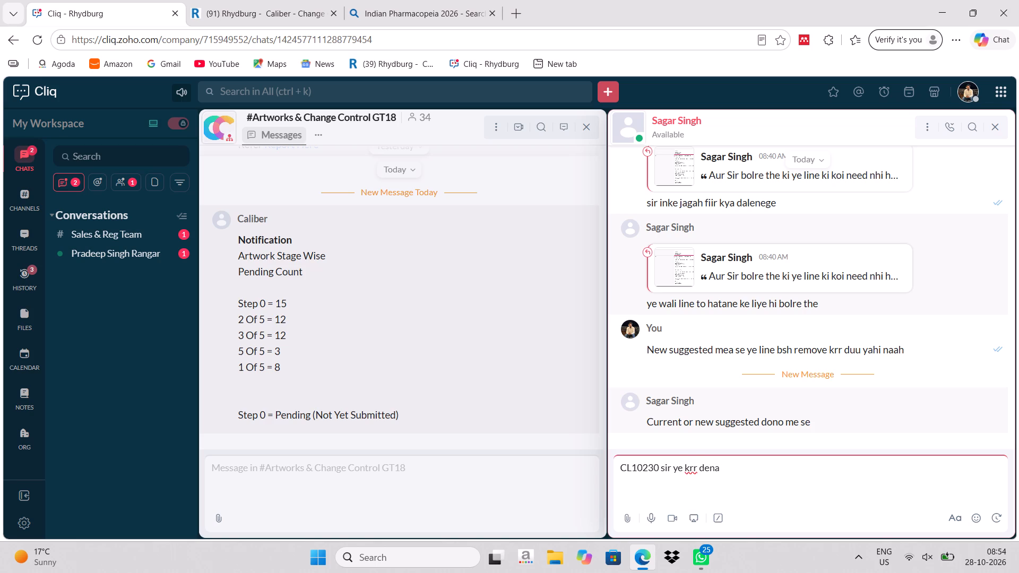
key("space")
key("BackSpace")
key("BackSpace")
key("BackSpace")
key("BackSpace")
key("BackSpace")
type("dena aap")
key("Return")
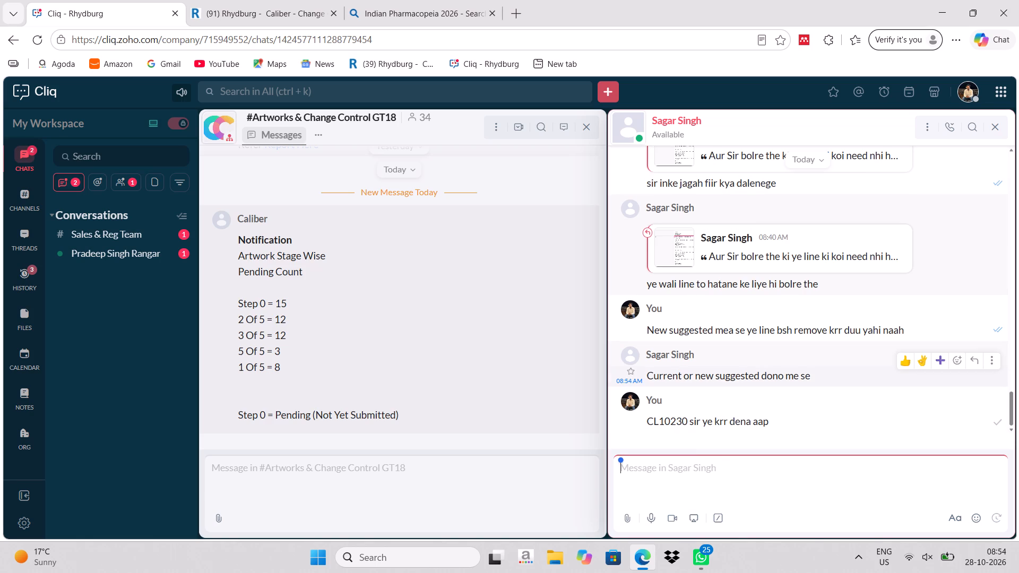
Reply to the colleague's quoted message "Current or new suggested dono me se" with "thiik htaa deta hu".
left_click(971, 360)
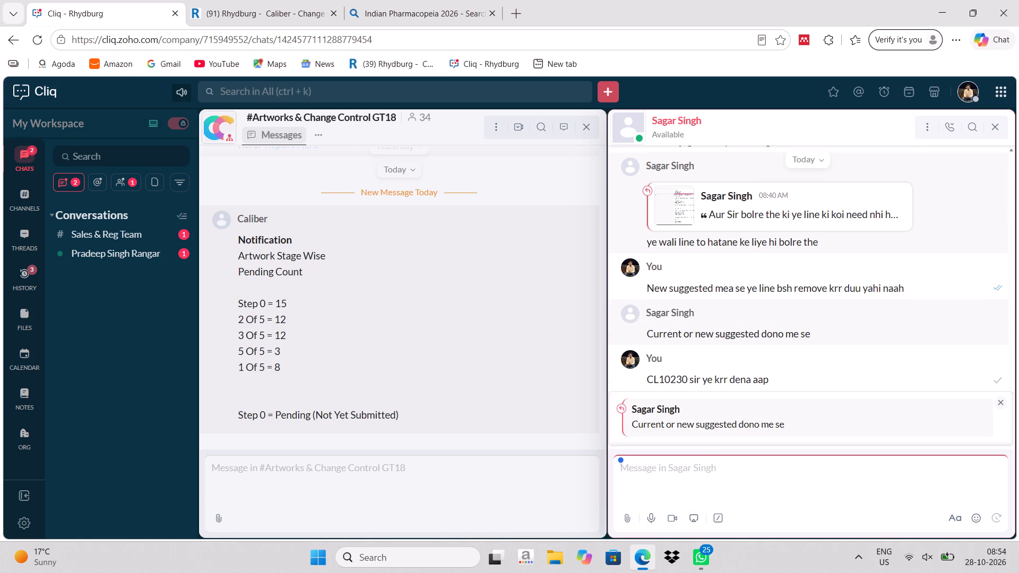
type("thiik")
key("space")
key("s")
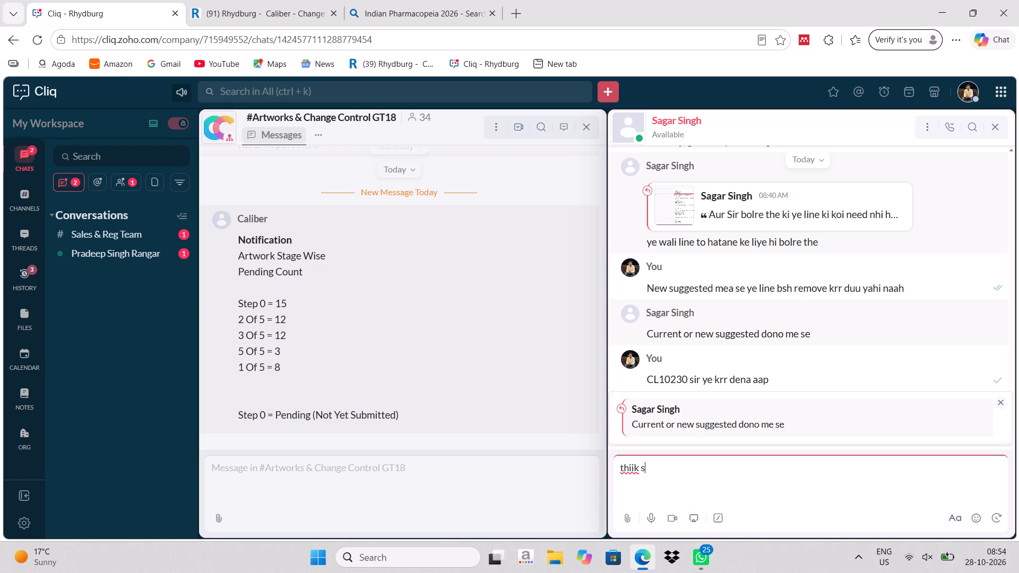
key("BackSpace")
type("htaa deta hu")
key("Return")
Return to the Caliber Change Control list and add a filter for Pri Evaluation Status containing Pending.
left_click(261, 0)
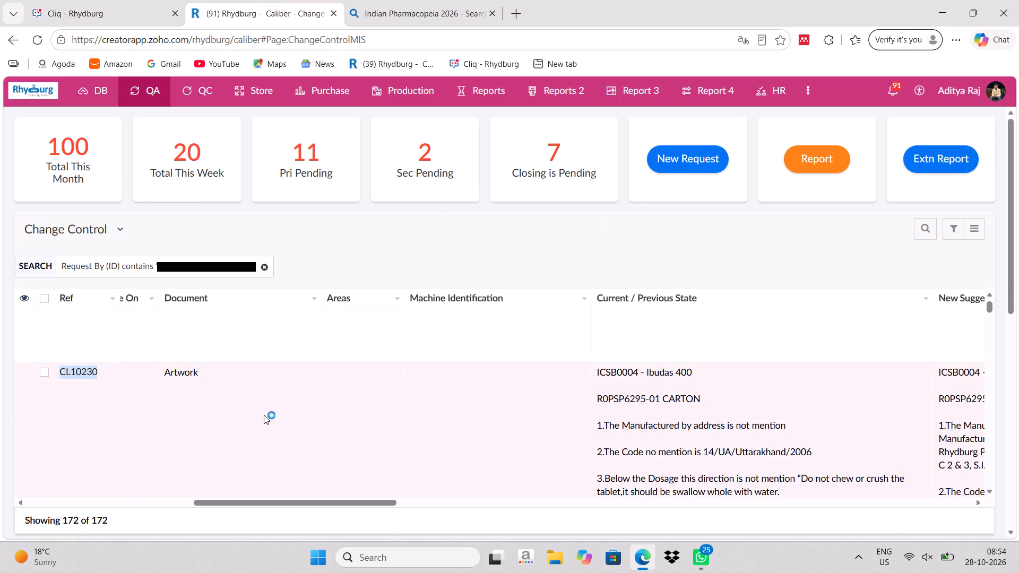
left_click_drag(296, 500, 288, 502)
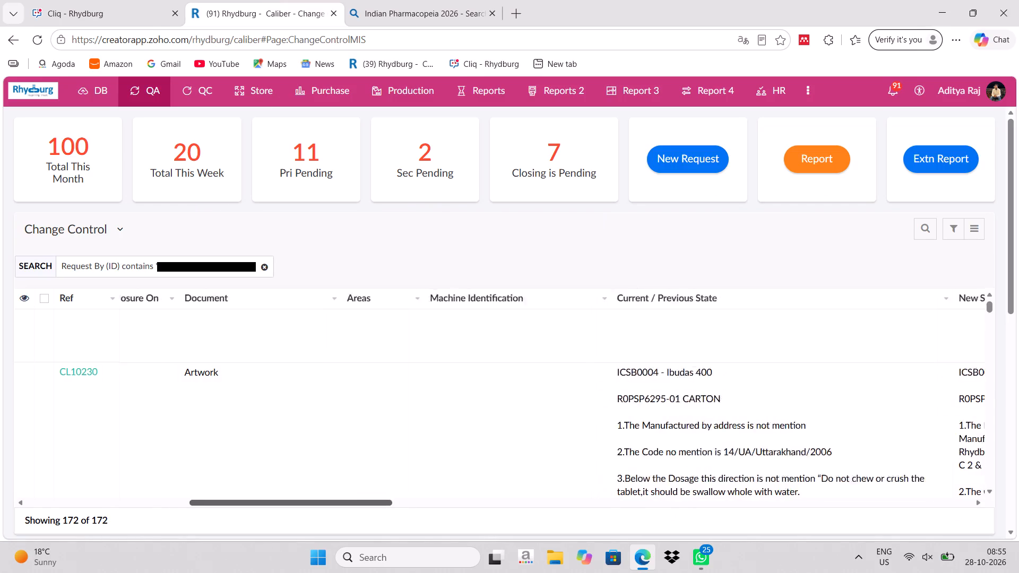
left_click_drag(288, 502, 164, 533)
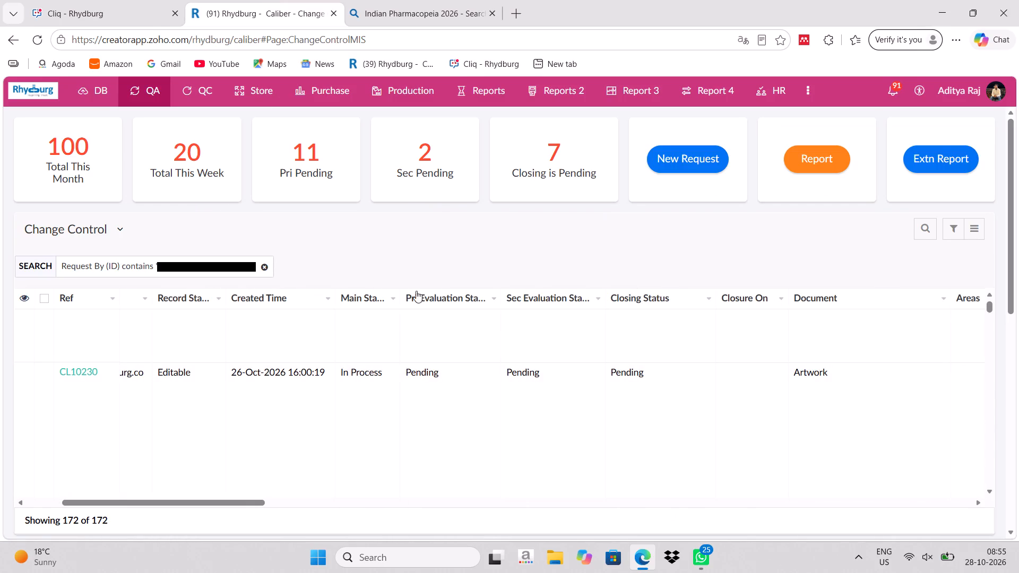
left_click(421, 297)
left_click(423, 315)
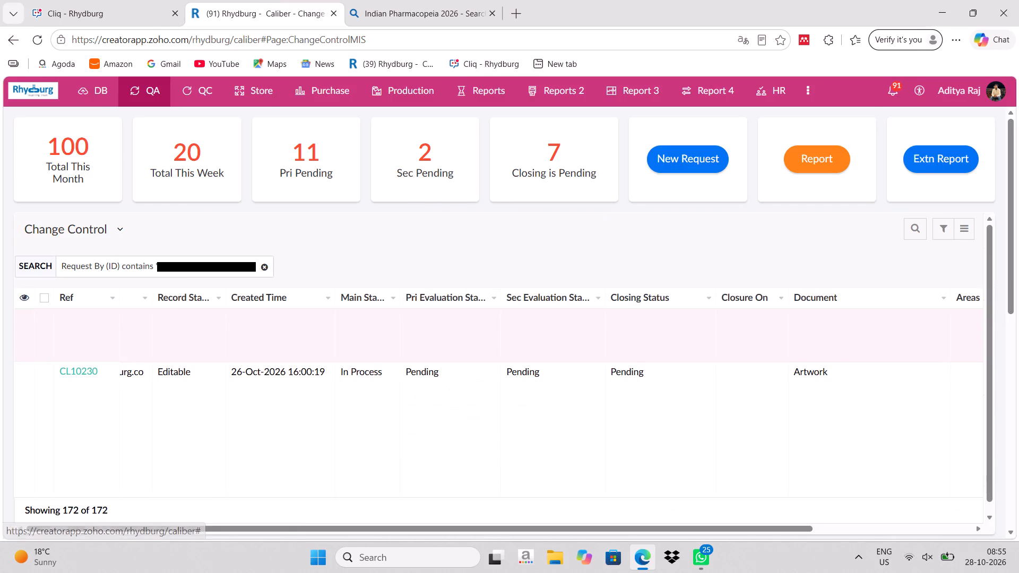
type("pen")
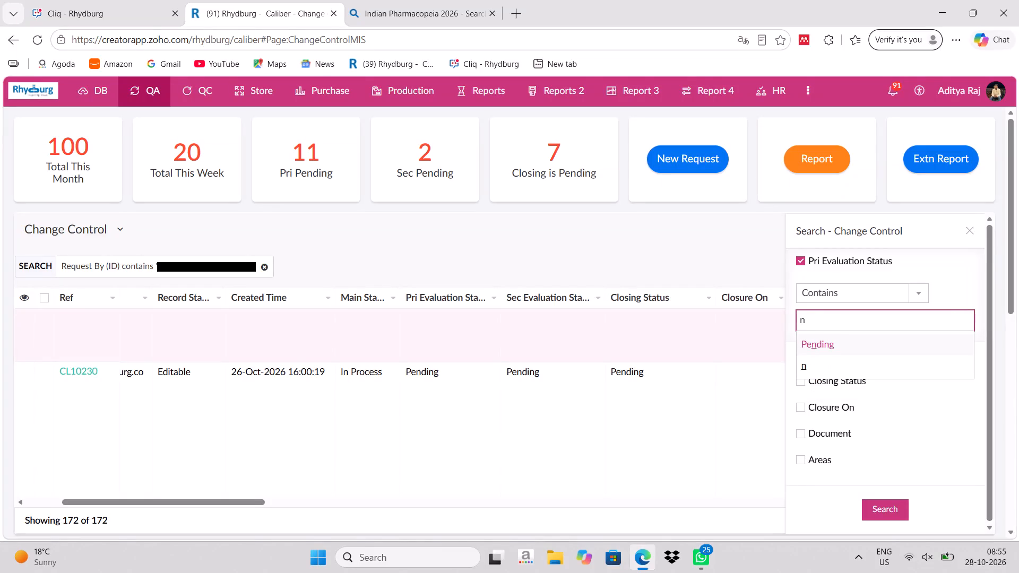
left_click(815, 346)
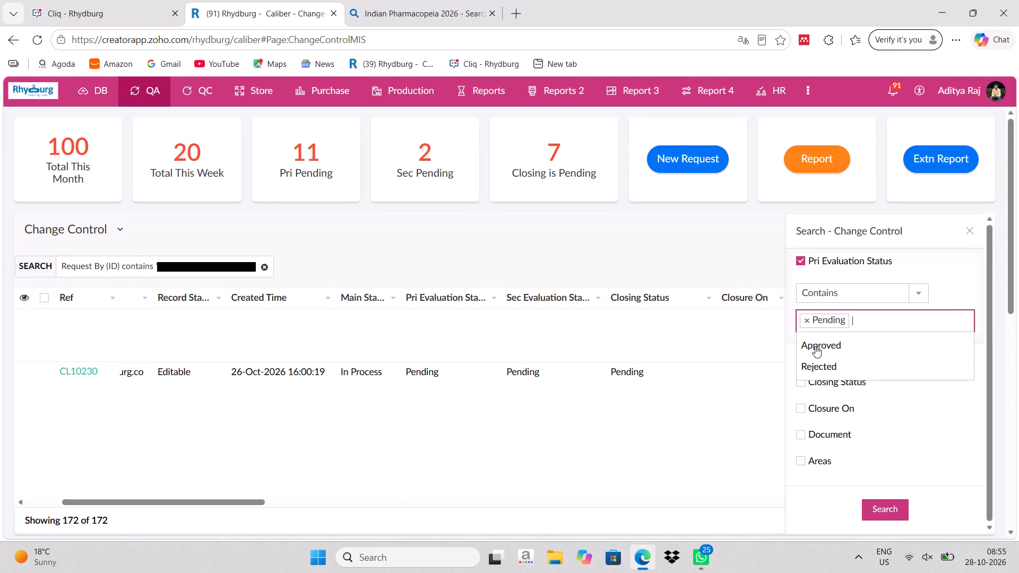
double_click(880, 506)
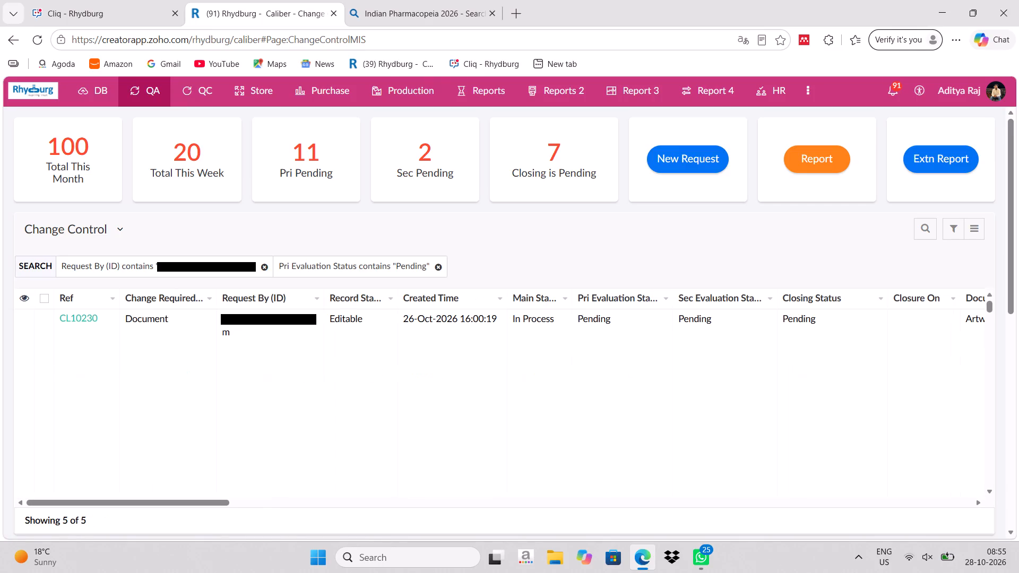
Look through the Current / Previous State and New Suggested State of the filtered records for the Clindamycin Phosphate Gel change control.
scroll(765, 438, "left", 5)
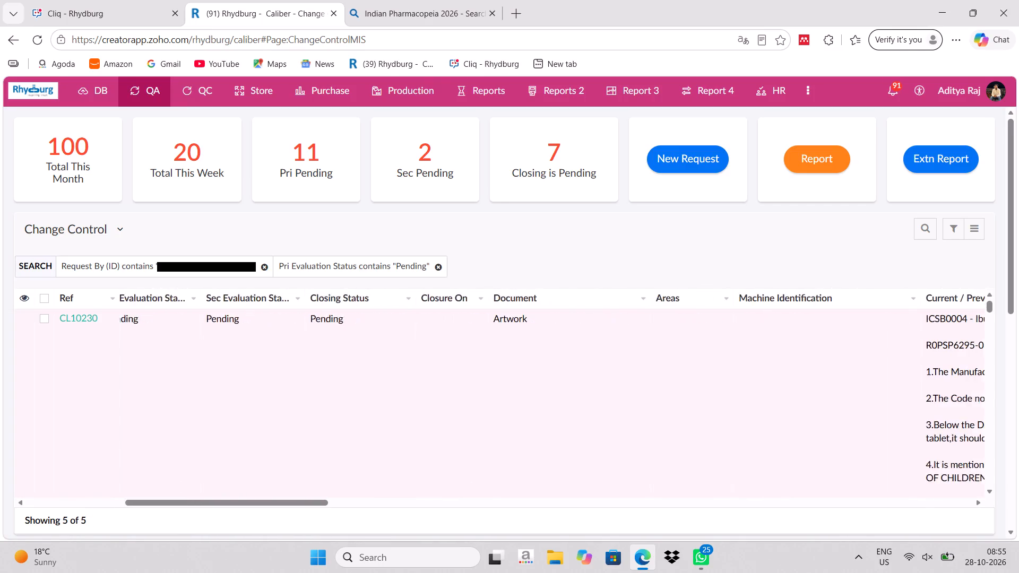
scroll(765, 438, "left", 5)
scroll(765, 438, "down", 6)
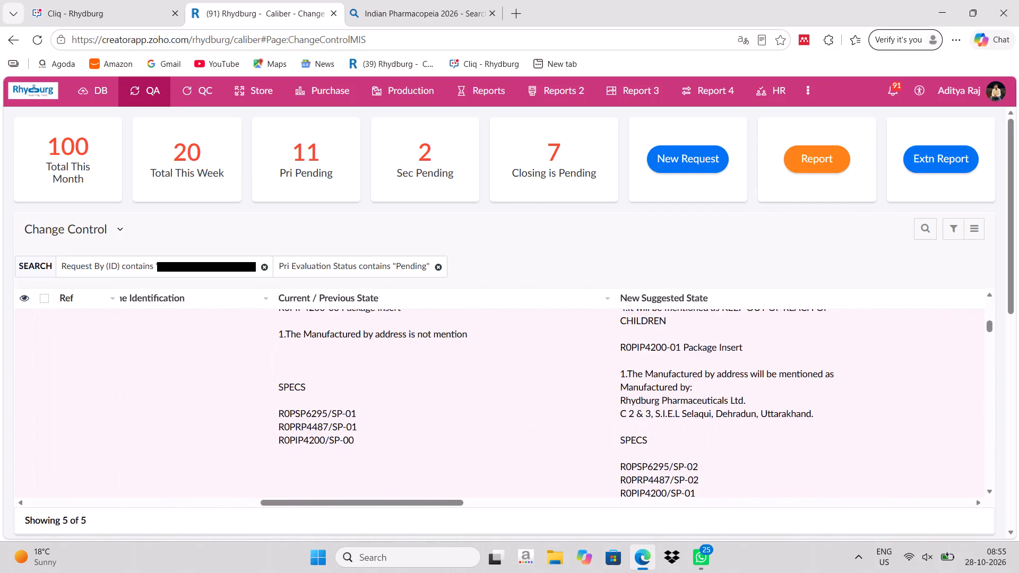
scroll(765, 438, "down", 5)
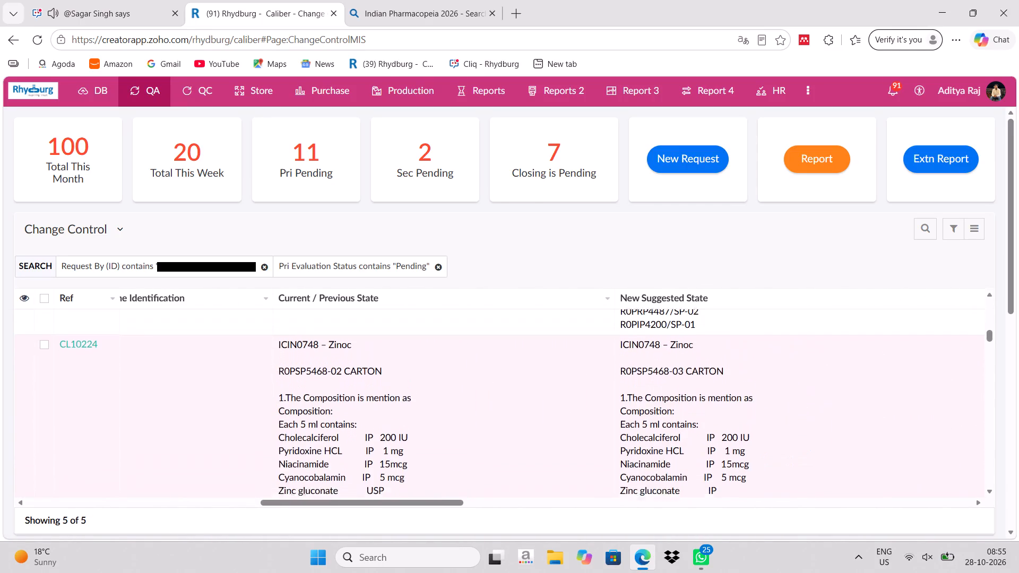
scroll(765, 438, "down", 4)
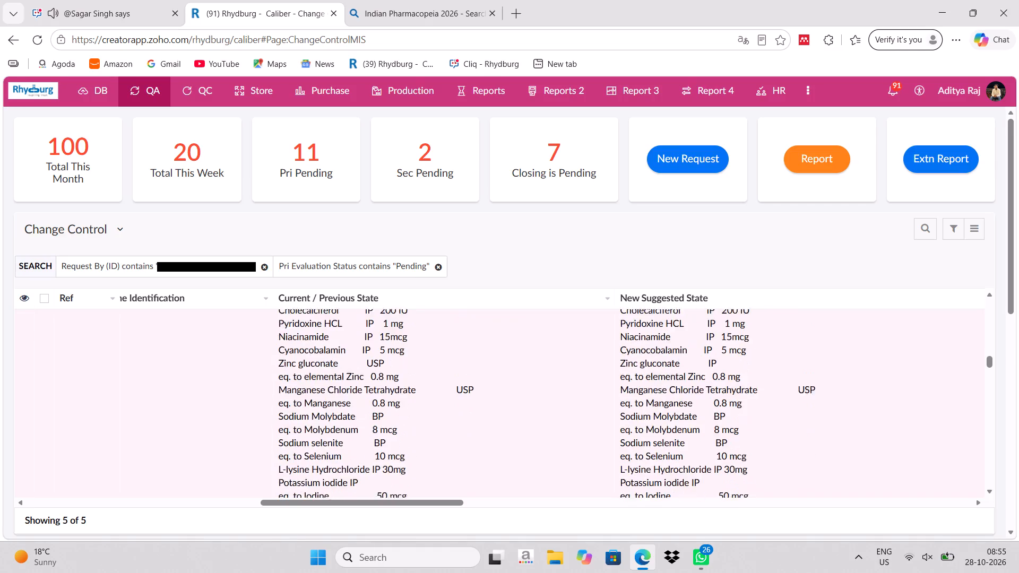
scroll(765, 438, "down", 3)
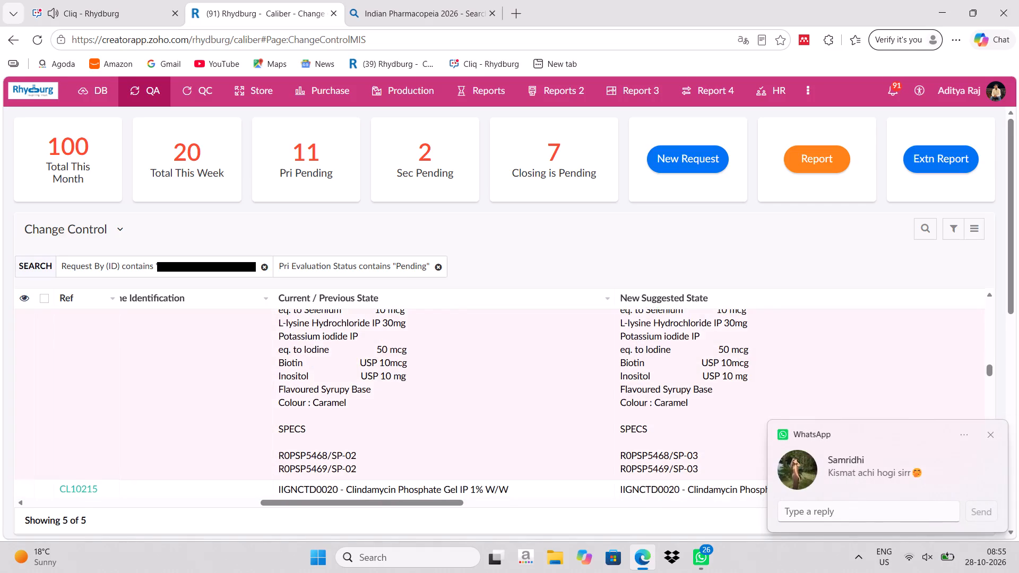
scroll(641, 419, "down", 5)
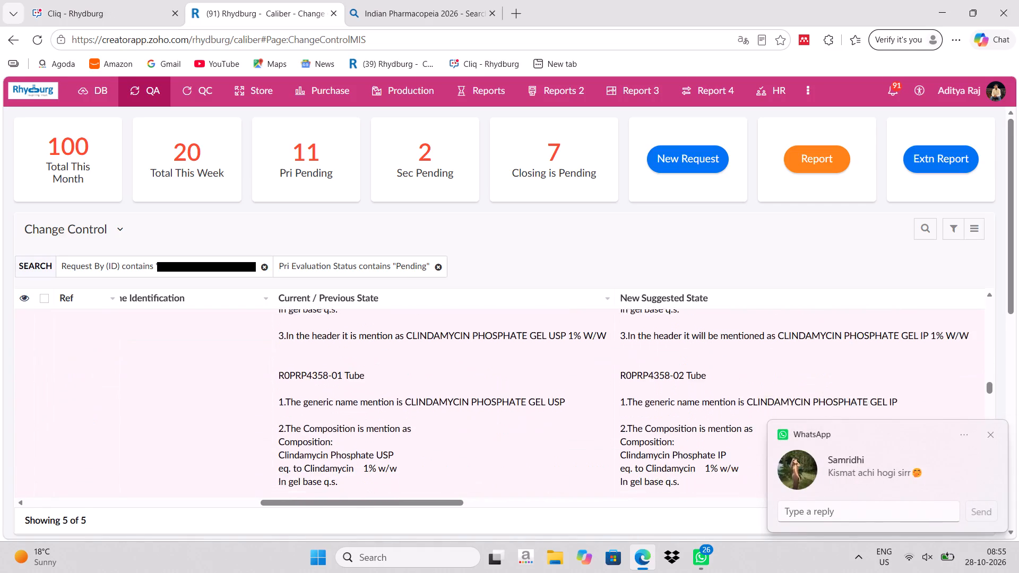
scroll(641, 419, "down", 11)
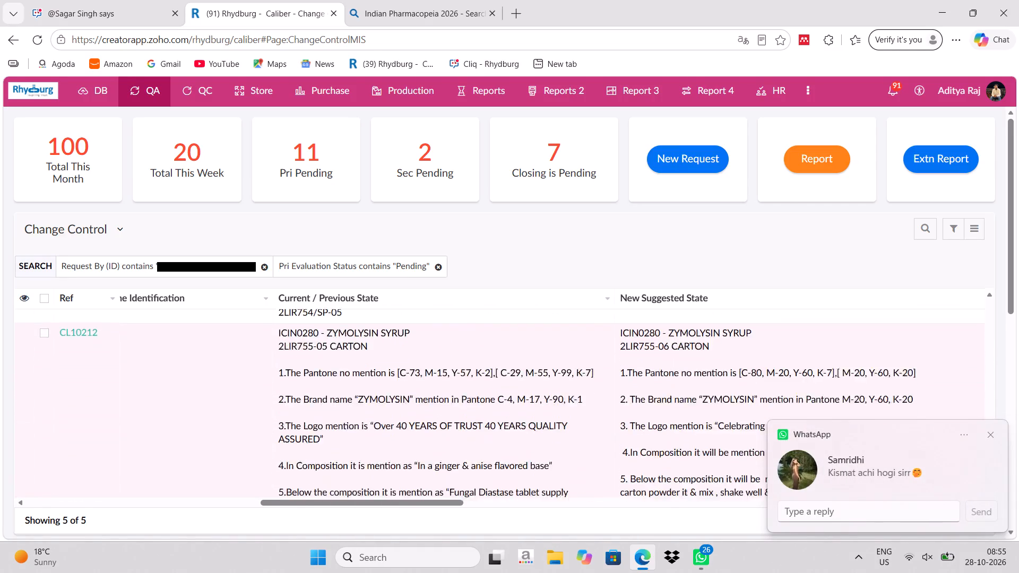
scroll(641, 419, "down", 5)
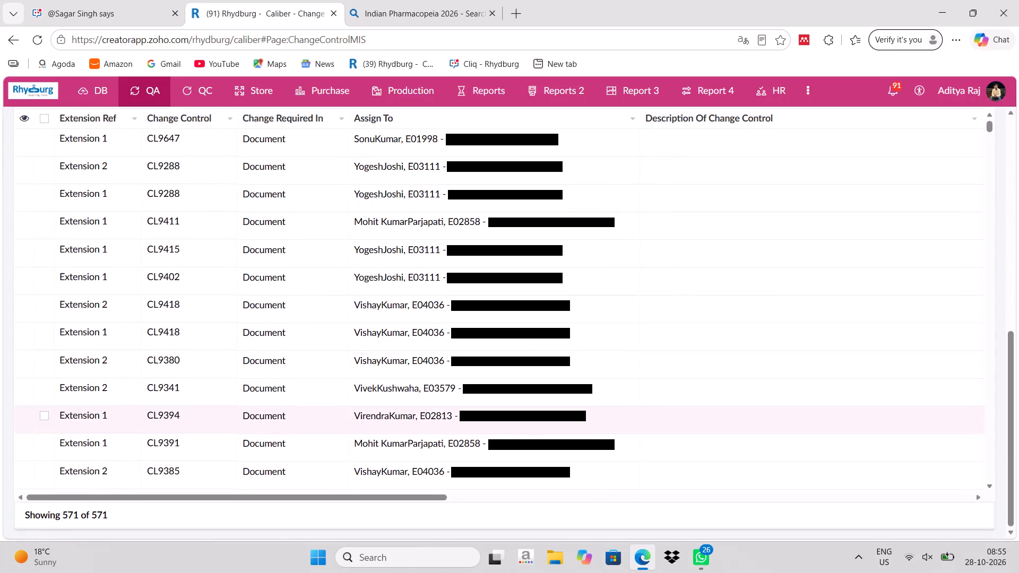
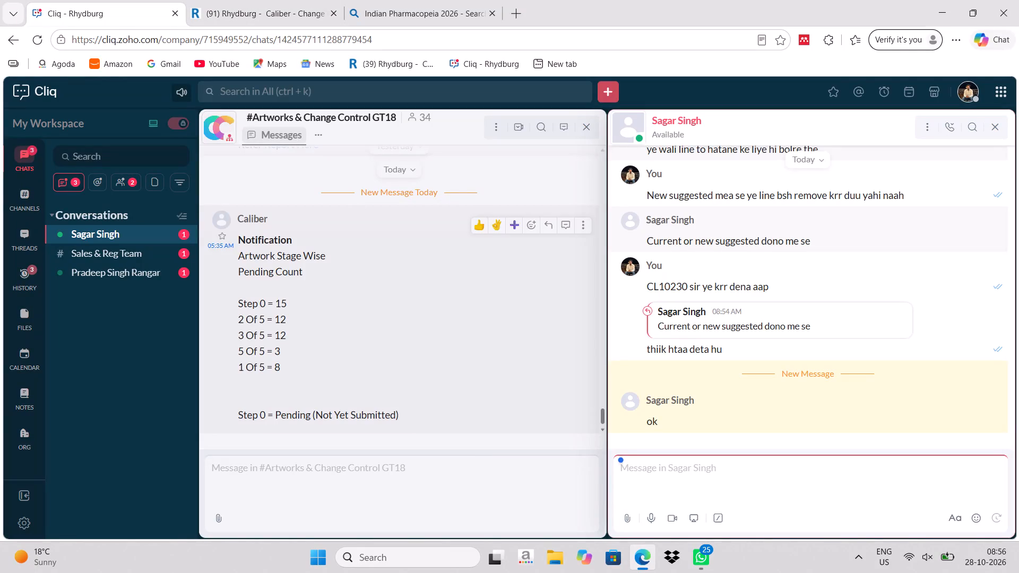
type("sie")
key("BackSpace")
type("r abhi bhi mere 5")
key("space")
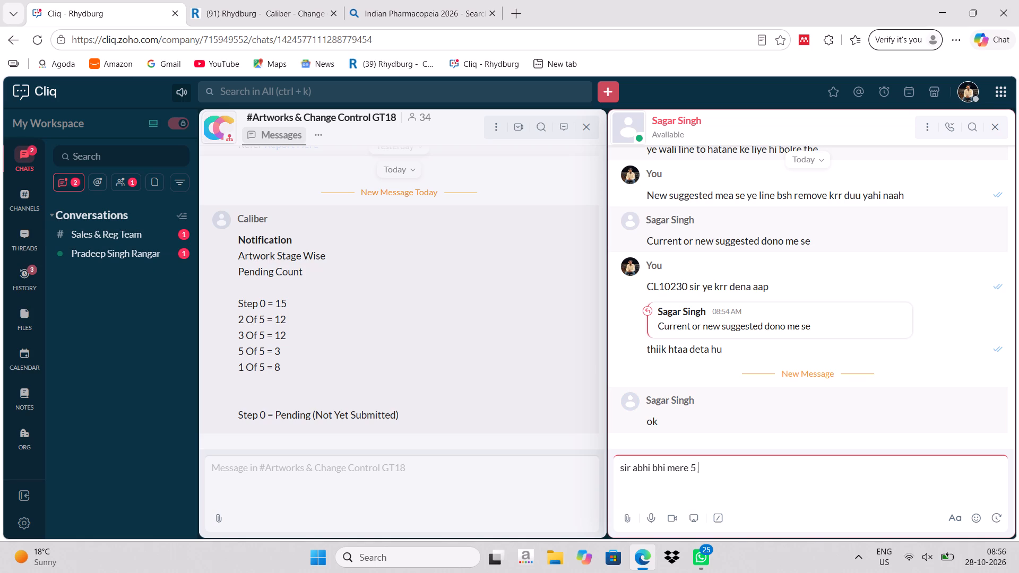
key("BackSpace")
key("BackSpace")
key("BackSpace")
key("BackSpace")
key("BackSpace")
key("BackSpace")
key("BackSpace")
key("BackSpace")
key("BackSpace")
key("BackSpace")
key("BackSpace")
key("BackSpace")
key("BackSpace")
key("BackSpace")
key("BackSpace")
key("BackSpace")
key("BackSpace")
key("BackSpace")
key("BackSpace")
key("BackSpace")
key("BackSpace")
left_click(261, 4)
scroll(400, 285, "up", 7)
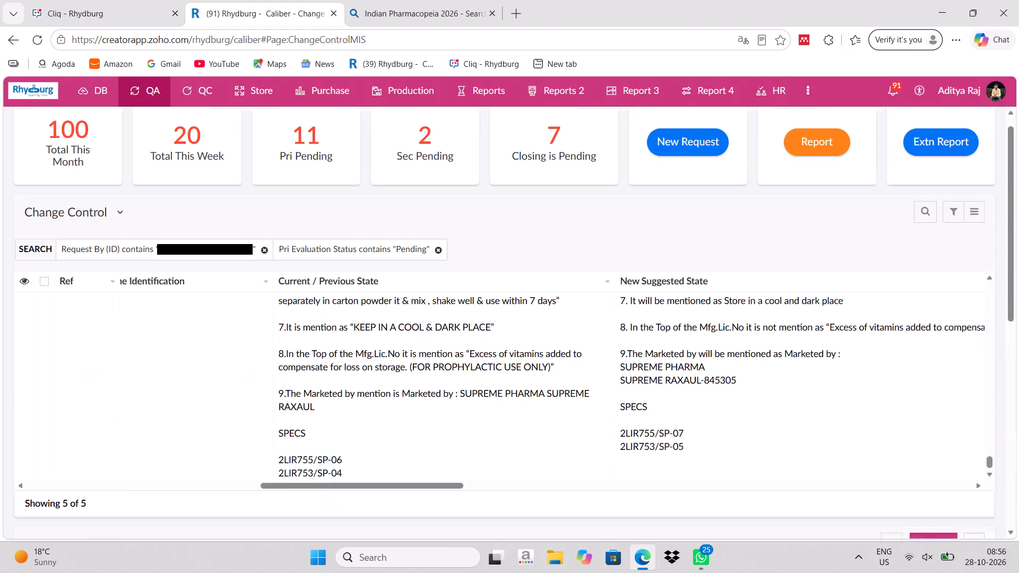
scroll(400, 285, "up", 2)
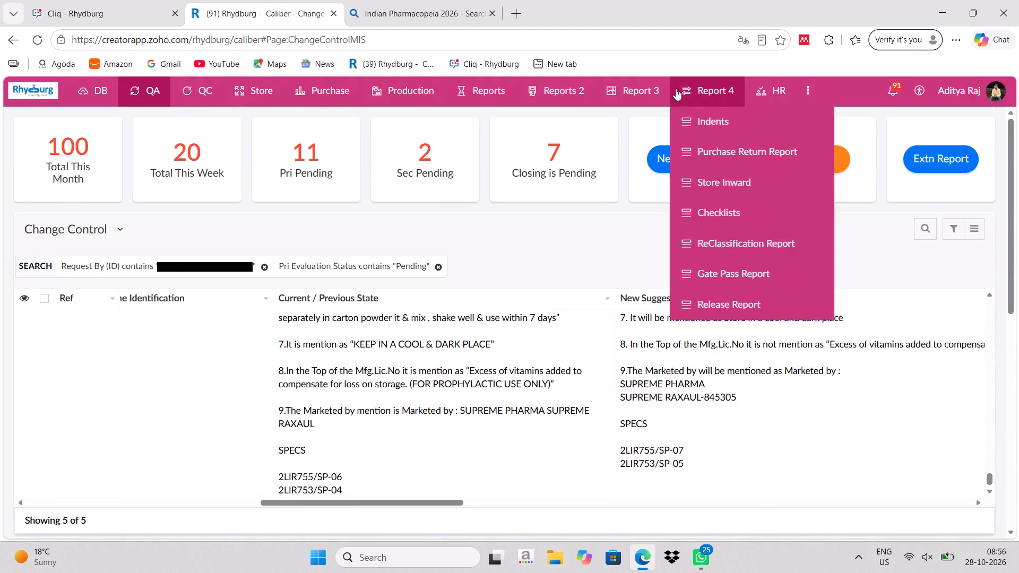
Open the Scribd result "Indian Pharmacopoia 2026 Basic Information" from the Bing search and read through the document.
left_click(409, 18)
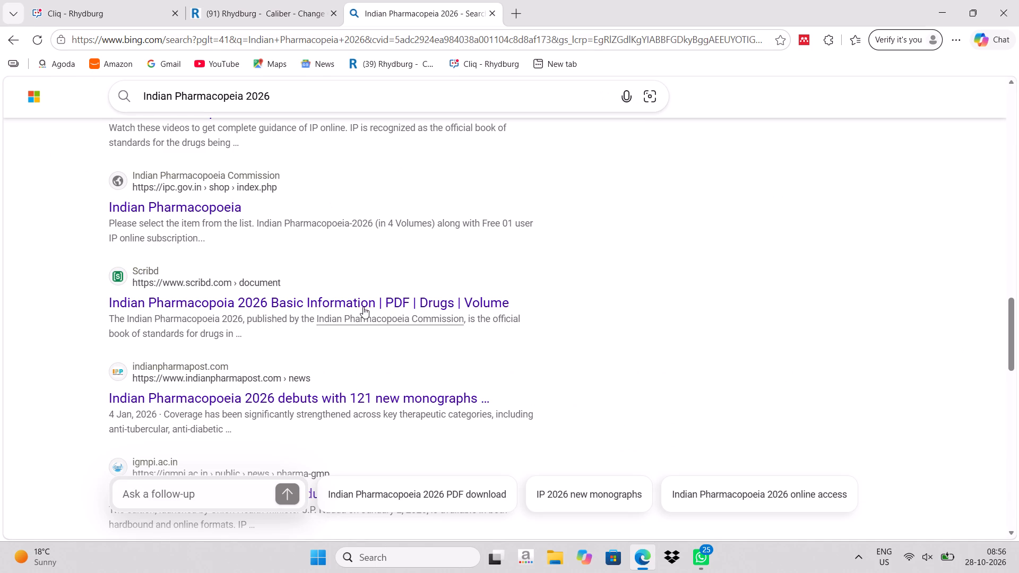
left_click(373, 300)
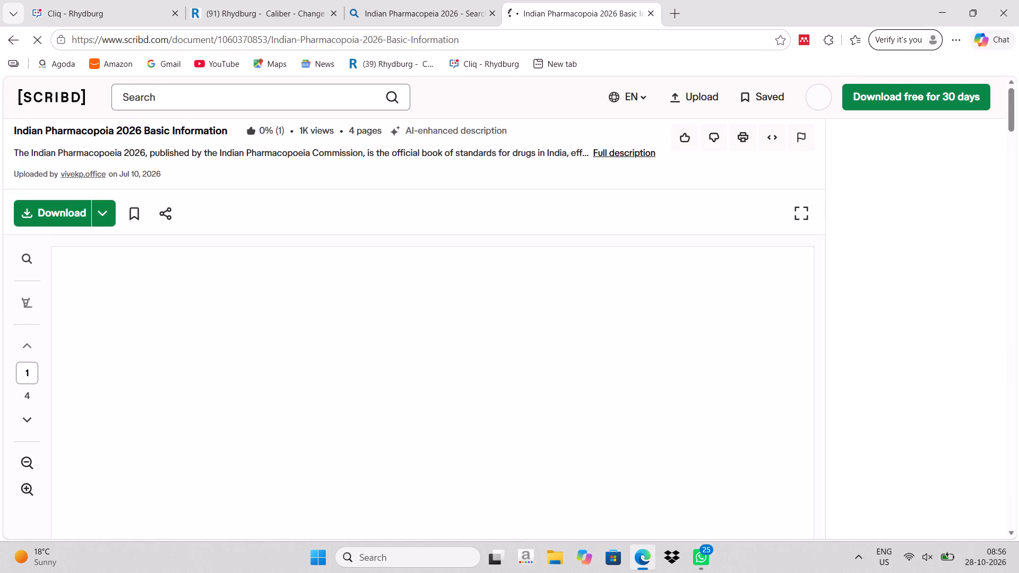
scroll(476, 370, "down", 4)
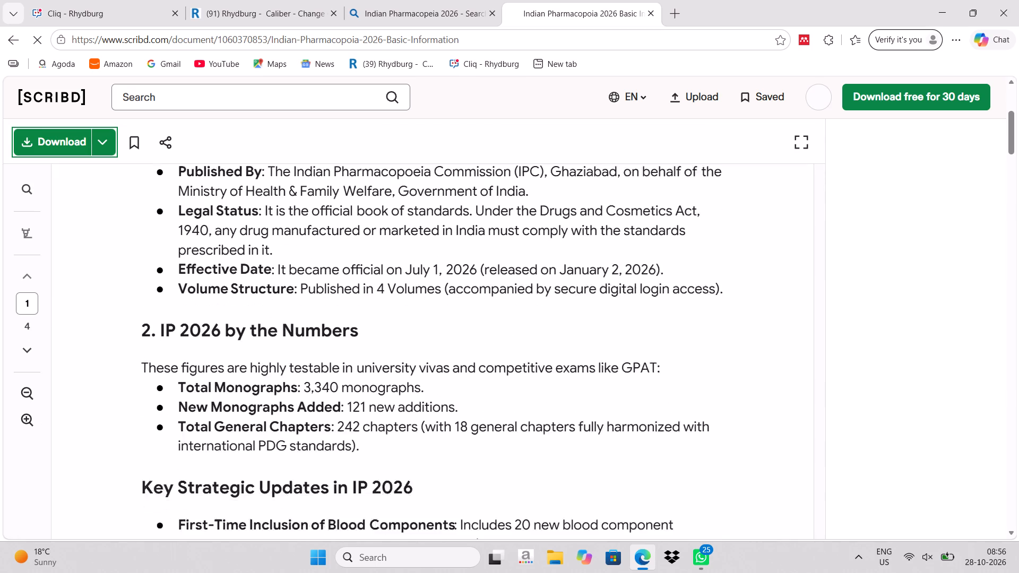
scroll(472, 375, "down", 18)
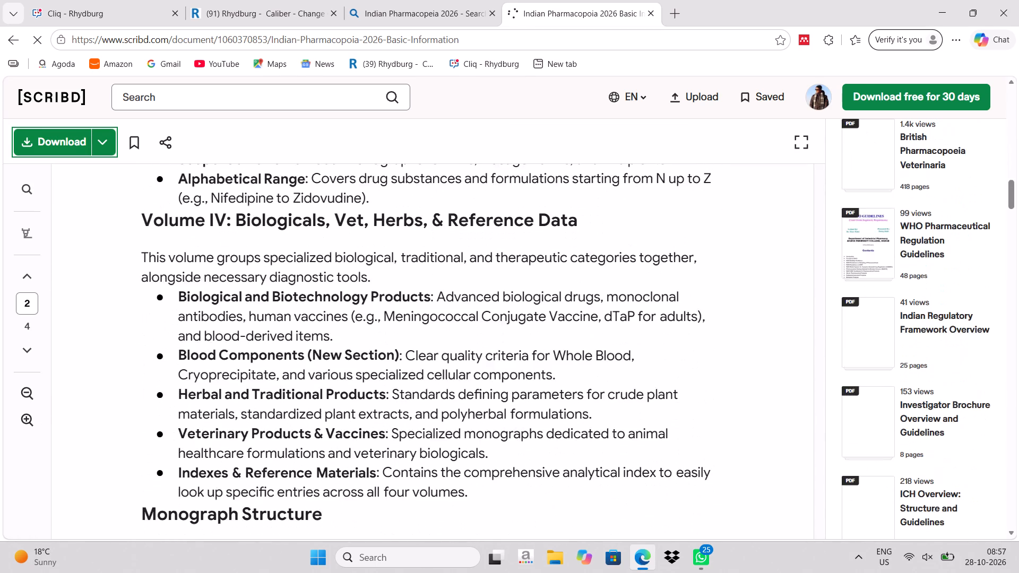
scroll(468, 372, "down", 20)
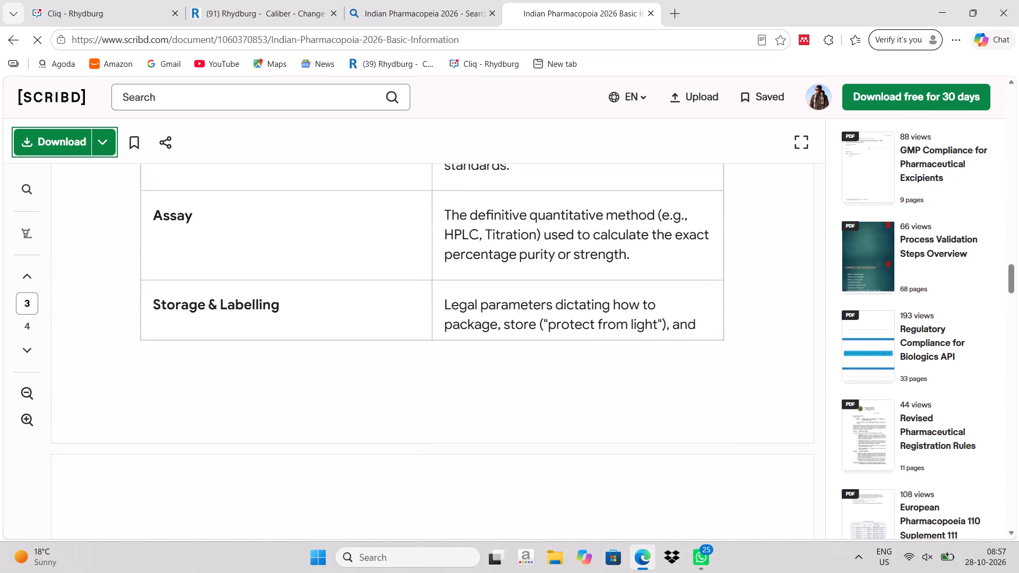
scroll(466, 370, "down", 16)
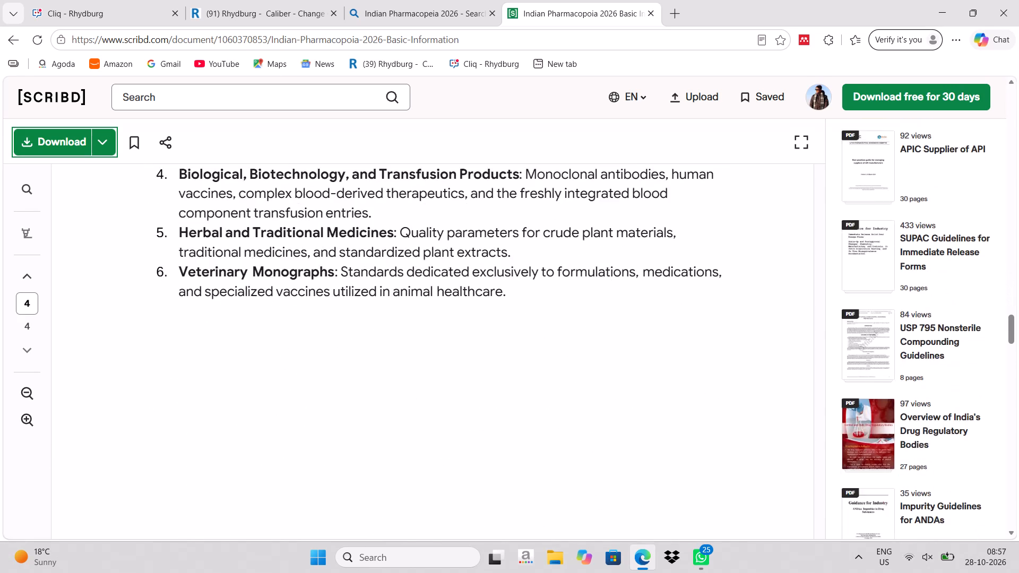
scroll(466, 370, "down", 15)
scroll(463, 367, "down", 6)
scroll(460, 361, "up", 7)
Switch to Caliber and open the Regulatory Projects page in a new tab.
left_click(273, 12)
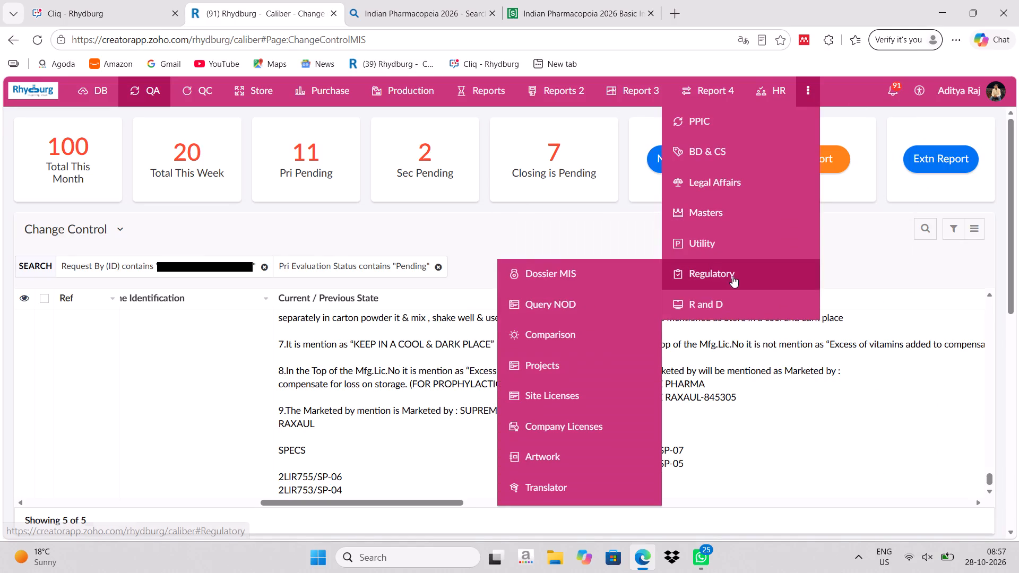
left_click(551, 372, "ctrl")
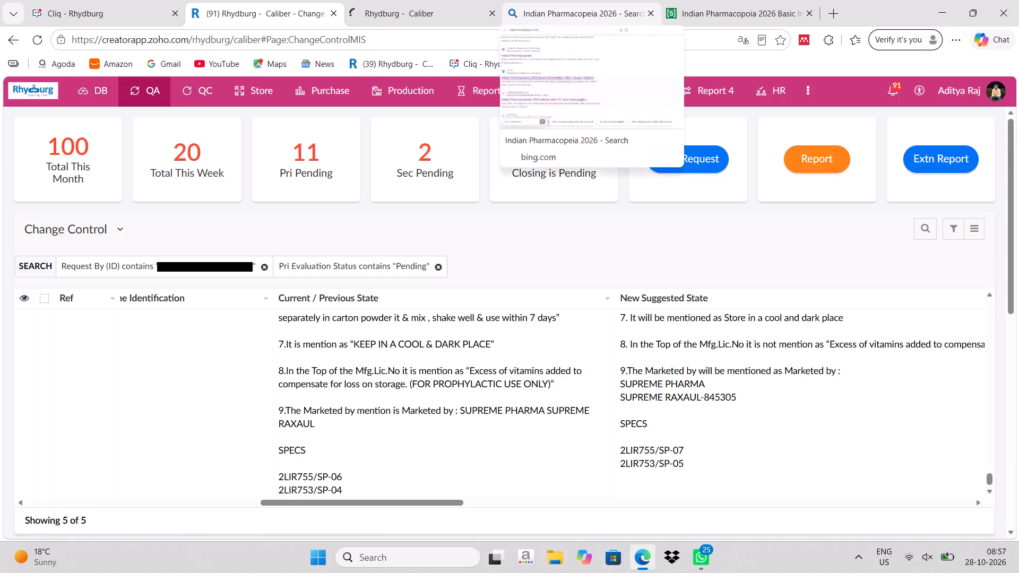
Switch to Cliq and read the new Gap Analysis notification in the #Sales & Reg Team channel.
left_click(70, 15)
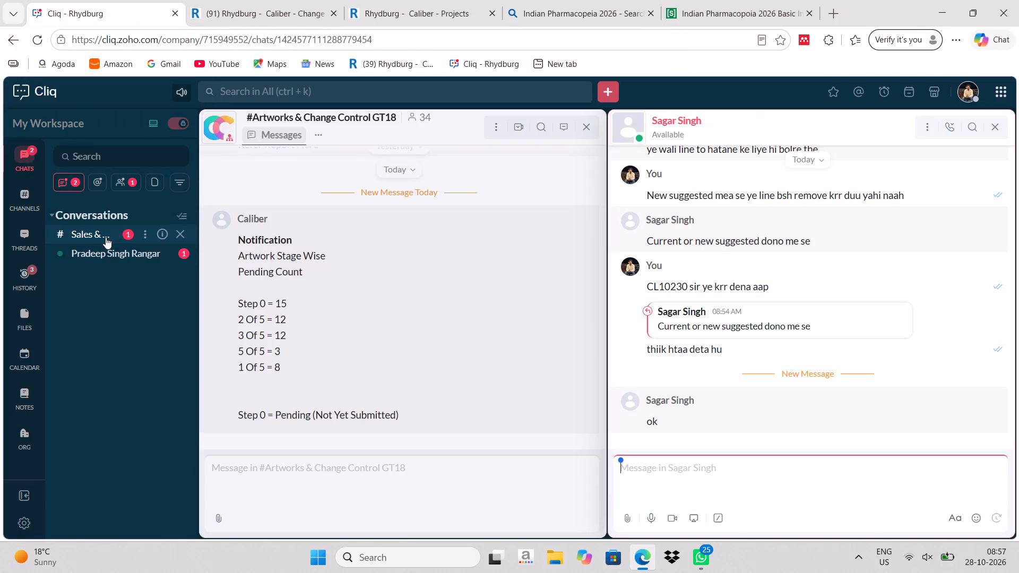
left_click(106, 237)
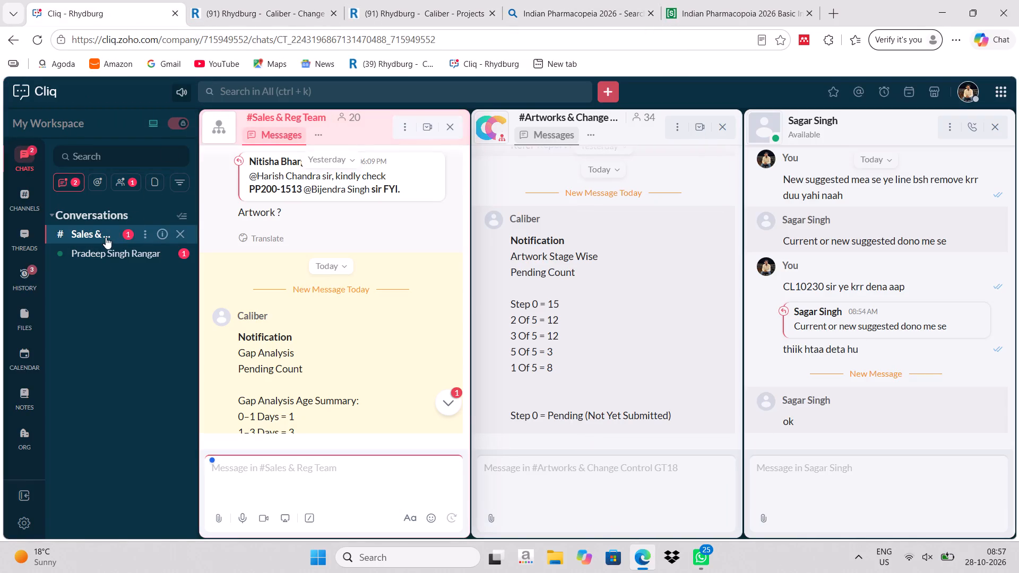
scroll(348, 412, "down", 6)
scroll(371, 306, "down", 5)
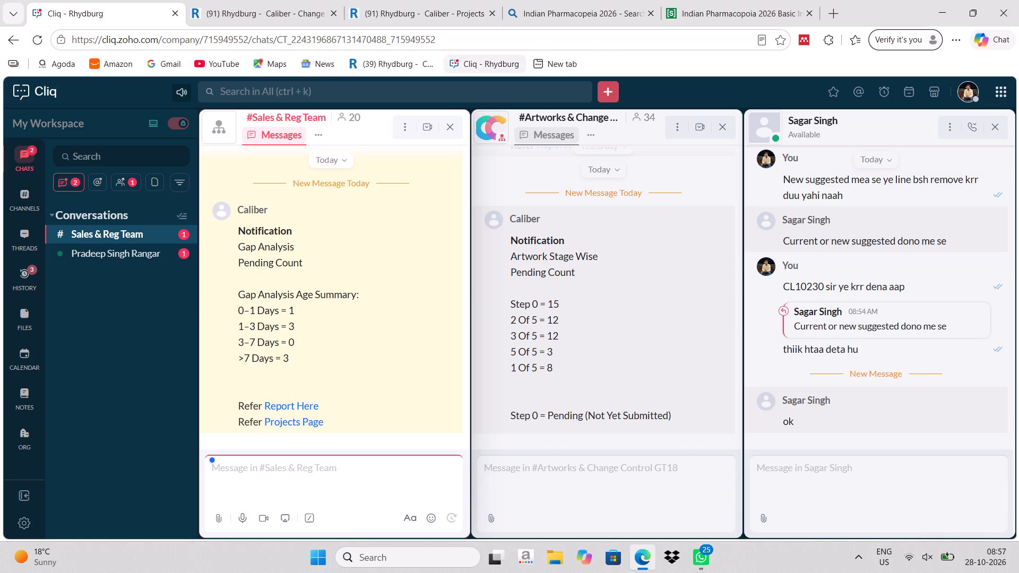
Open the Gap Report from Caliber's Projects page, closing the Scribd document, and look across the pending gap analysis records.
left_click(548, 0)
left_click(438, 6)
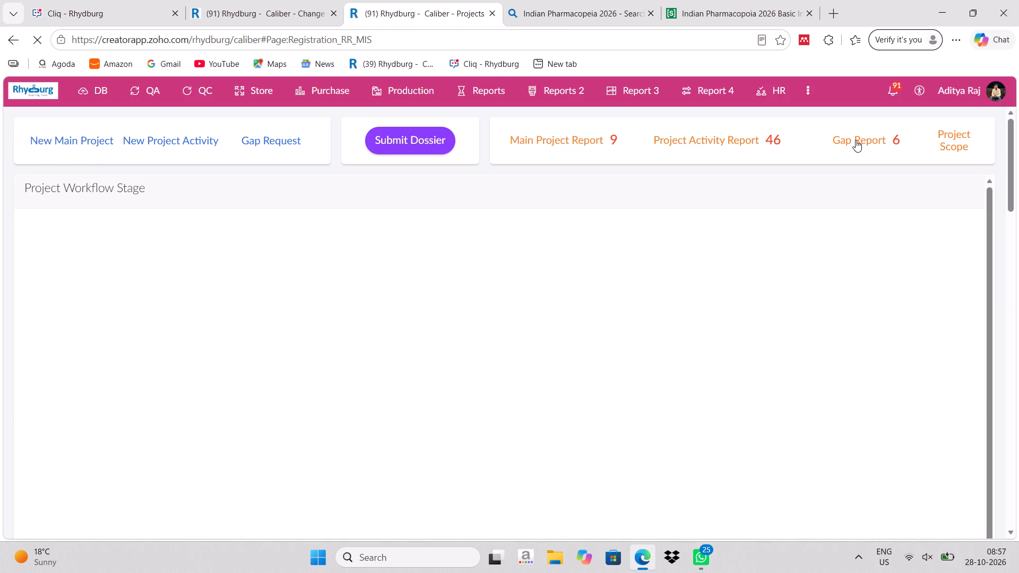
left_click(856, 140)
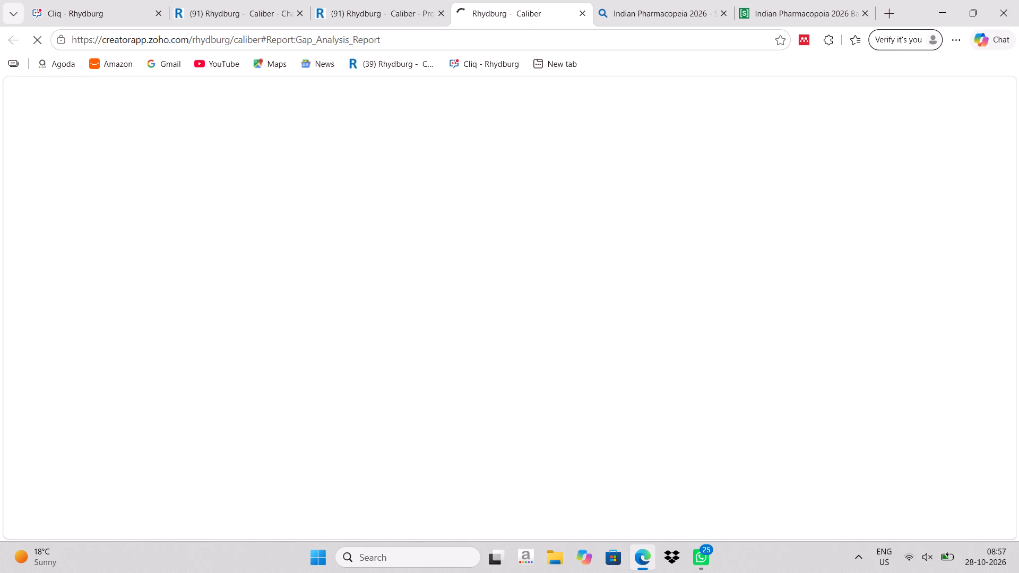
left_click(867, 12)
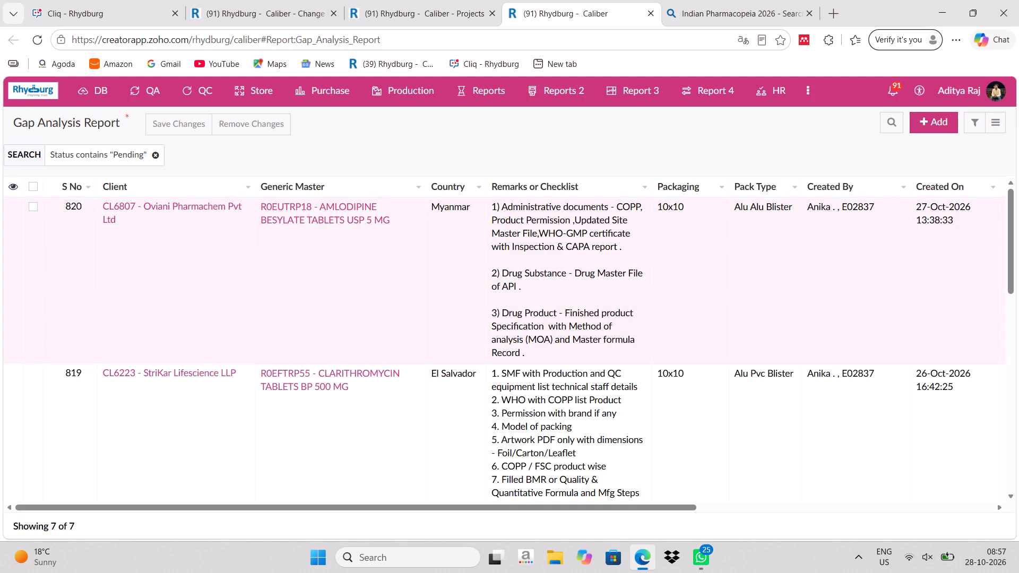
scroll(575, 329, "left", 6)
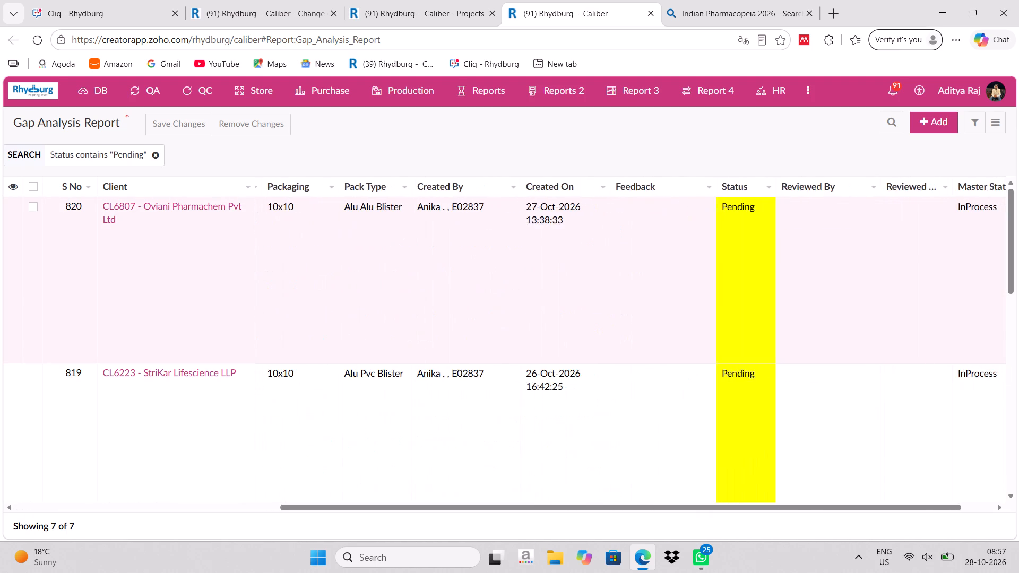
scroll(575, 329, "right", 11)
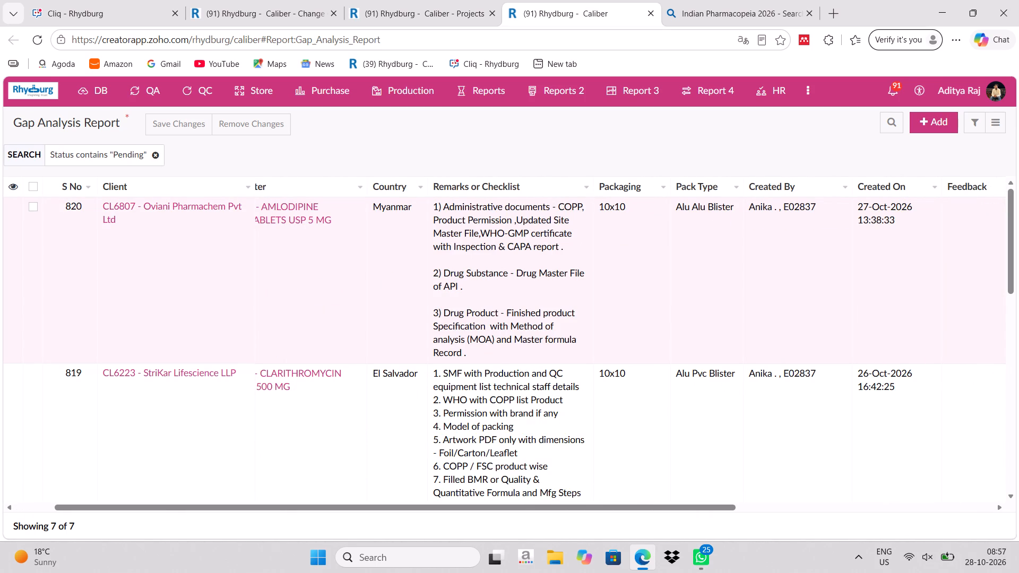
Open the pending gap analysis record S No 820, Amlodipine Besylate Tablets USP 5 MG for Myanmar, for editing.
left_click(607, 258)
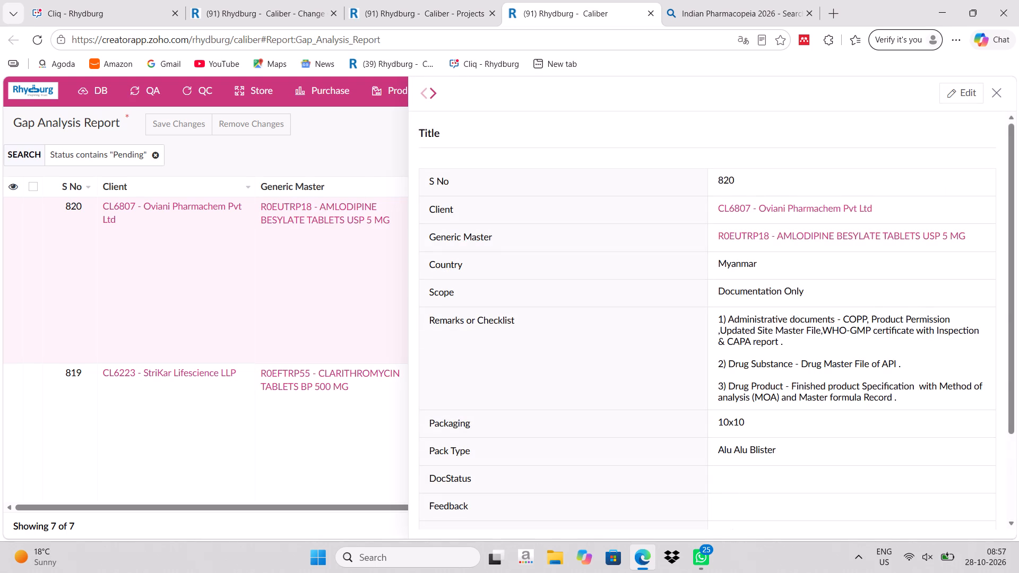
left_click(958, 92)
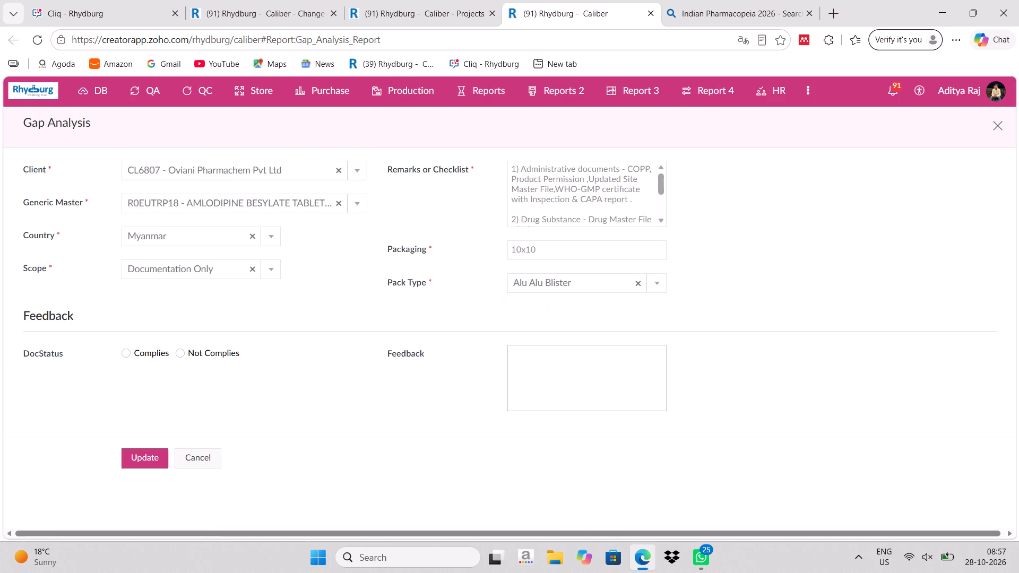
Switch to Cliq and answer the unread "come plz sit with me" chat with "Good morning Sir" and "sir abhi aajau free ho aap".
left_click(66, 3)
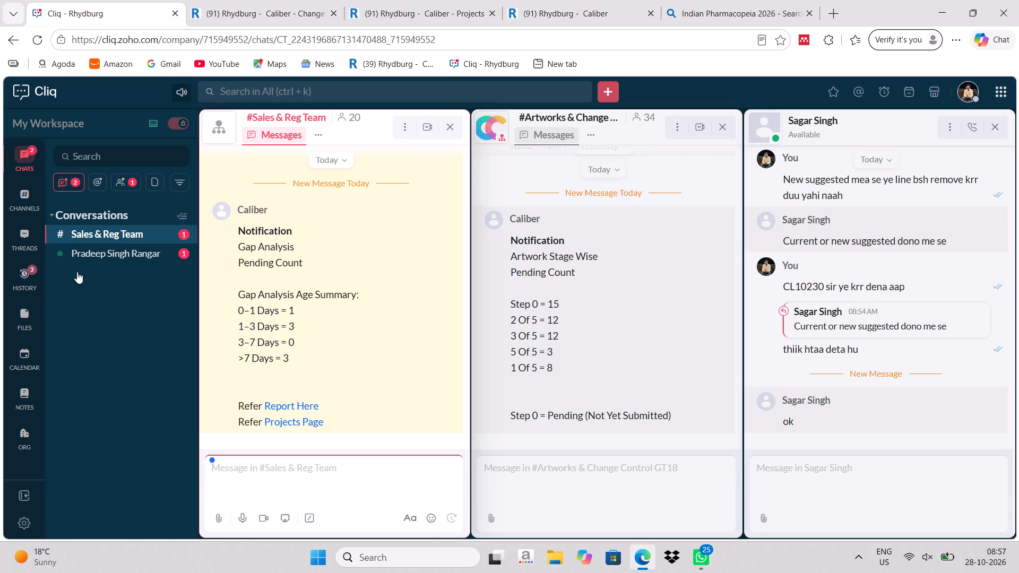
left_click(111, 260)
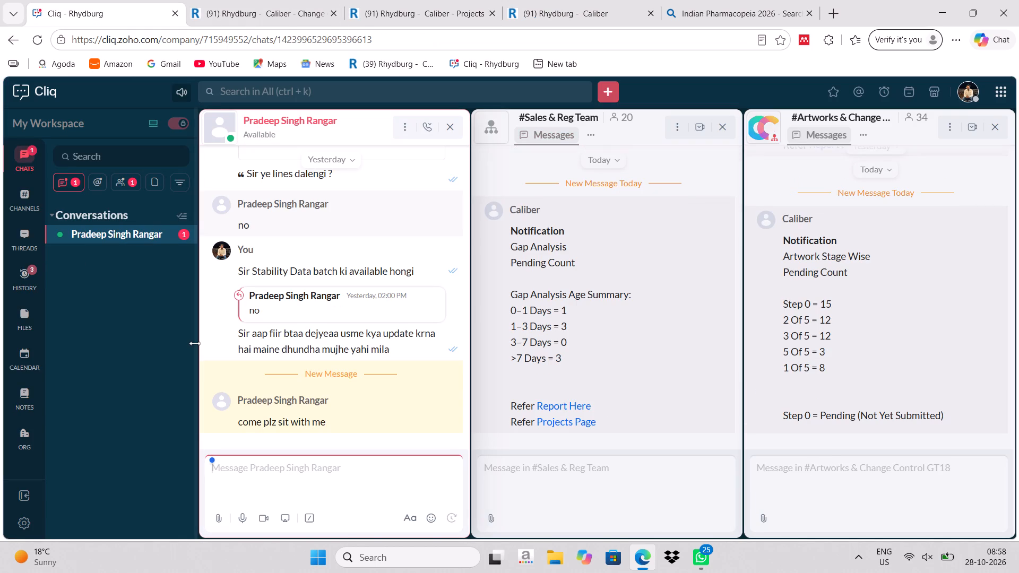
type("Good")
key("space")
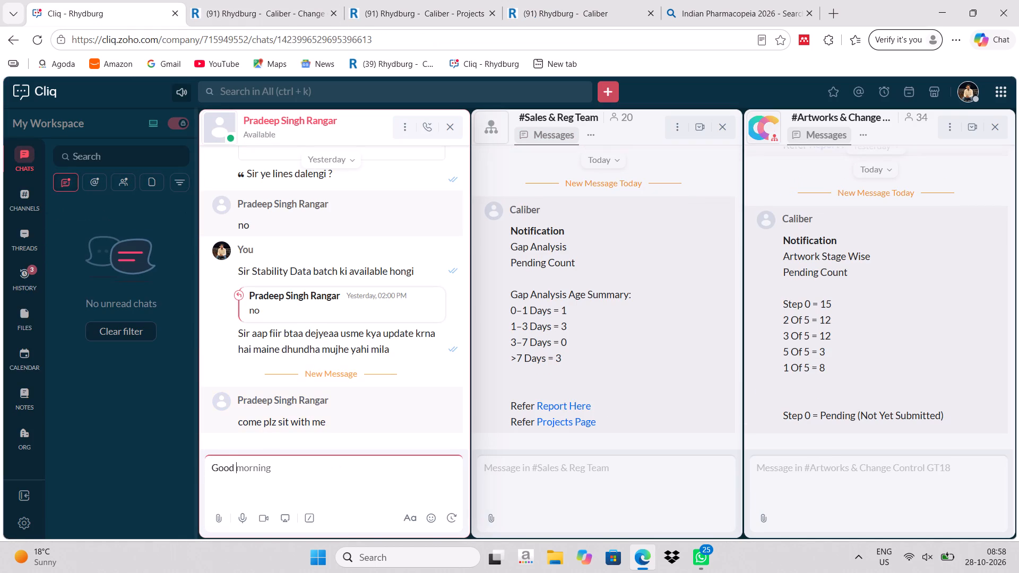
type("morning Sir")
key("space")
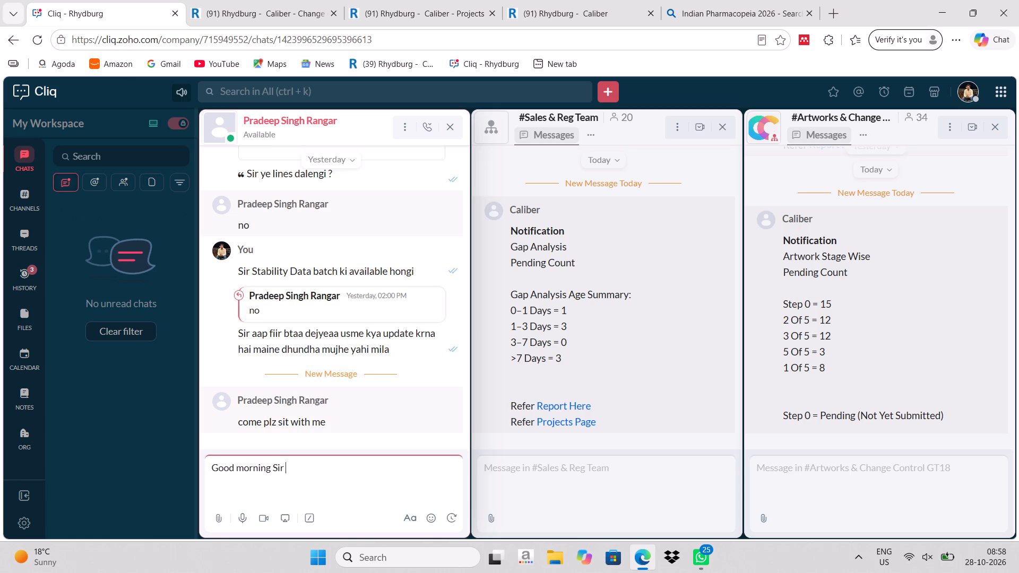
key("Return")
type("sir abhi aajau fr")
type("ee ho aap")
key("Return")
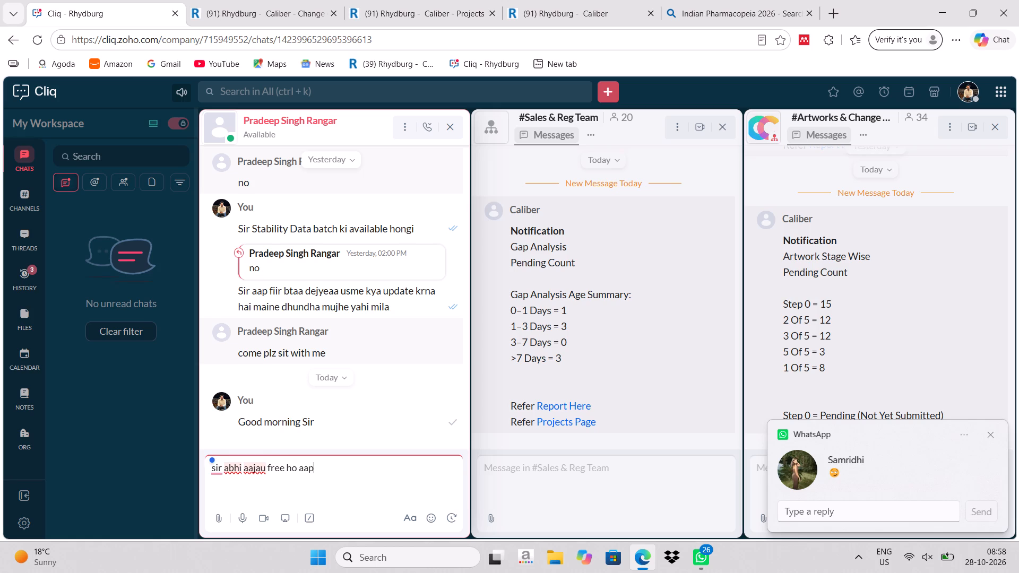
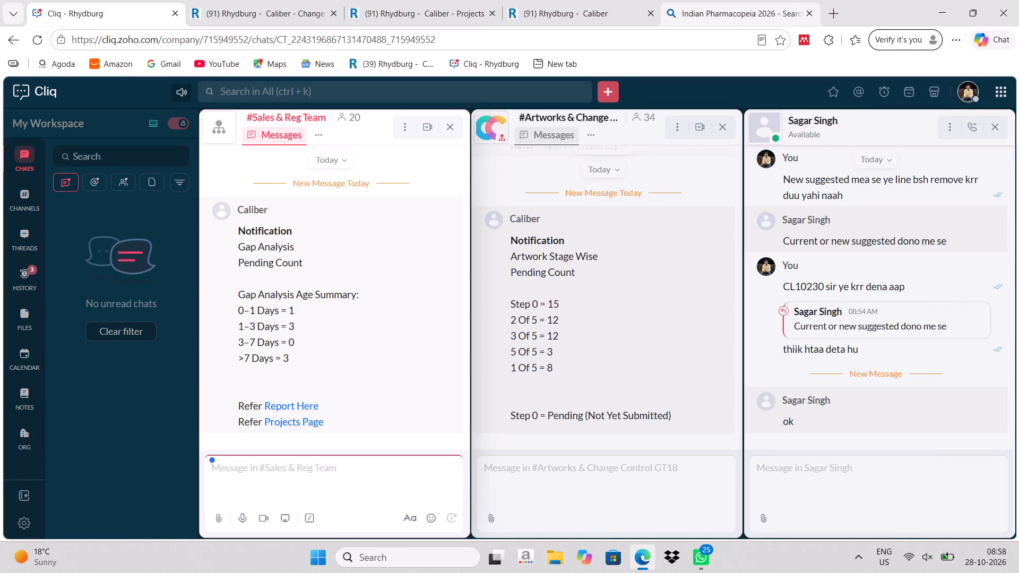
Close the Indian Pharmacopeia 2026 search results page.
left_click(808, 11)
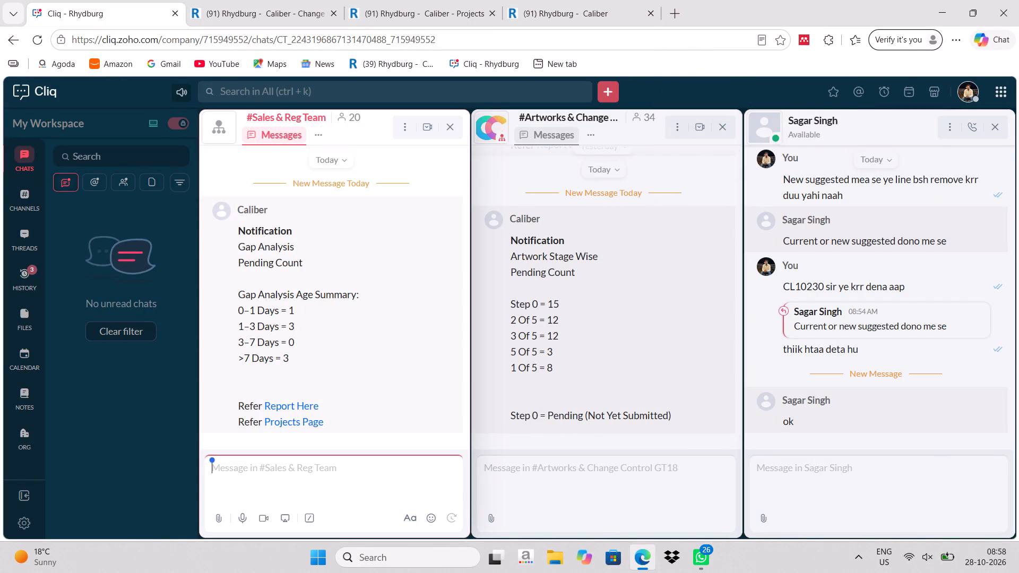
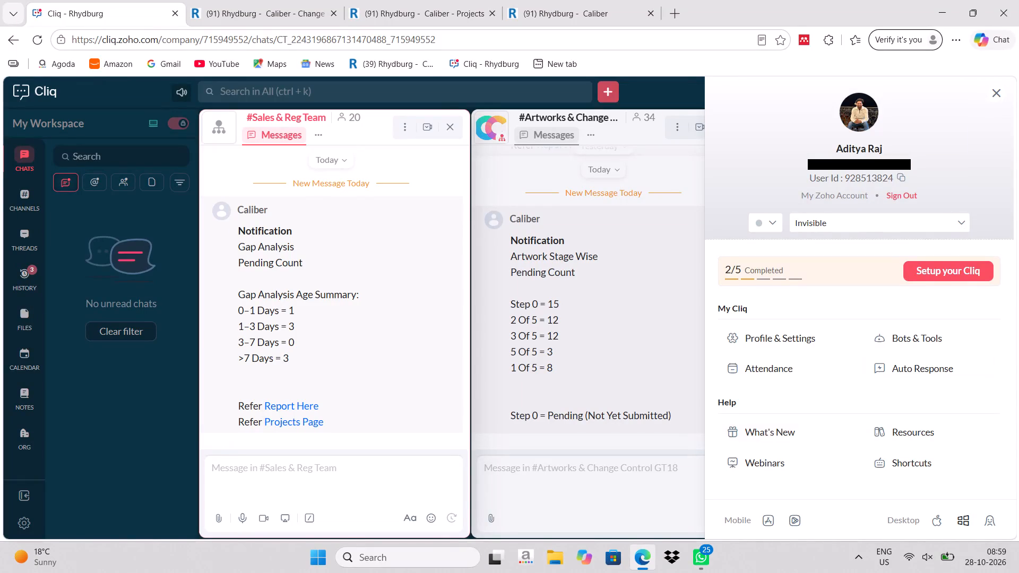
Look through the options in the Cliq profile panel and close it to return to the open chats.
scroll(847, 401, "down", 5)
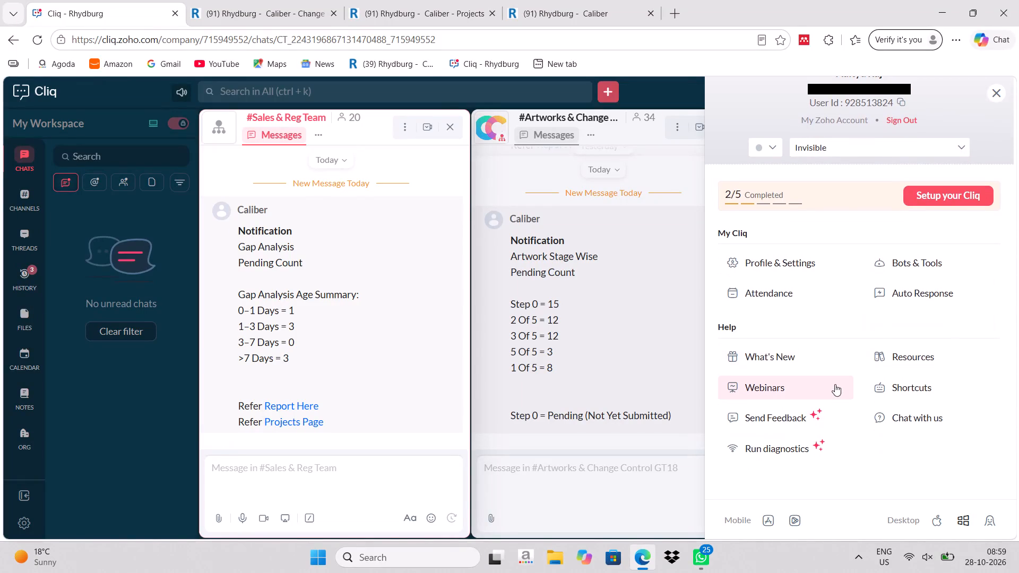
left_click(999, 89)
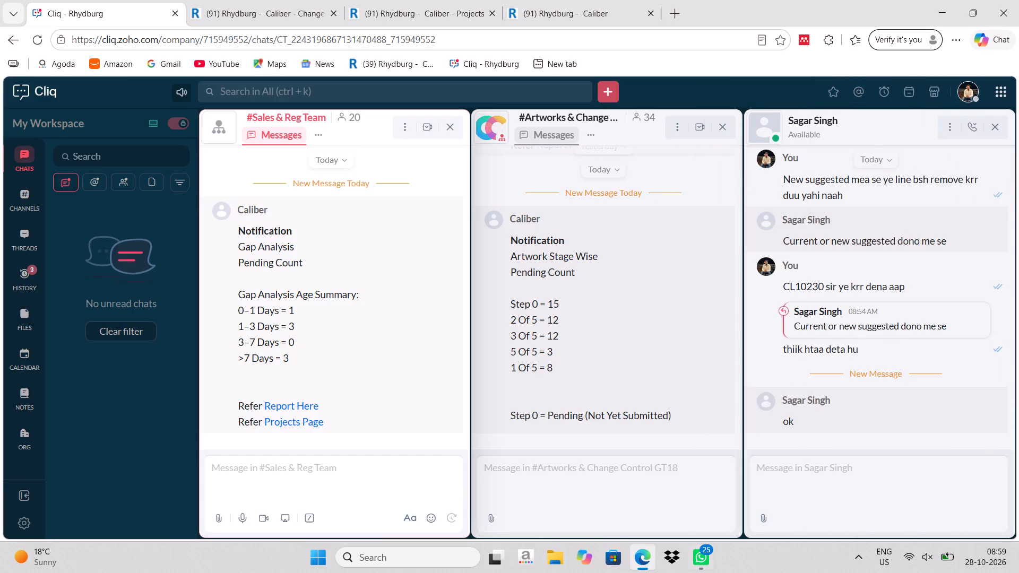
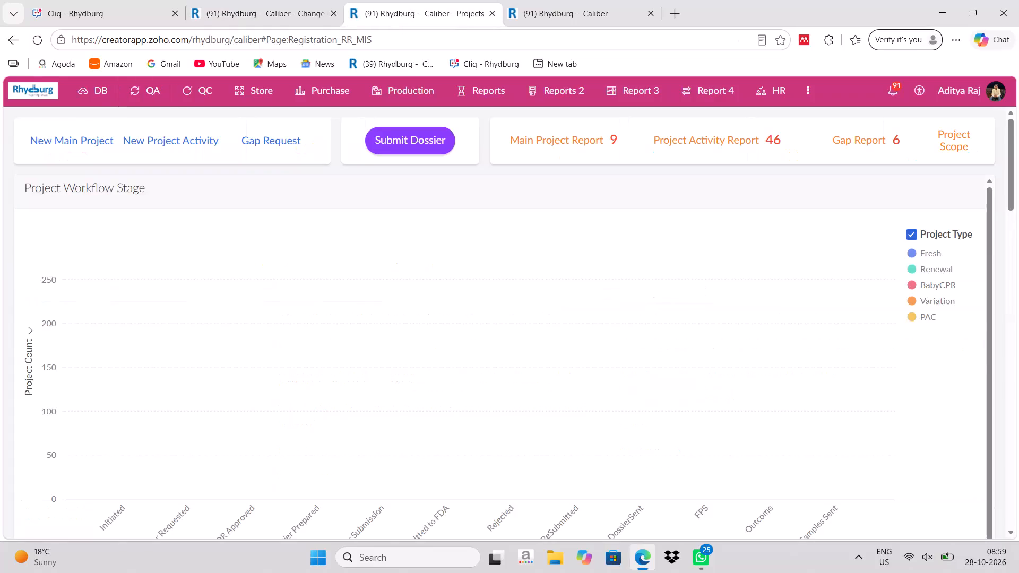
Search the web for "zoho work drive" in a new browser tab.
left_click(550, 4)
left_click(676, 7)
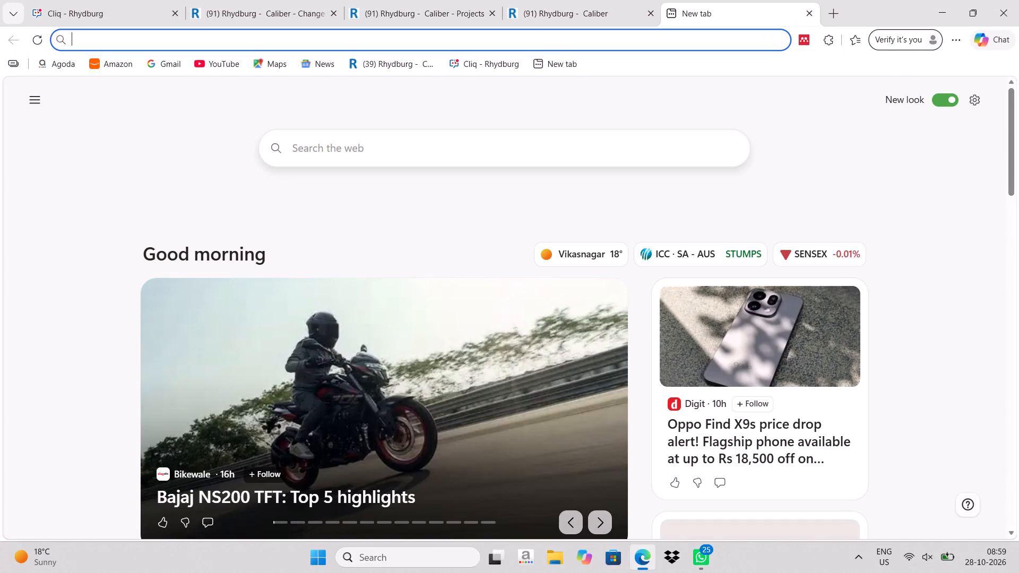
type("zoho work")
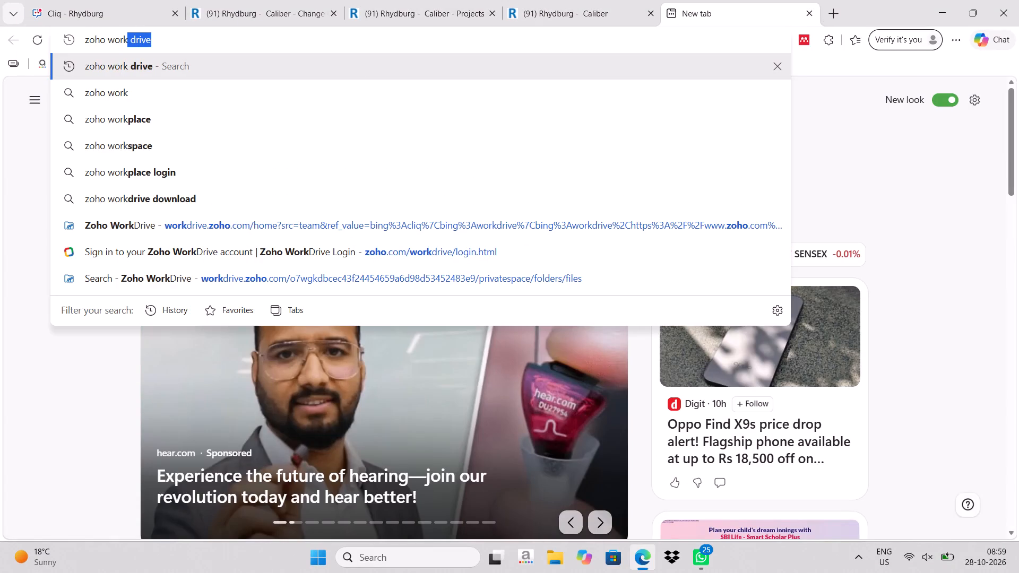
left_click(137, 68)
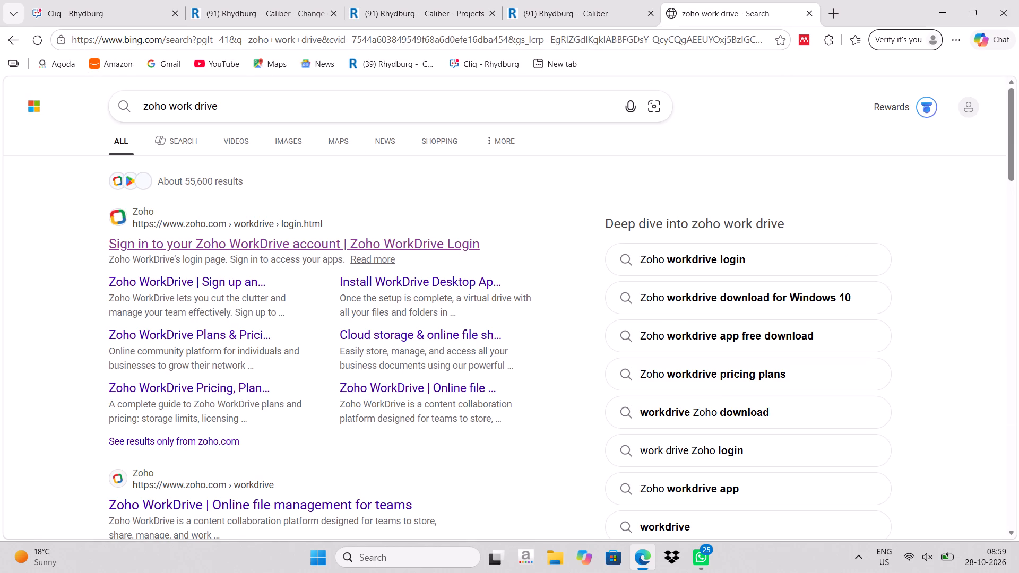
Return to Caliber's open Gap Analysis record for the Amlodipine Besylate tablets for Myanmar to check its details.
left_click(531, 6)
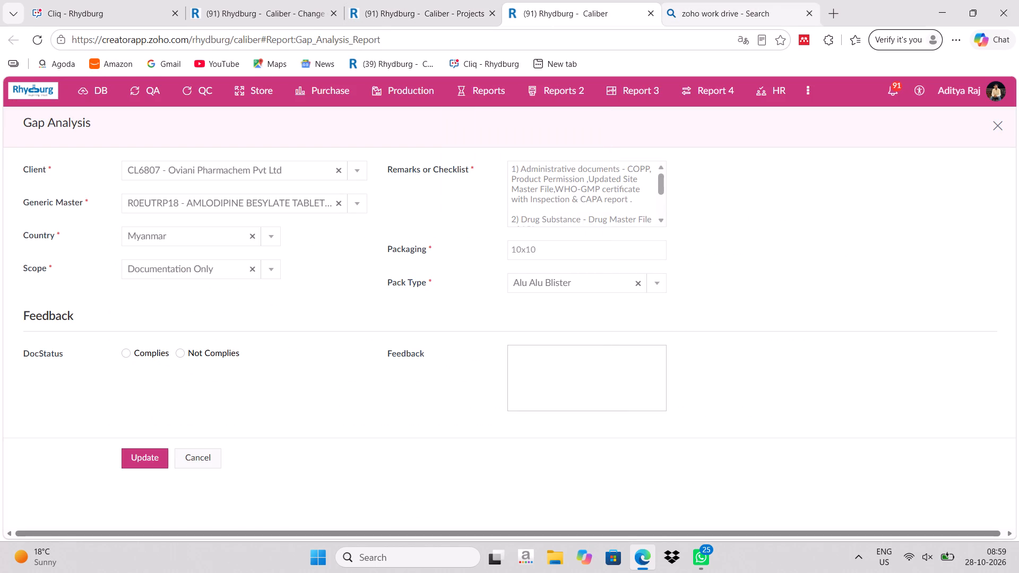
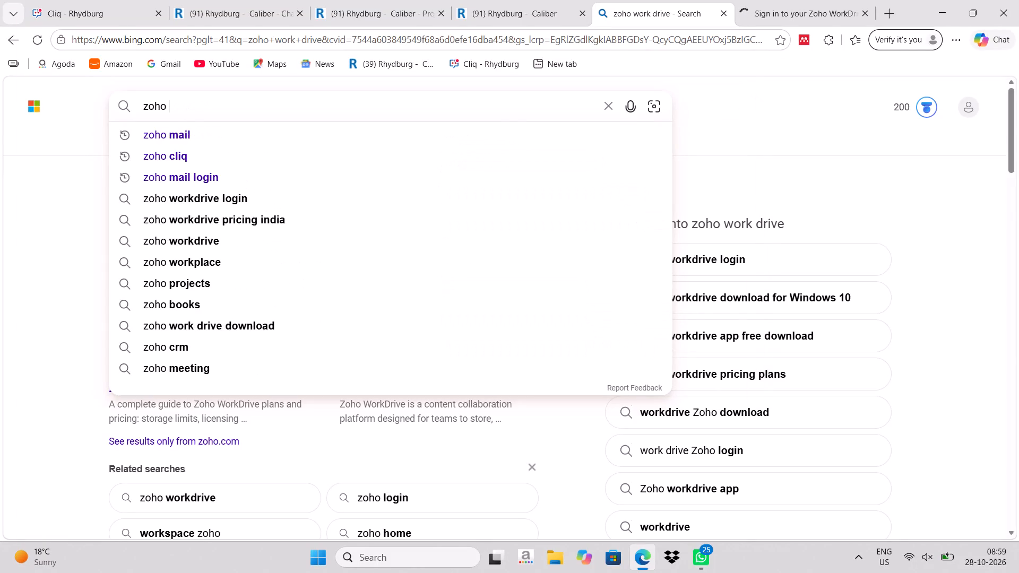
Change the web search to "zoho peoples" and run it.
type("peoples")
key("Return")
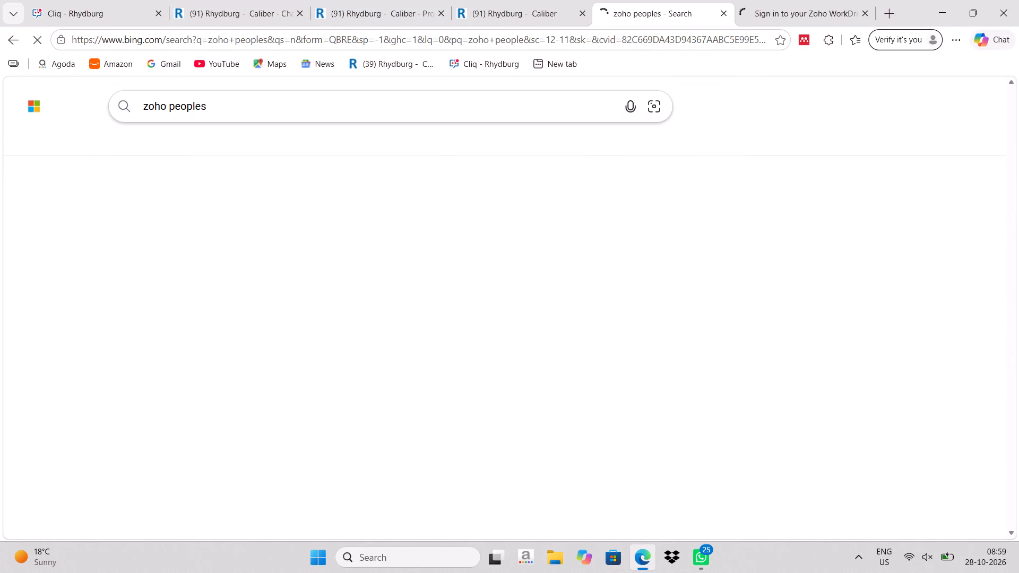
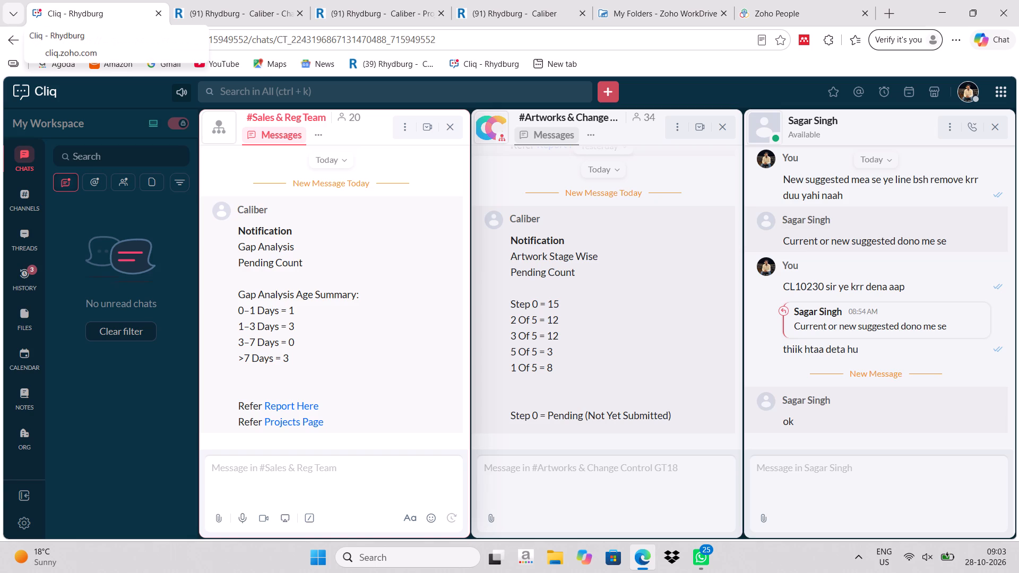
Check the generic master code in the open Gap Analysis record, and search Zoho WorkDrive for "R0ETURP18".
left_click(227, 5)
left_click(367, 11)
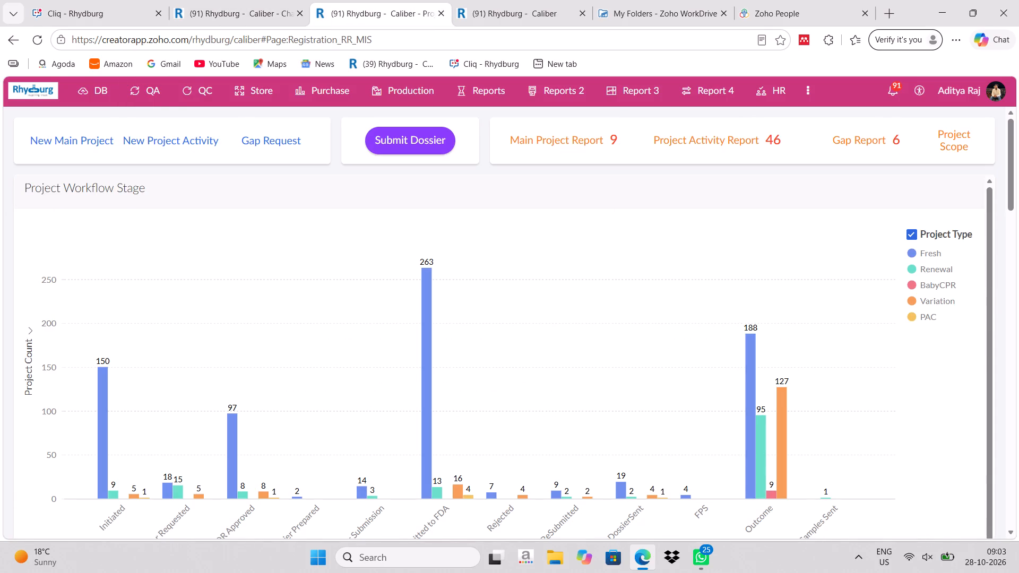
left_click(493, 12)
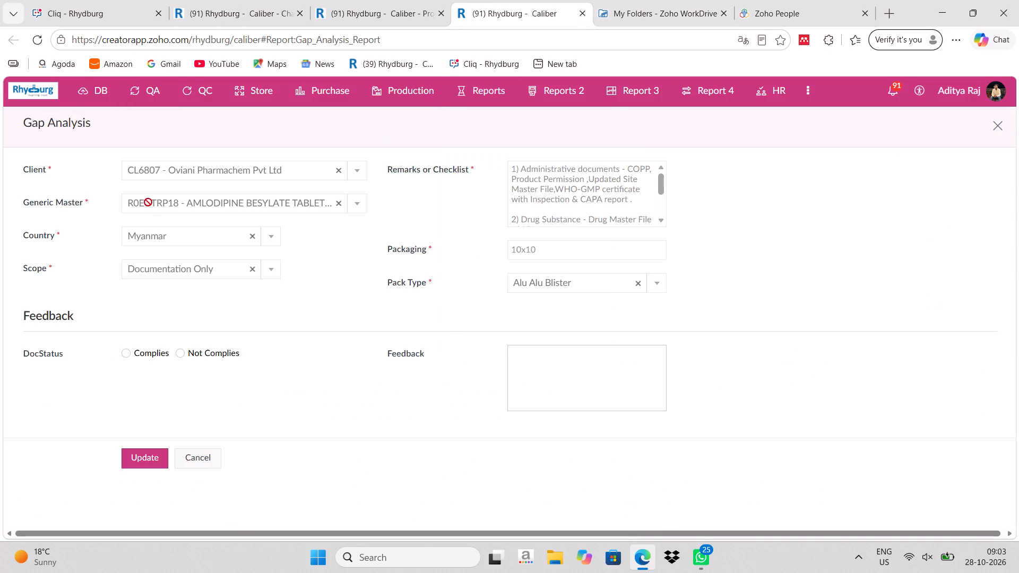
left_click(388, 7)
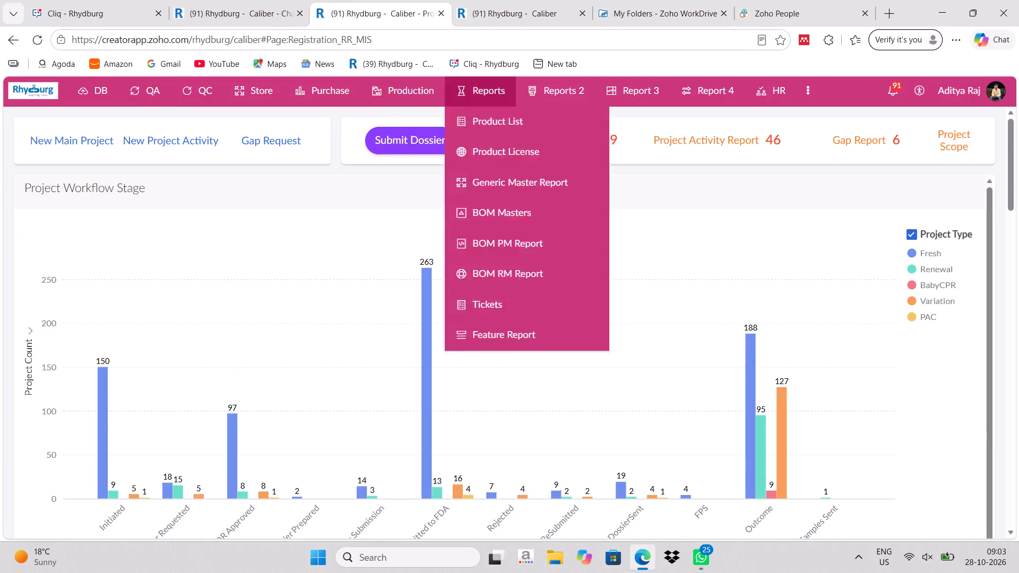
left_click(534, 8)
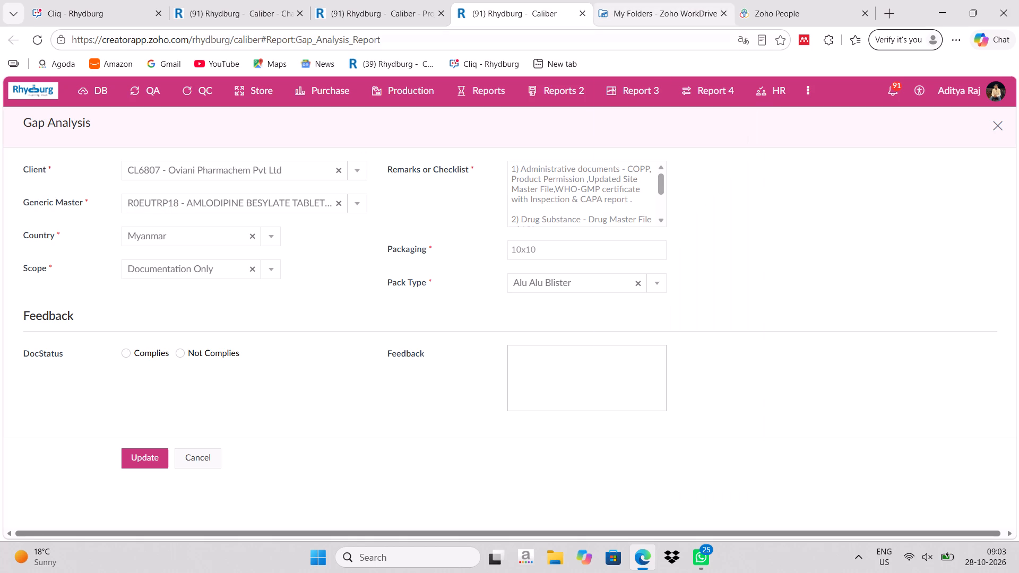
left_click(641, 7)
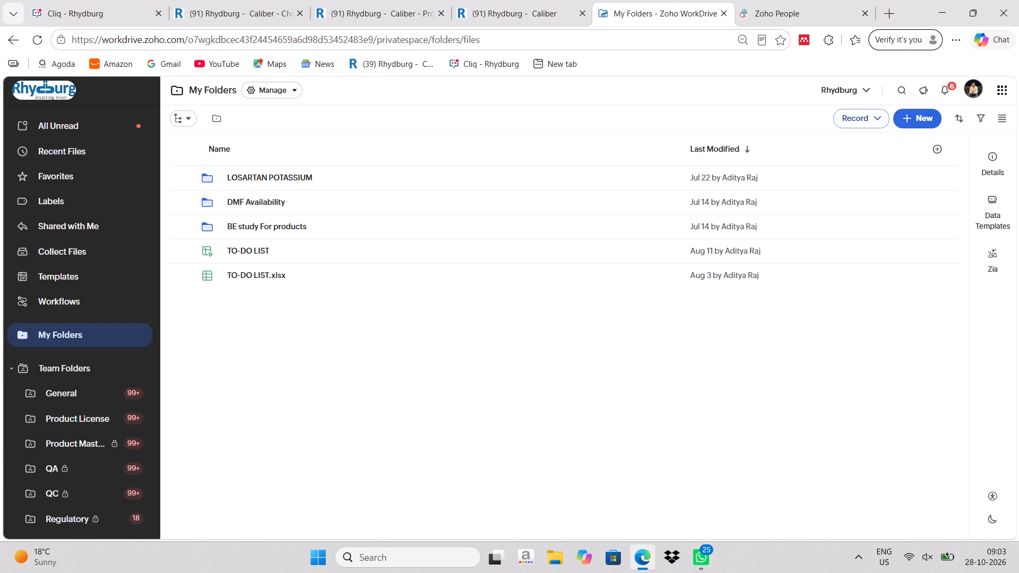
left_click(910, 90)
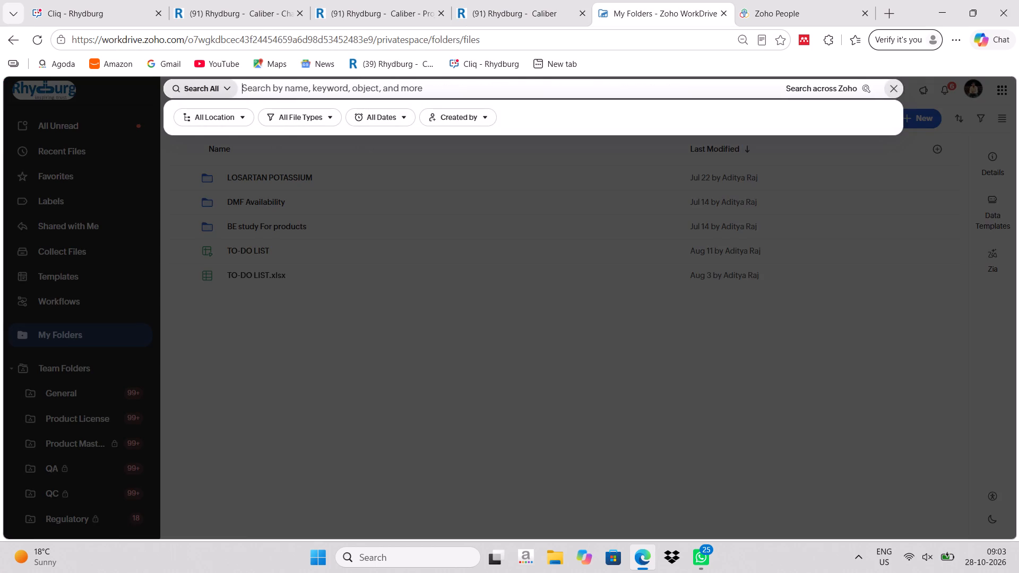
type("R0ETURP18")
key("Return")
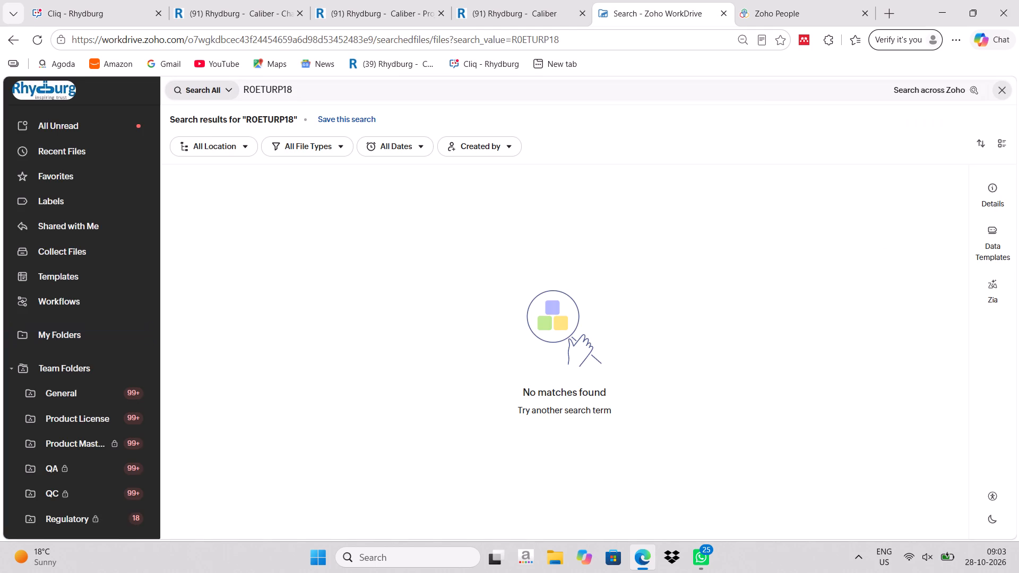
Recheck the generic master code in the Caliber Gap Analysis record and correct the WorkDrive search to "R0EUTRP18".
left_click(208, 9)
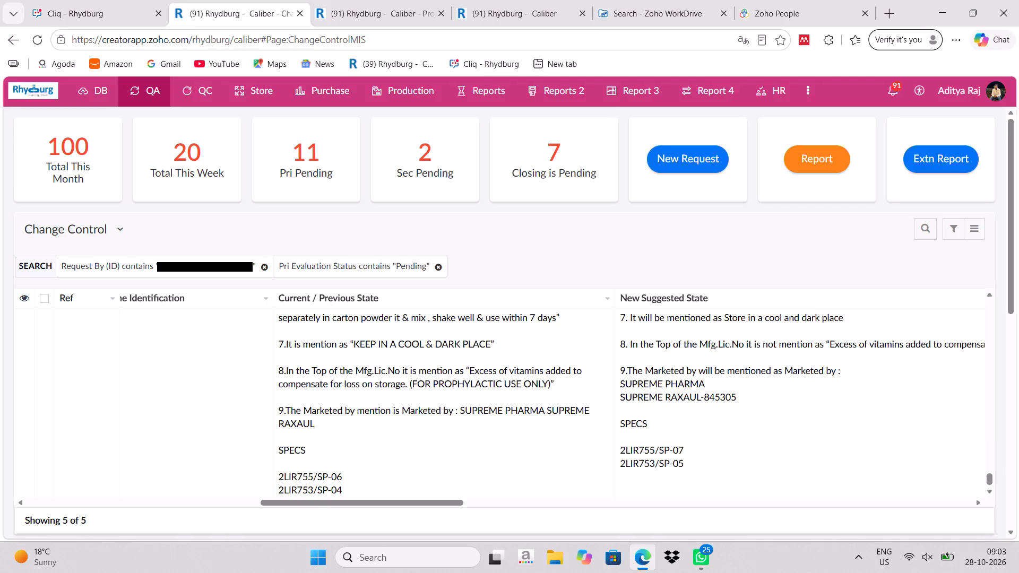
left_click(473, 0)
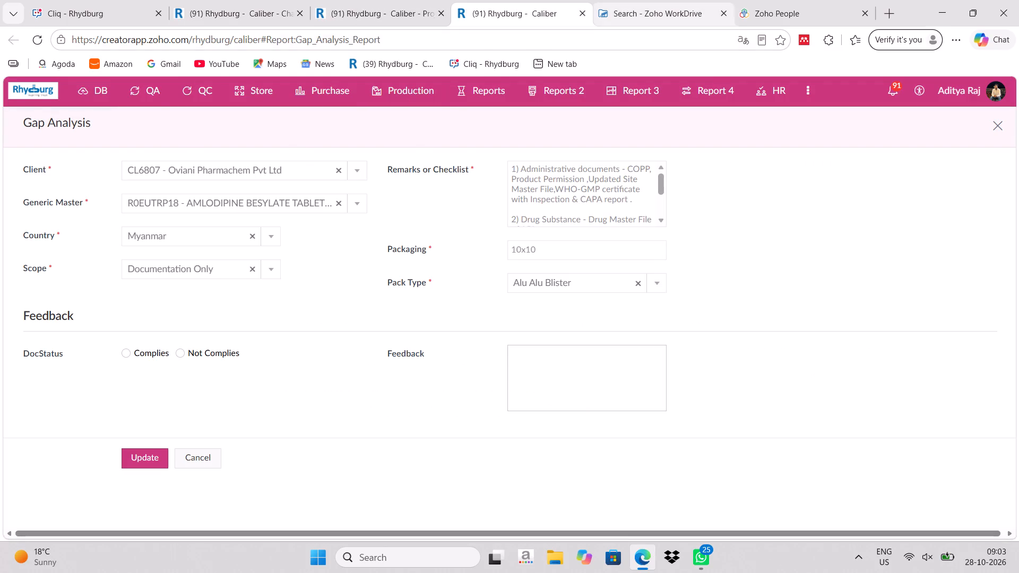
left_click(653, 12)
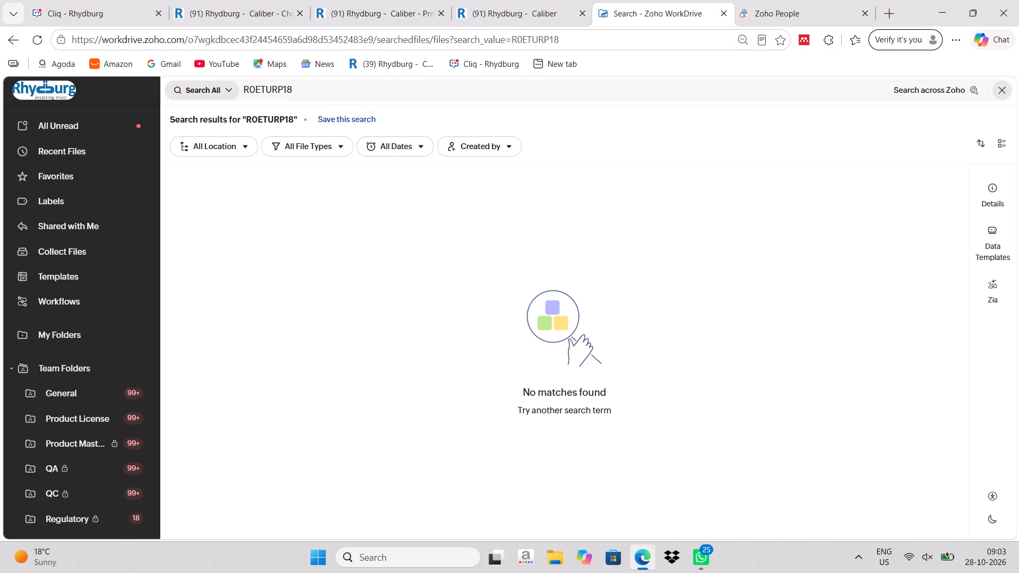
left_click(261, 3)
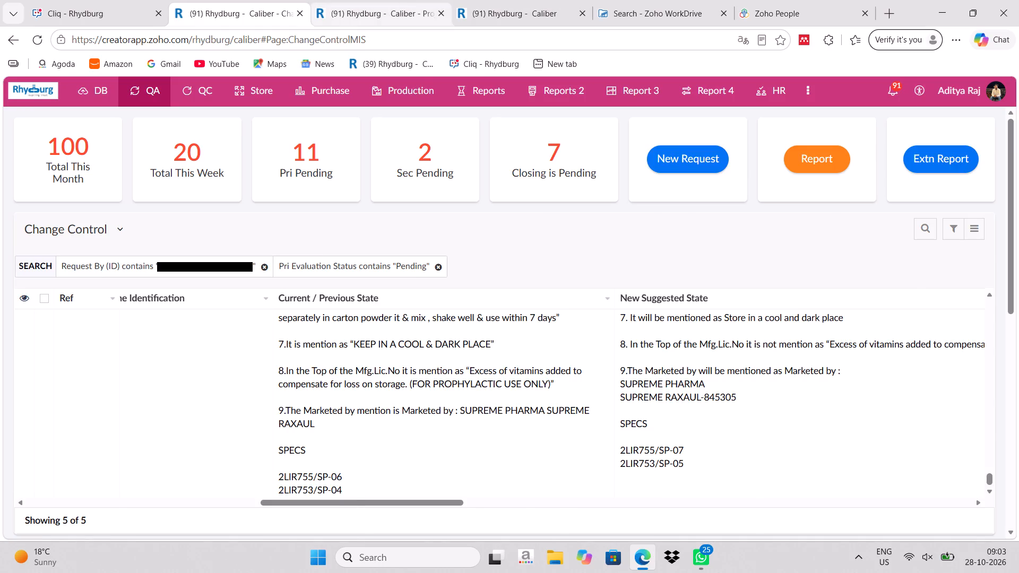
left_click(355, 13)
left_click(495, 15)
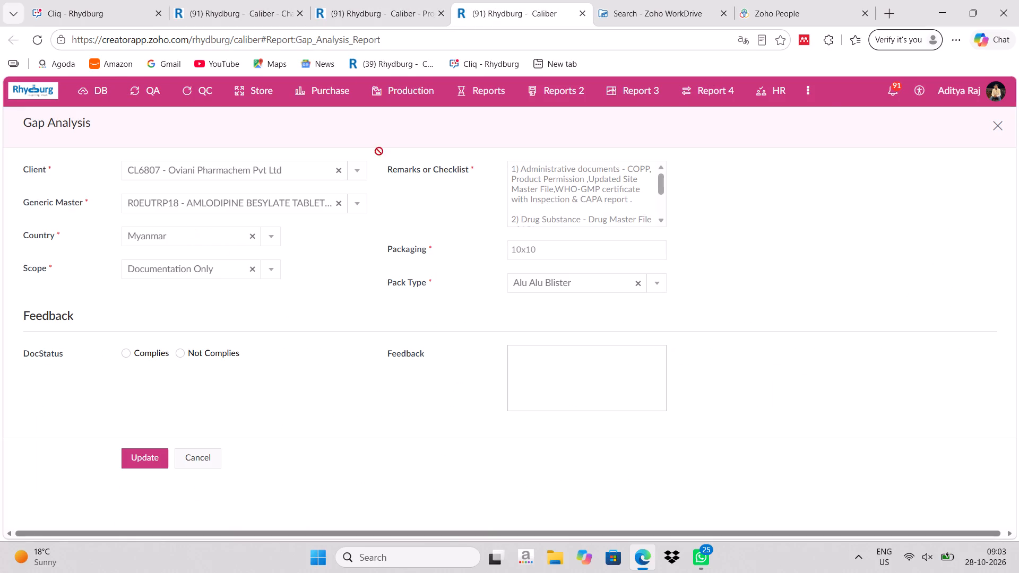
left_click(661, 12)
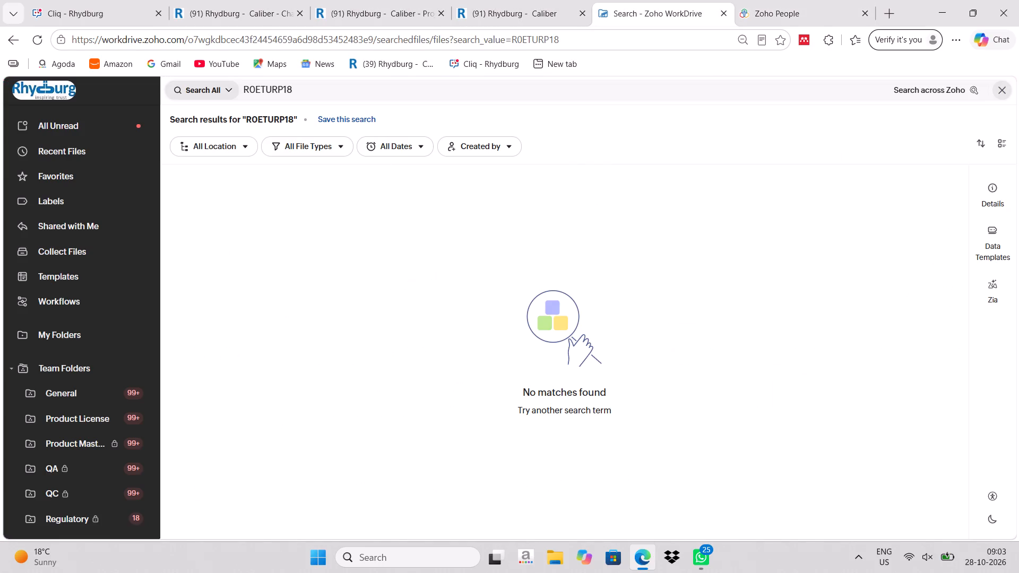
left_click(258, 89)
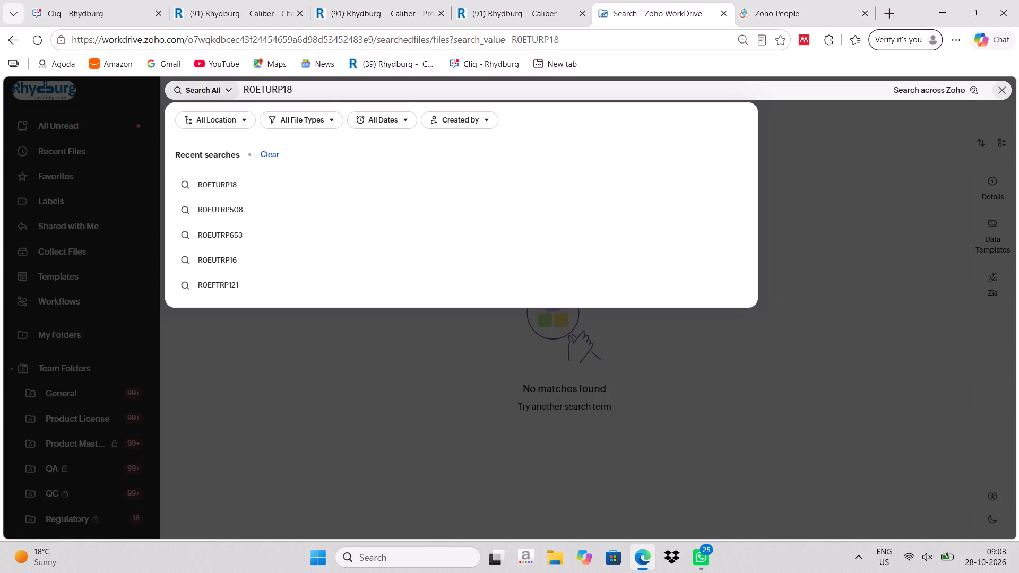
left_click(271, 93)
key("BackSpace")
key("BackSpace")
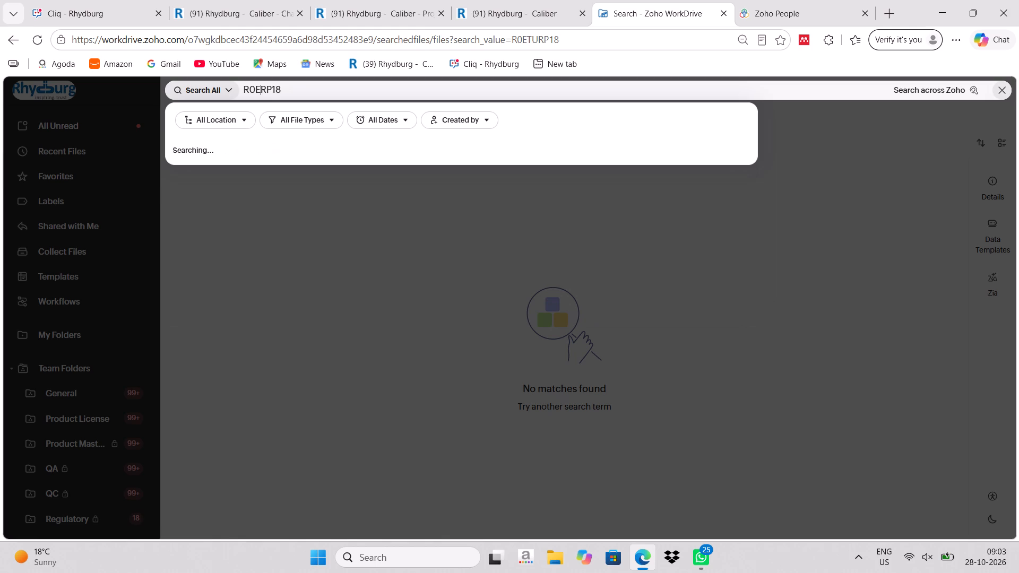
type("UTRP")
key("BackSpace")
key("BackSpace")
key("Return")
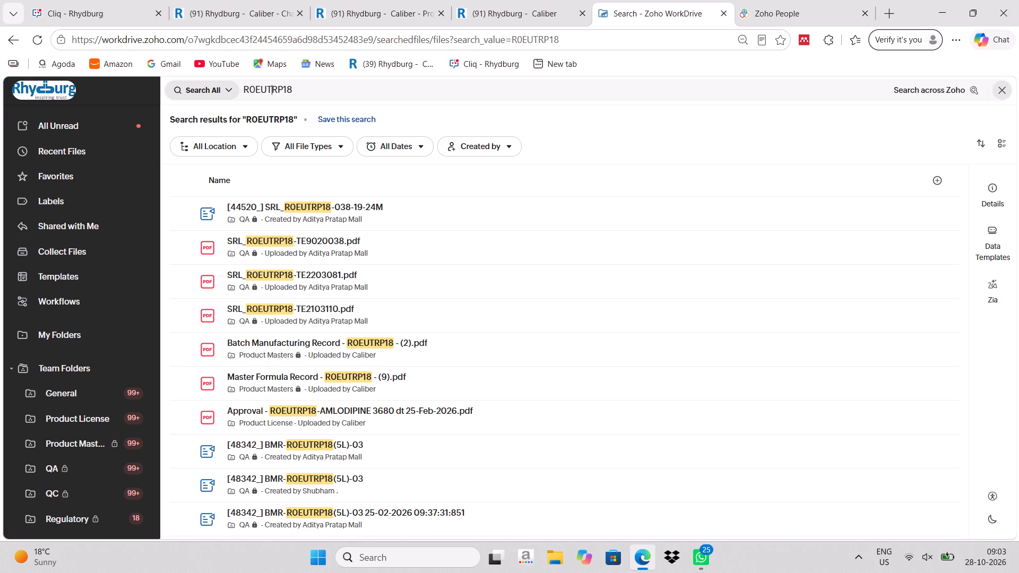
Filter the search results to folders and open the first Master PDF R0EUTRP18 folder in Product Masters.
left_click(309, 142)
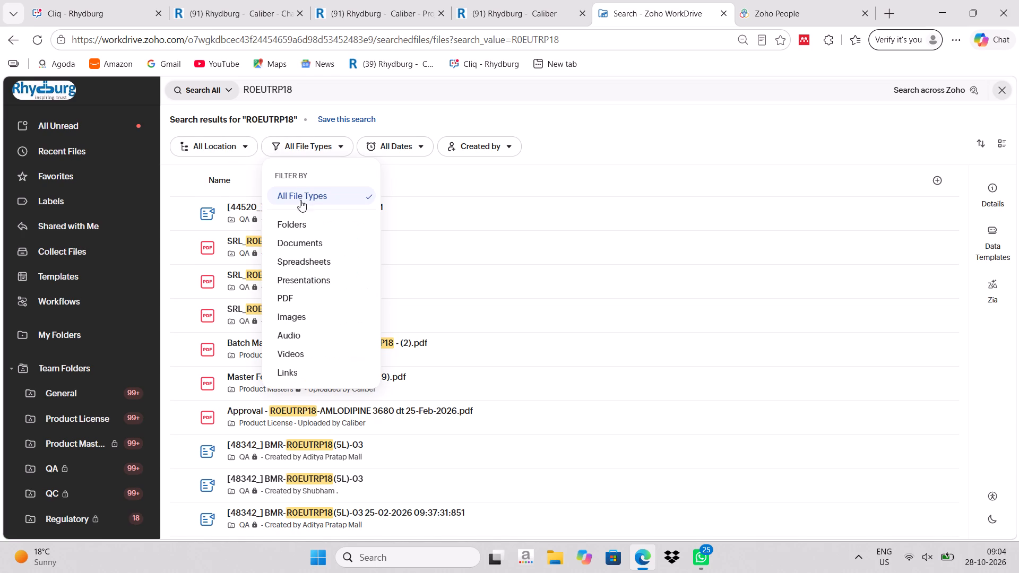
left_click(302, 220)
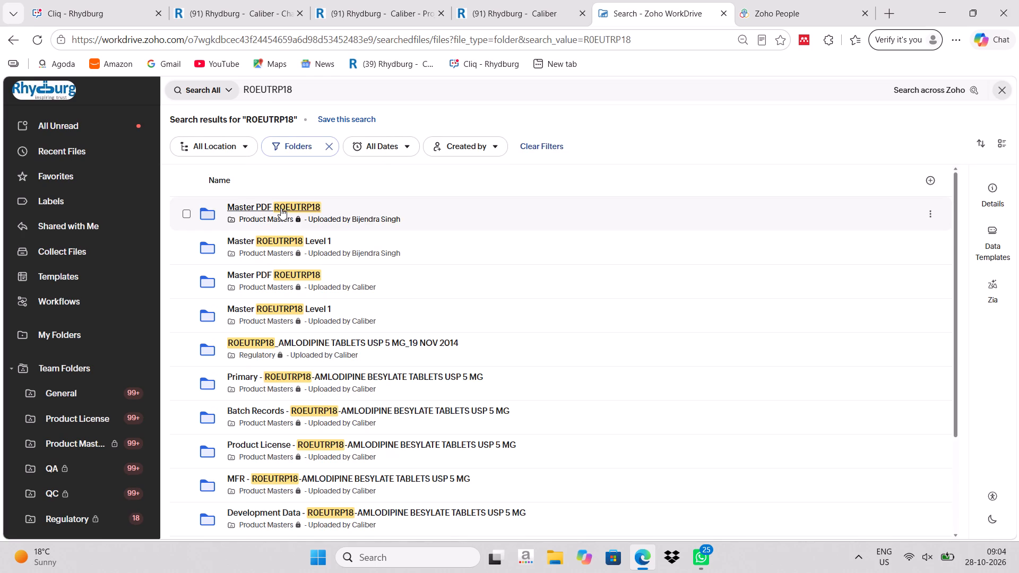
left_click(281, 208)
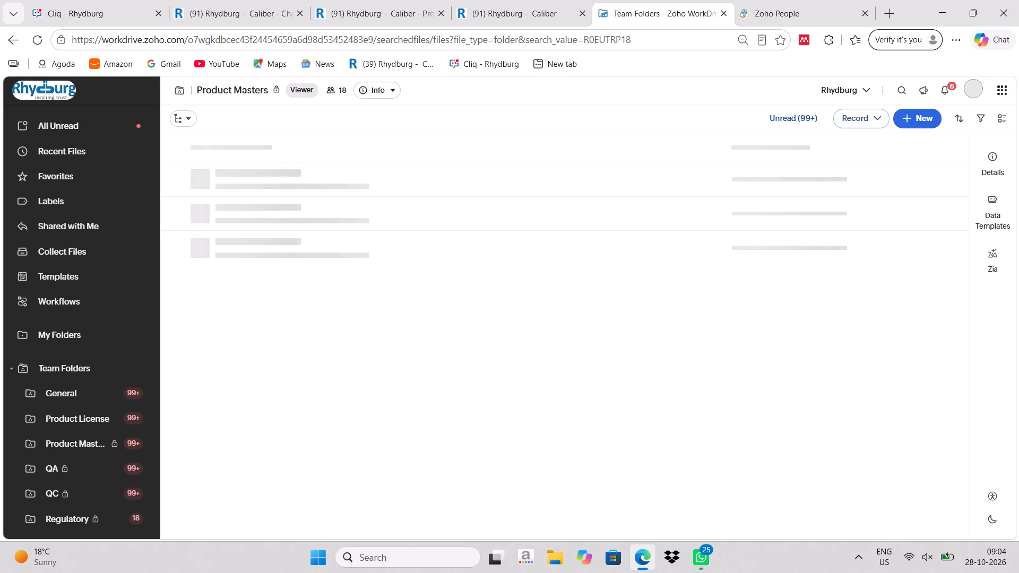
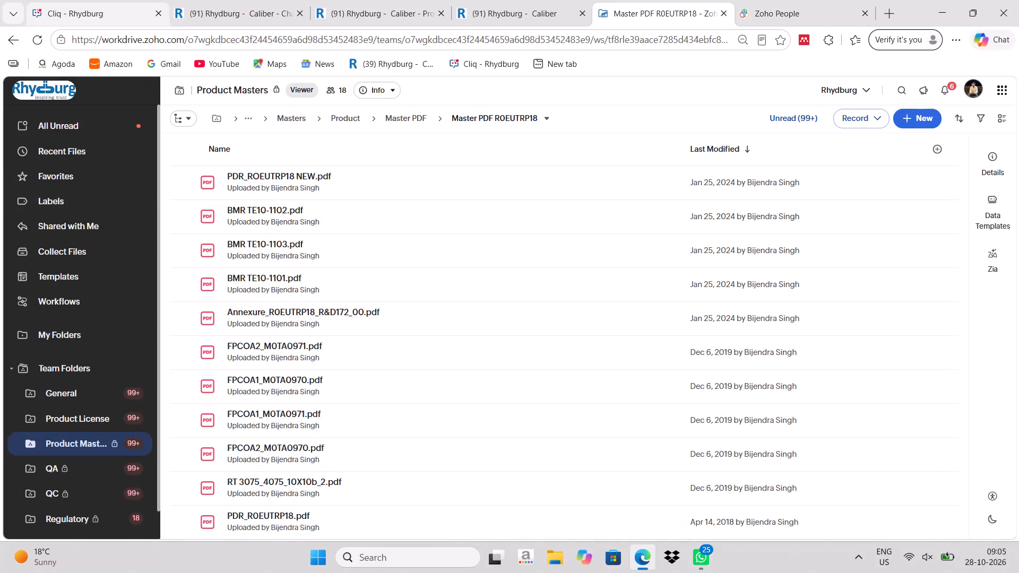
Switch back to Cliq by way of the Caliber project pages and check the open conversations for new messages.
left_click(224, 8)
left_click(377, 5)
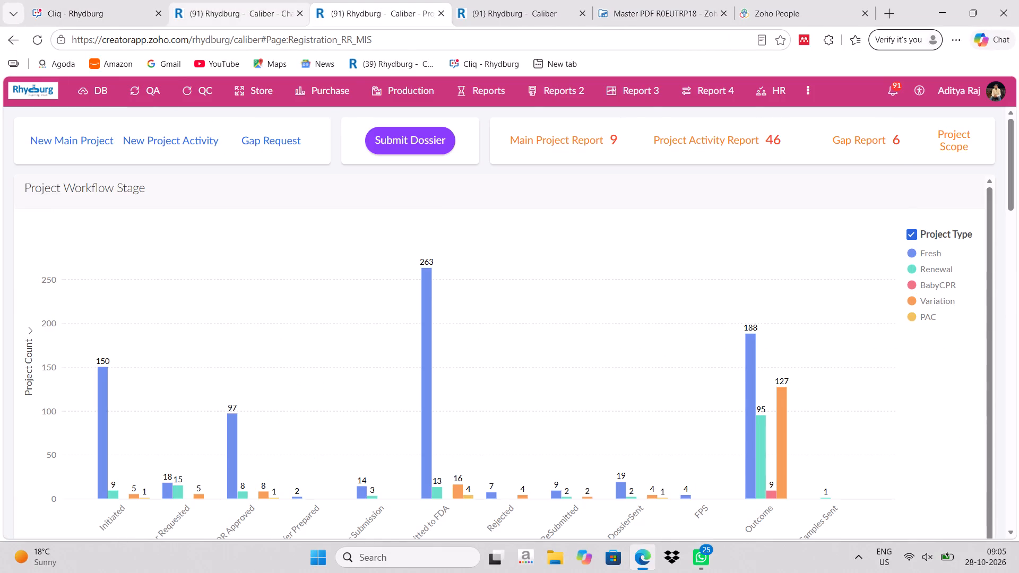
left_click(65, 11)
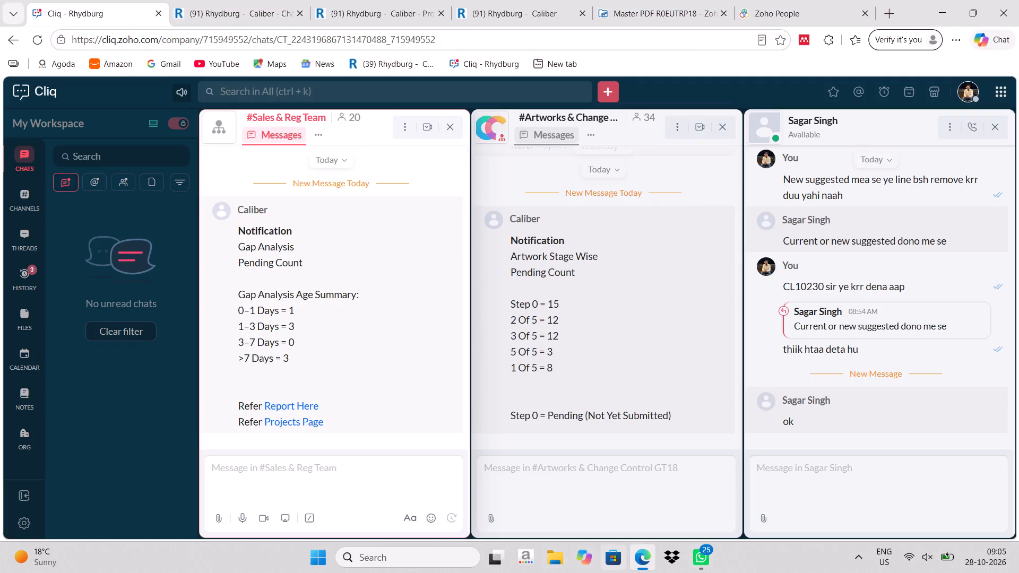
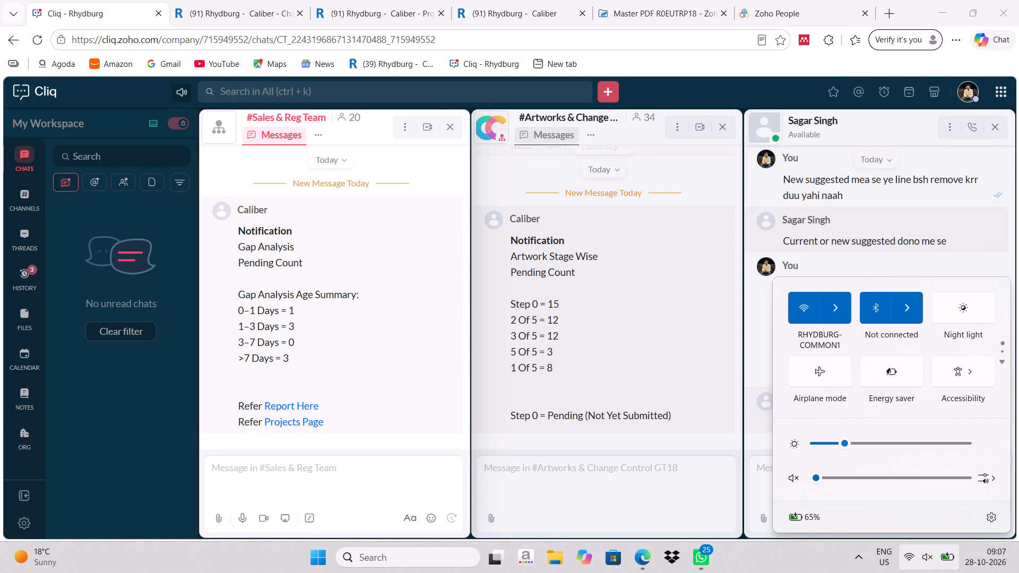
Lower the display brightness to its minimum in the Windows quick settings.
left_click(815, 442)
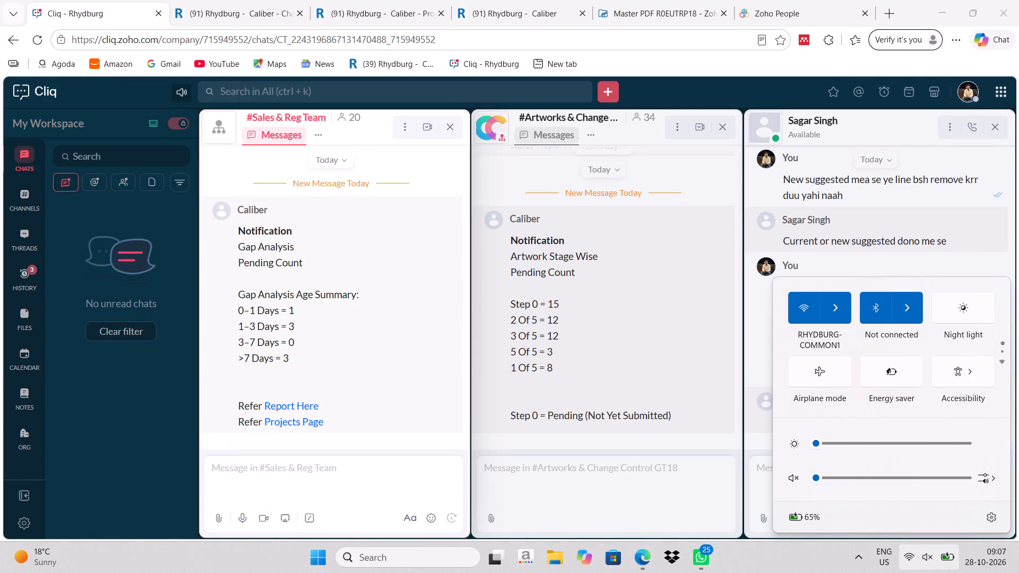
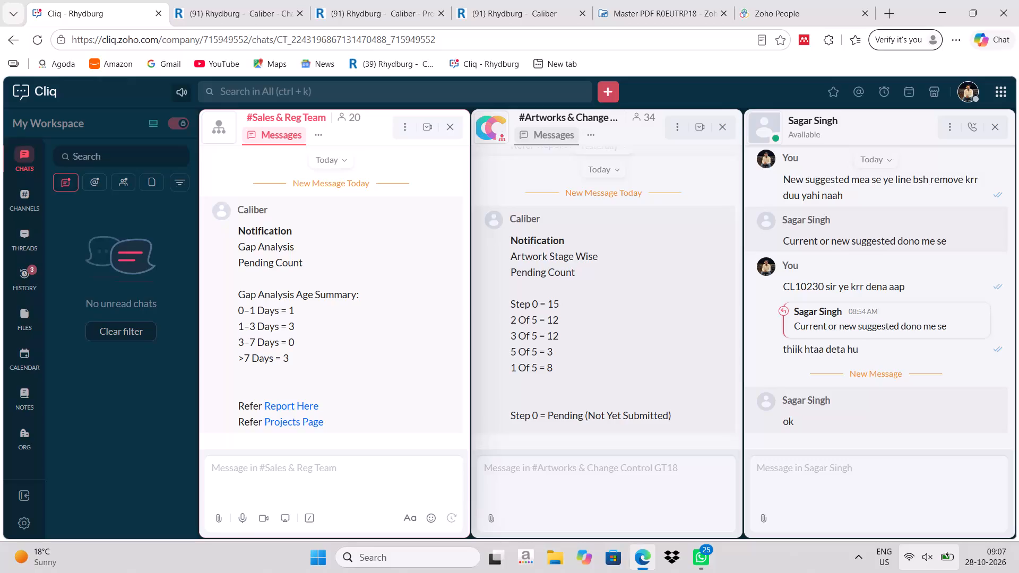
Raise the laptop's screen brightness slightly above minimum and return to the #Artworks & Change Control GT18 message box.
left_click(903, 559)
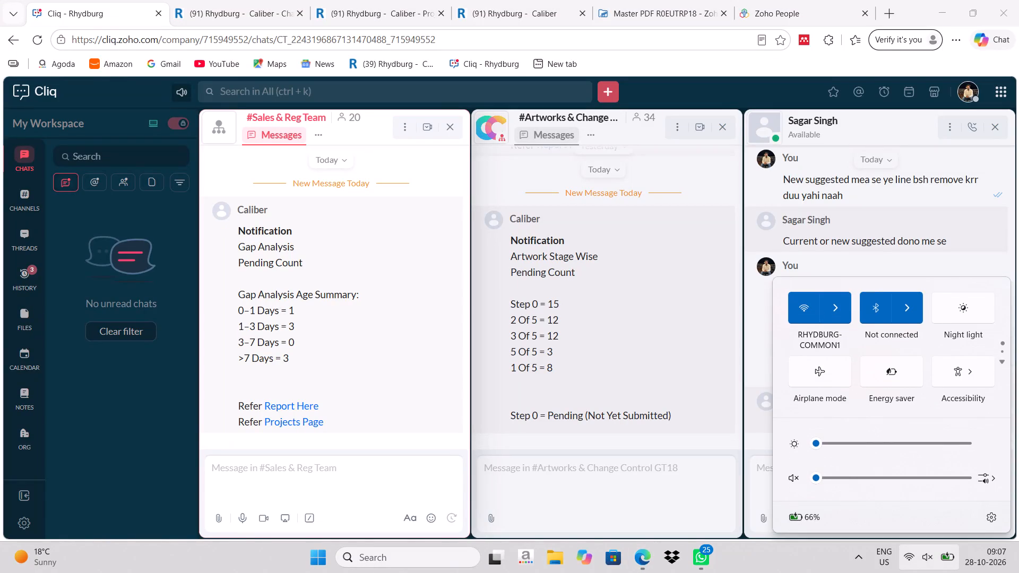
left_click(828, 442)
left_click(840, 444)
left_click(537, 466)
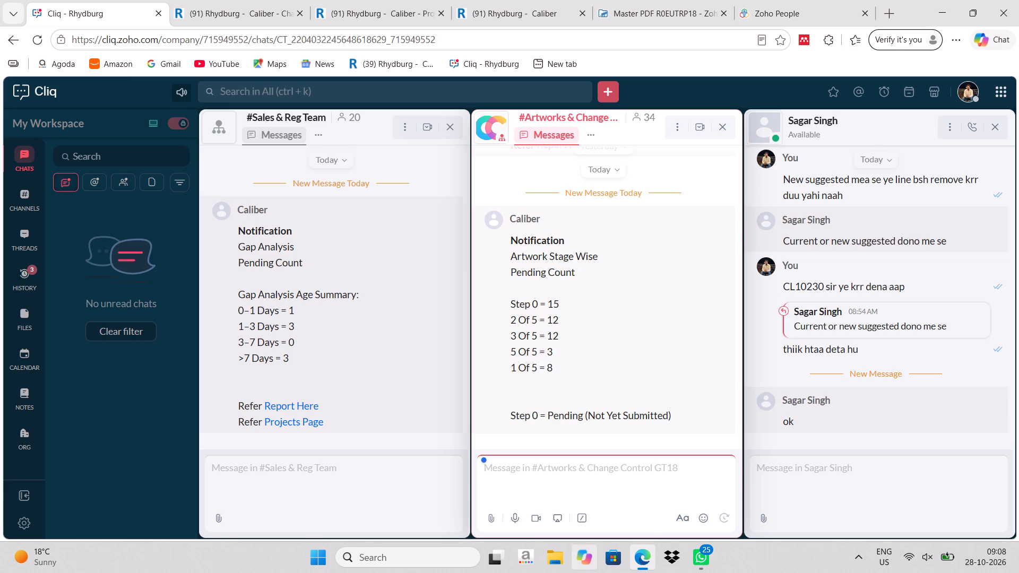
Look over the R0EUTRP18 master PDF folder and the Caliber change control and project pages, ending on the Amlodipine Besylate gap analysis form.
left_click(657, 7)
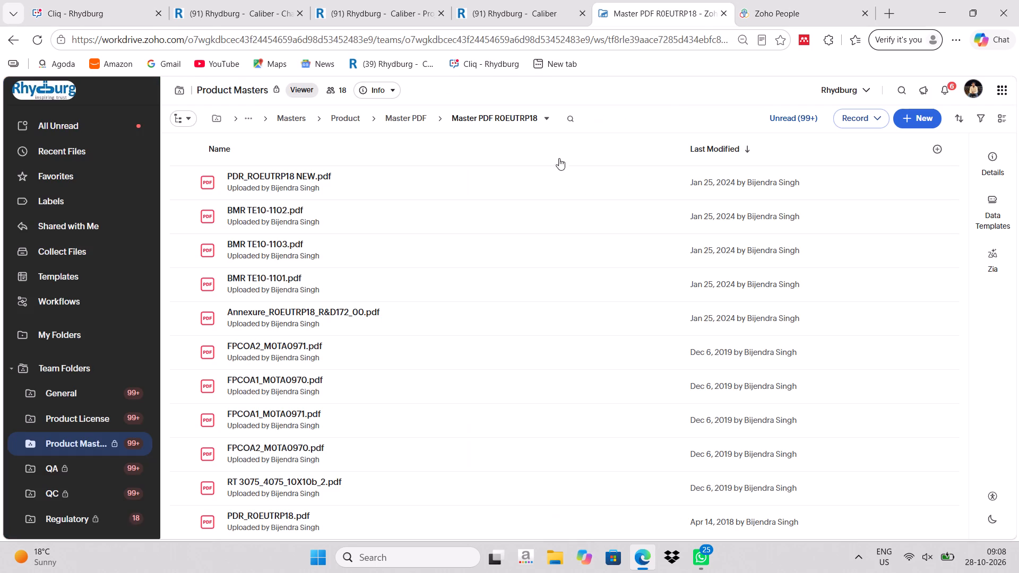
scroll(285, 283, "down", 5)
left_click(278, 1)
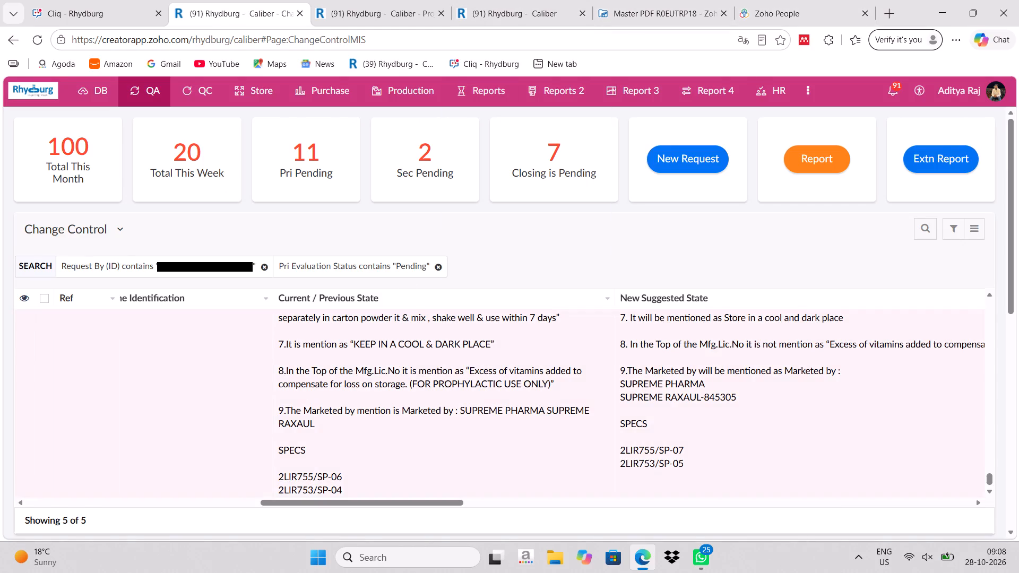
left_click(357, 1)
left_click(265, 0)
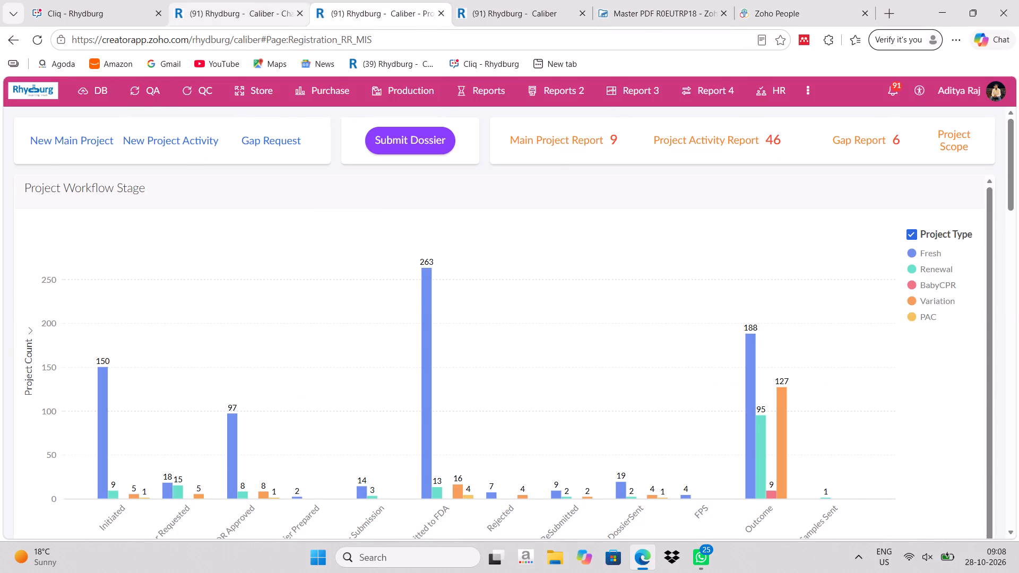
scroll(329, 356, "up", 8)
left_click(542, 0)
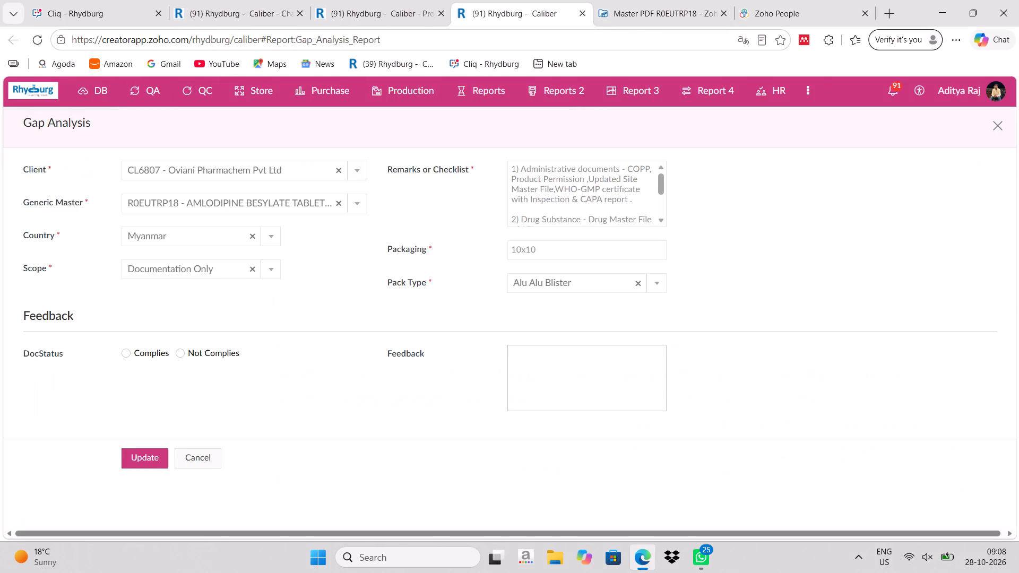
scroll(589, 212, "up", 2)
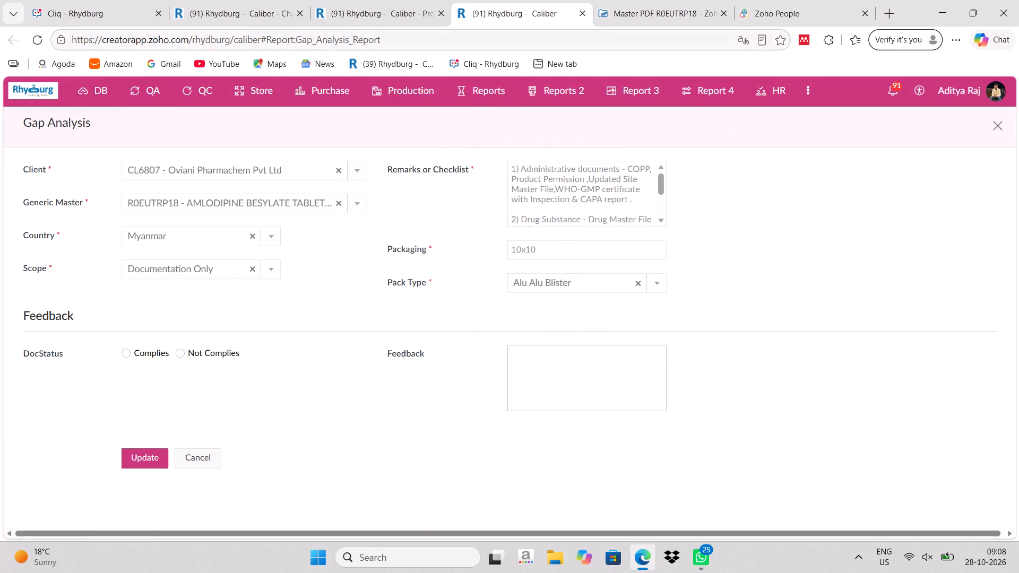
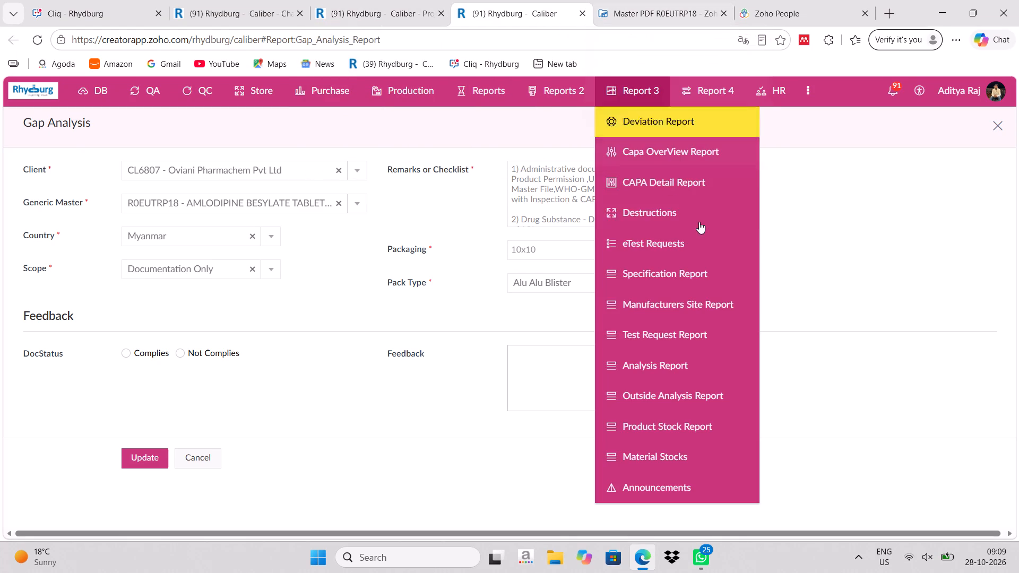
Glance over the R0EUTRP18 master PDF folder and the gap analysis form, then bring up the Caliber project workflow dashboard.
left_click(664, 3)
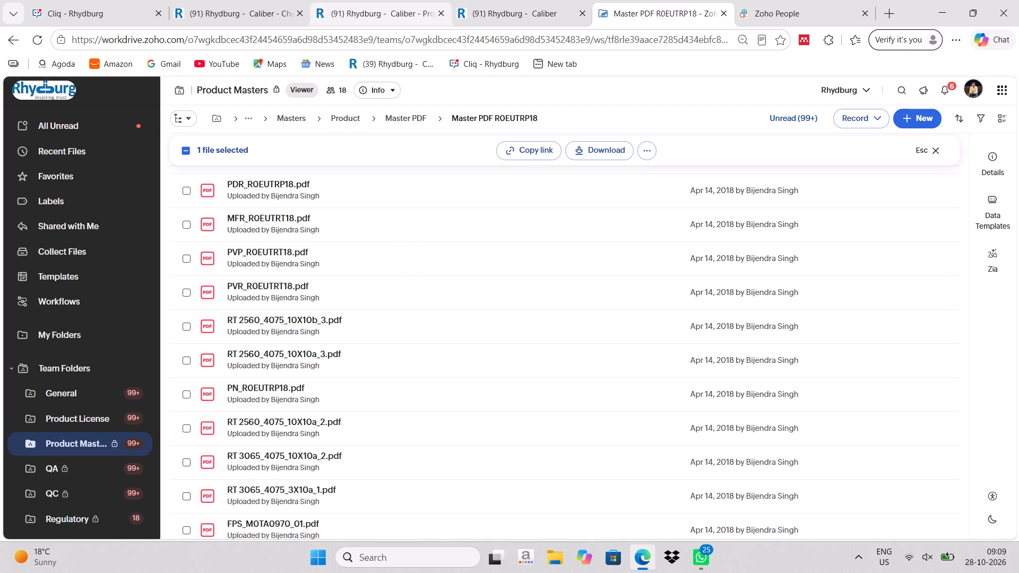
left_click(514, 15)
left_click(368, 16)
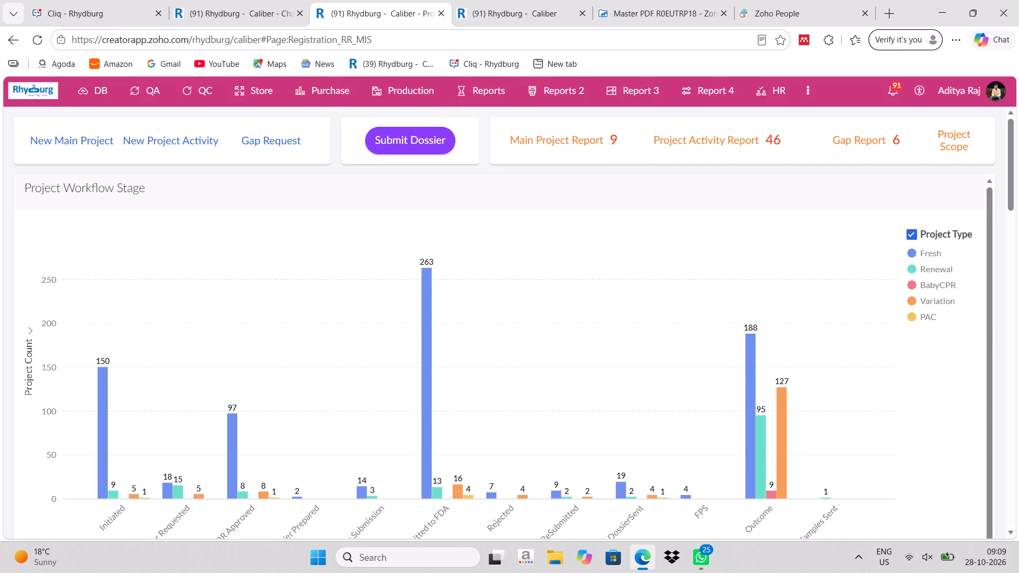
Open the pending Gap Analysis Report and bring up the R0EUTRP18 Amlodipine Besylate Tablets USP 5 MG generic master from record 820.
left_click(862, 140)
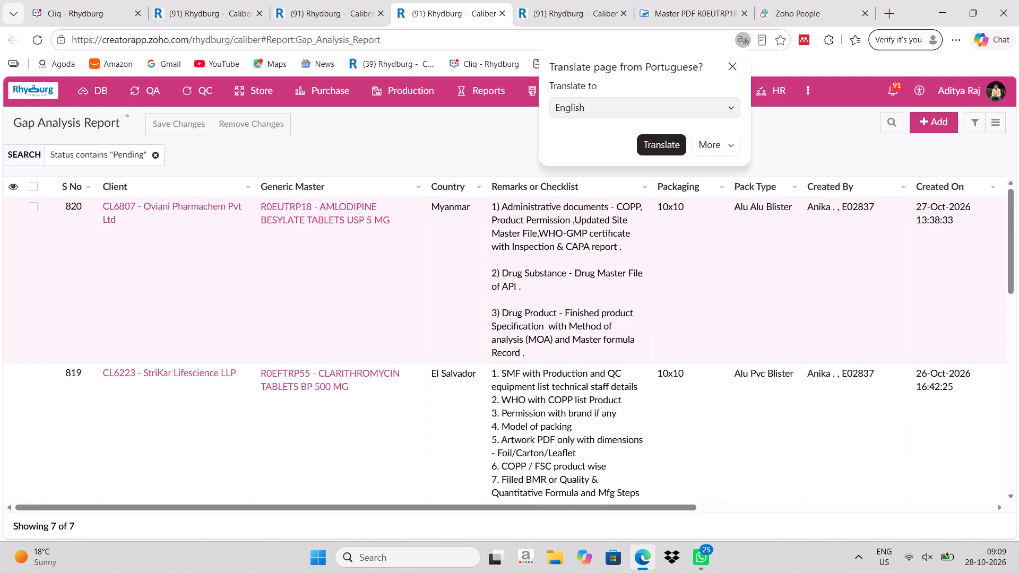
left_click(360, 215)
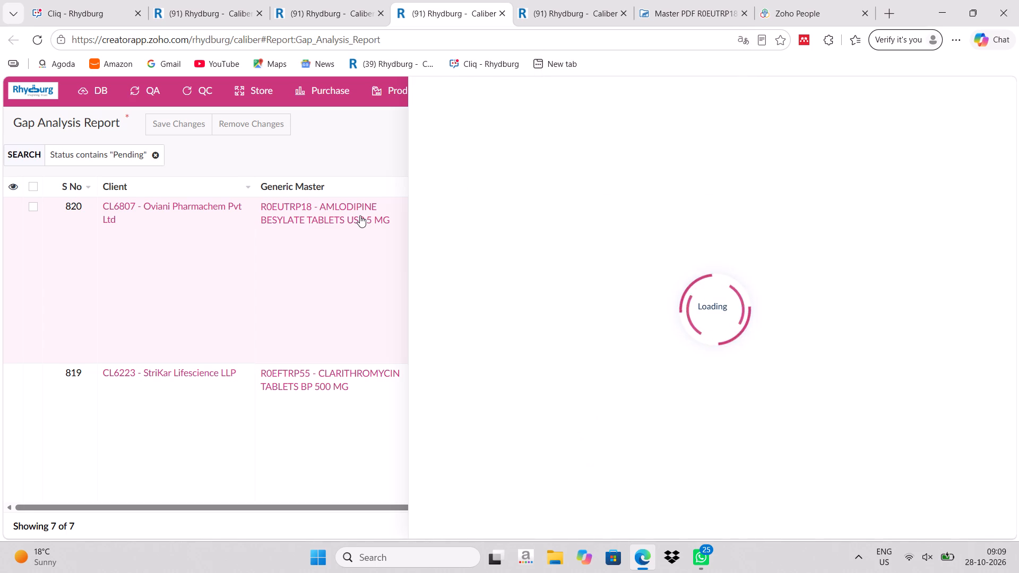
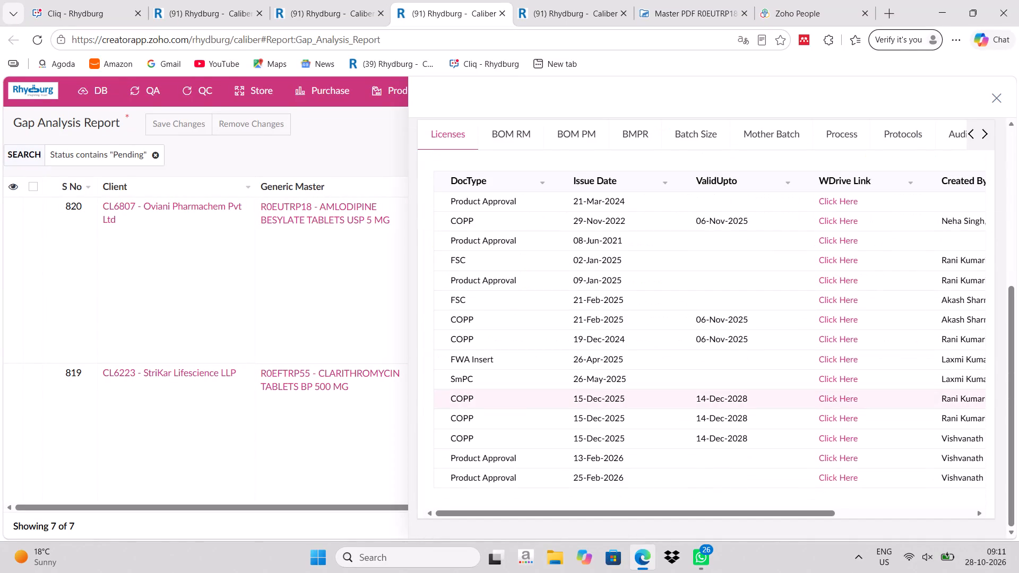
Examine the licence records of the gap analysis entry, comparing document types, issue and validity dates, creators and creation times.
scroll(522, 415, "down", 3)
scroll(597, 366, "left", 1)
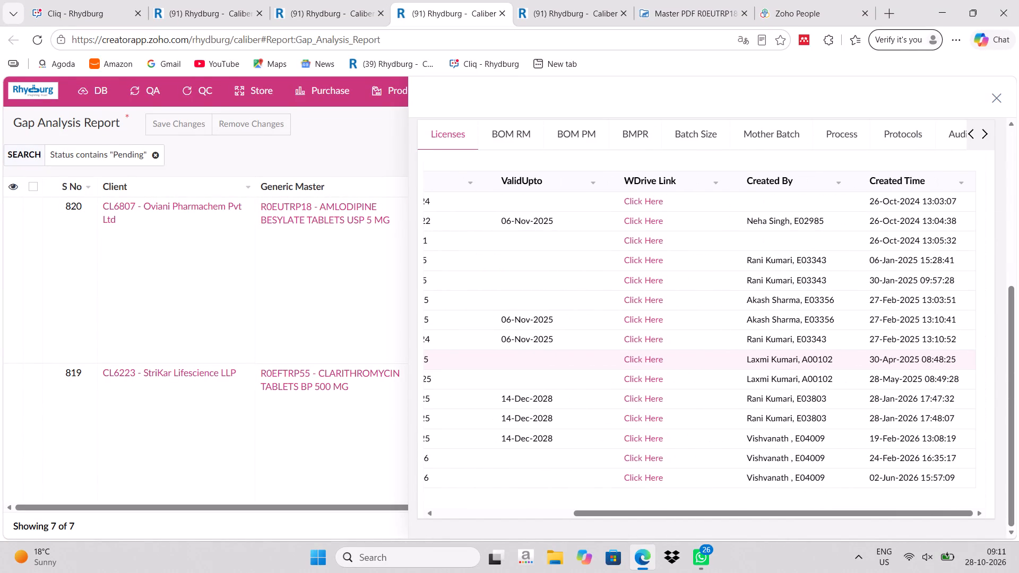
scroll(597, 366, "left", 1)
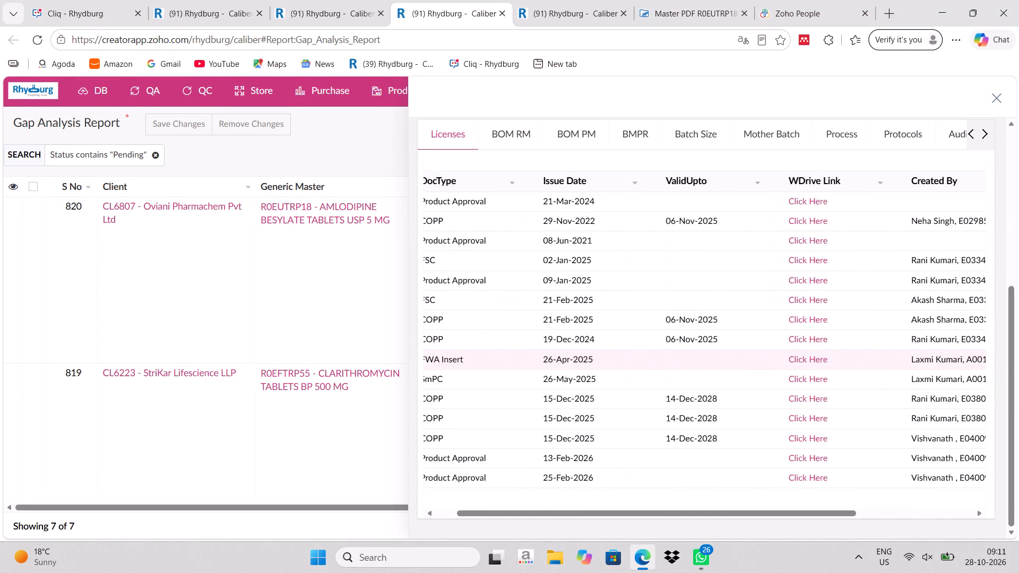
scroll(597, 366, "left", 1)
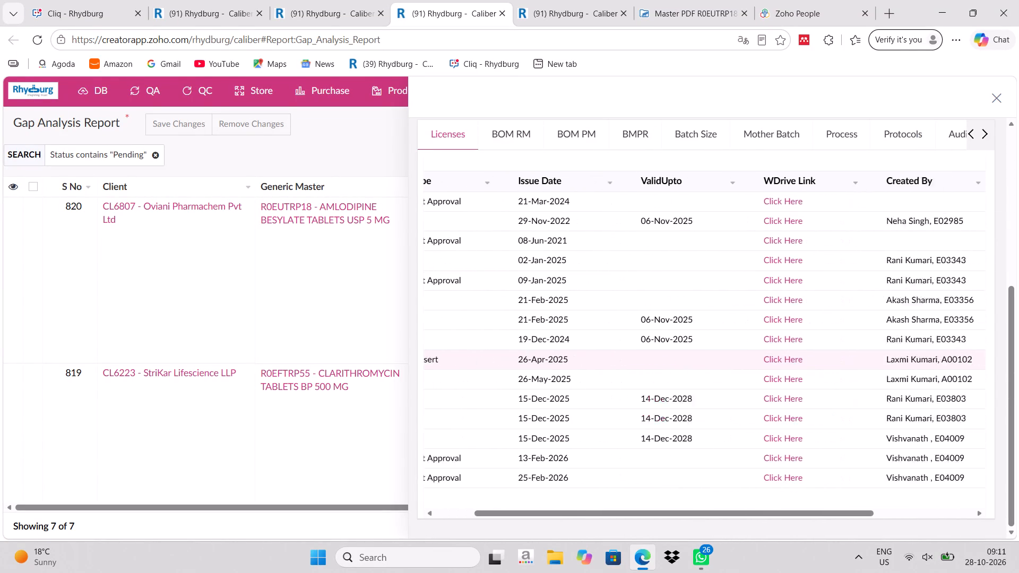
scroll(597, 366, "left", 1)
scroll(600, 366, "right", 4)
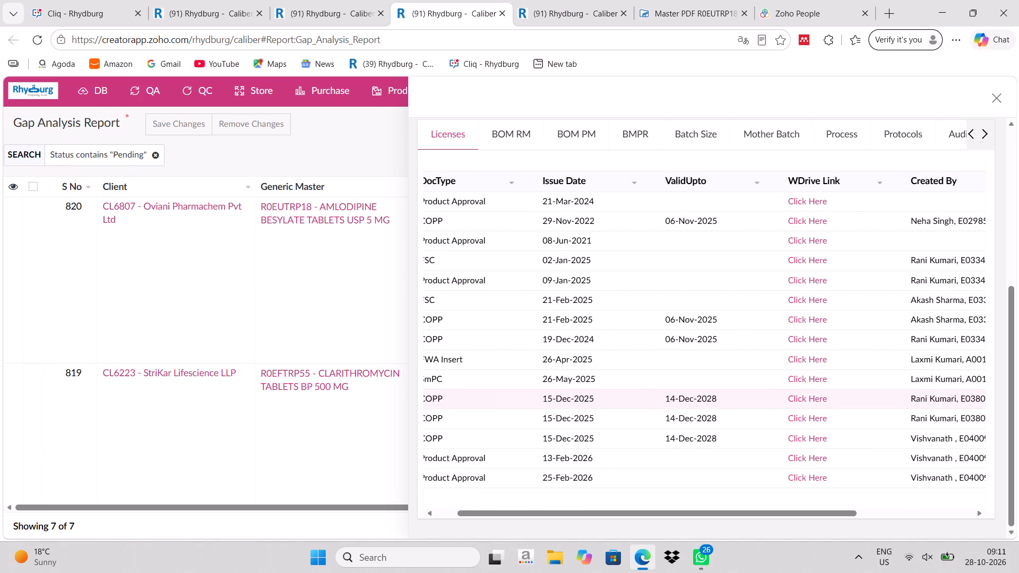
scroll(757, 380, "right", 2)
scroll(757, 380, "left", 6)
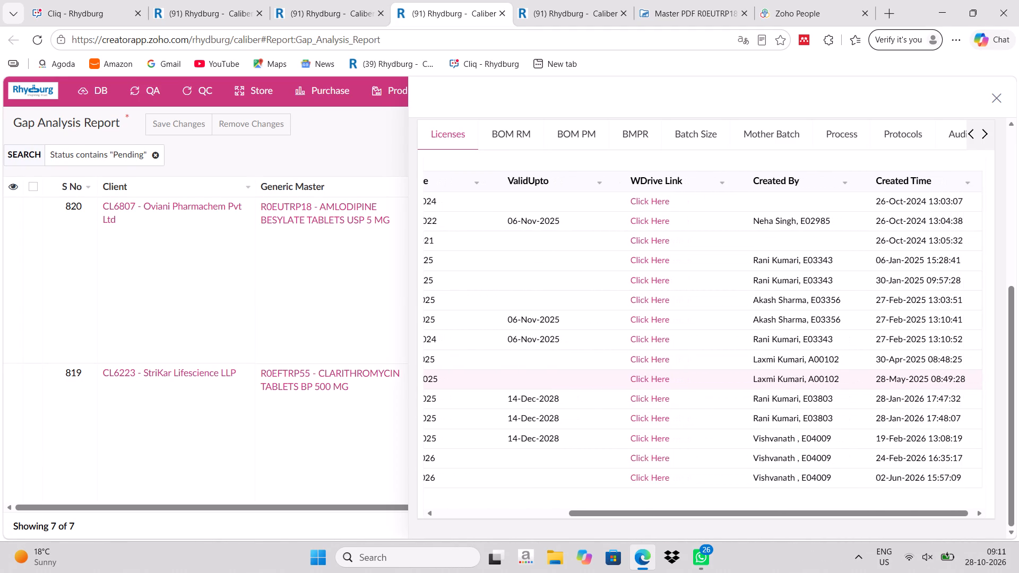
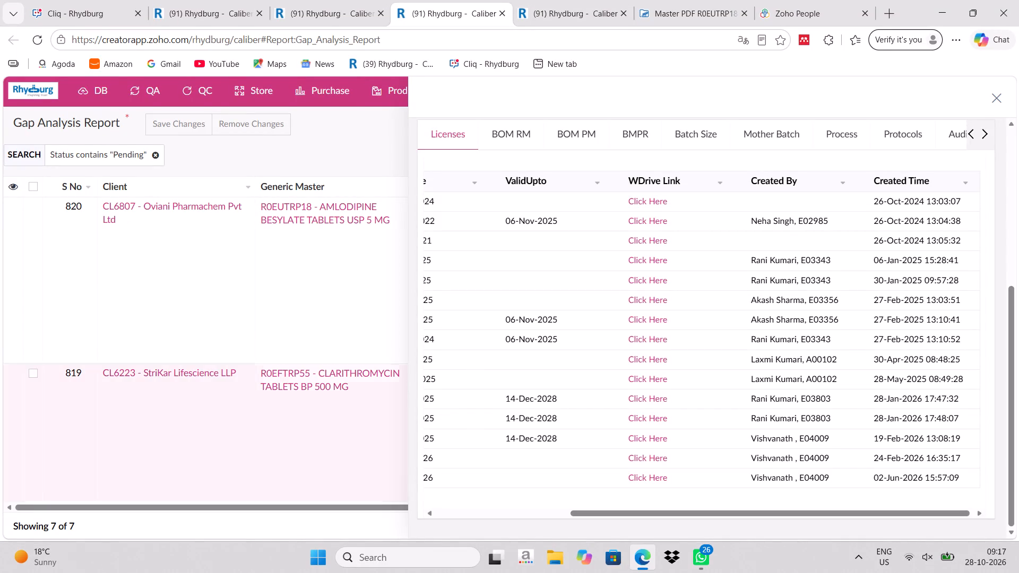
Switch to Cliq and examine the Ibudas 400 artwork screenshot in the colleague's new message about the header revision.
left_click(789, 16)
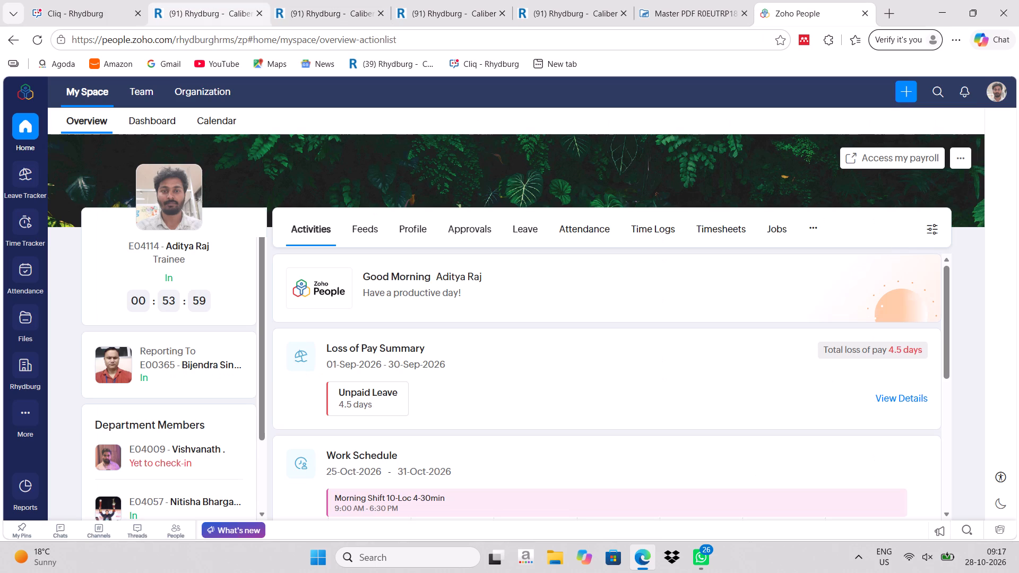
left_click(71, 8)
scroll(893, 368, "down", 3)
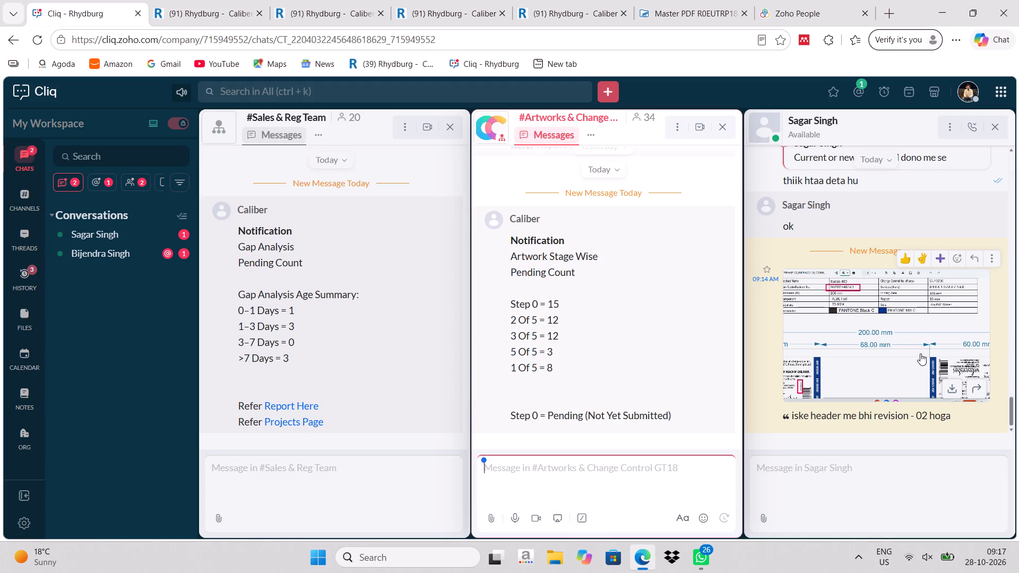
left_click(858, 372)
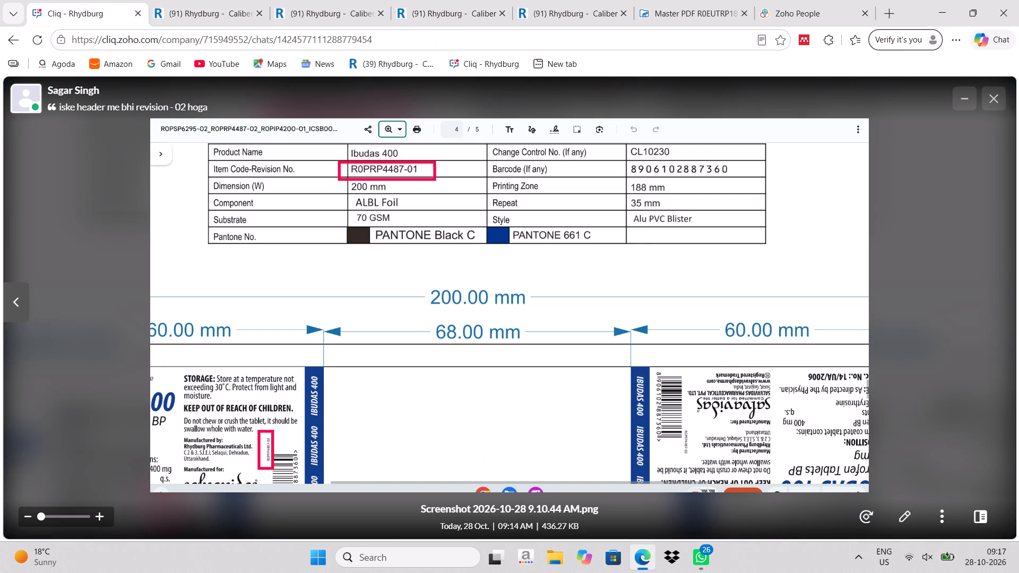
scroll(462, 327, "down", 4)
scroll(462, 328, "up", 3)
left_click(998, 93)
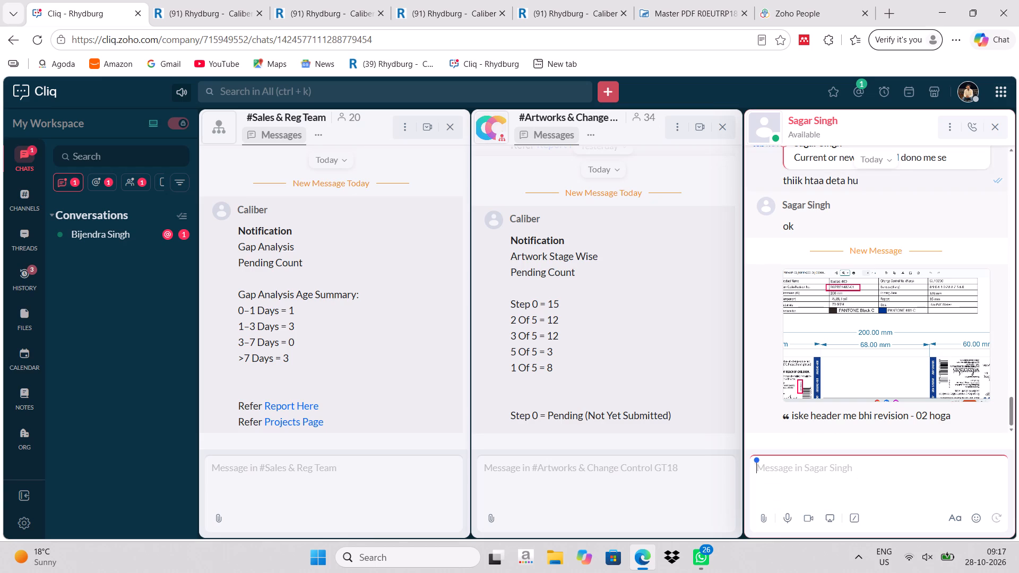
Reply to the colleague about the artwork with two messages, "ye artwork wale change" and "krenge".
type("ye artwork wale change")
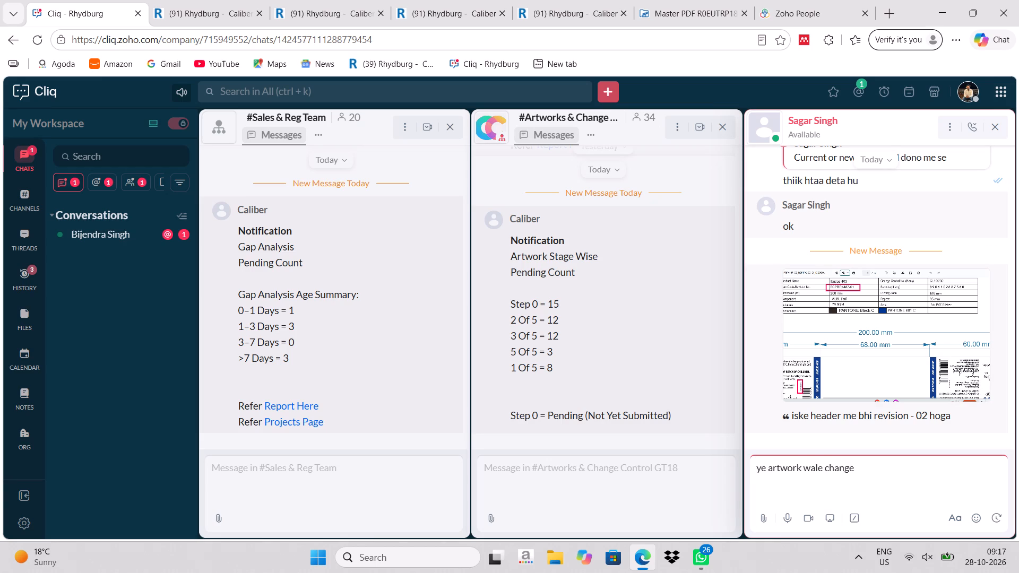
key("Return")
type("krenge")
key("Return")
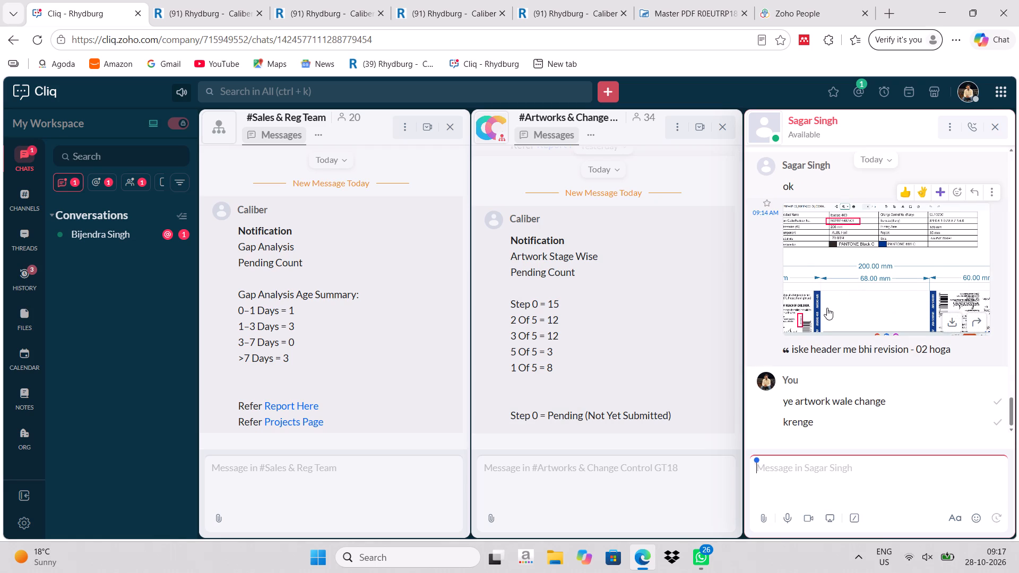
Answer the supervisor's unread request to confirm the GAP for 820, 821 & 822 with "hnn sir wahi" and "krr rha hu".
left_click(85, 229)
scroll(333, 304, "down", 2)
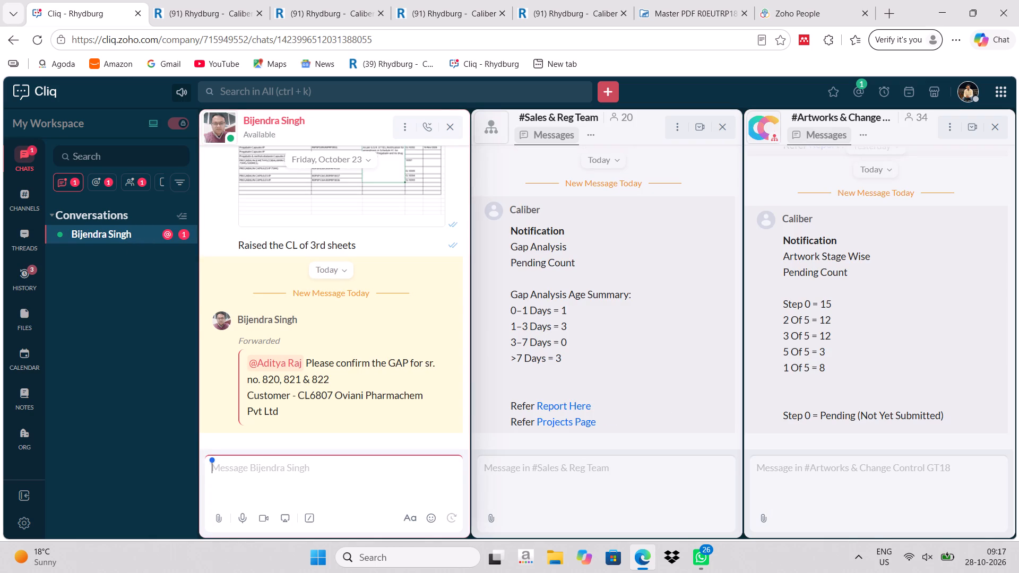
type("hnn sir wahi")
key("Return")
type("krr rha hu")
key("Return")
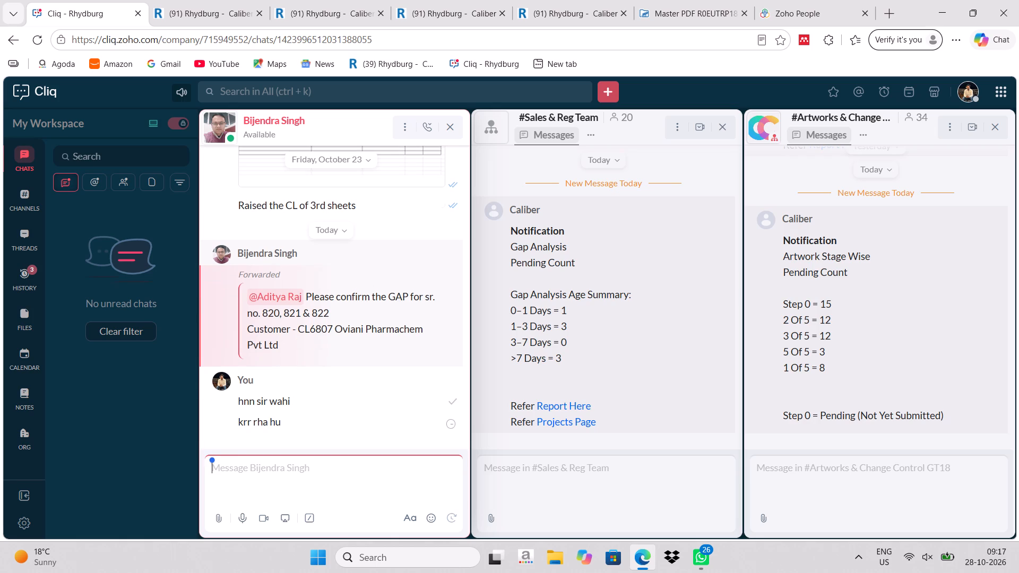
Recheck the pending Gap Analysis Report in Caliber and send the supervisor the Cliq message "821 & 822 krr diya hu".
left_click(439, 0)
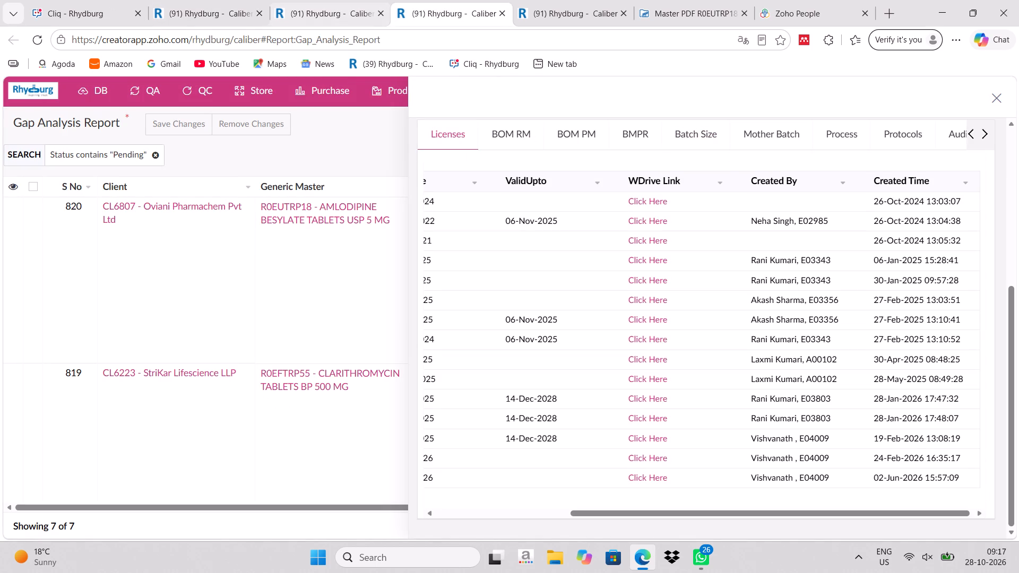
left_click(70, 12)
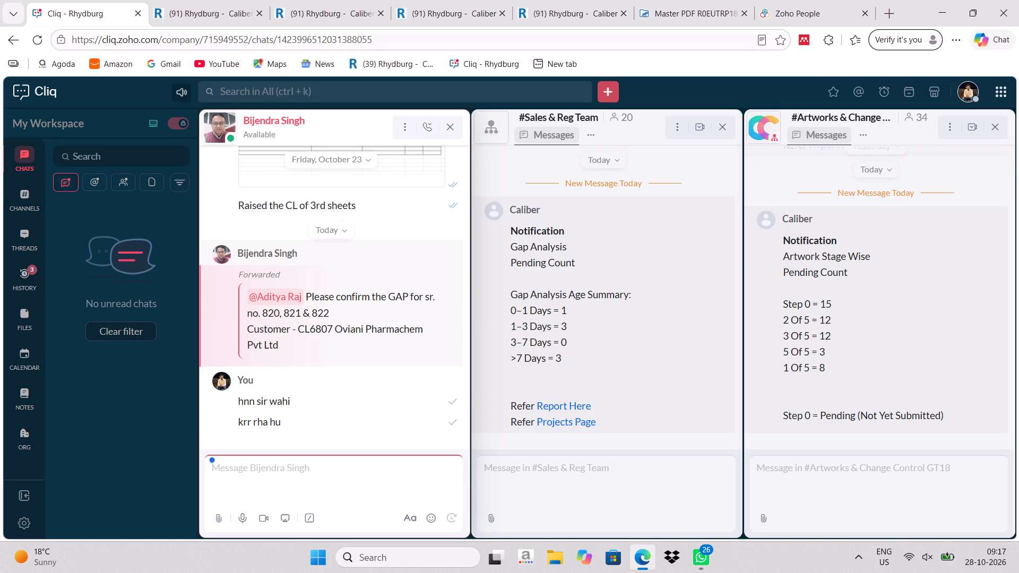
left_click(441, 5)
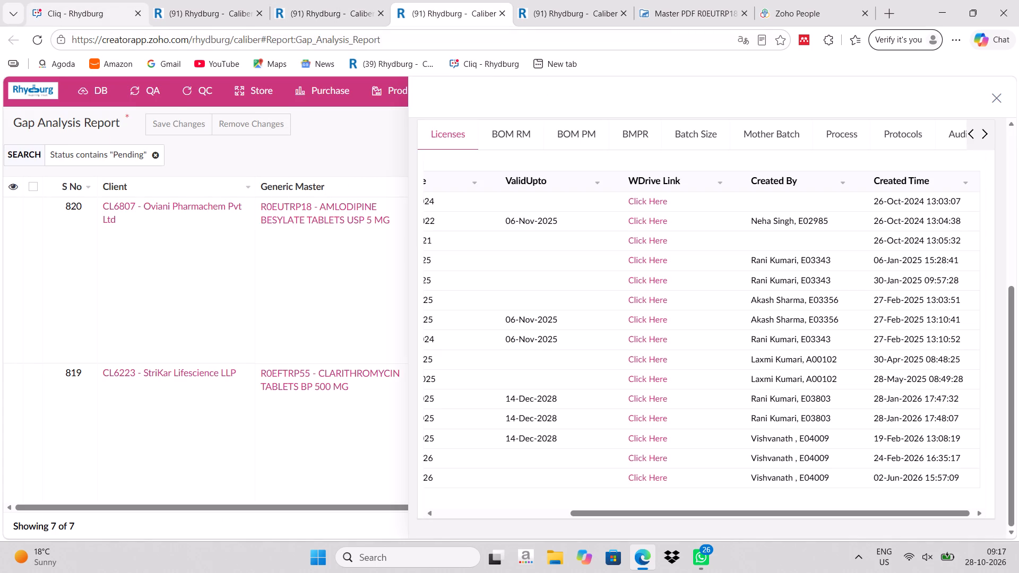
left_click(78, 14)
type("827")
key("BackSpace")
type("1")
key("space")
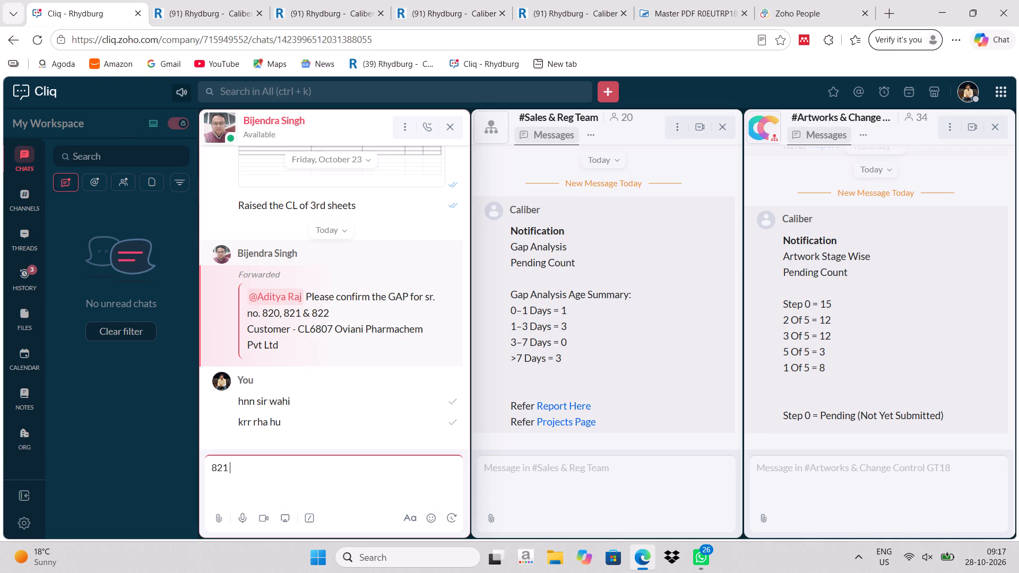
type("& 822")
key("space")
type("done")
key("space")
key("BackSpace")
key("BackSpace")
key("BackSpace")
key("BackSpace")
key("BackSpace")
type("krr diya hu")
key("Return")
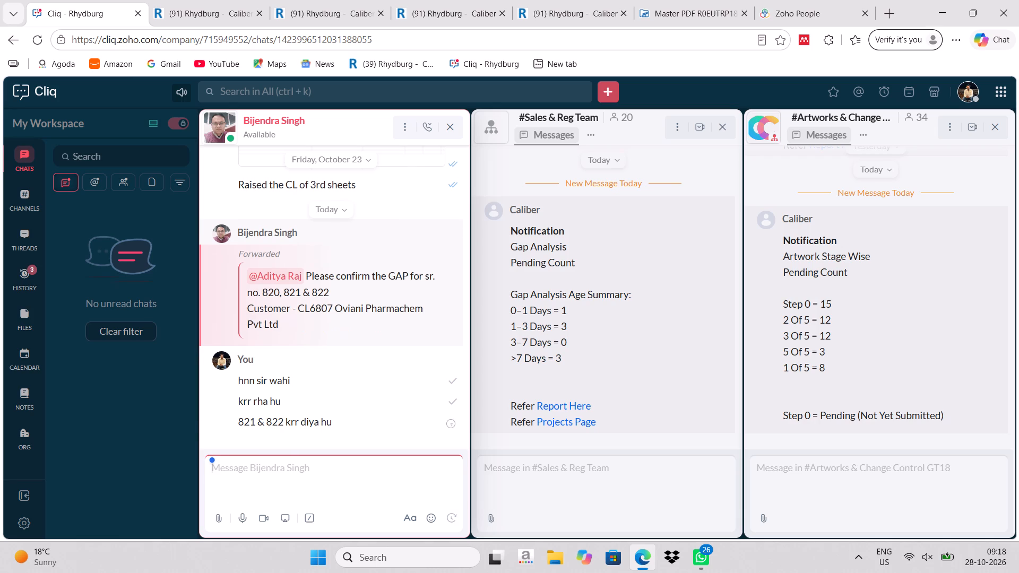
Switch to the Master PDF R0EUTRP18 folder in Zoho WorkDrive.
left_click(671, 0)
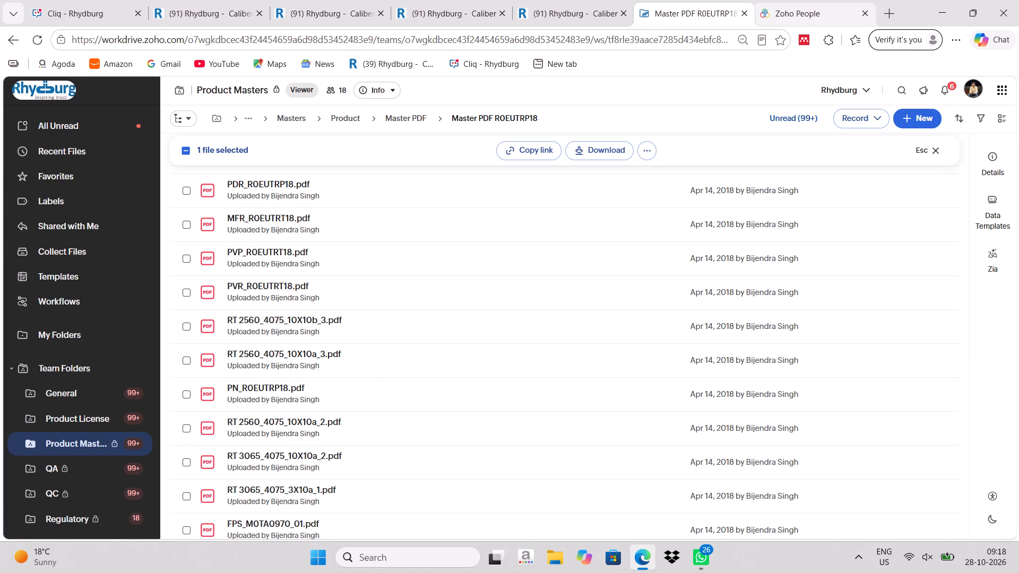
left_click(787, 7)
left_click(697, 11)
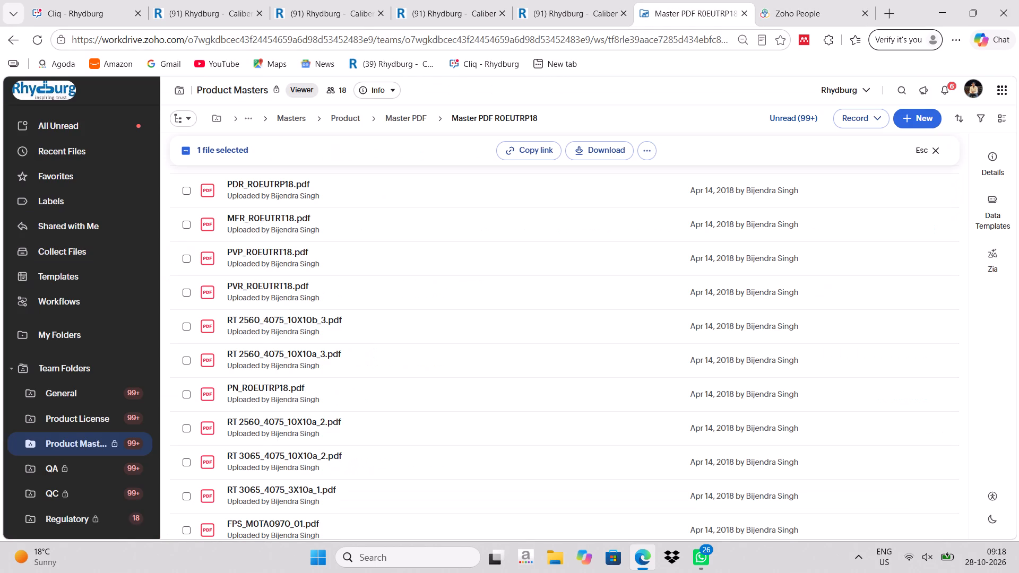
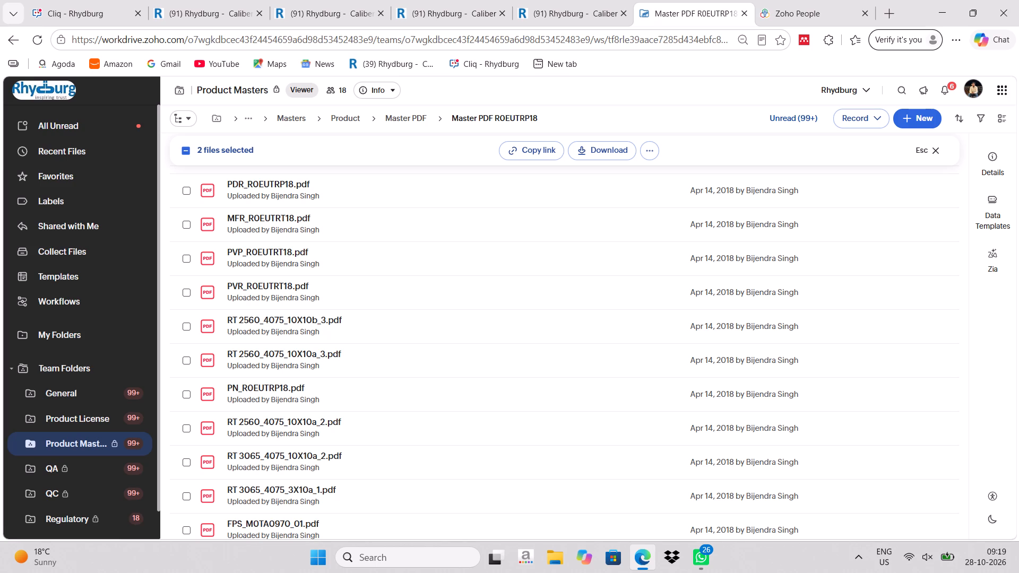
Clear the file selection in the Master PDF R0EUTRP18 folder, checking the supervisor's Cliq chat in between.
left_click(187, 150)
left_click(184, 151)
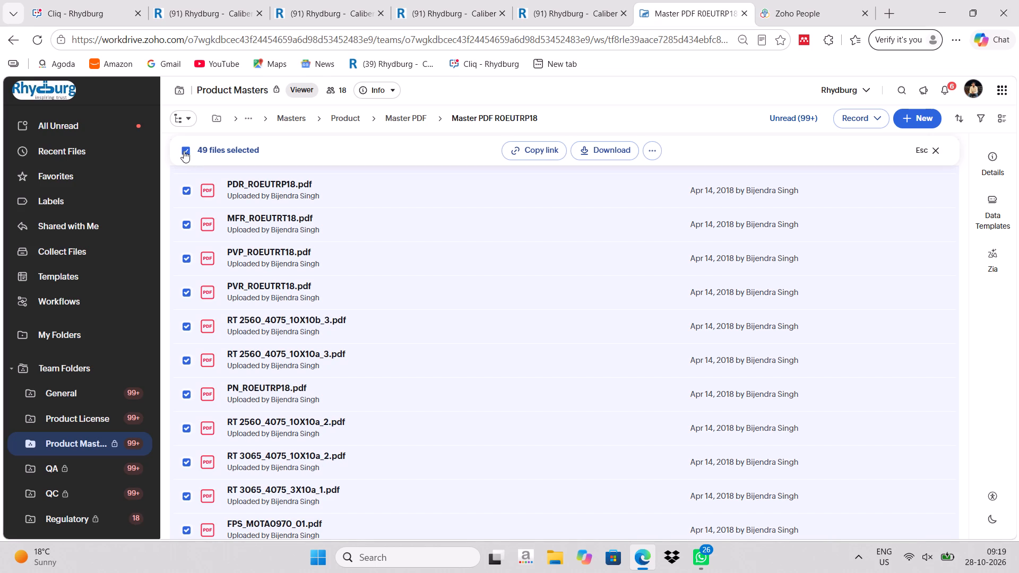
left_click(84, 1)
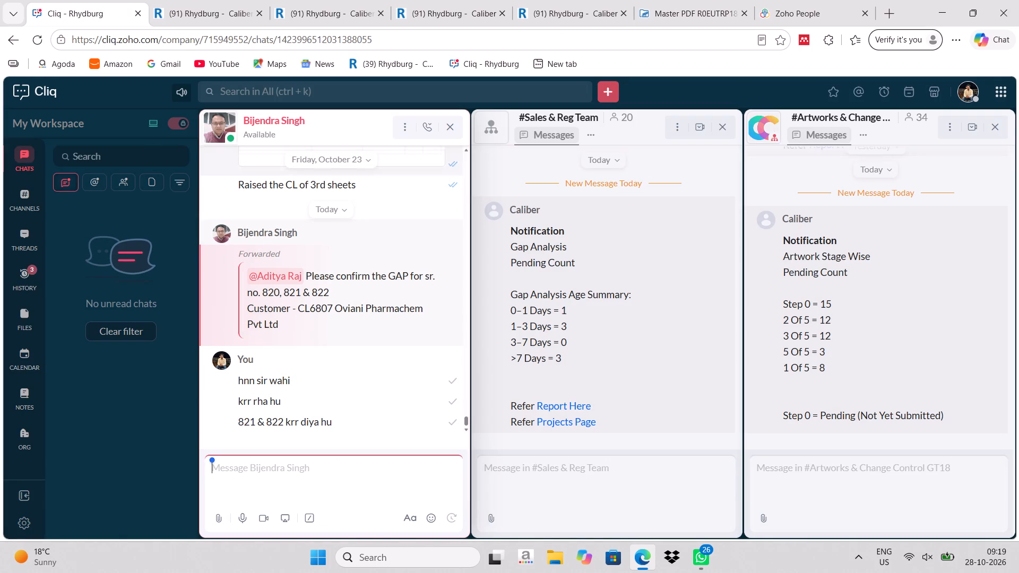
left_click(670, 0)
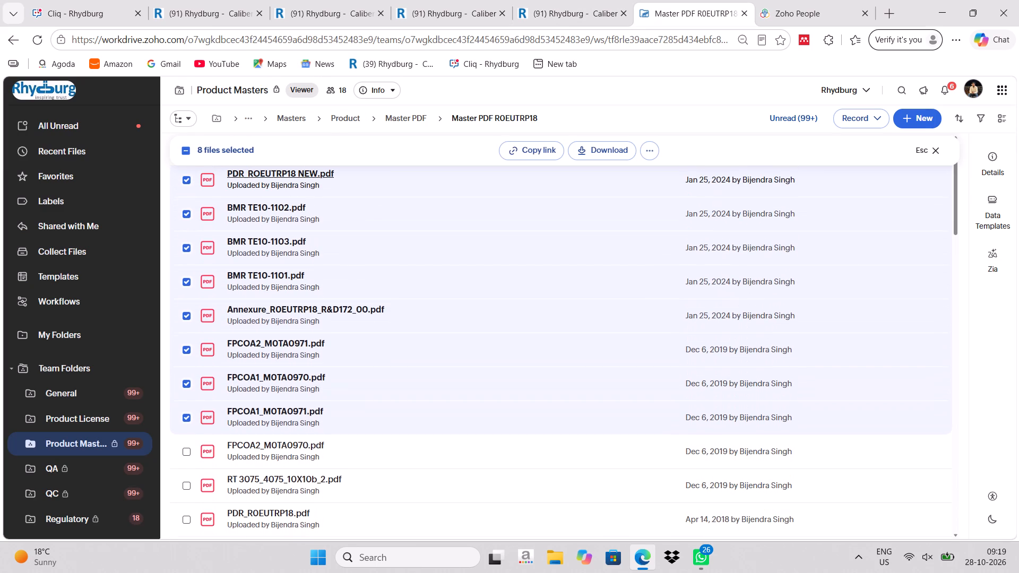
left_click(183, 150)
left_click(183, 150)
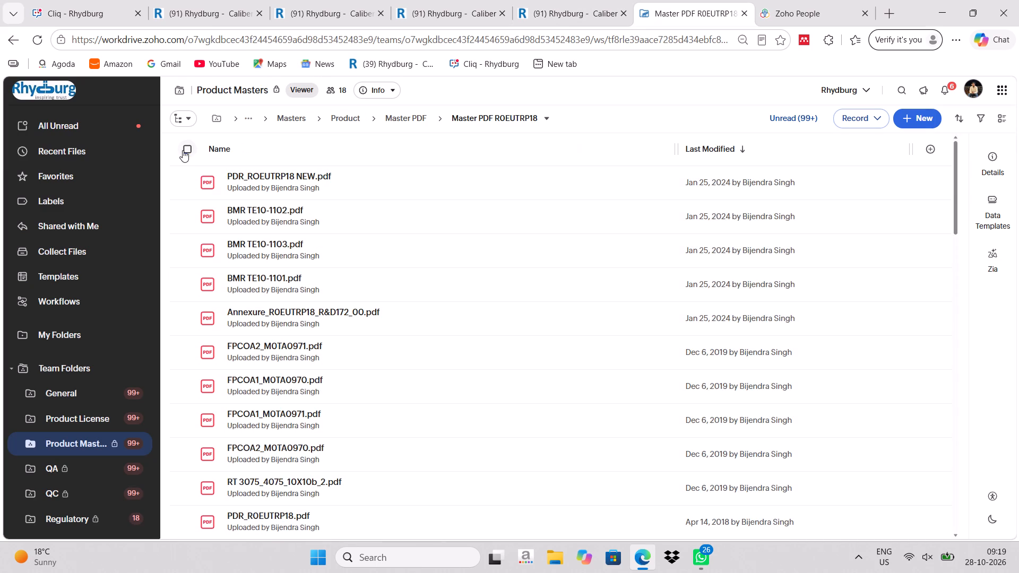
Switch to the open Caliber Gap Analysis form for Oviani Pharmachem's R0EUTRP18 amlodipine besylate entry for Myanmar.
left_click(425, 0)
left_click(538, 4)
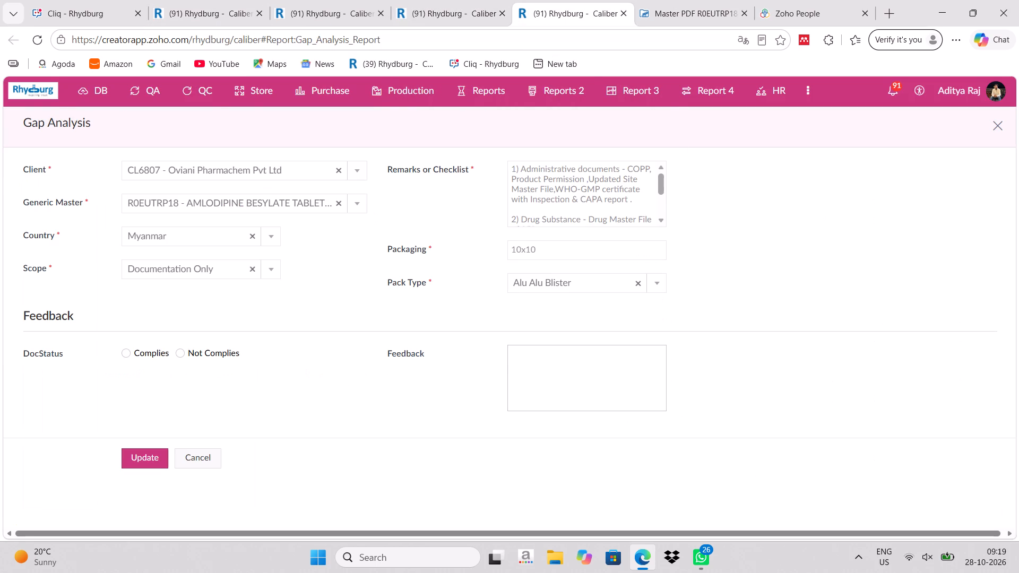
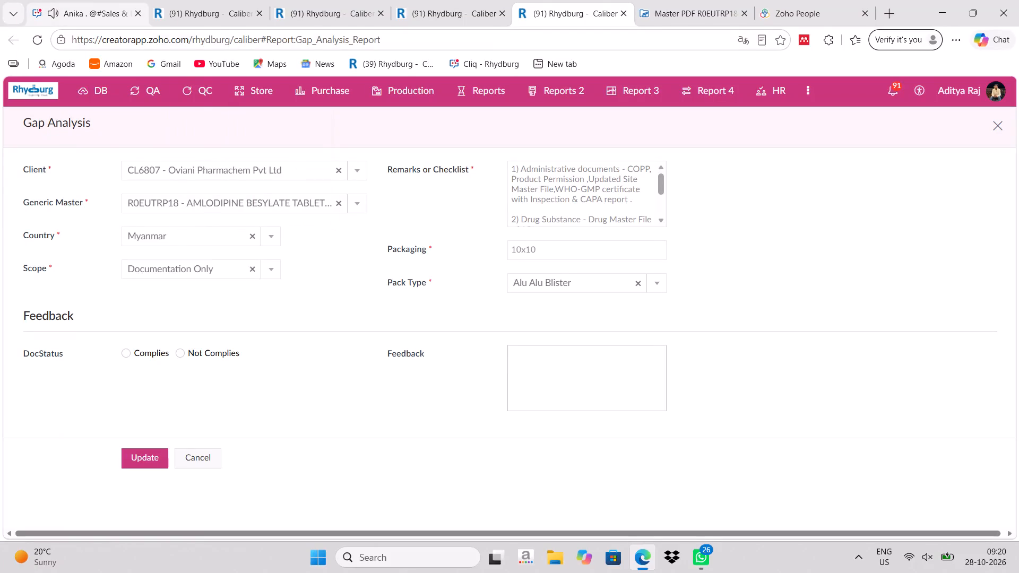
Read the new #Sales & Reg Team message in Cliq about revised documents for Mednovic projects PP1423 and PP1424.
left_click(64, 13)
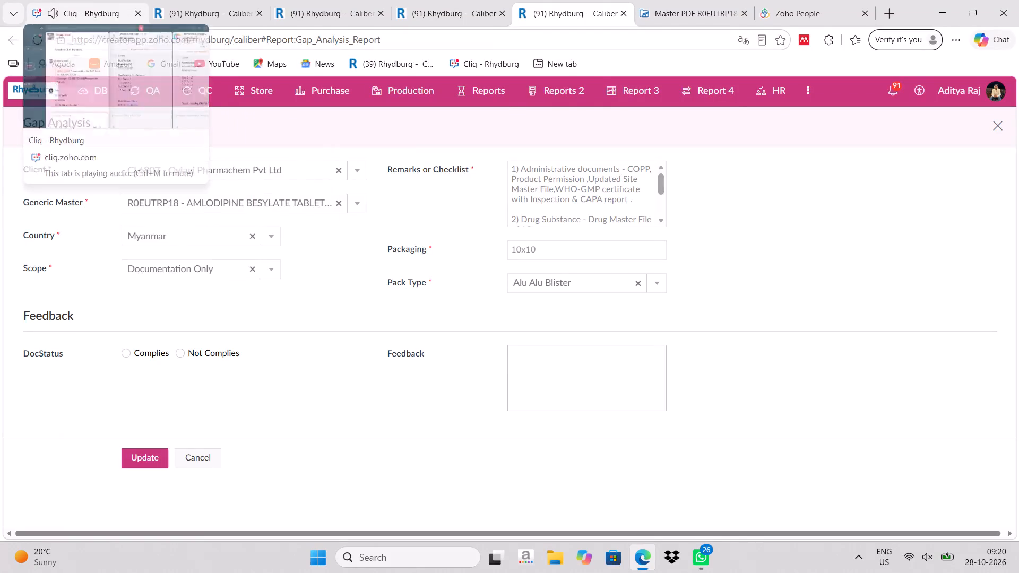
scroll(657, 328, "down", 14)
scroll(600, 369, "down", 5)
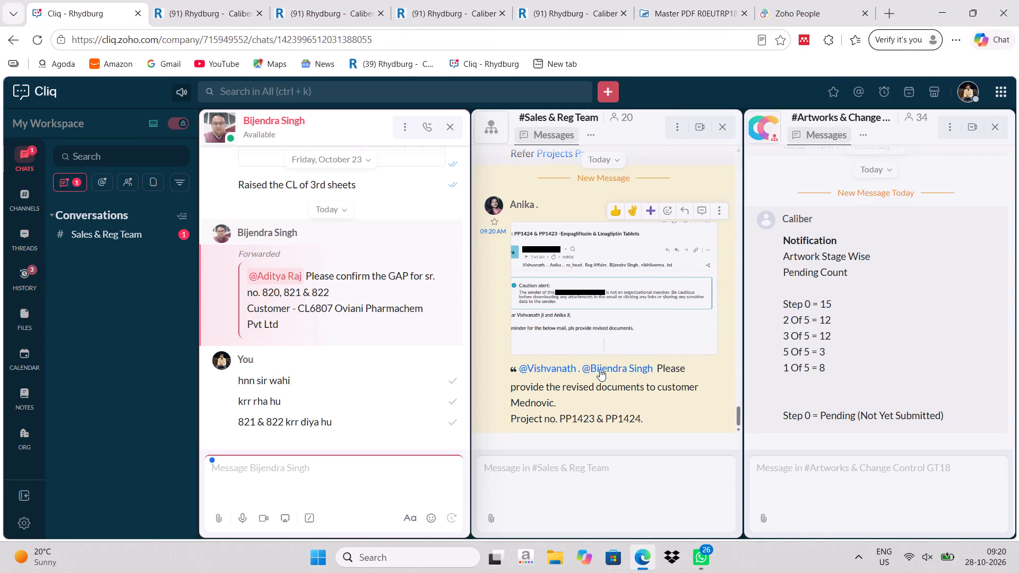
scroll(600, 369, "up", 1)
scroll(600, 368, "down", 2)
Return to the Master PDF R0EUTRP18 folder in WorkDrive.
left_click(653, 0)
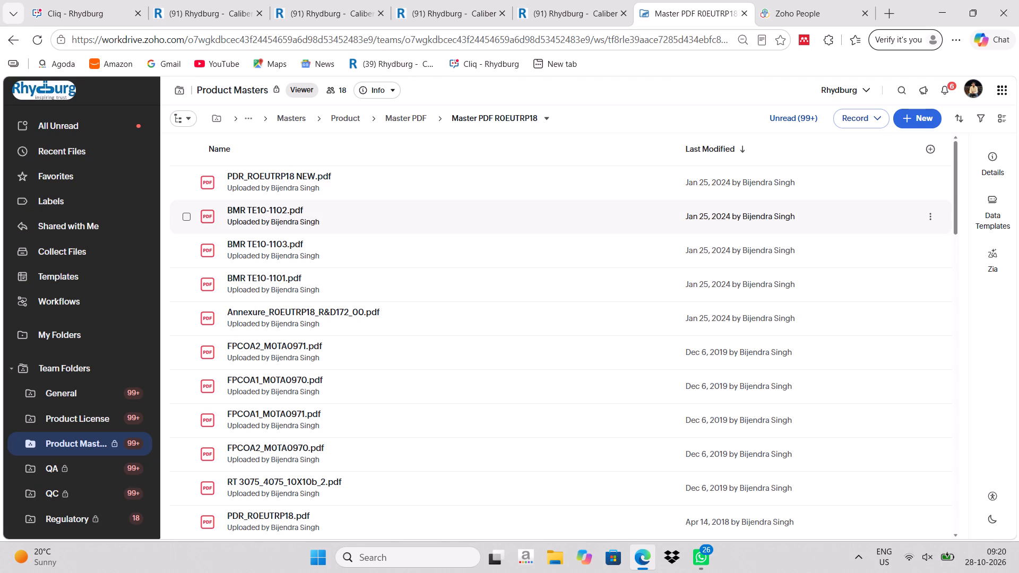
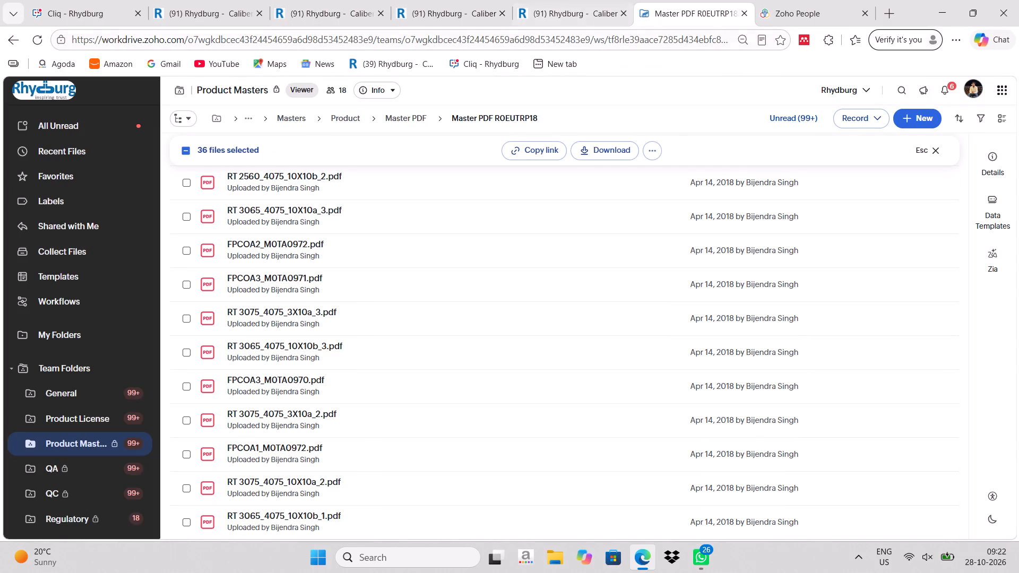
Select all files in the Master PDF R0EUTRP18 folder.
left_click(184, 147)
Check the Cliq conversations for new messages and return to the Master PDF R0EUTRP18 folder in WorkDrive.
left_click(99, 2)
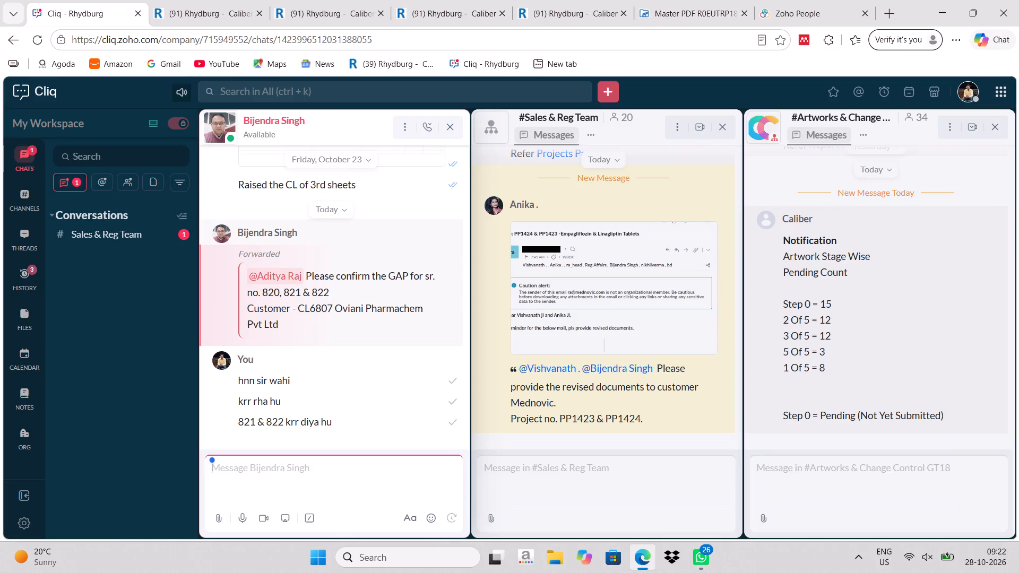
left_click(653, 1)
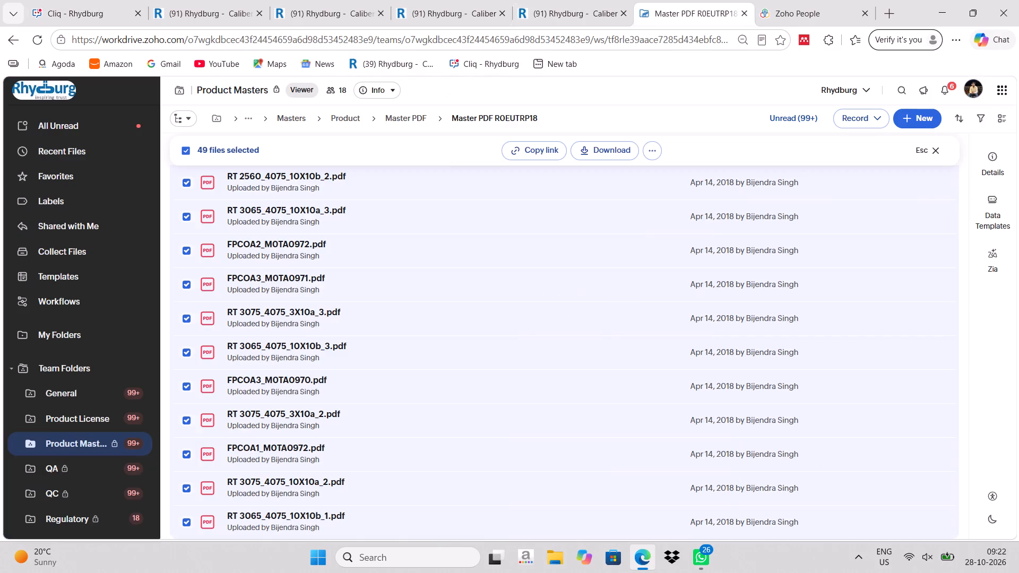
Look over the files in the Master PDF R0EUTRP18 folder and clear the file selection.
left_click(184, 148)
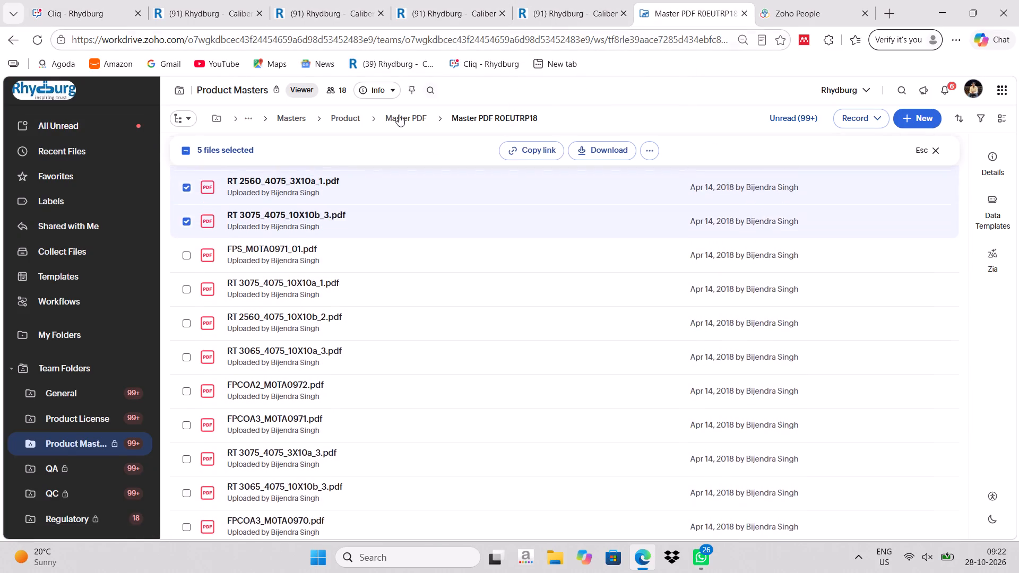
left_click(184, 151)
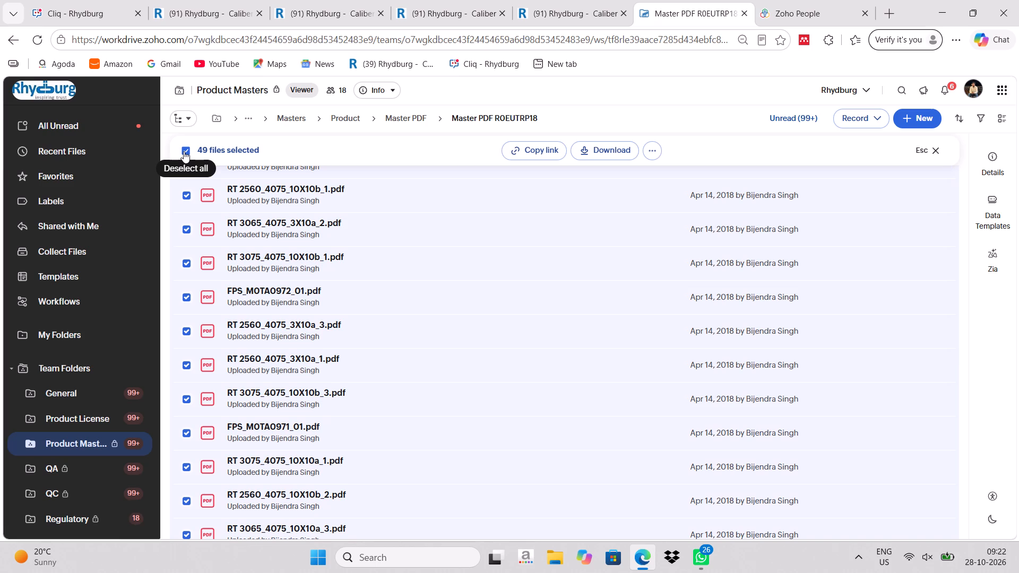
left_click(184, 151)
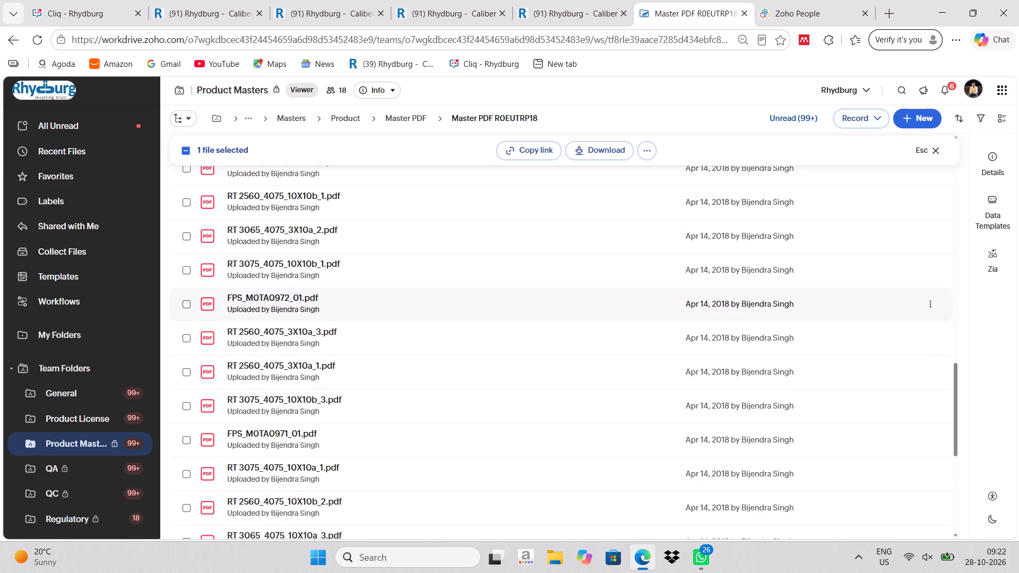
scroll(528, 309, "up", 14)
scroll(528, 309, "up", 16)
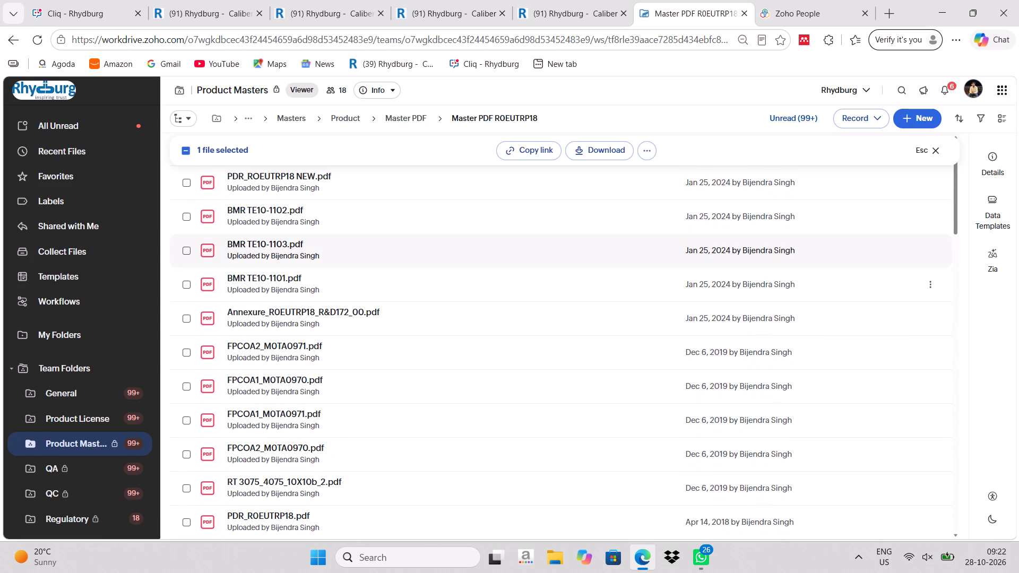
left_click(178, 150)
left_click(183, 153)
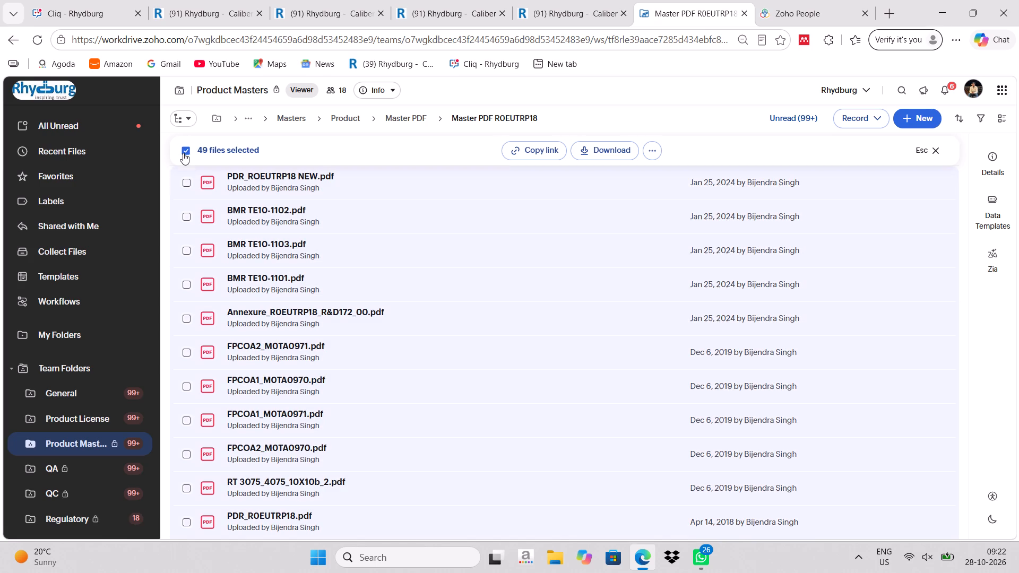
left_click(183, 153)
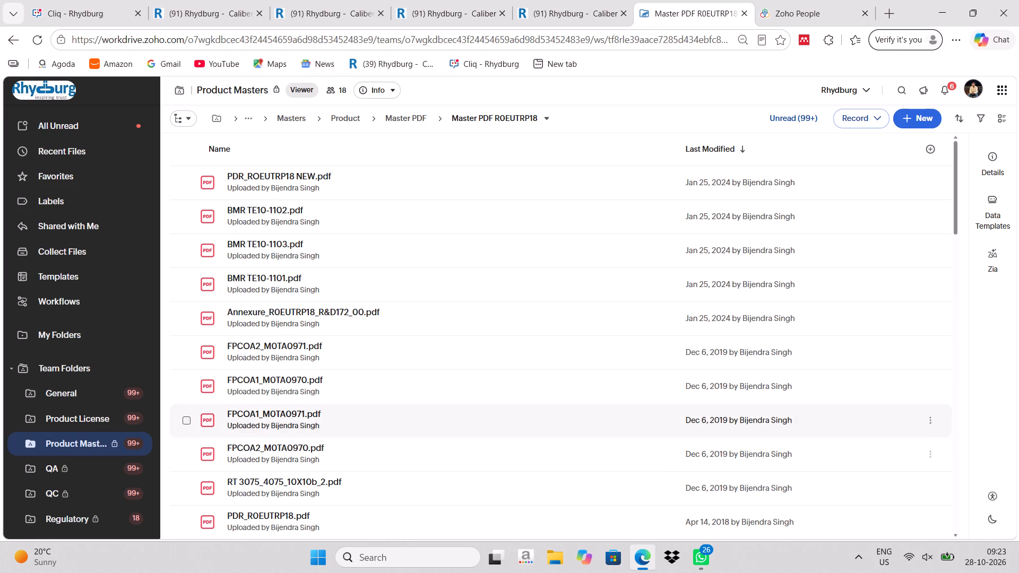
In the Caliber Gap Analysis form for Oviani Pharmachem's R0EUTRP18, enter the feedback lines "COPP (Available)" and "Product Permission (Available)".
left_click(549, 5)
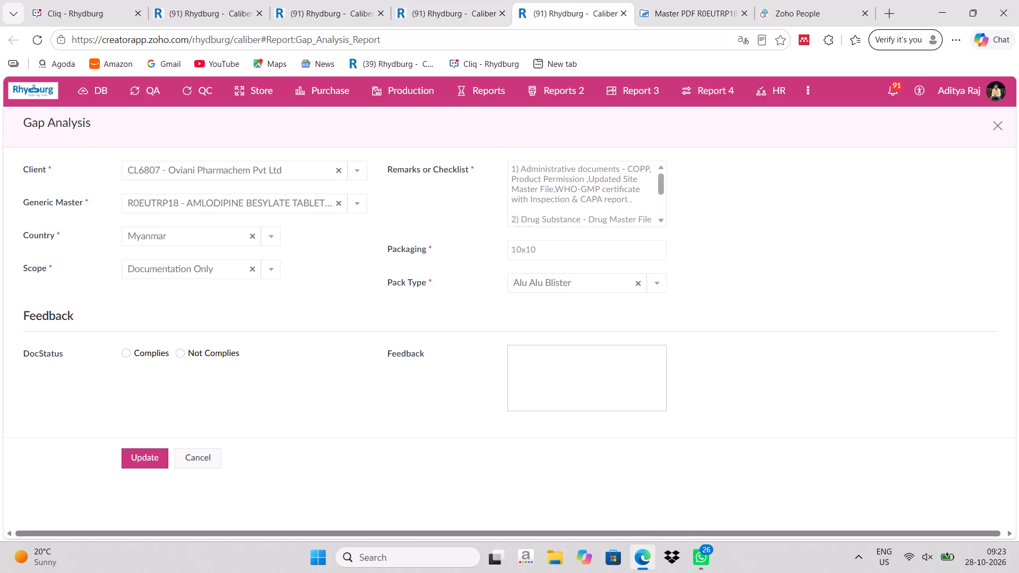
left_click(434, 3)
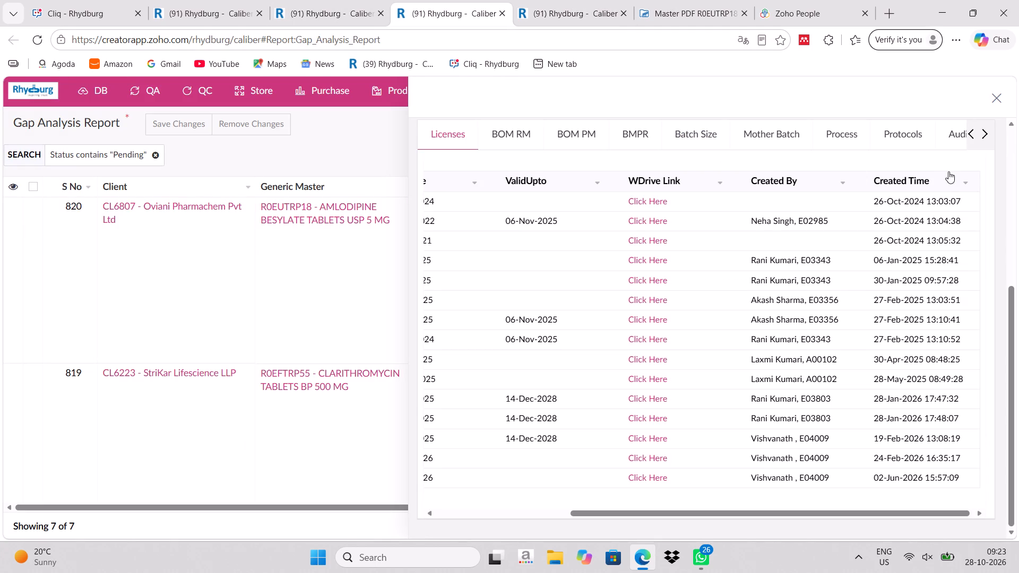
left_click(535, 4)
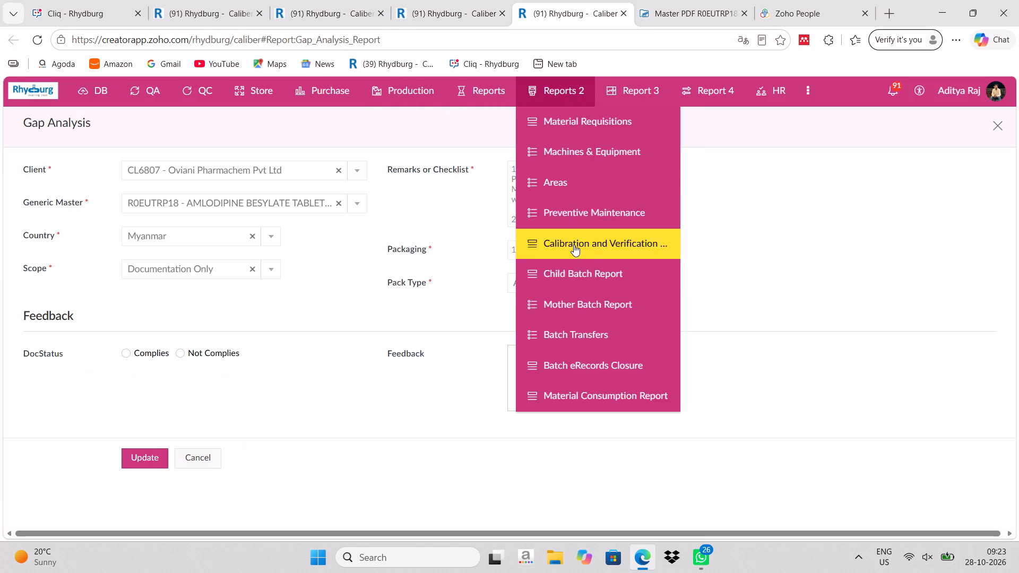
left_click(503, 373)
left_click(522, 367)
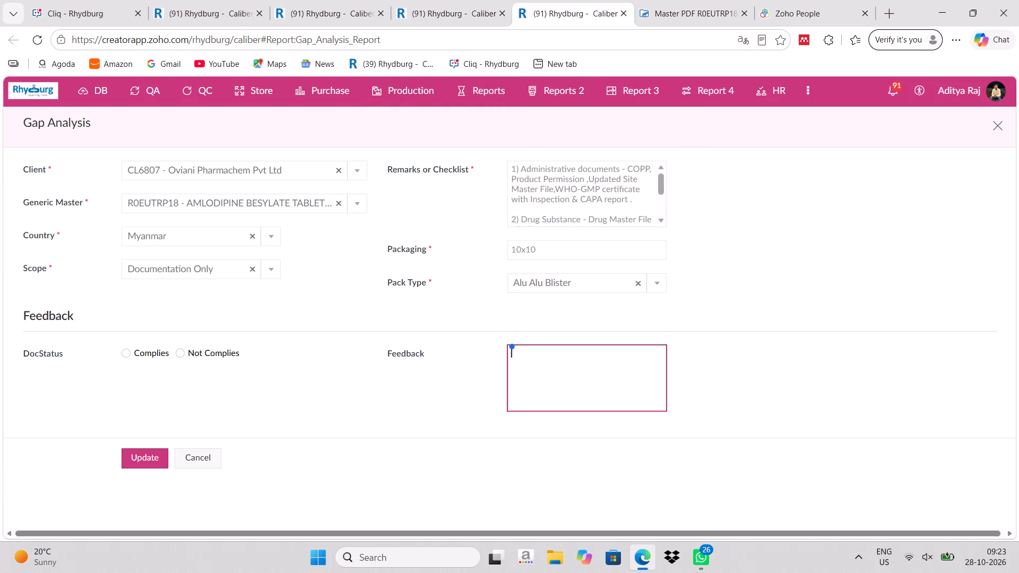
type("COPP")
key("space")
type("(Available)")
key("Return")
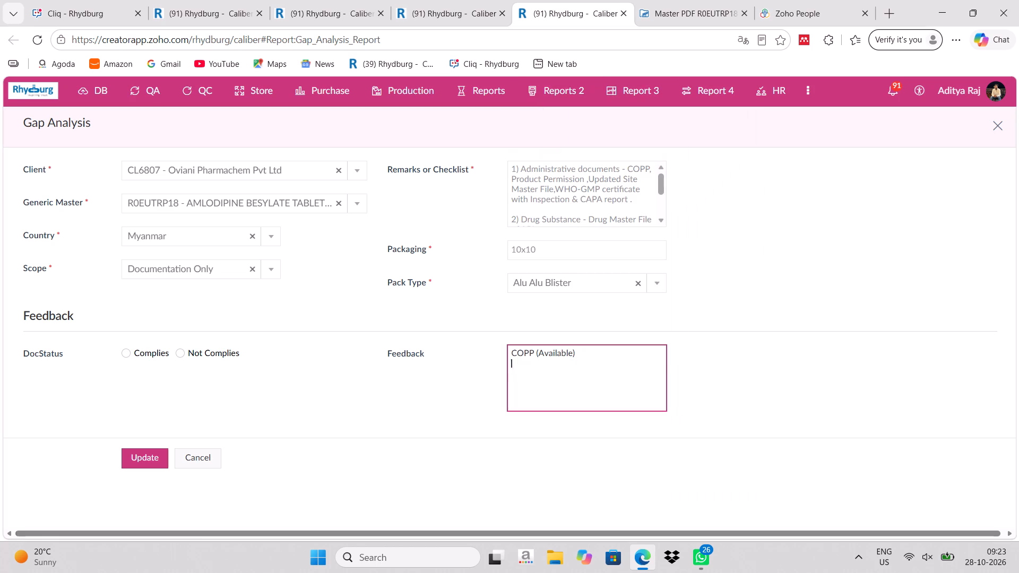
type("Product Permission")
key("space")
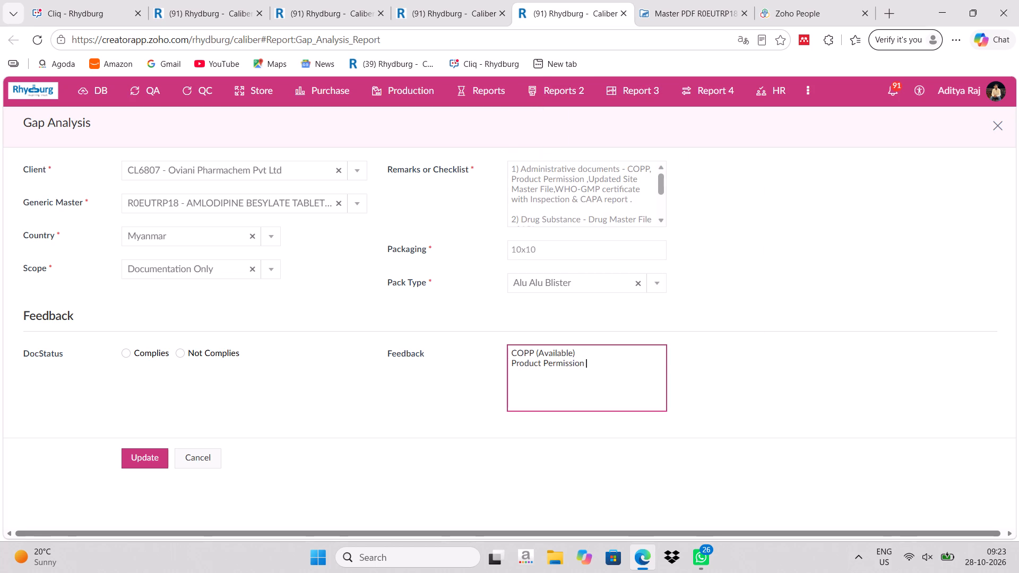
type("(Available)")
key("Return")
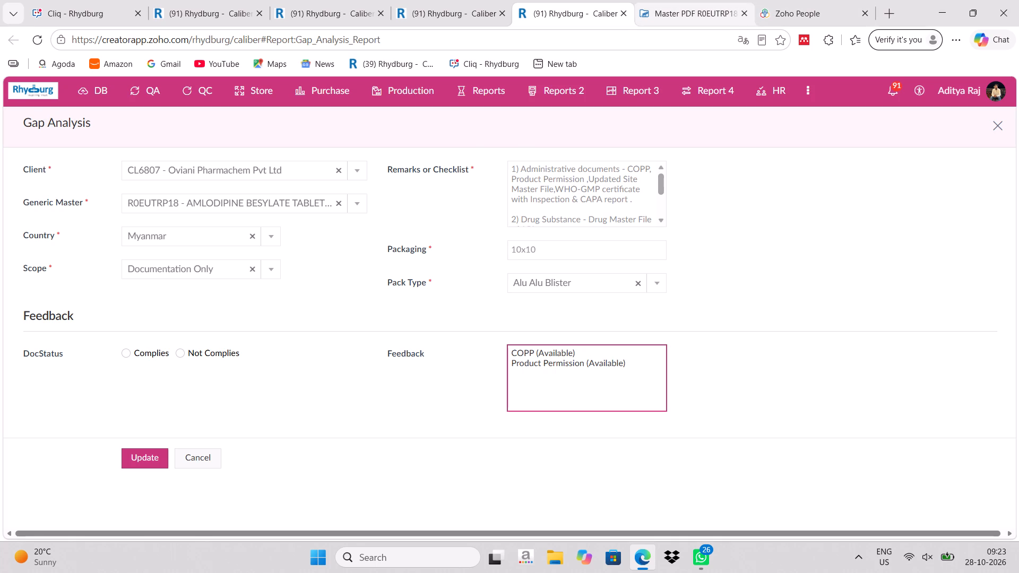
Recheck the documents listed in WorkDrive's Master PDF R0EUTRP18 folder.
left_click(666, 18)
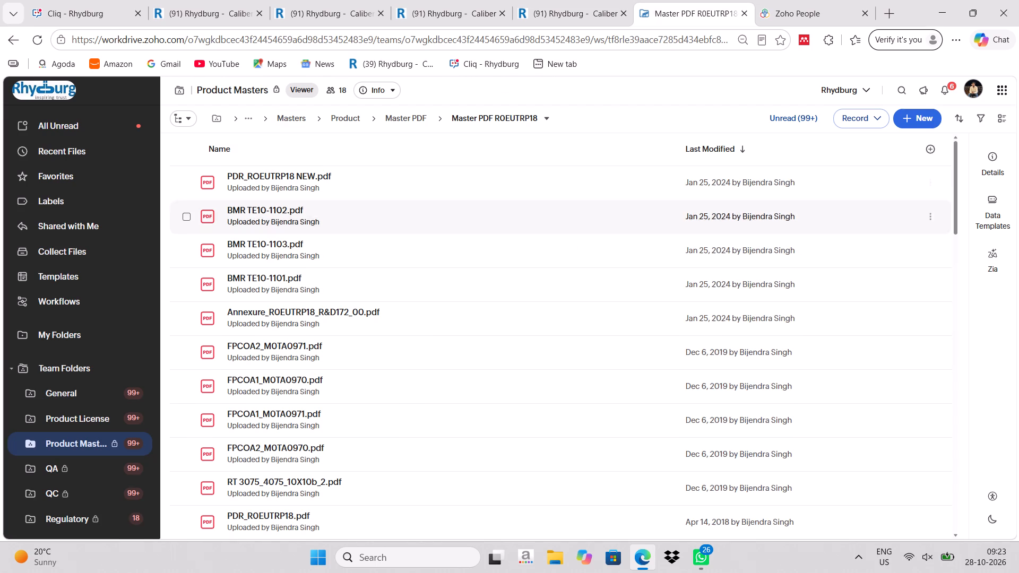
scroll(340, 275, "down", 10)
scroll(339, 341, "down", 12)
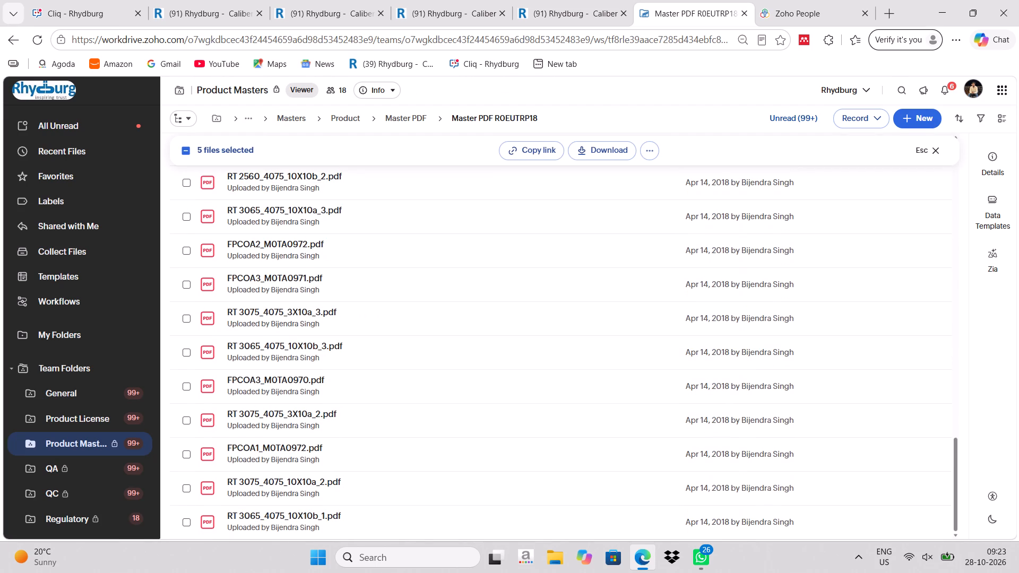
scroll(338, 340, "down", 7)
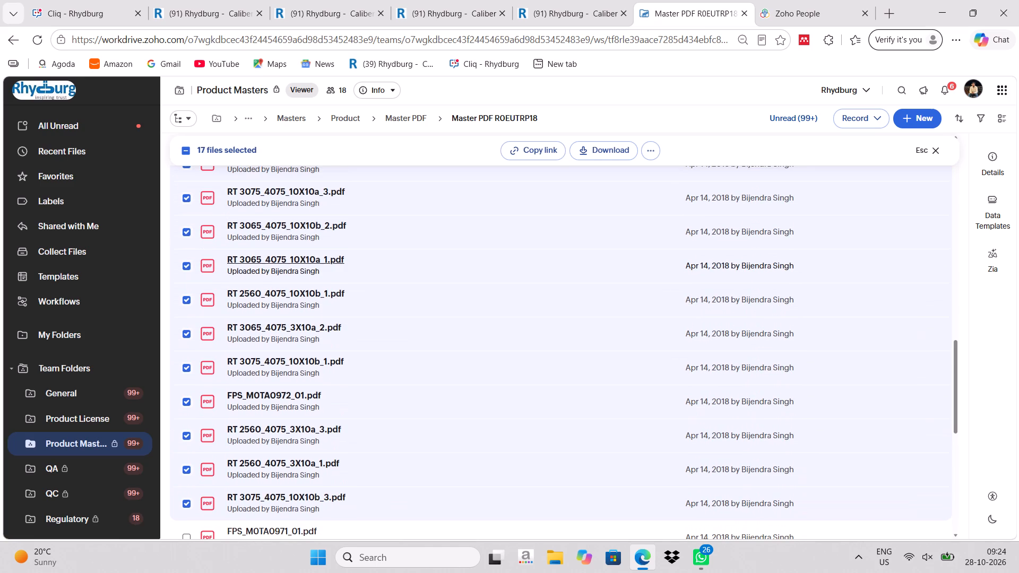
left_click(183, 154)
left_click(185, 146)
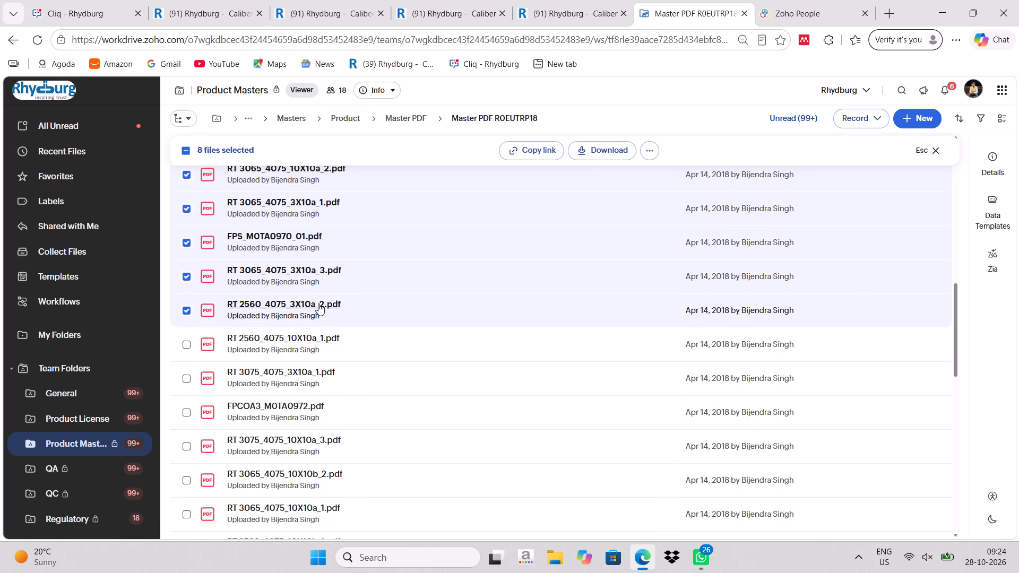
Go back to the R0EUTRP18 search results and change the file type filter from folders to PDF.
left_click(12, 36)
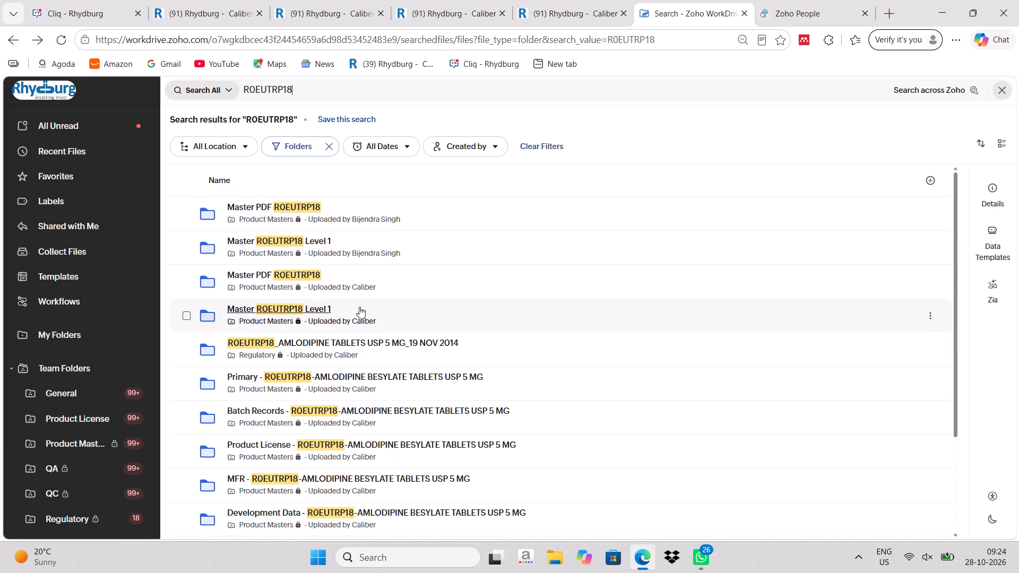
left_click(332, 147)
left_click(301, 150)
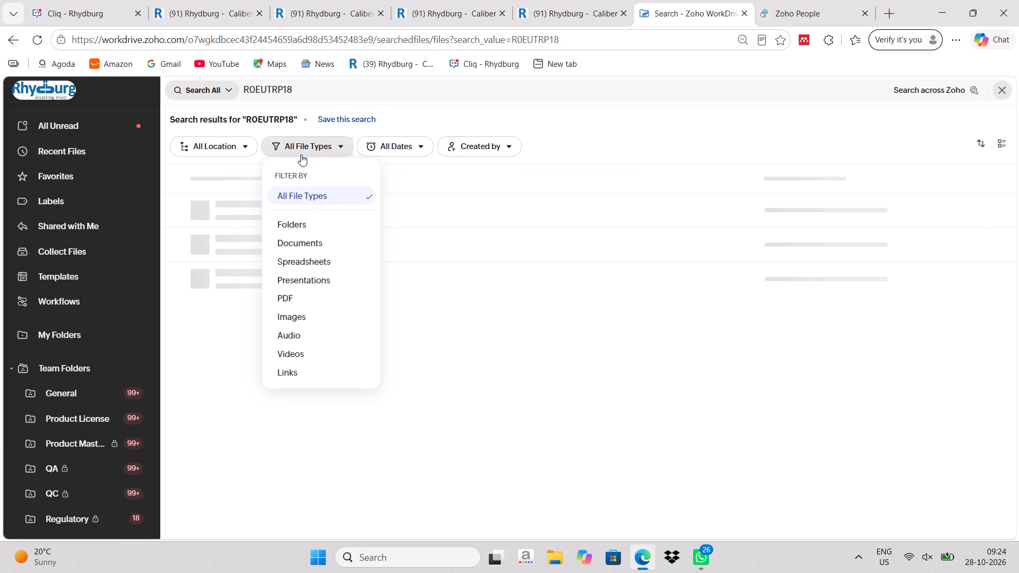
left_click(304, 292)
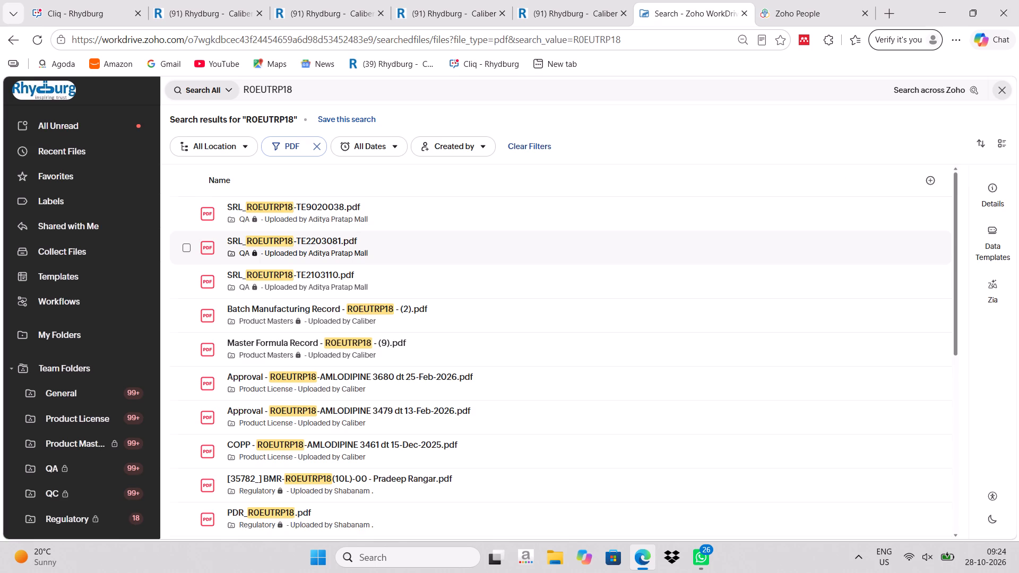
Look through the R0EUTRP18 PDF search results in WorkDrive for the gap analysis documents and clear the accidental file selection.
scroll(391, 251, "down", 2)
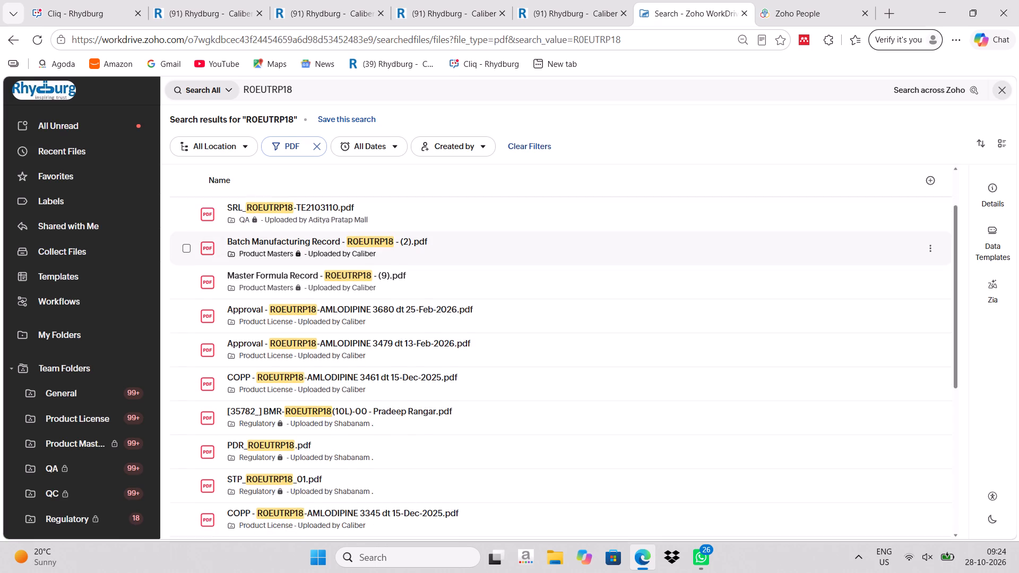
scroll(391, 251, "down", 2)
scroll(391, 309, "down", 2)
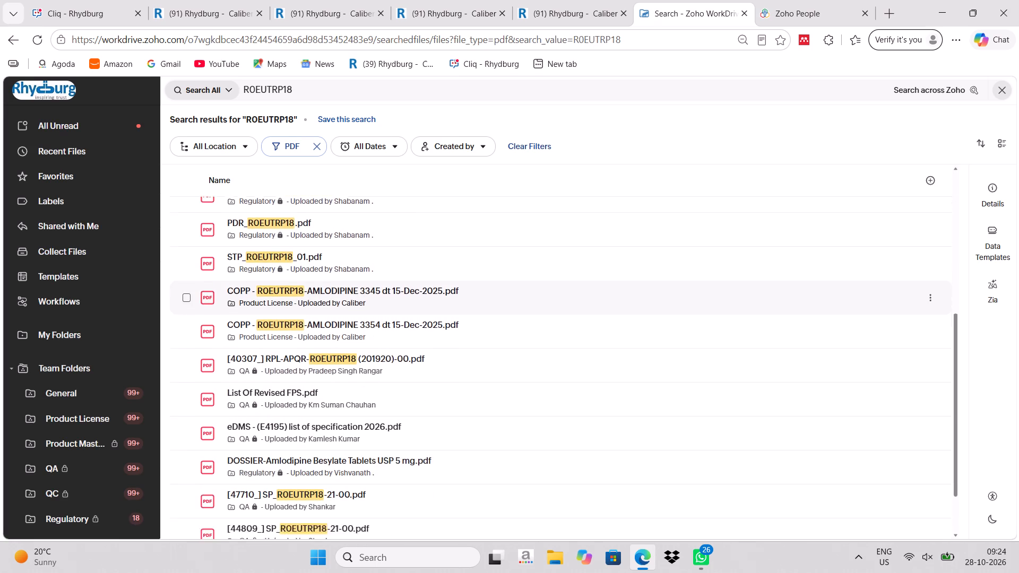
scroll(391, 309, "down", 3)
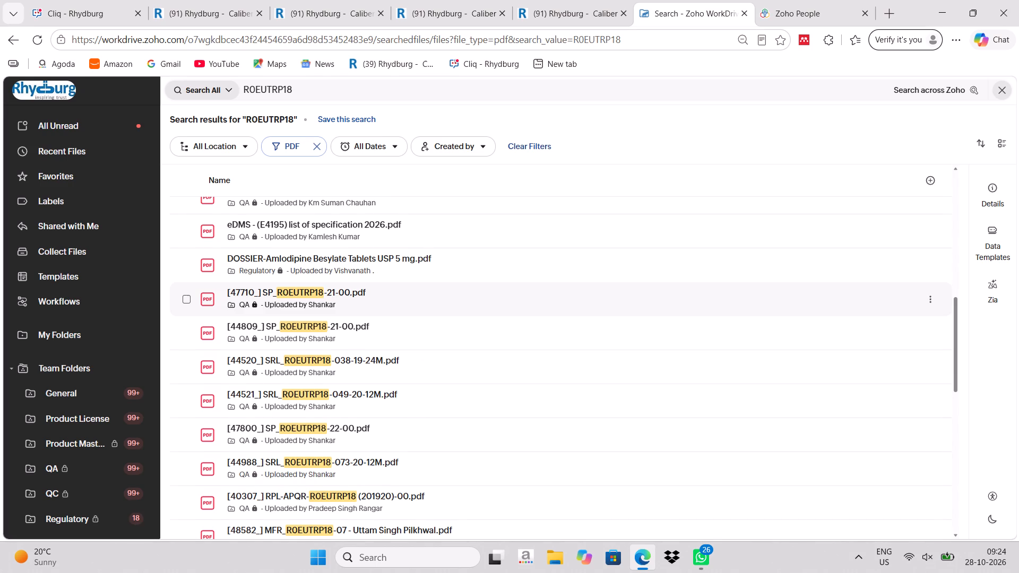
scroll(392, 310, "down", 3)
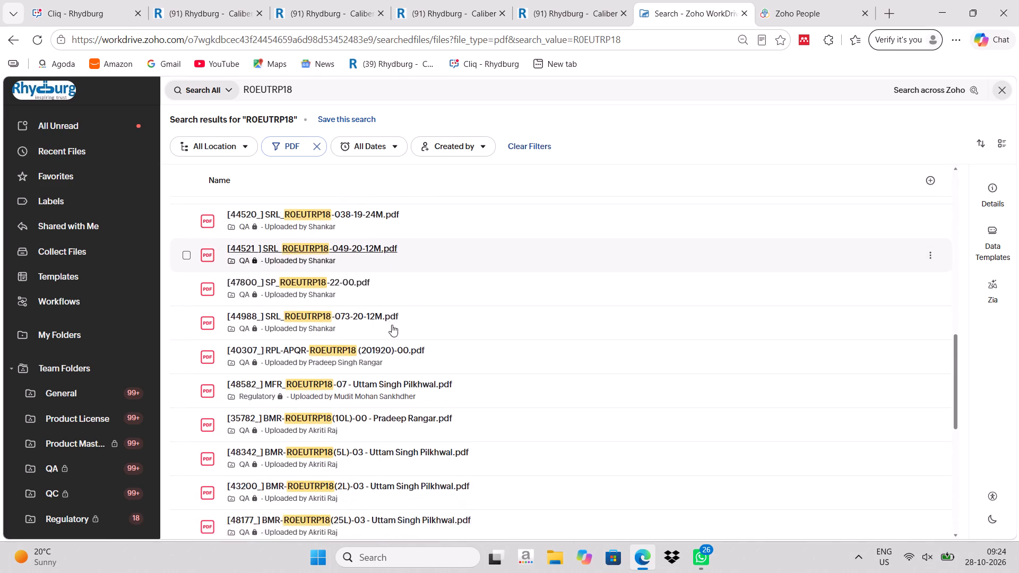
scroll(392, 325, "down", 6)
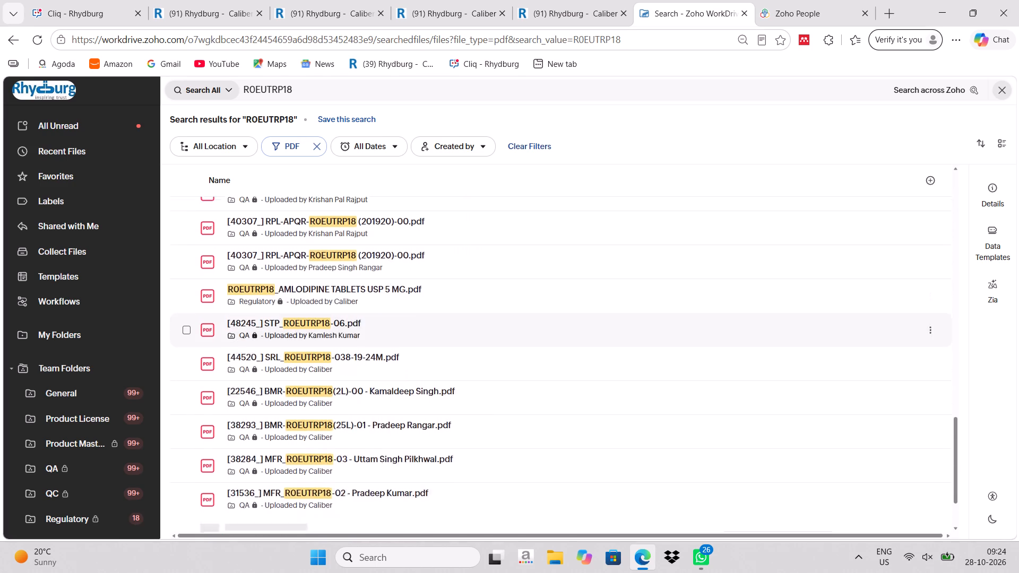
scroll(393, 332, "down", 5)
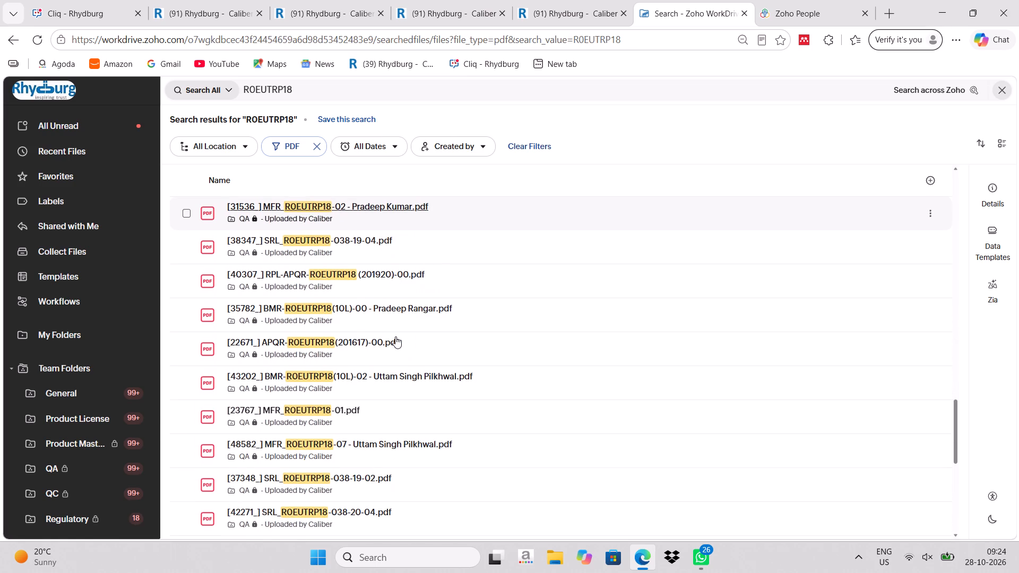
scroll(395, 336, "down", 2)
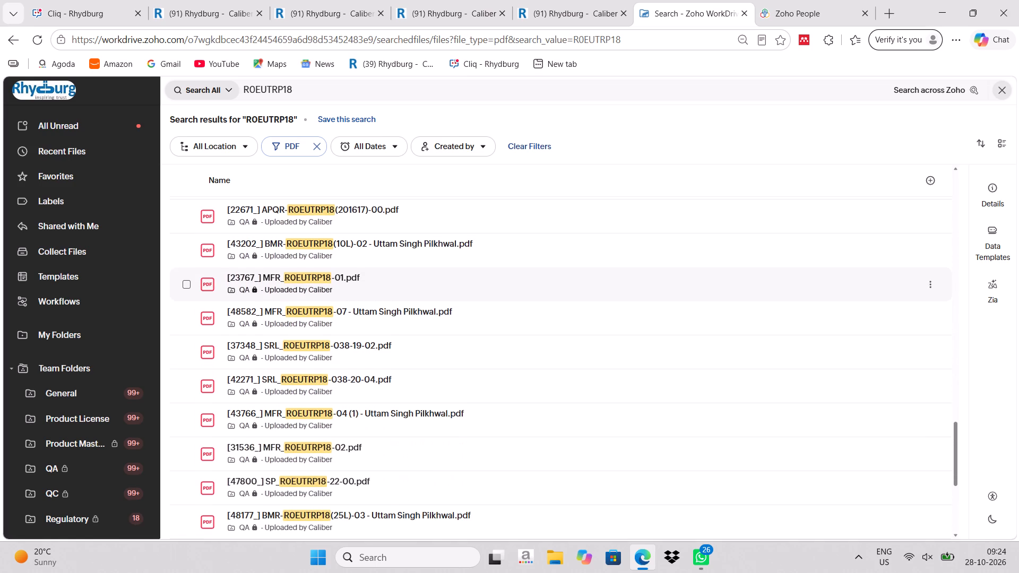
scroll(395, 336, "down", 1)
right_click(395, 336)
scroll(395, 336, "down", 2)
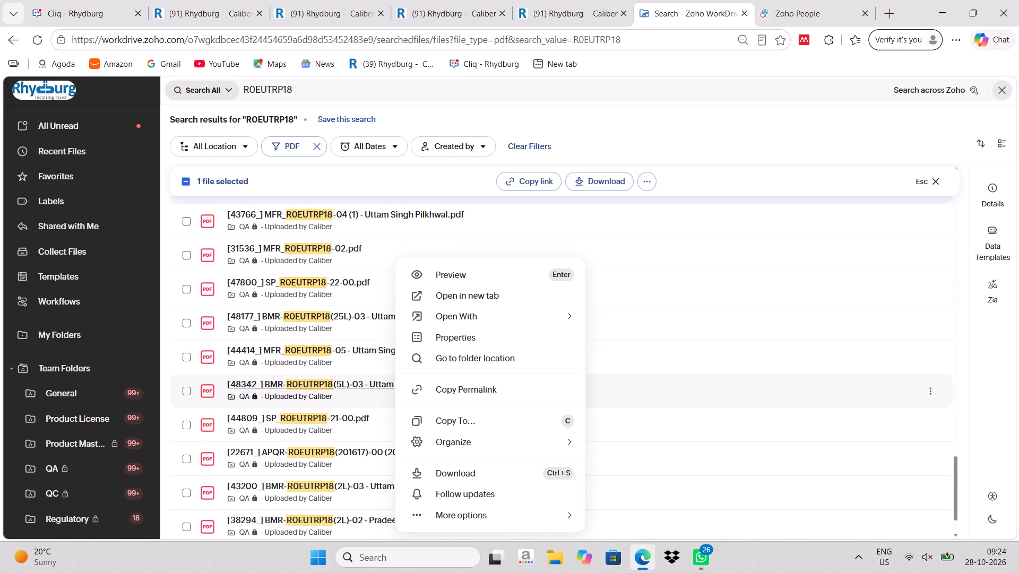
scroll(455, 344, "down", 3)
scroll(678, 291, "down", 4)
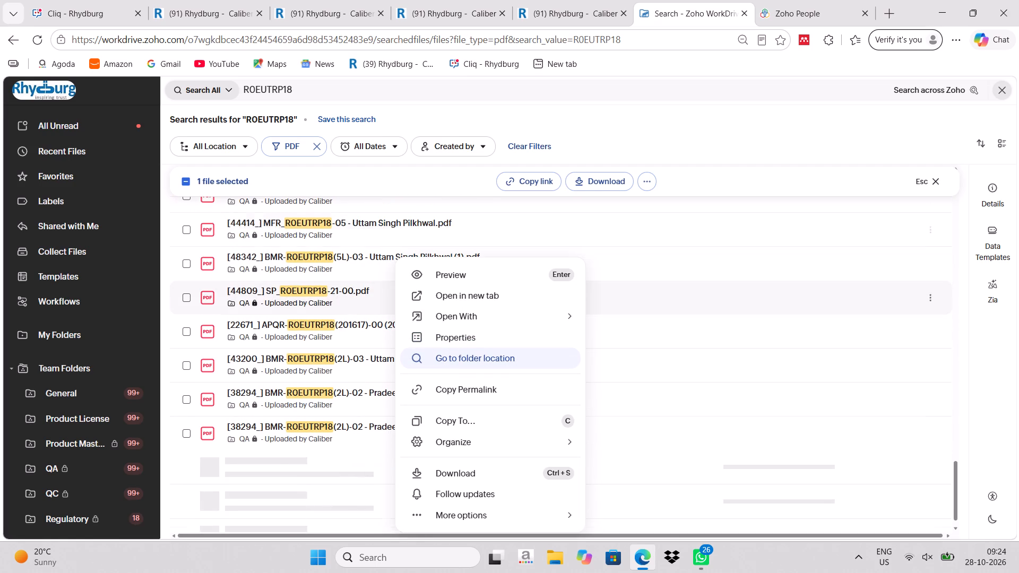
left_click(957, 419)
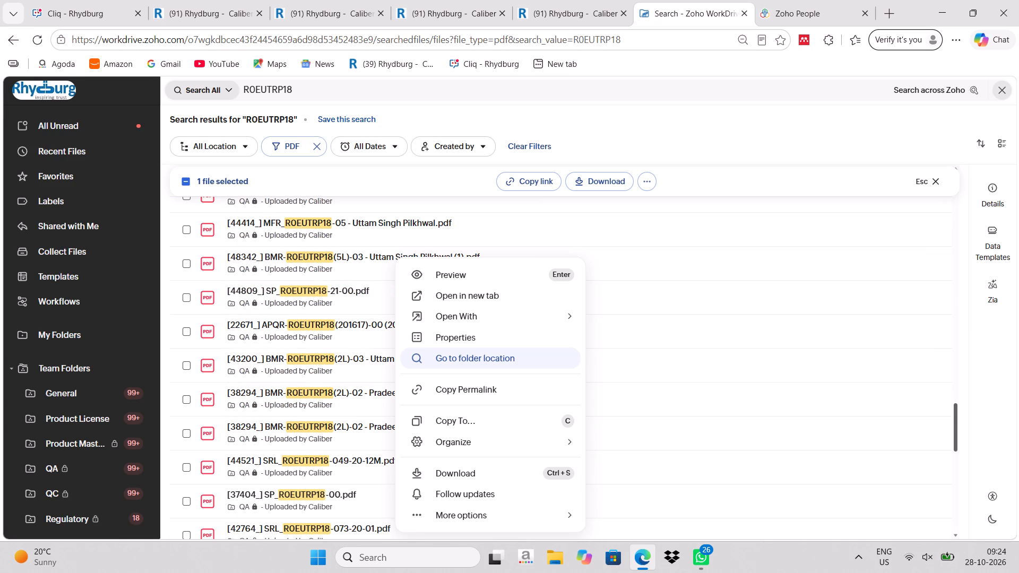
left_click_drag(958, 421, 954, 433)
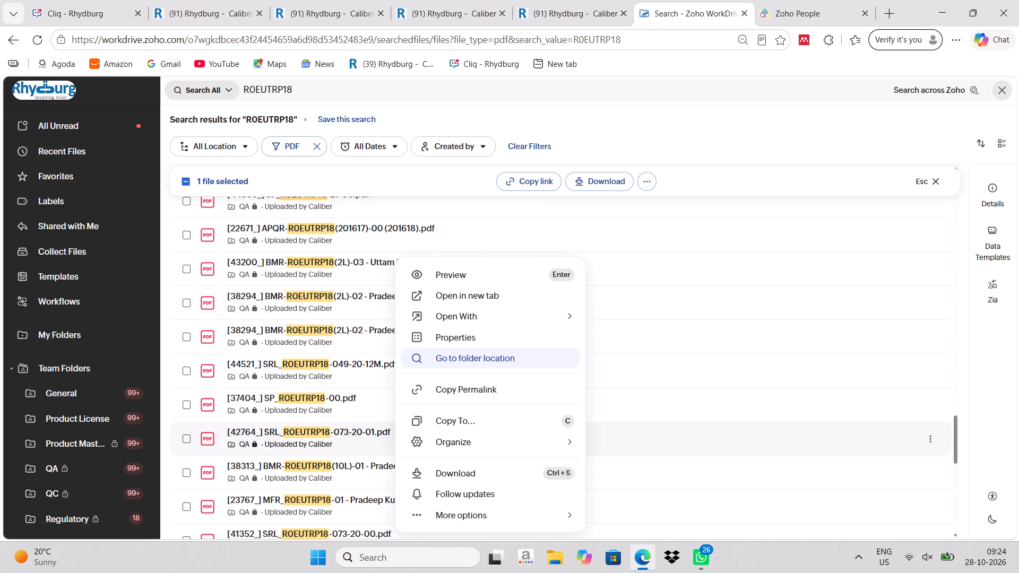
left_click(186, 176)
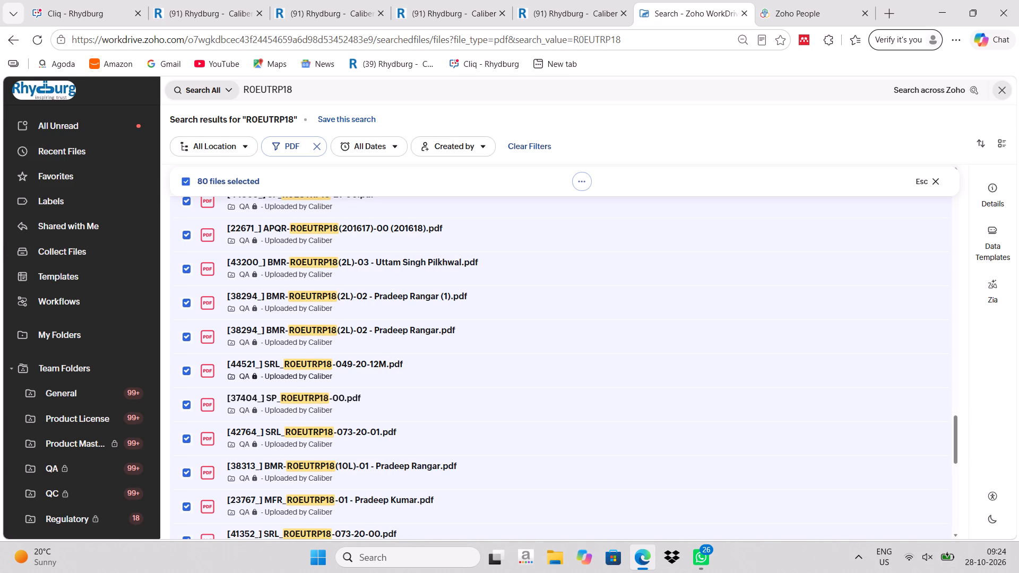
left_click(184, 181)
Examine the remaining QA, Regulatory, Product Masters and Product License files in the R0EUTRP18 PDF results, leaving no file selected.
scroll(315, 365, "down", 2)
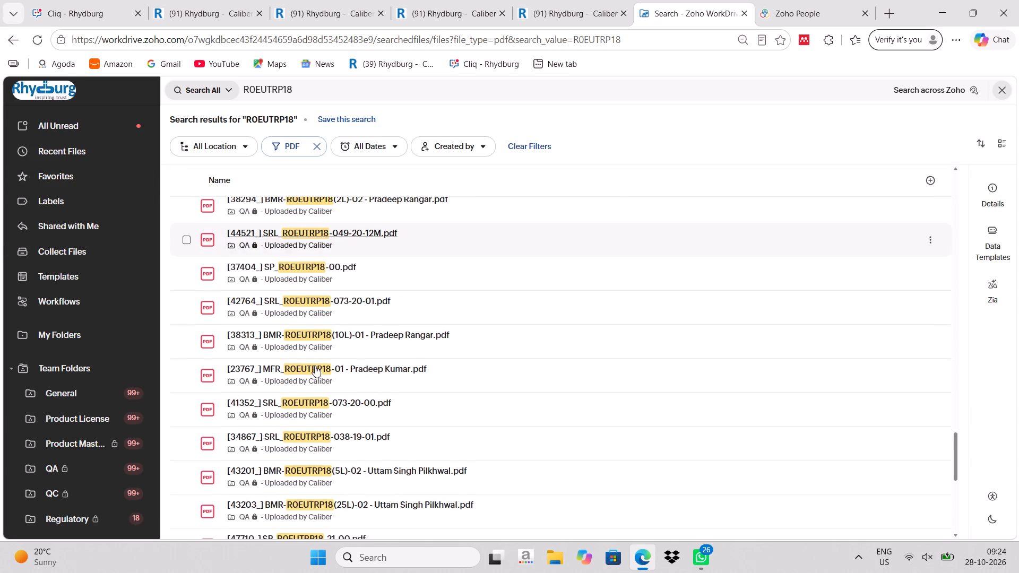
scroll(324, 384, "down", 2)
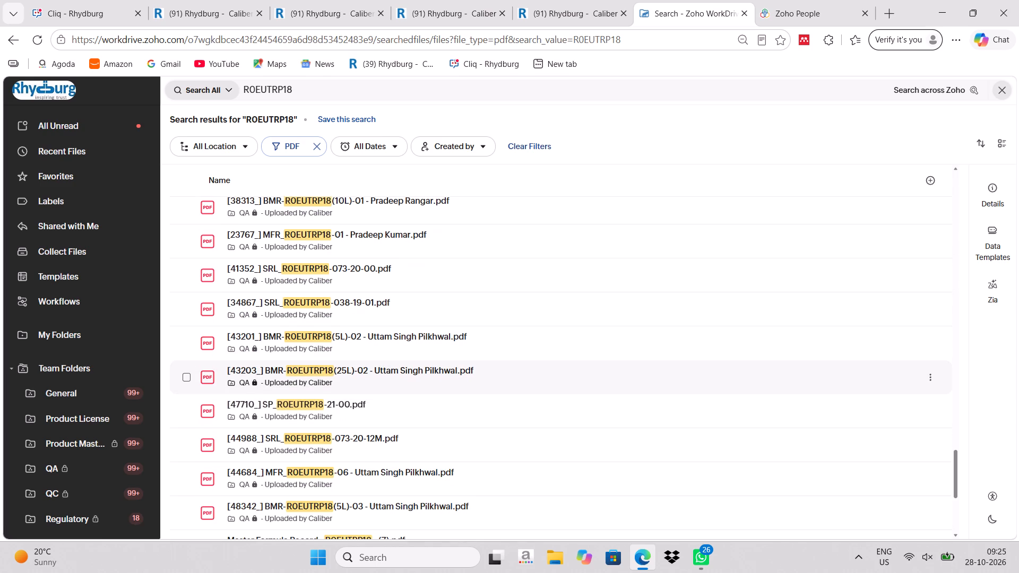
scroll(323, 387, "down", 6)
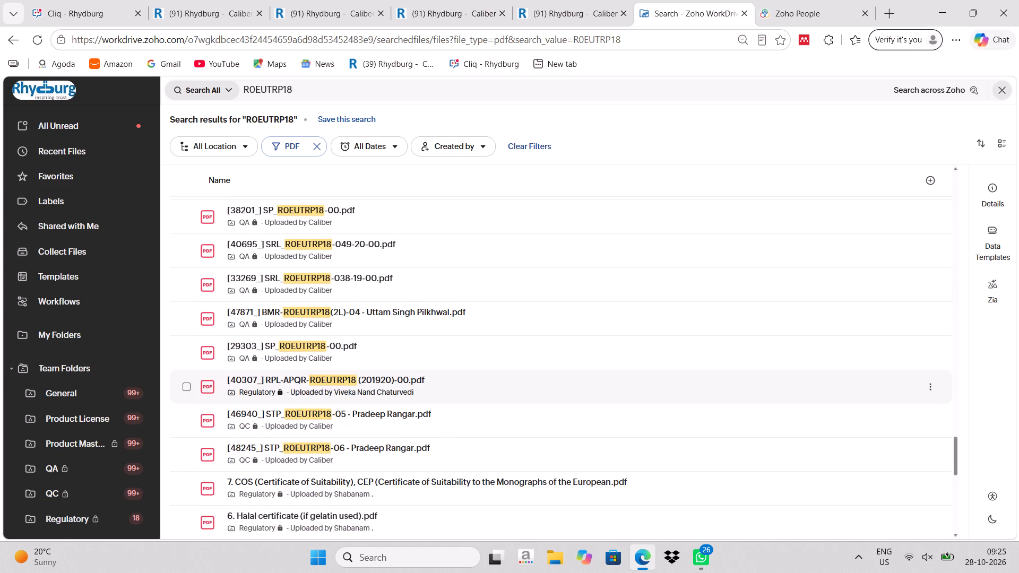
scroll(323, 387, "down", 5)
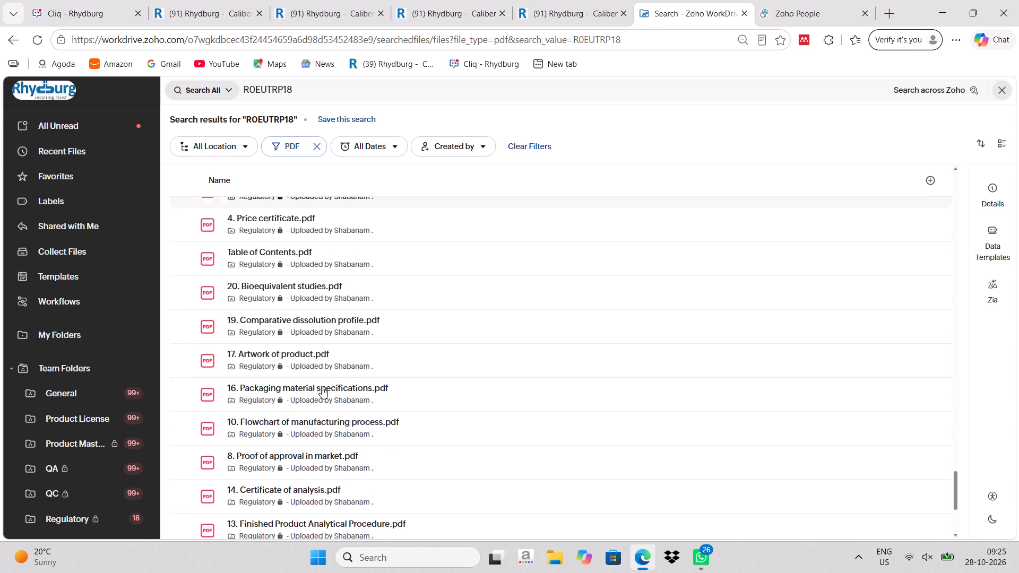
right_click_drag(317, 376, 324, 360)
scroll(324, 360, "down", 2)
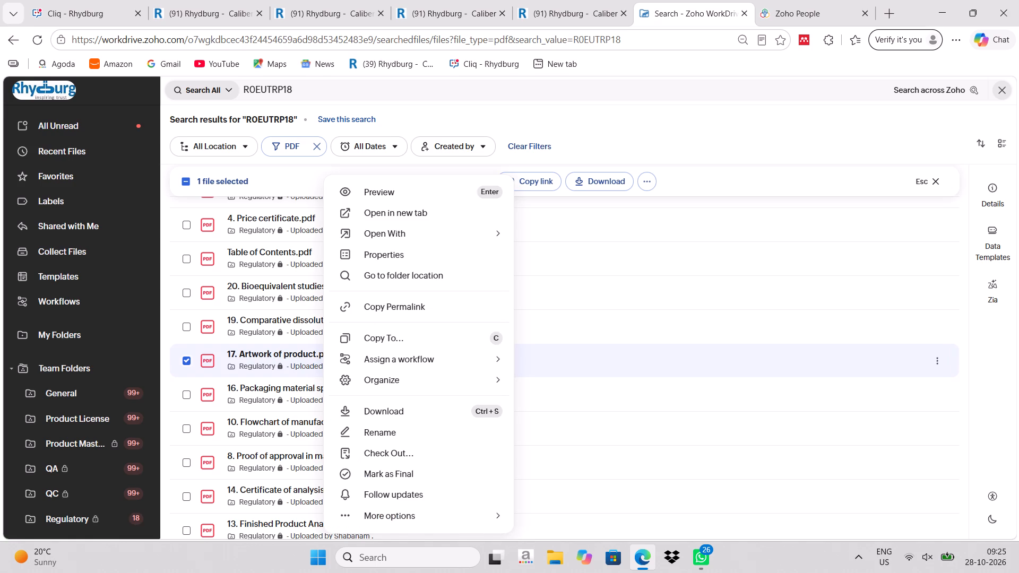
left_click(188, 358)
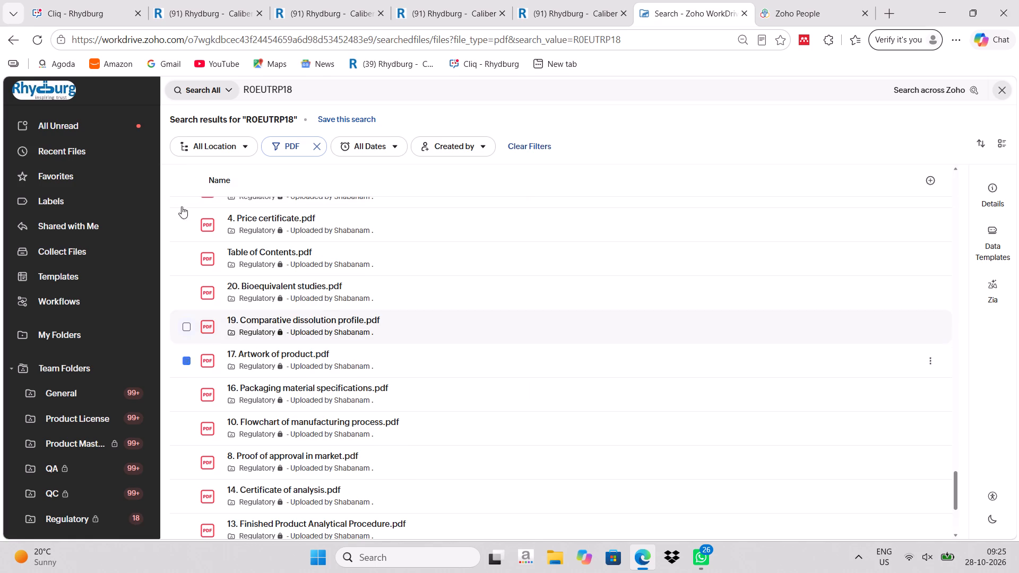
scroll(303, 405, "down", 5)
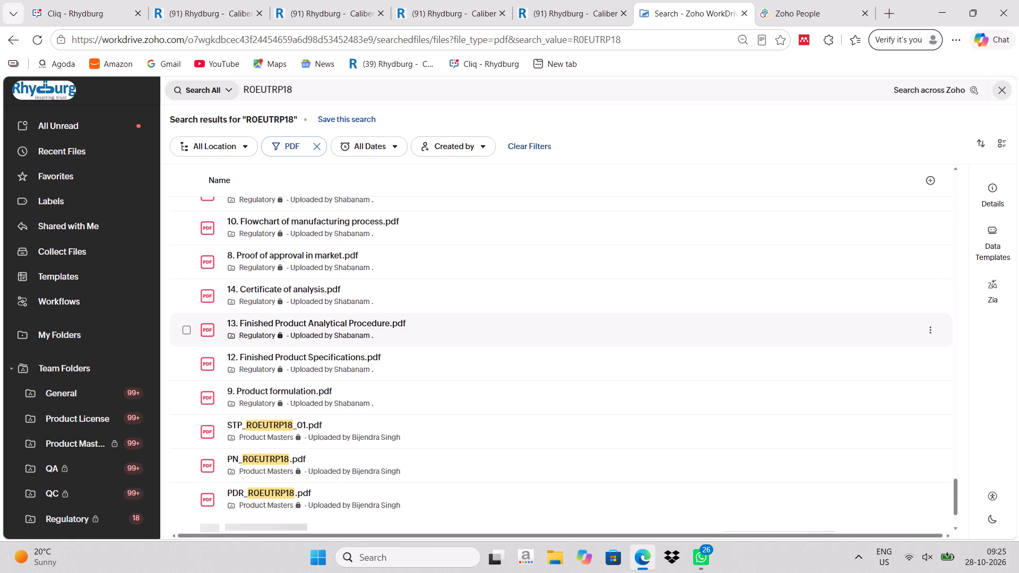
scroll(301, 403, "down", 6)
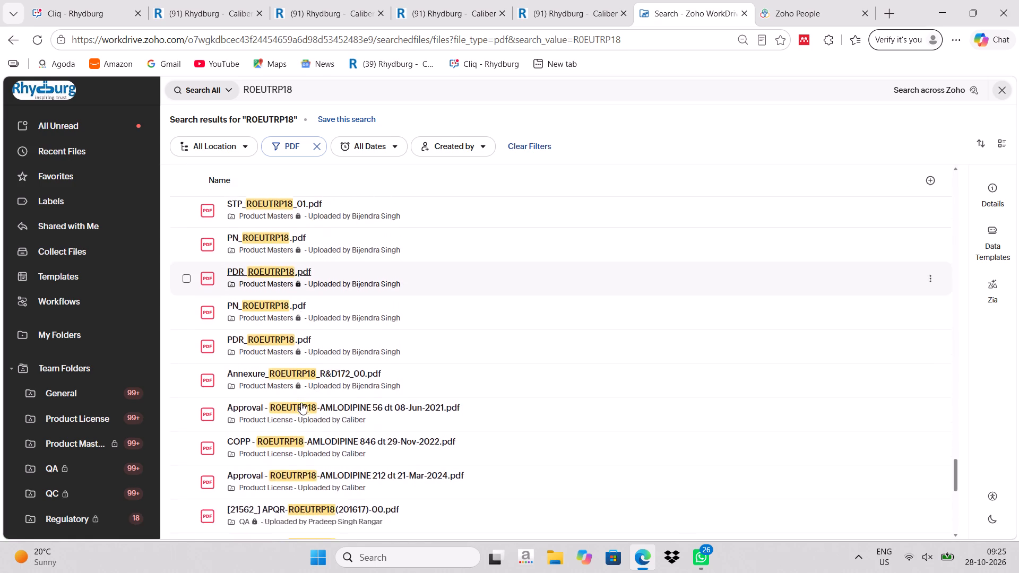
scroll(301, 403, "down", 4)
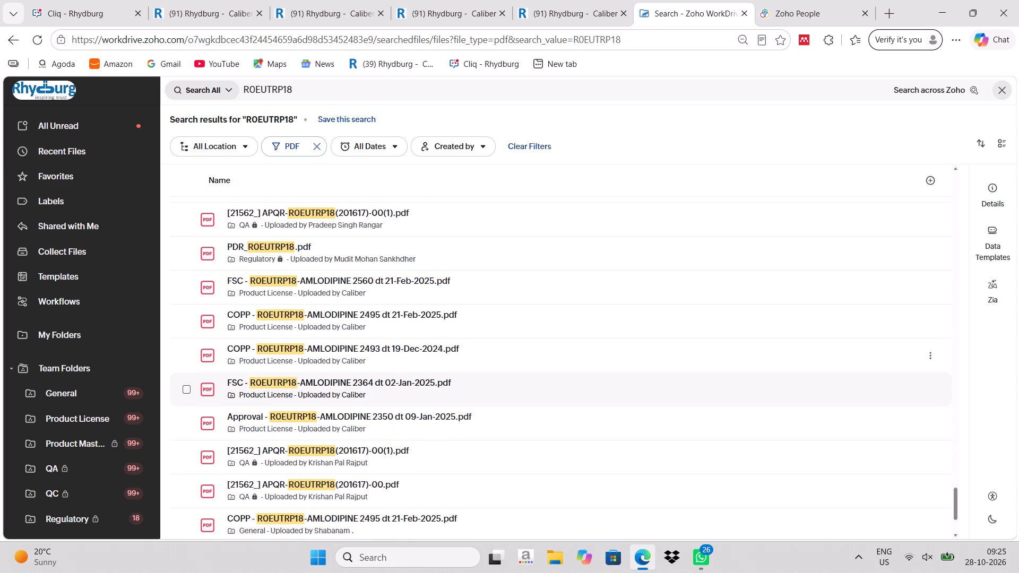
scroll(301, 401, "down", 4)
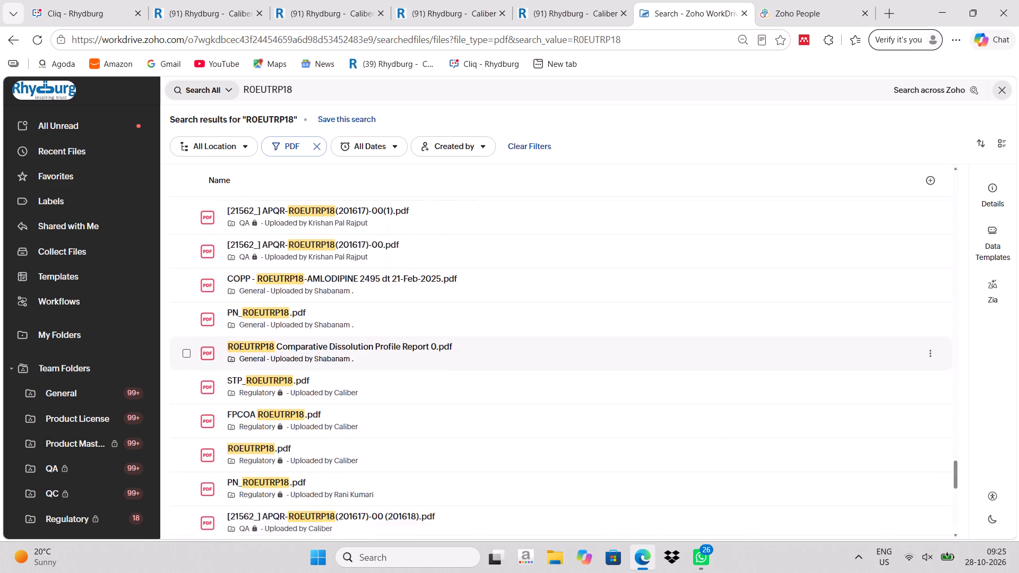
scroll(301, 401, "down", 3)
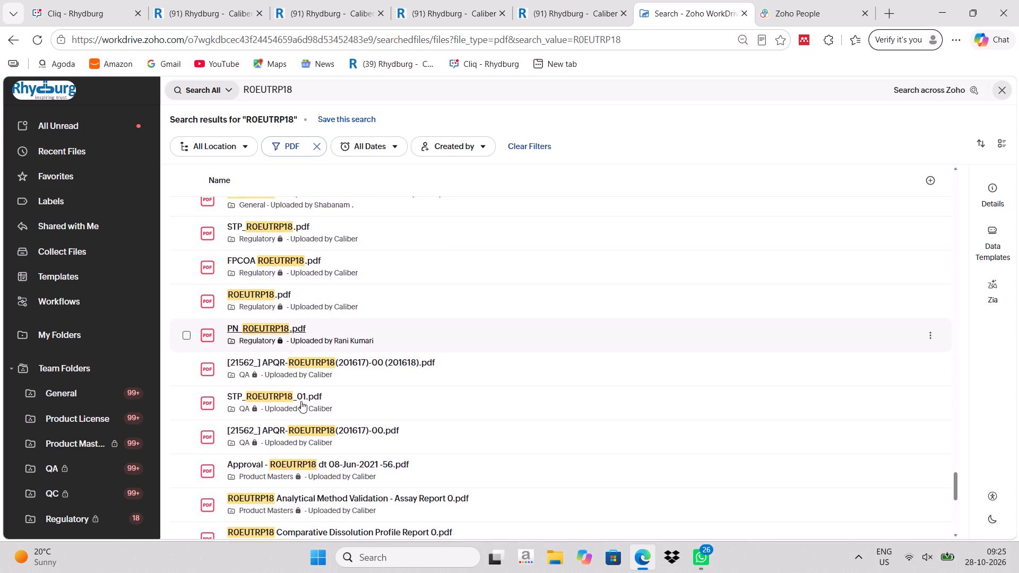
scroll(301, 401, "down", 3)
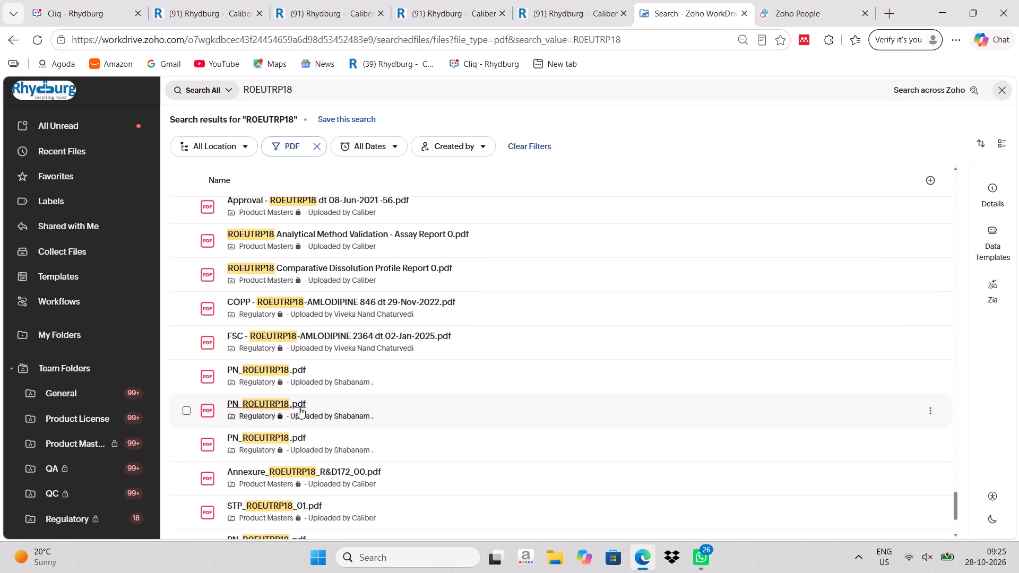
scroll(296, 420, "down", 4)
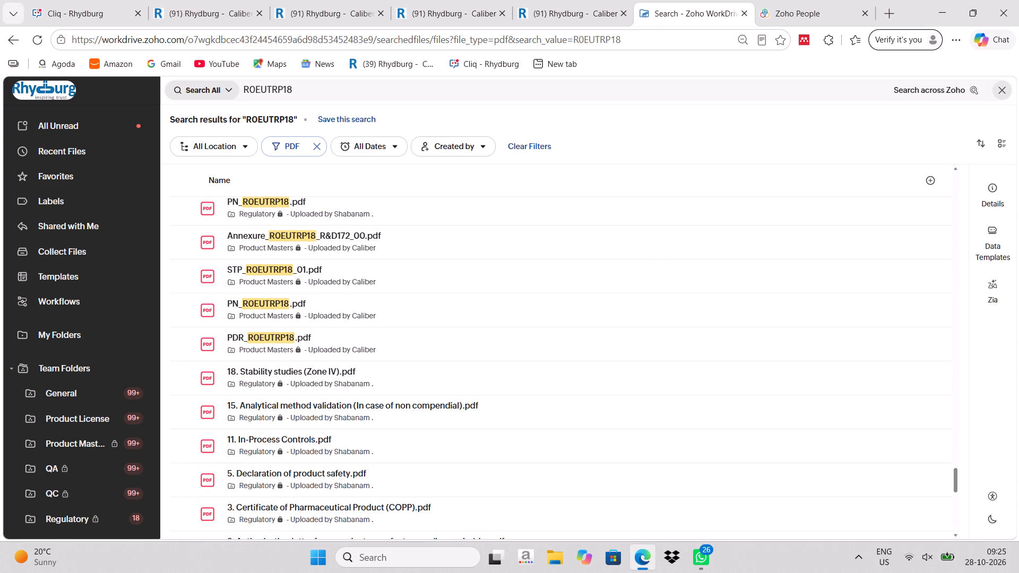
Switch to Cliq, check the open conversations and close the #Sales & Reg Team channel chat.
right_click(72, 0)
left_click(74, 1)
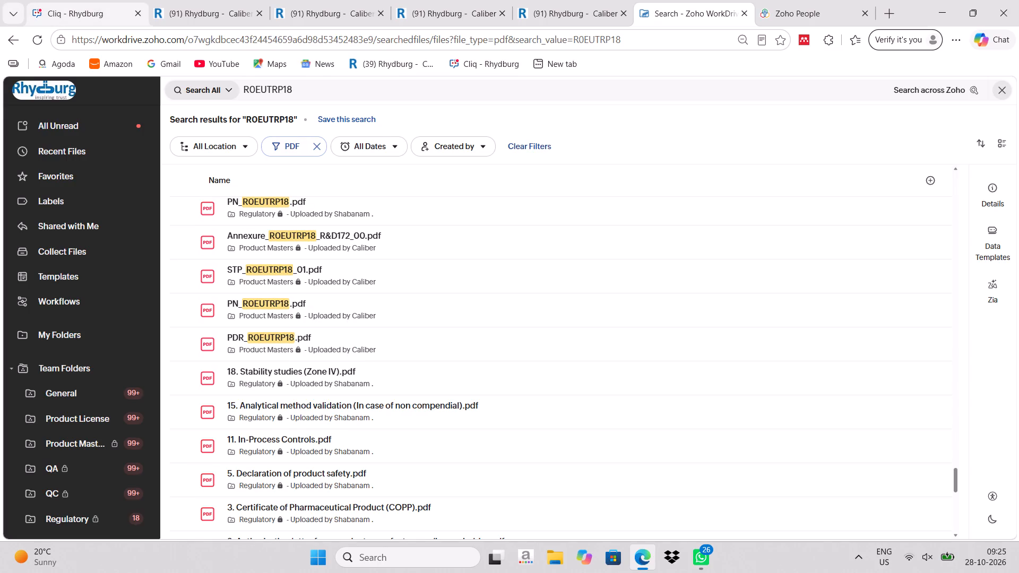
left_click(77, 7)
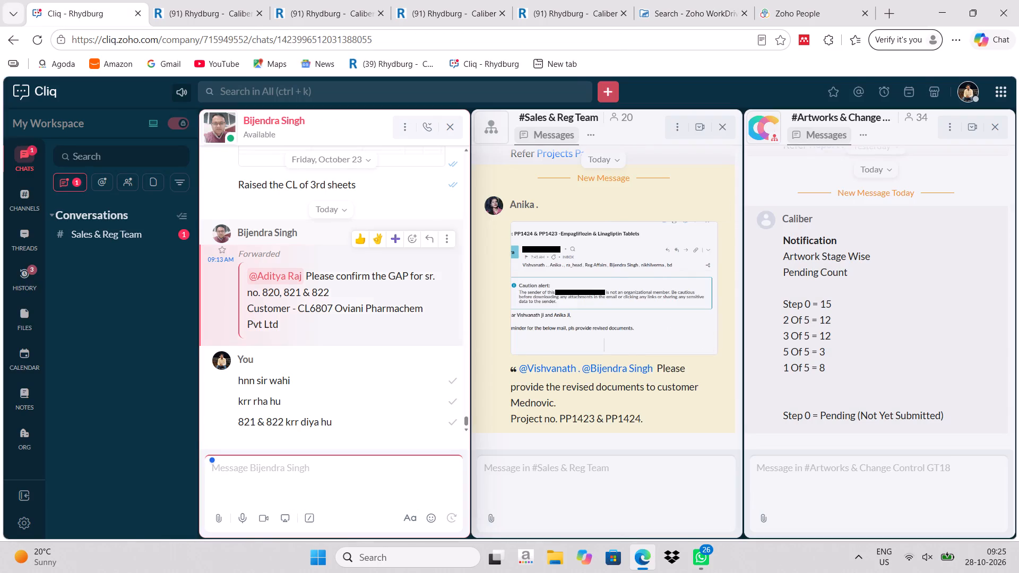
scroll(373, 267, "up", 1)
scroll(373, 267, "down", 3)
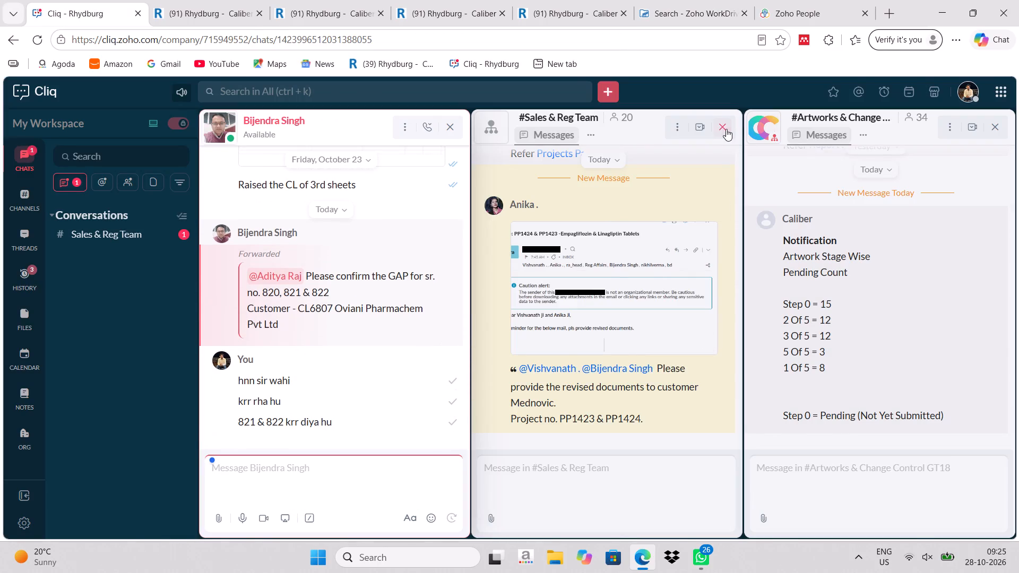
left_click(724, 127)
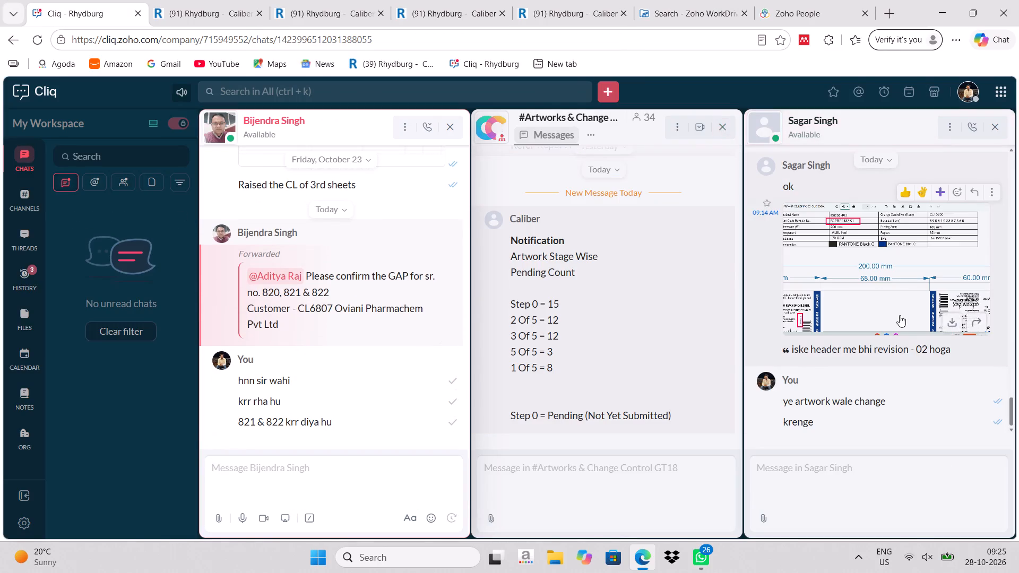
scroll(898, 317, "down", 2)
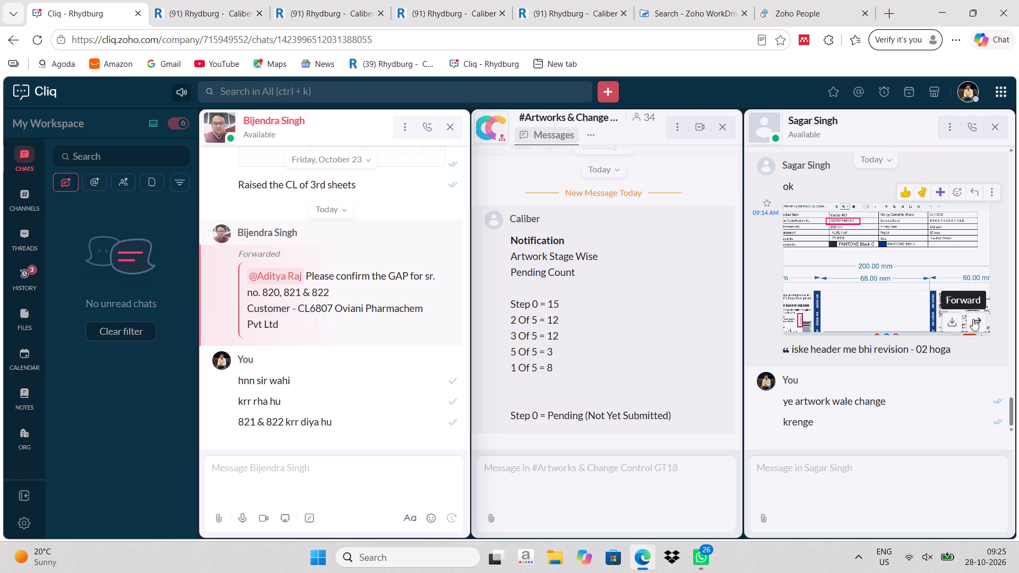
Switch to Caliber's Change Control report and review the pending requests back up to the first entry, CL10230.
left_click(227, 6)
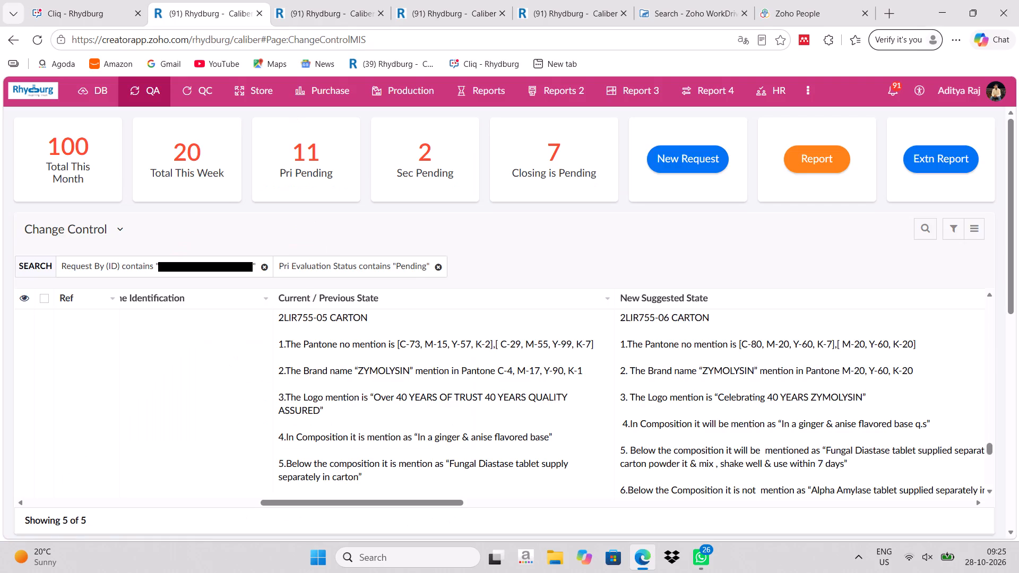
scroll(425, 413, "up", 15)
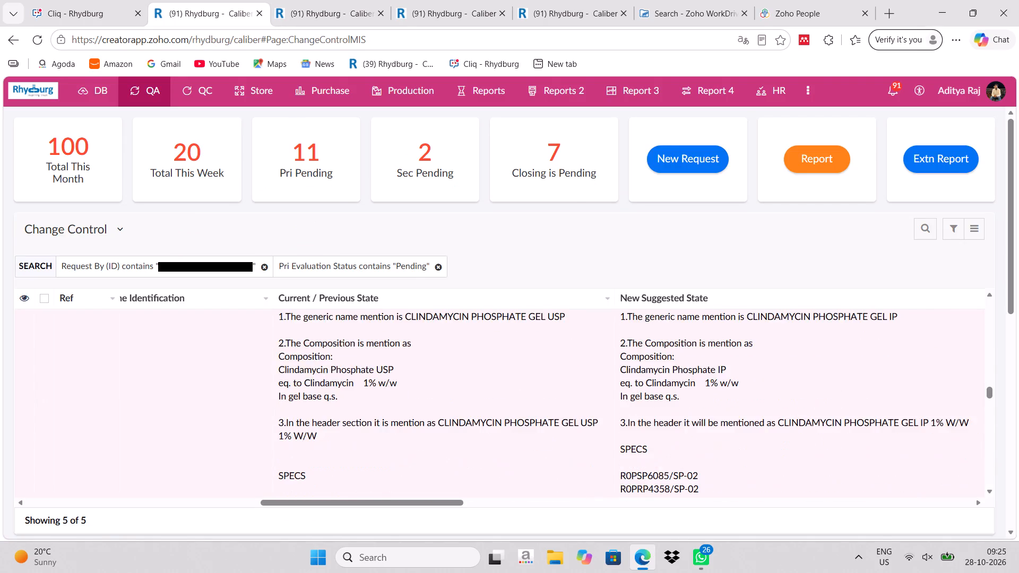
scroll(421, 414, "up", 18)
scroll(421, 414, "up", 13)
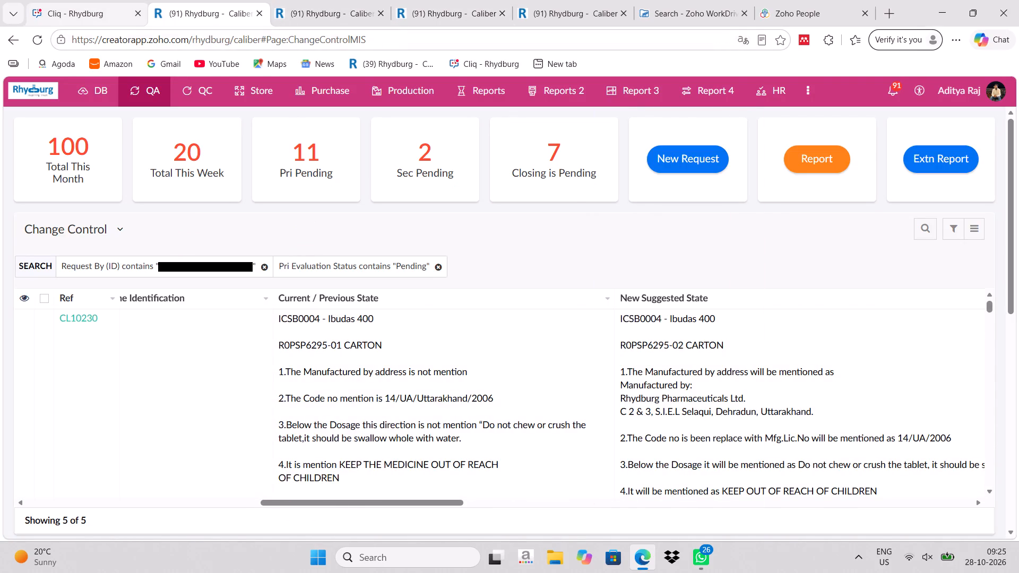
Switch to Cliq, find the Regulatory Affairs graphics designer's chat and open the shared R0PSP6295-02 Ibudas 400 artwork PDF.
left_click(88, 11)
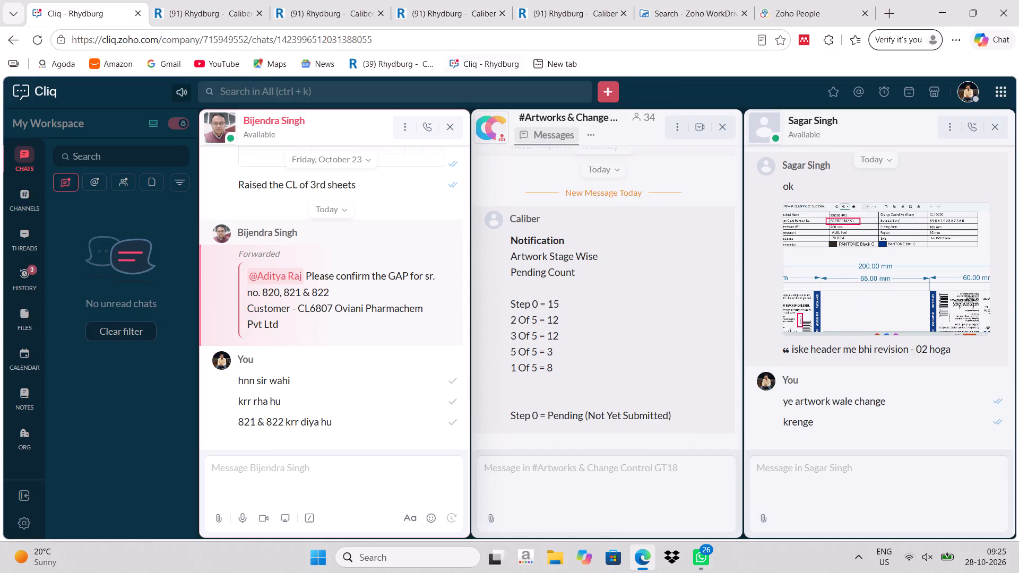
left_click(467, 90)
type("kamya")
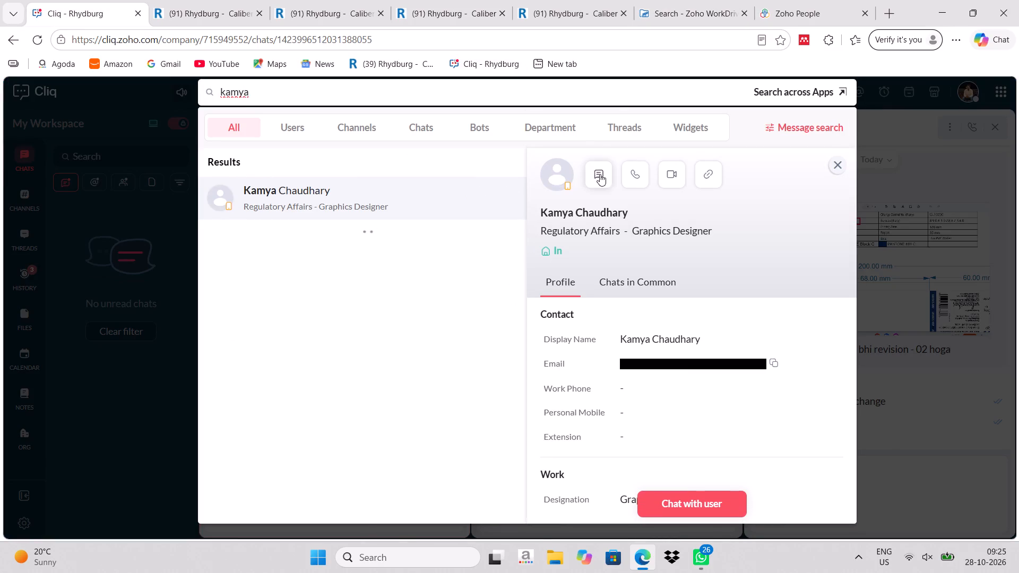
left_click(601, 175)
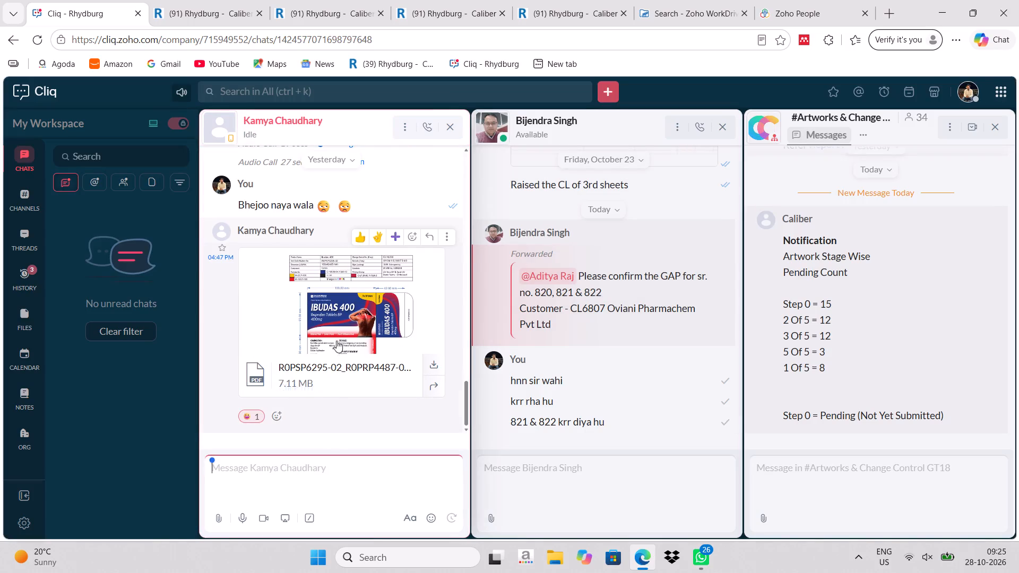
left_click(286, 384)
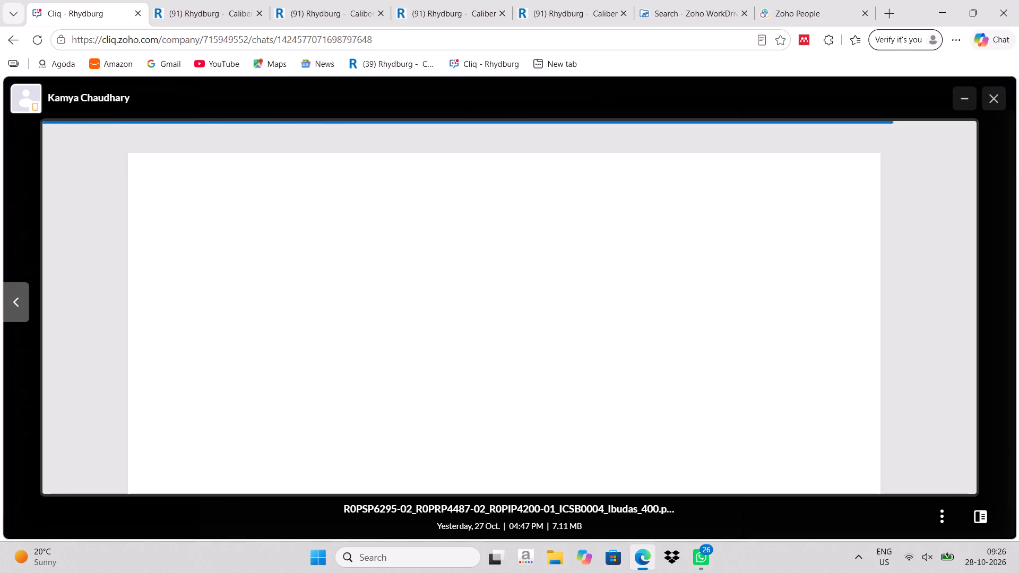
Examine the Ibudas 400 artwork PDF from the carton on page 1 to the ALBL foil header table and layout on page 4.
scroll(609, 260, "up", 8)
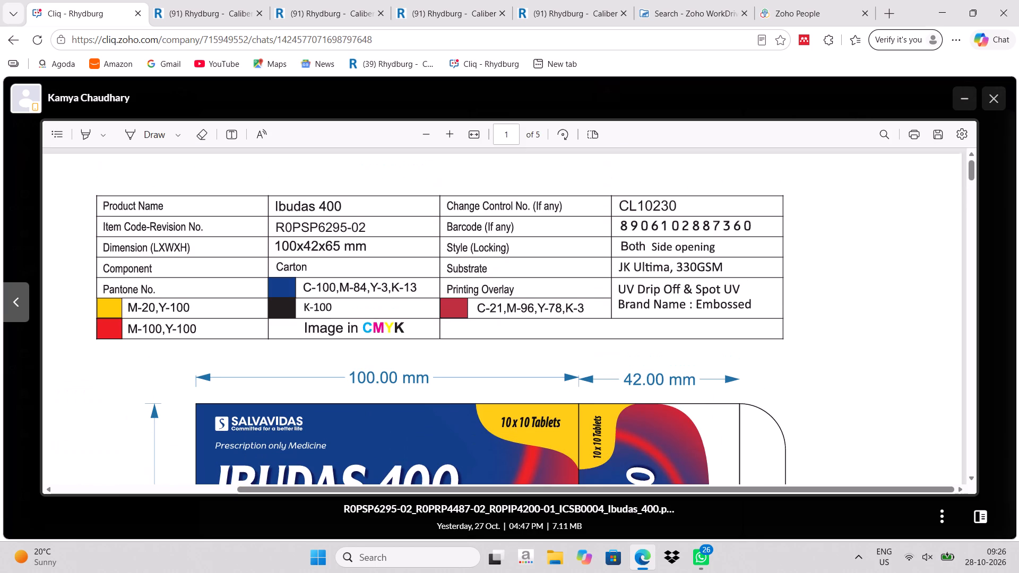
scroll(609, 260, "up", 6)
scroll(726, 322, "down", 7)
scroll(681, 260, "down", 5)
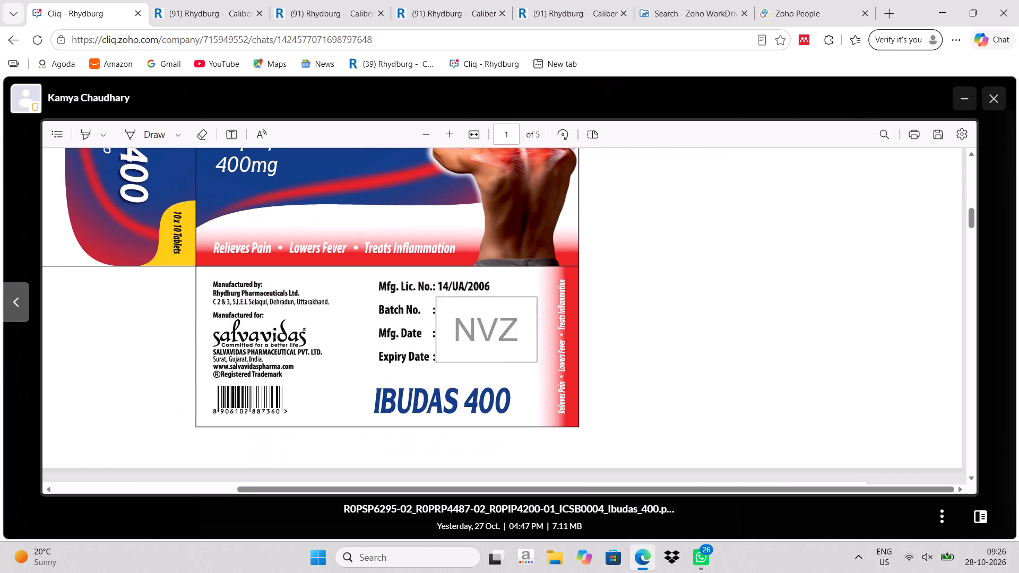
scroll(679, 253, "down", 20)
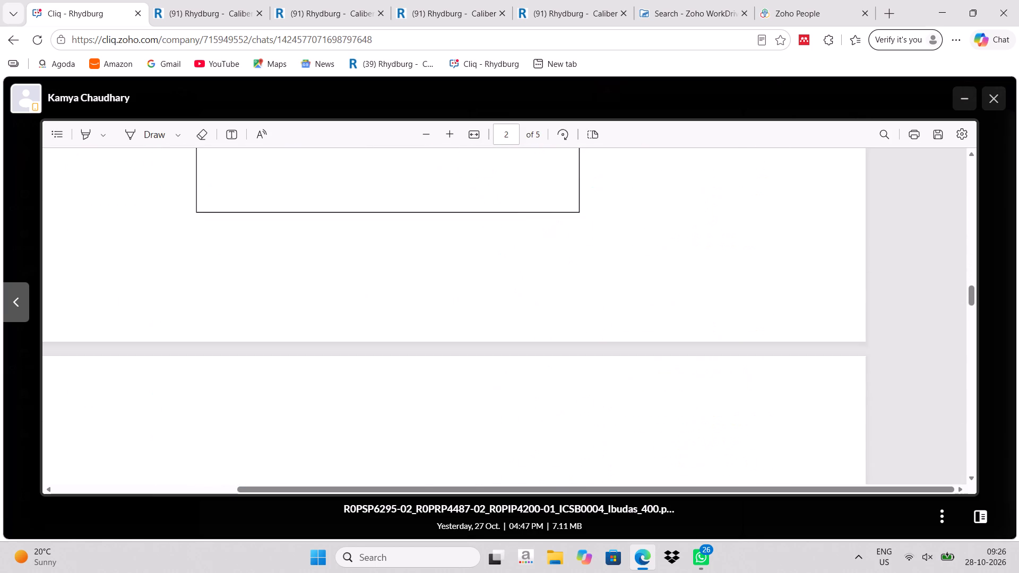
scroll(675, 245, "down", 20)
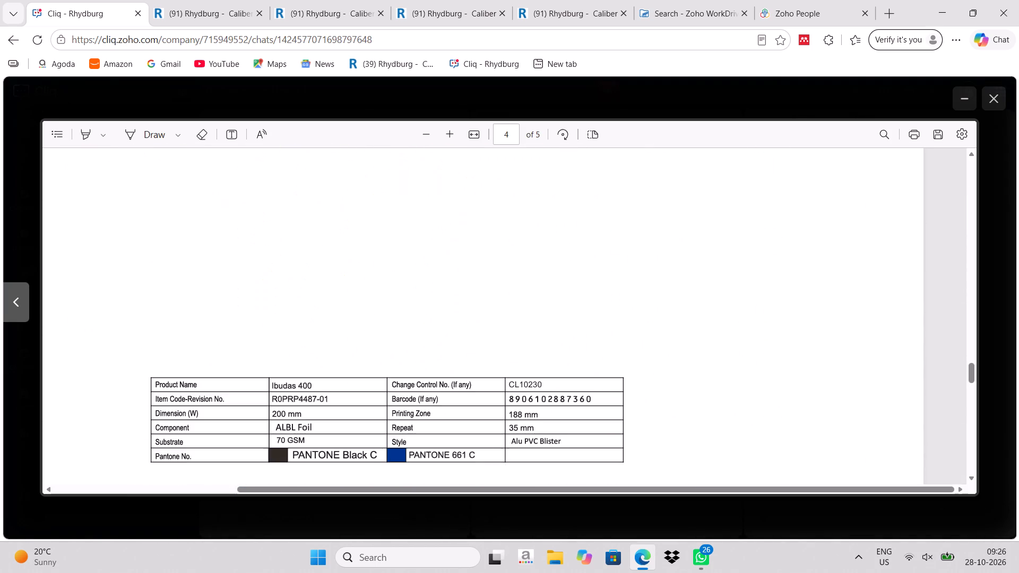
scroll(669, 246, "down", 2)
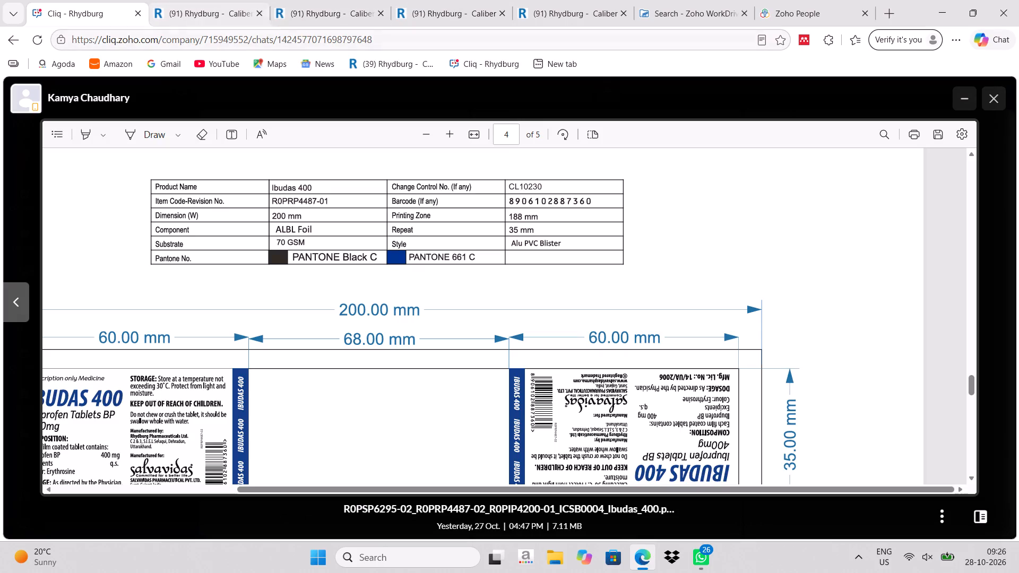
Switch to Caliber's Change Control report and check CL10230's current and suggested states for the Ibudas 400 carton and ALBL foil.
left_click(235, 1)
scroll(512, 401, "down", 2)
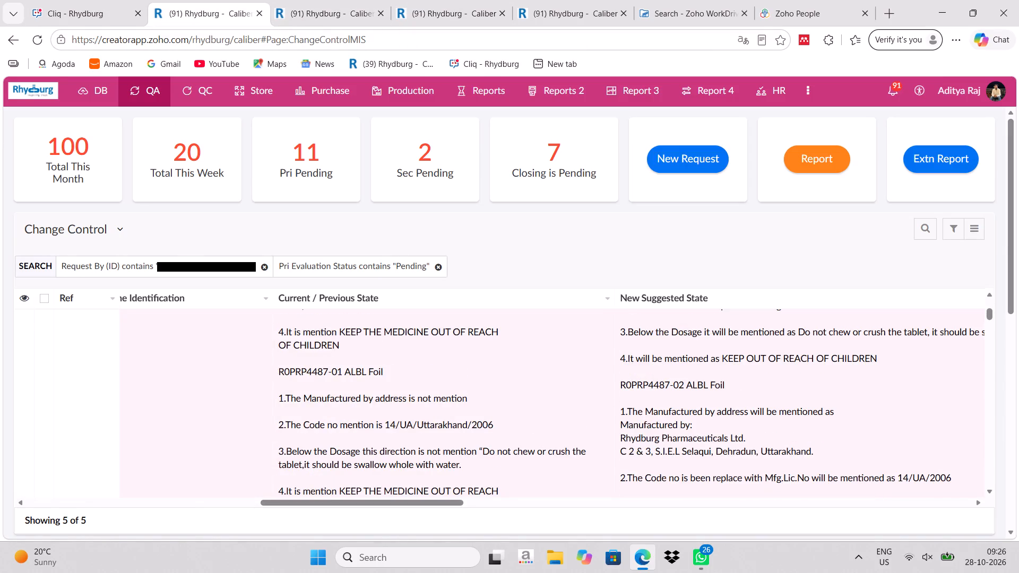
scroll(505, 390, "down", 2)
scroll(501, 387, "up", 1)
scroll(384, 358, "up", 1)
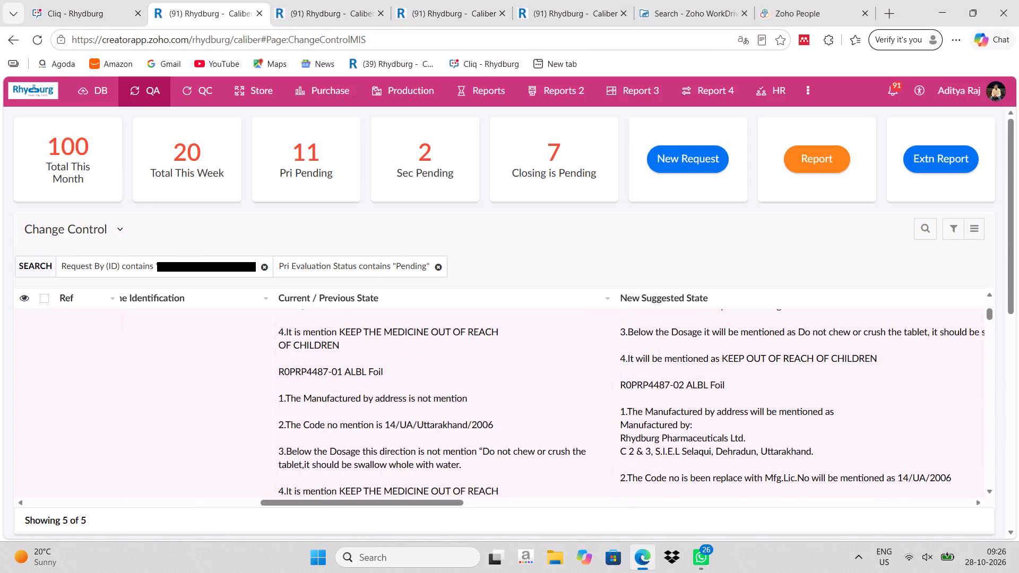
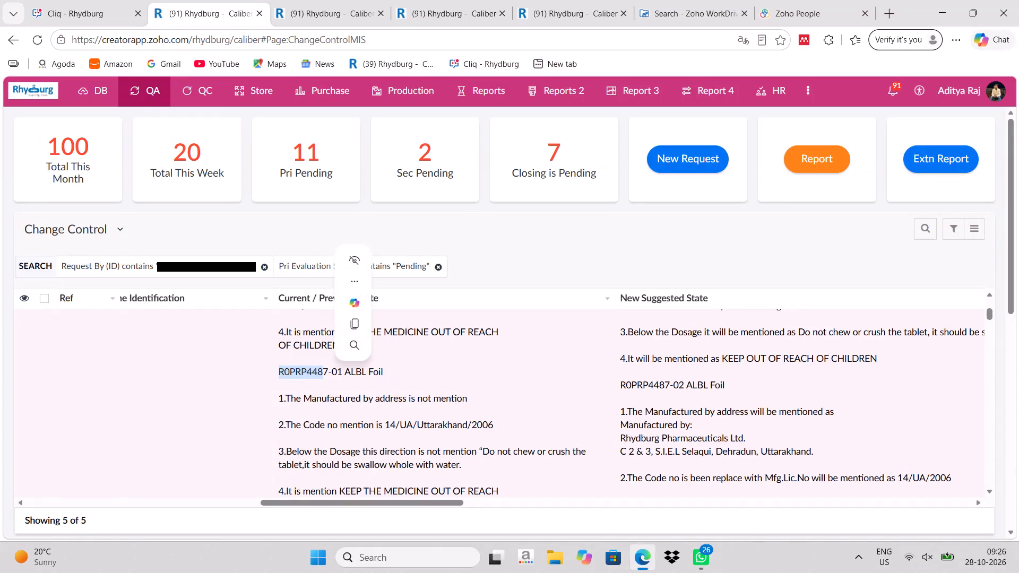
Open the CL10230 change control record and copy the ALBL foil item code R0PRP4487 from its New Suggested State.
left_click(278, 370)
left_click_drag(276, 369, 288, 374)
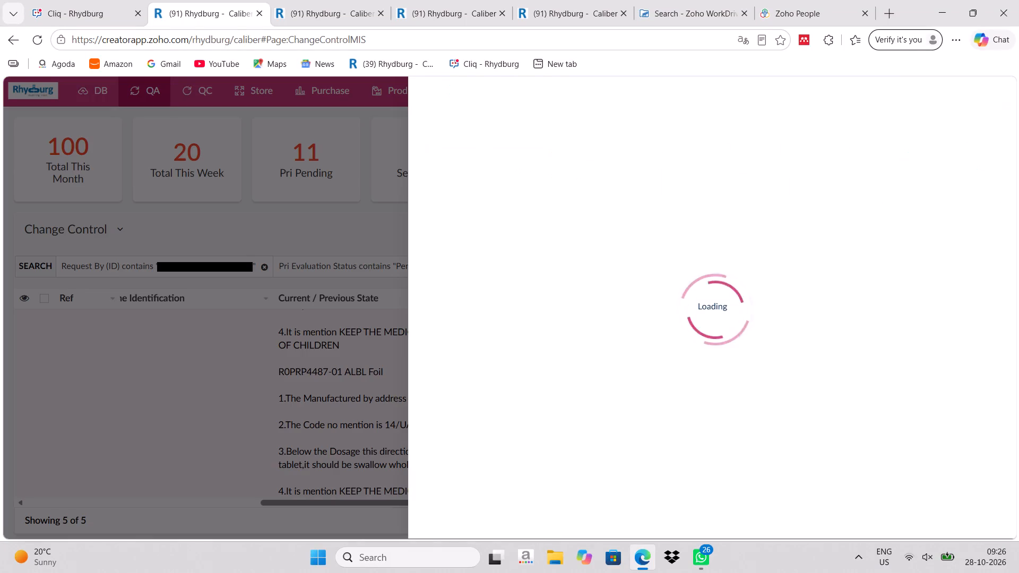
left_click_drag(288, 374, 317, 372)
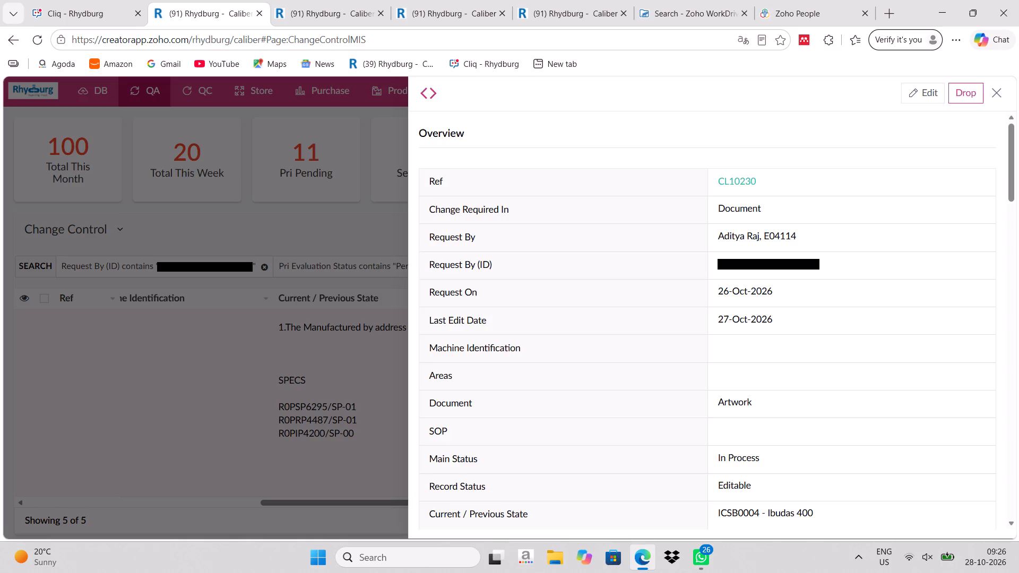
scroll(760, 299, "down", 10)
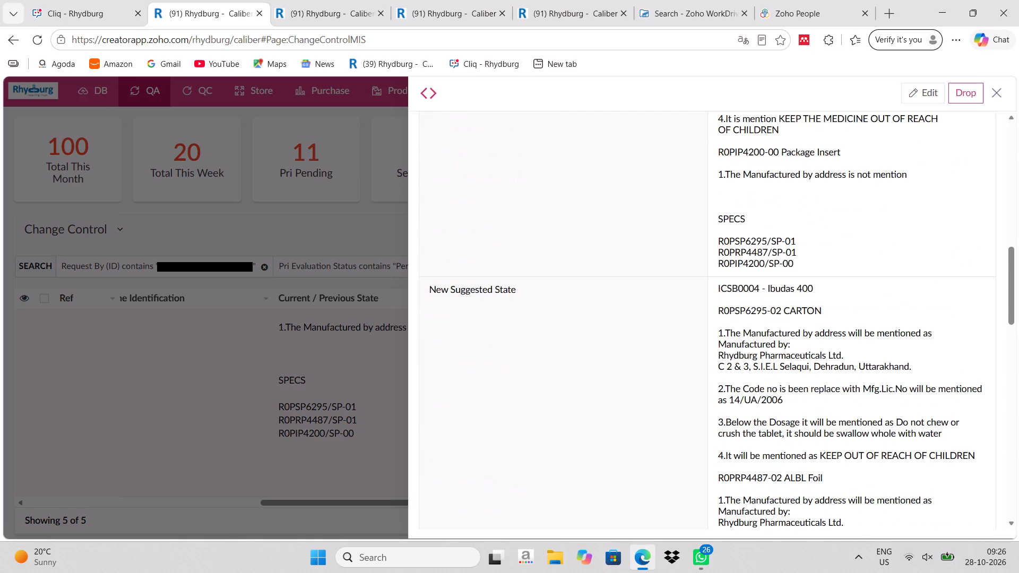
scroll(727, 296, "down", 5)
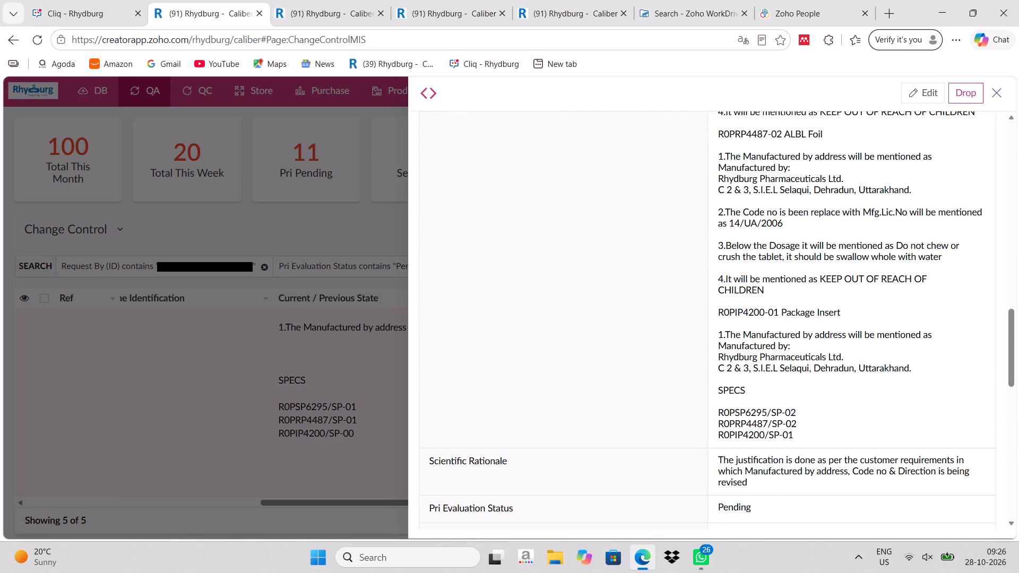
left_click_drag(718, 127, 715, 134)
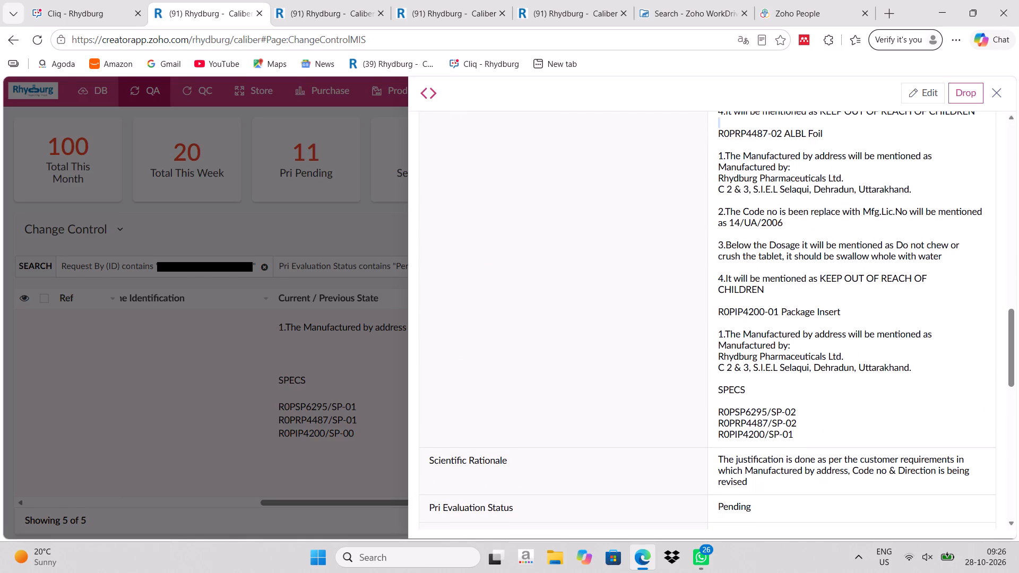
left_click(715, 135)
left_click_drag(714, 132, 757, 137)
left_click_drag(757, 137, 766, 134)
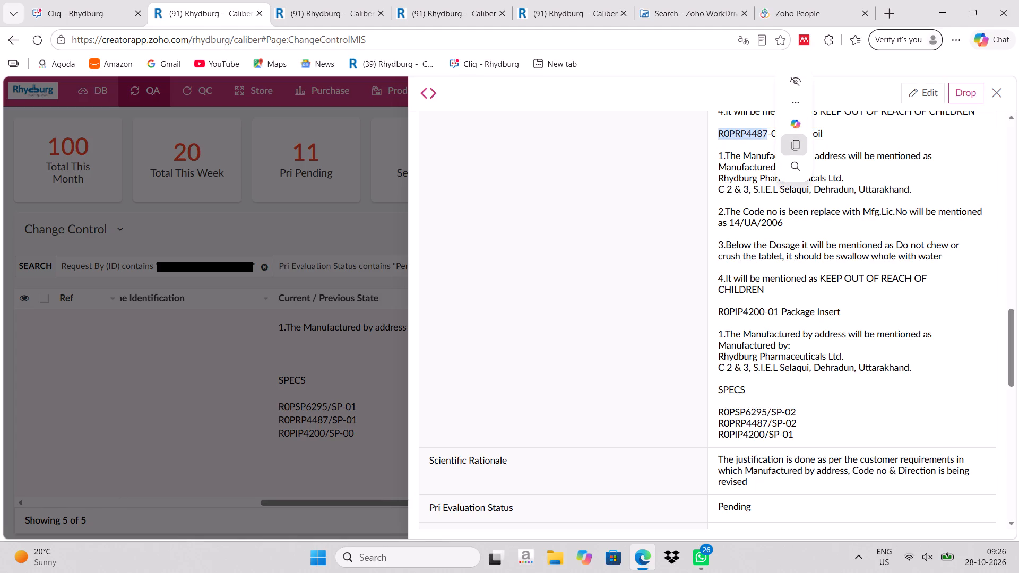
left_click(798, 142)
Open Caliber's Item Master MIS in a separate browser tab and switch to it.
left_click(590, 16)
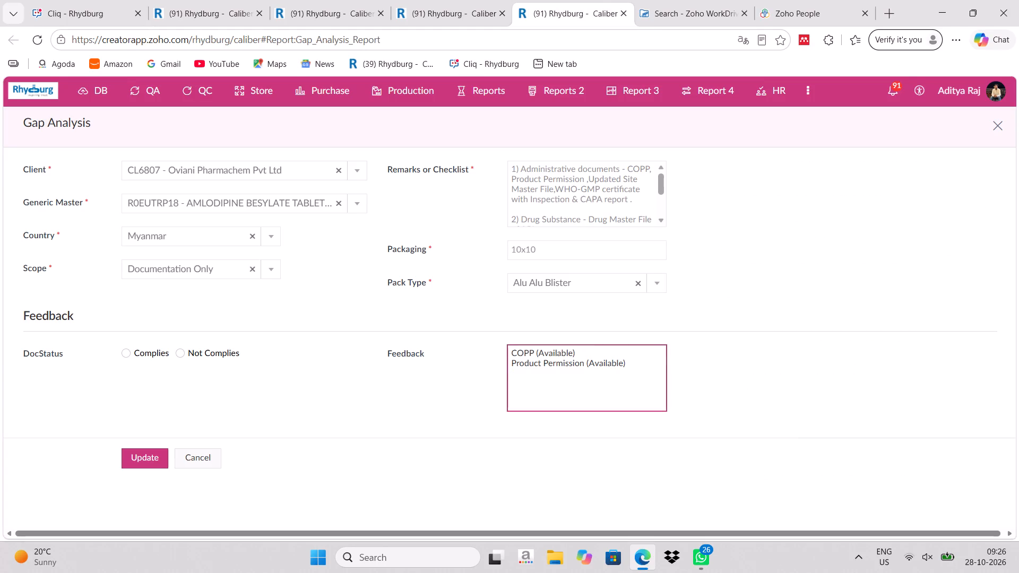
left_click(421, 12)
left_click(349, 0)
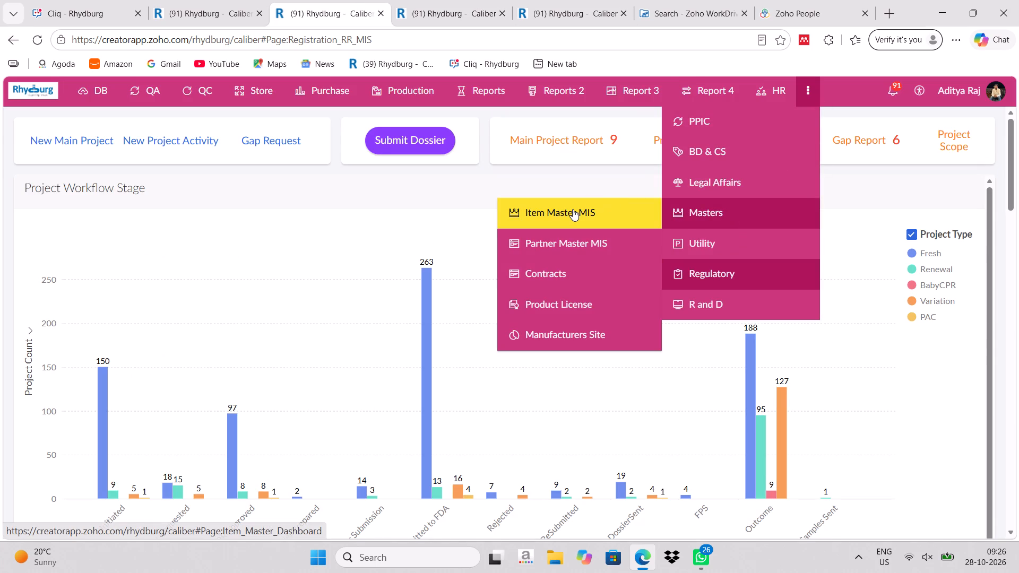
left_click(573, 209, "ctrl")
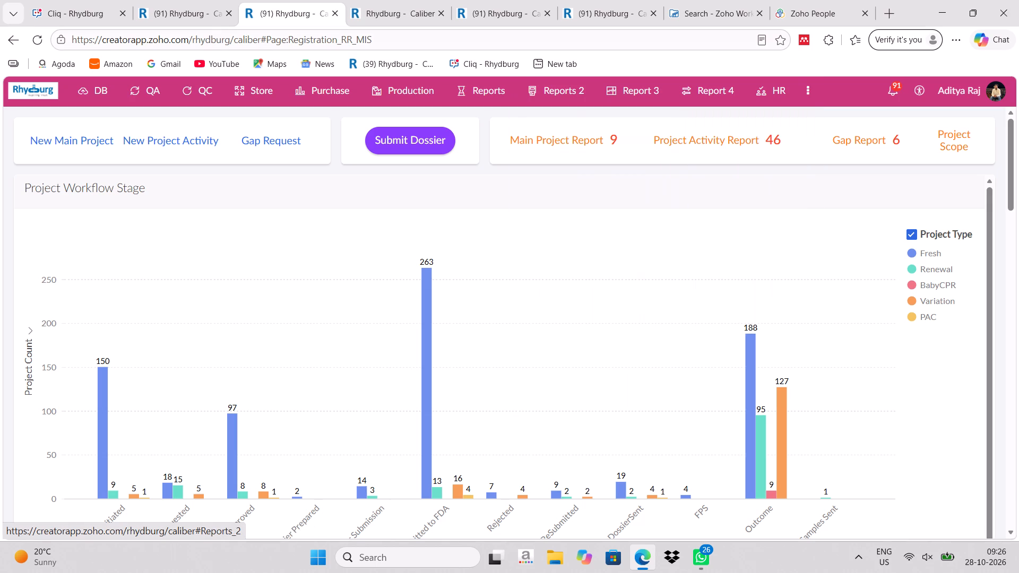
left_click(385, 8)
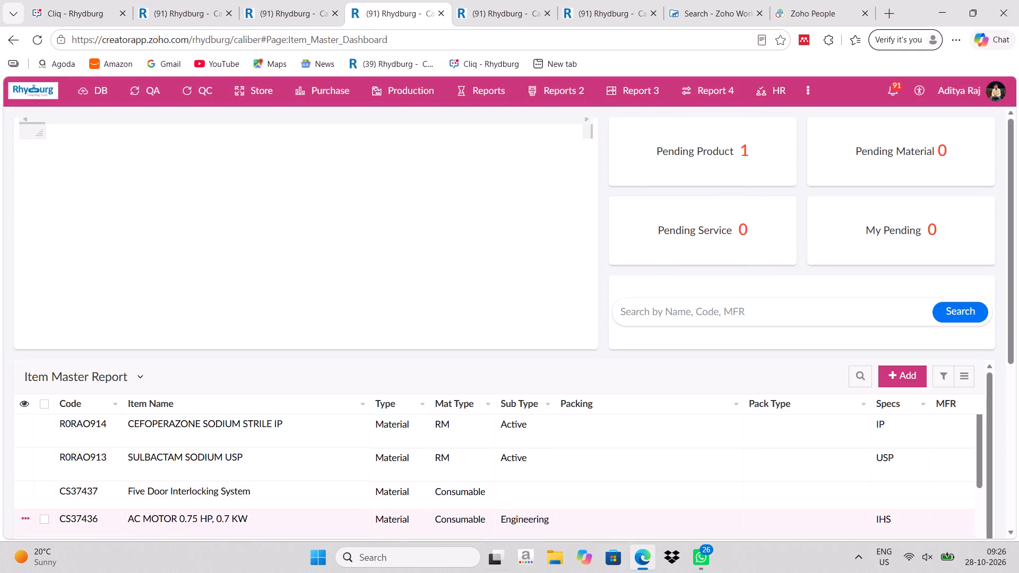
Search the Item Master Report for codes containing R0PRP4487 and check the ALBL foil's Specs No and Master Status.
left_click(67, 405)
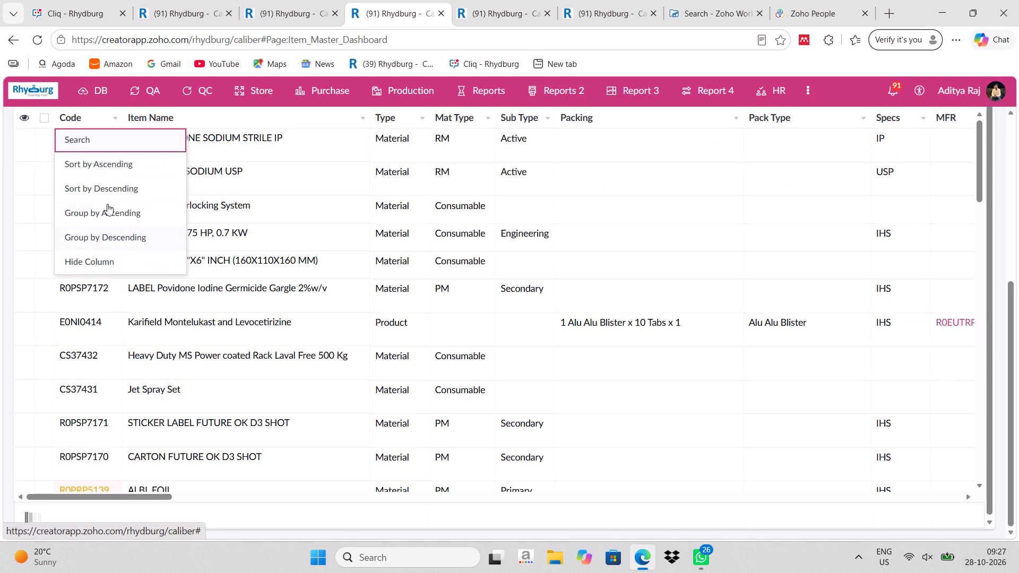
left_click(133, 138)
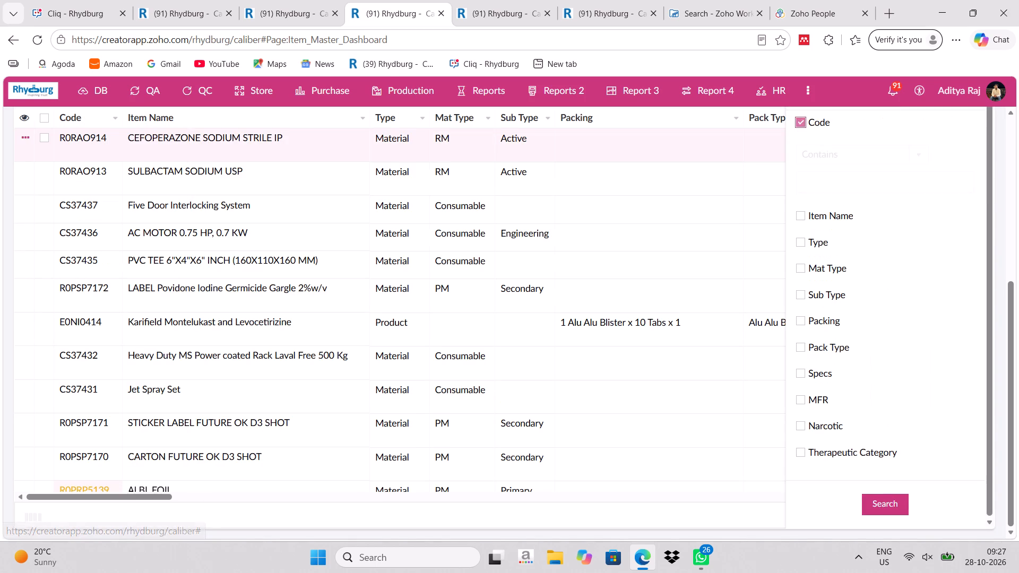
key("ctrl+v")
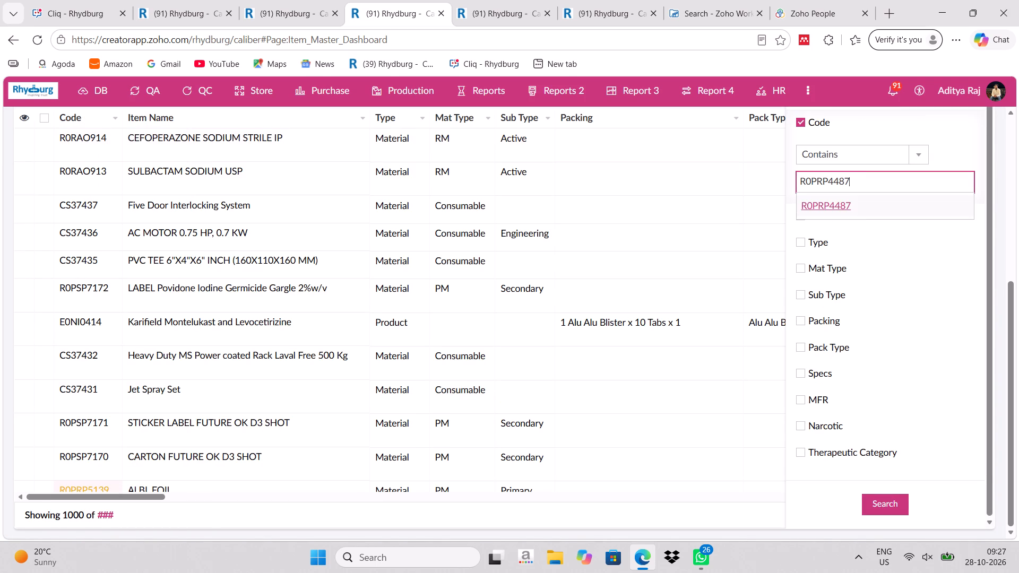
key("Return")
key("Return")
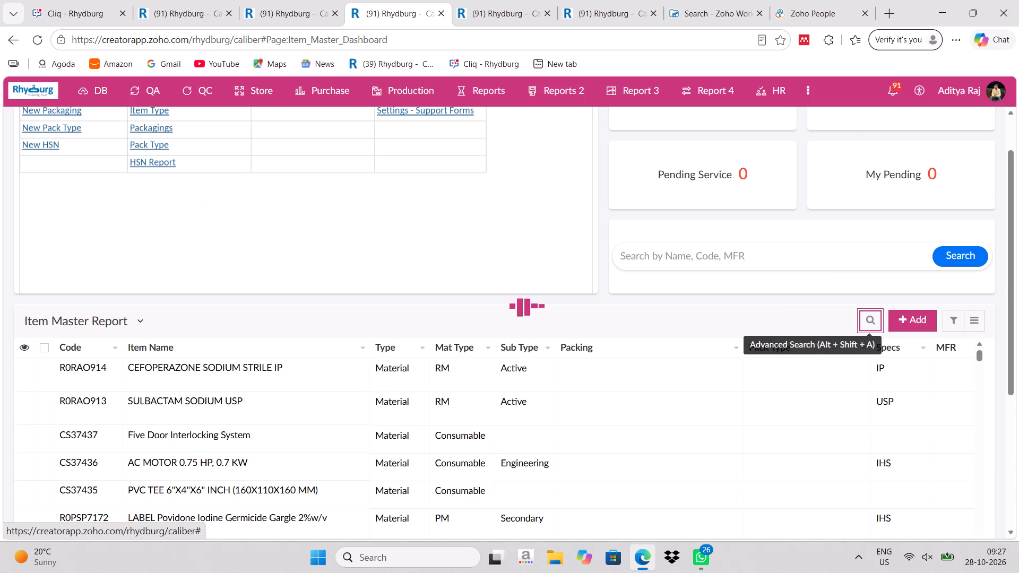
scroll(588, 463, "left", 1)
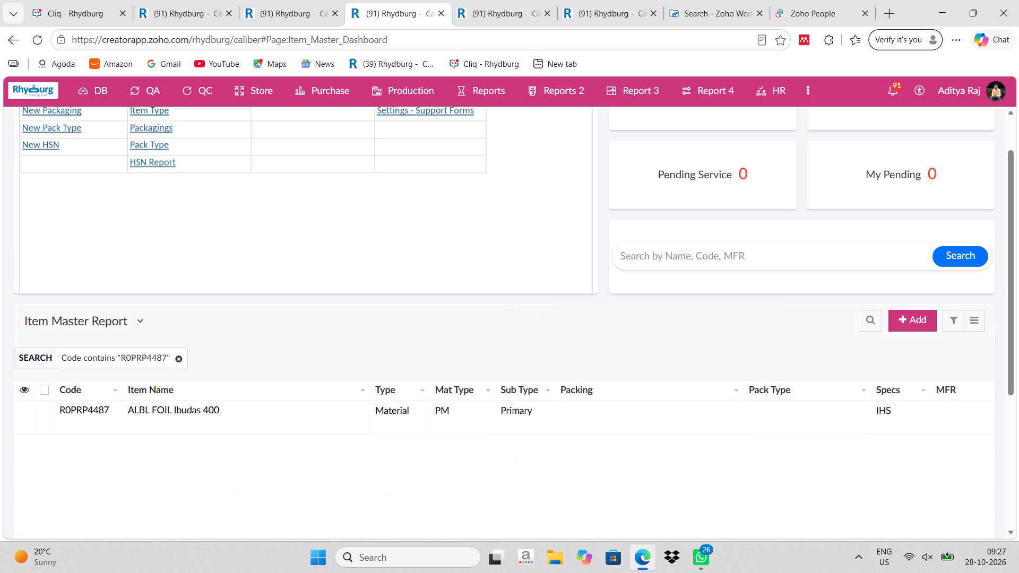
scroll(588, 463, "left", 12)
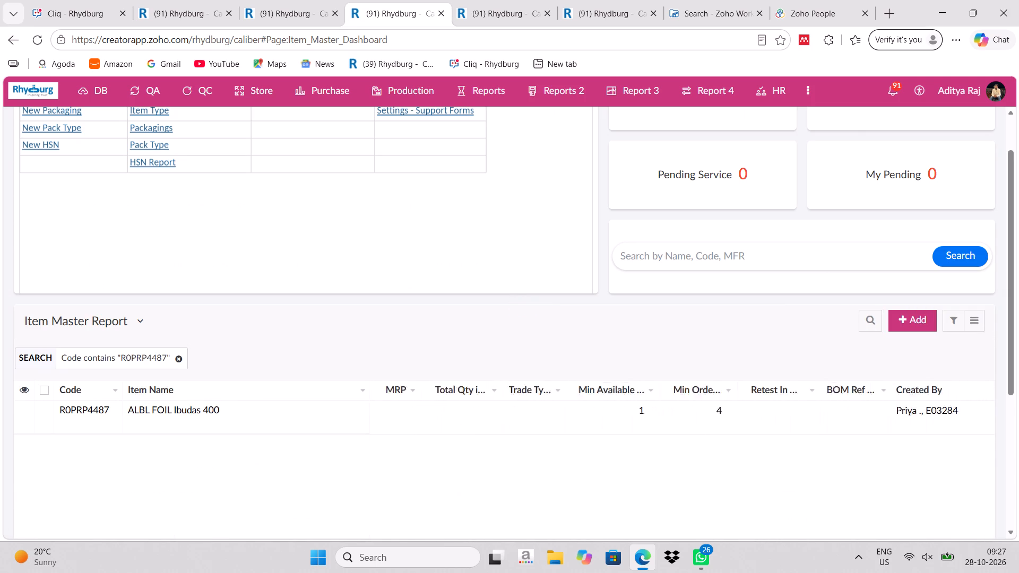
scroll(588, 463, "left", 9)
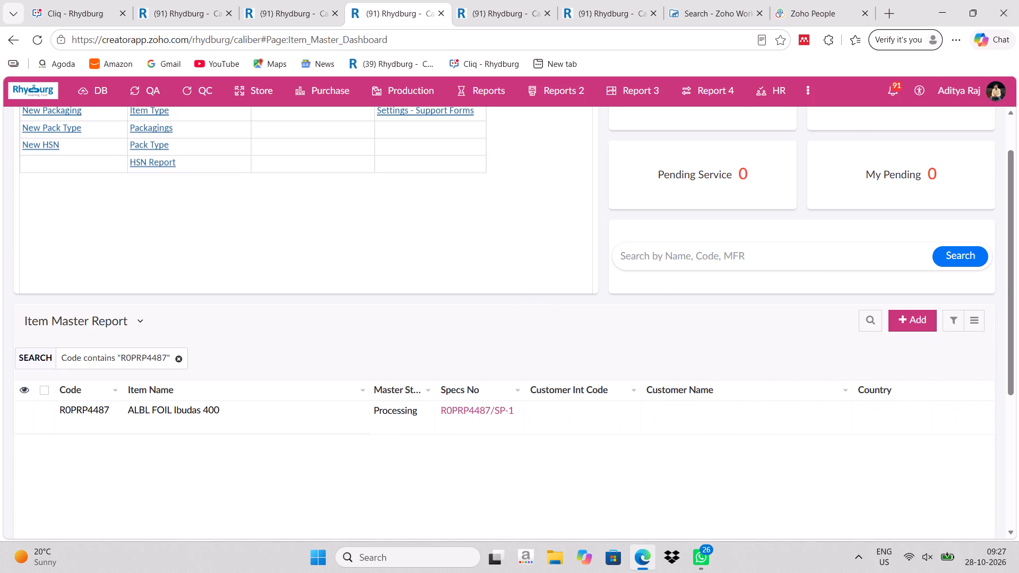
Switch to Cliq and close the Ibudas 400 artwork PDF preview and the Artworks & Change Control channel.
left_click(692, 0)
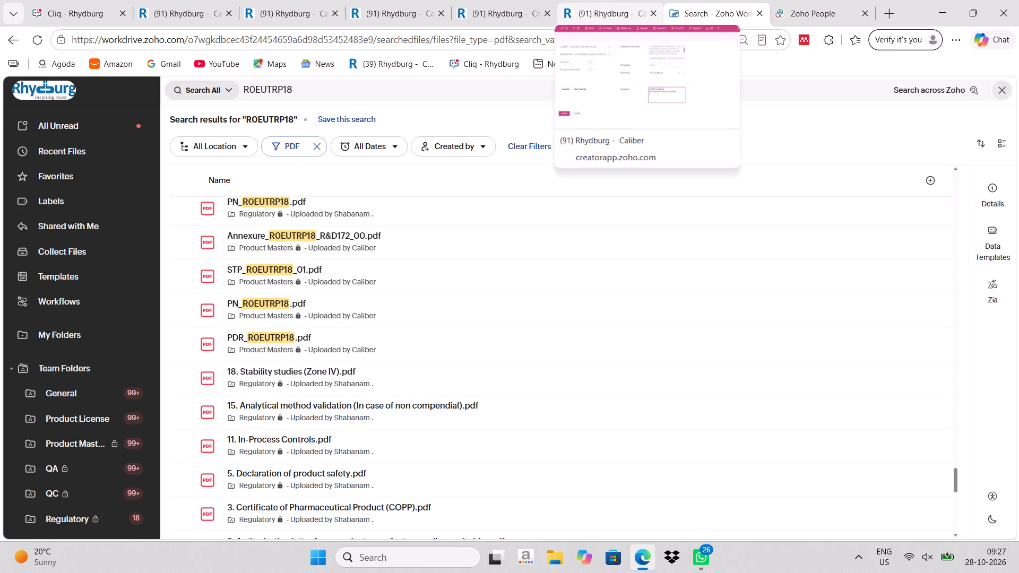
left_click(513, 20)
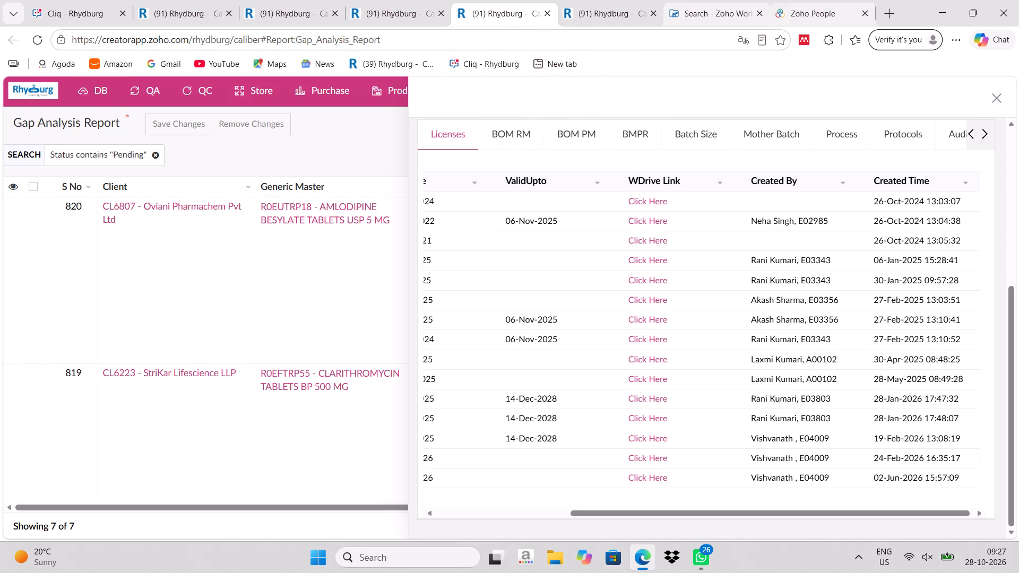
left_click(77, 0)
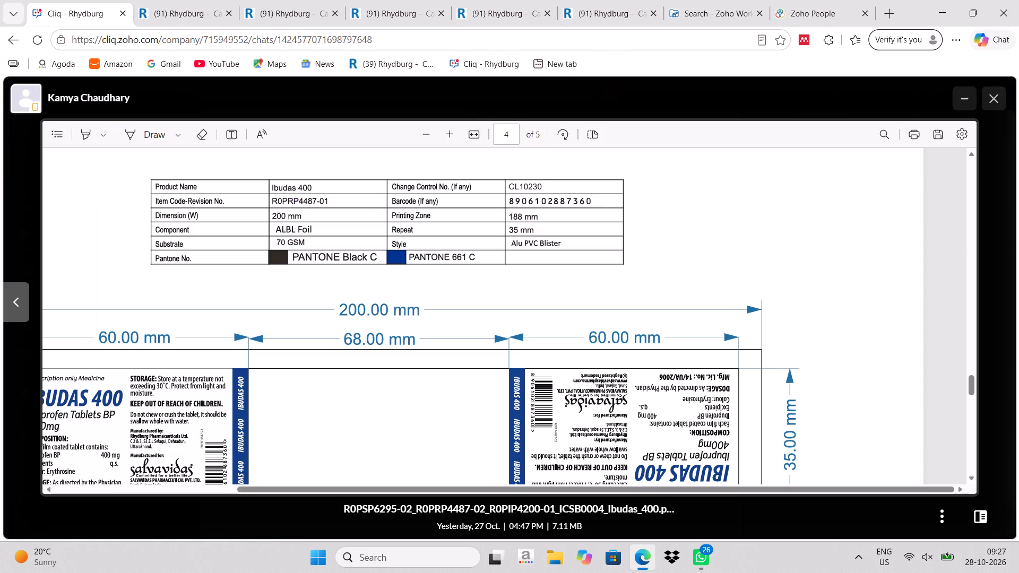
left_click(989, 102)
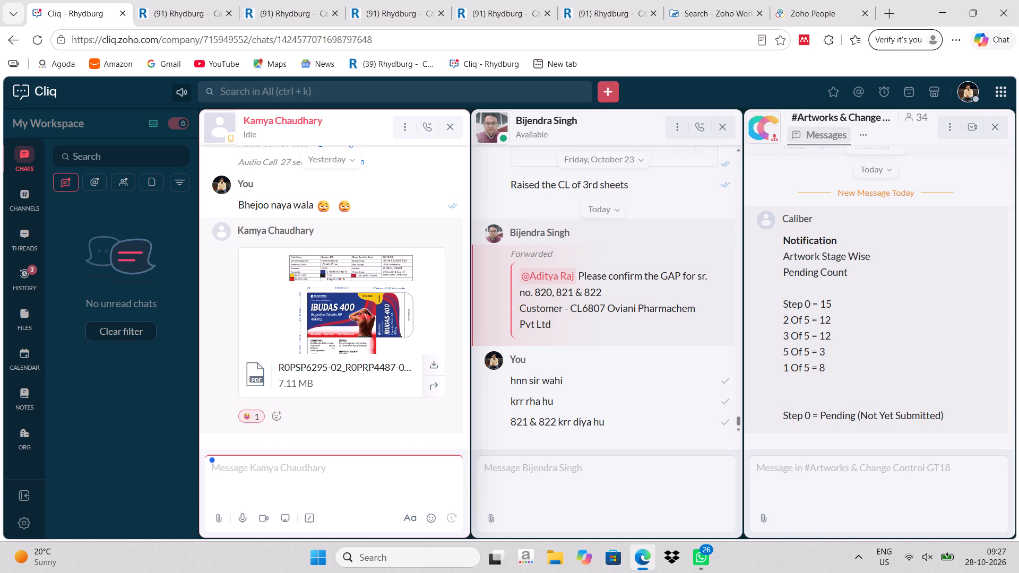
scroll(374, 338, "down", 1)
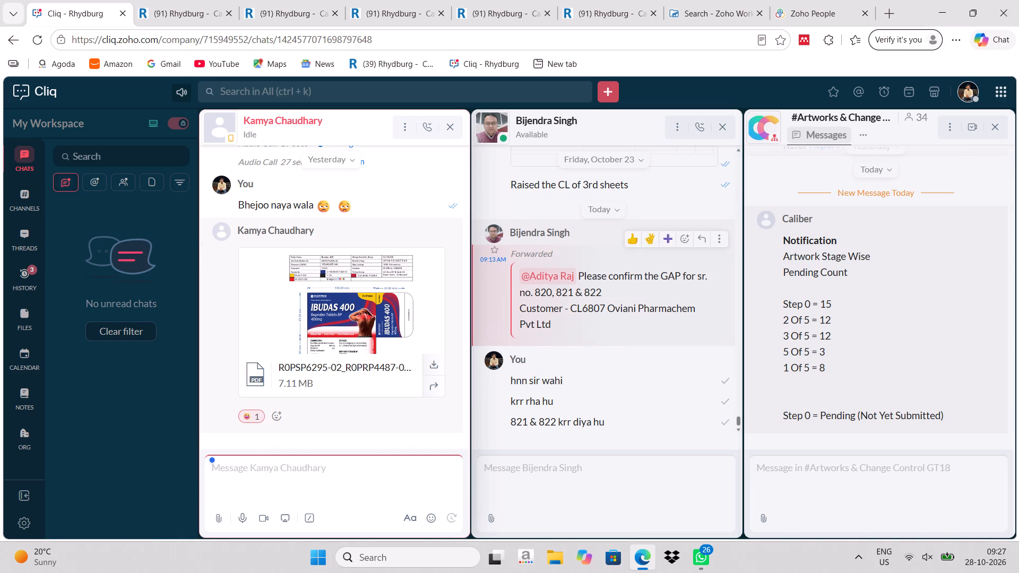
scroll(520, 347, "down", 3)
scroll(935, 324, "down", 3)
left_click(1000, 128)
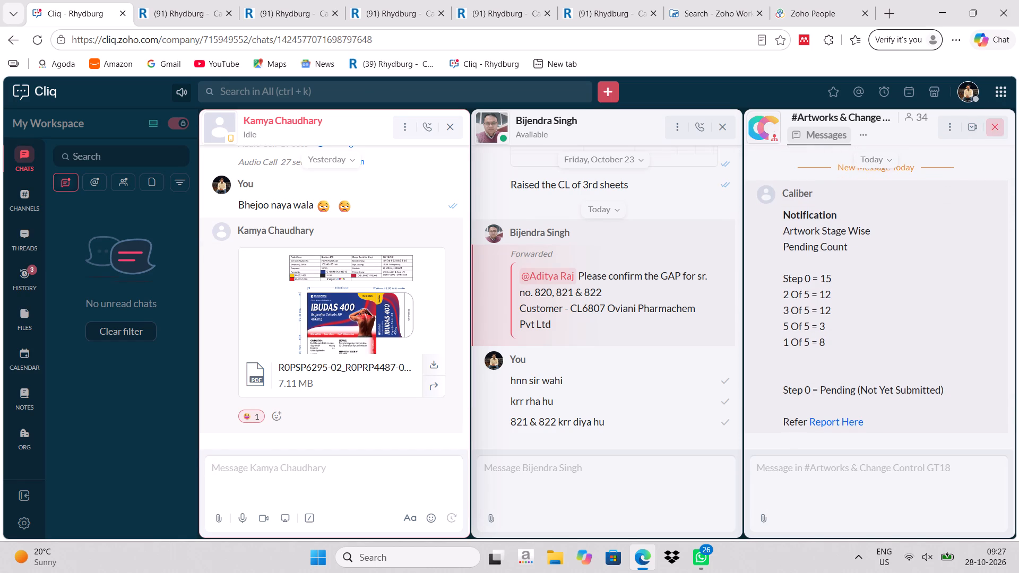
Forward the marked-up ALBL foil header screenshot to the graphics designer, adding "Kbhi shi bhi kuch bnaa diya krooo" and a winking-tongue emoji, and close that chat.
scroll(871, 323, "down", 2)
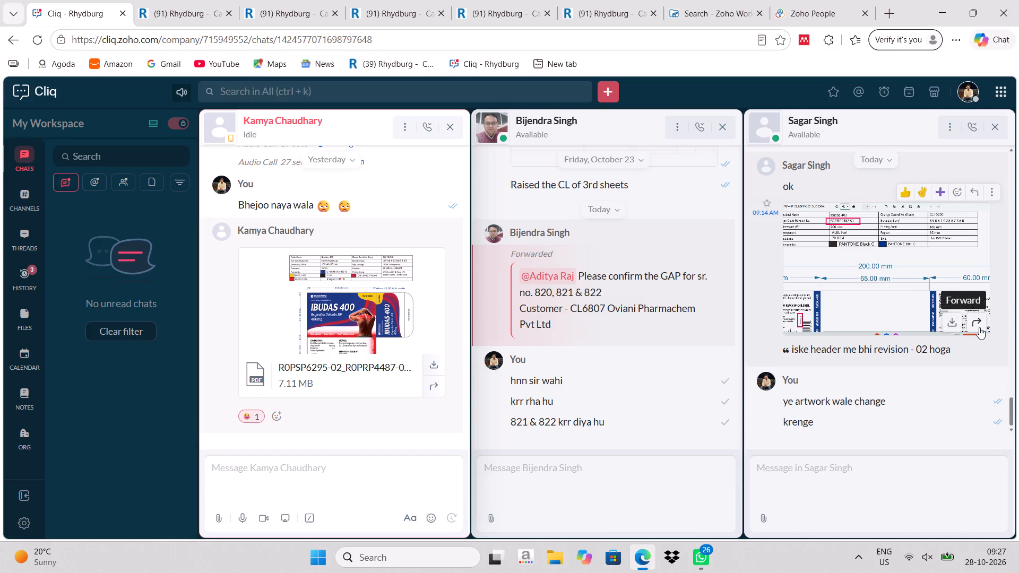
left_click(977, 324)
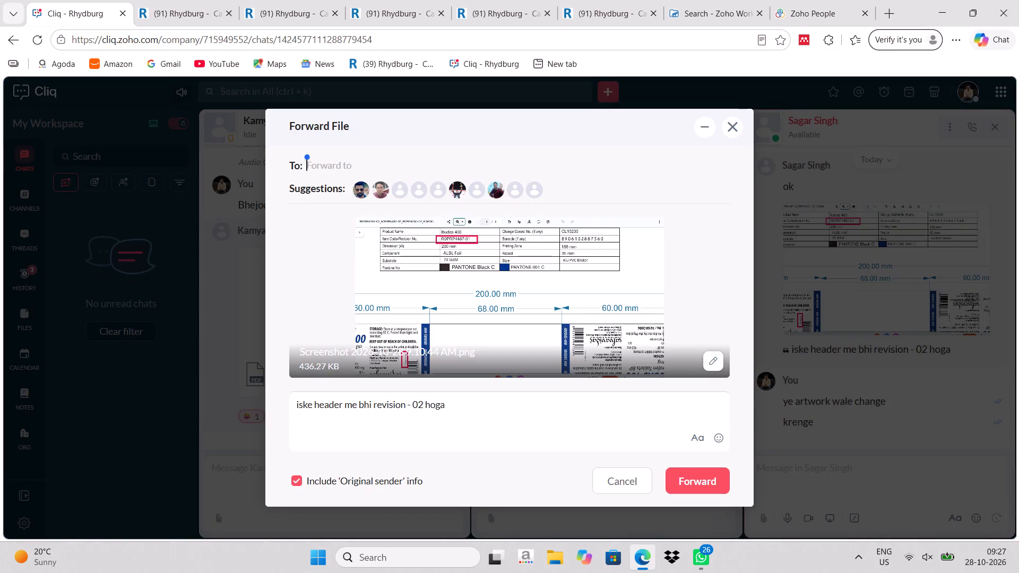
type("Kamya")
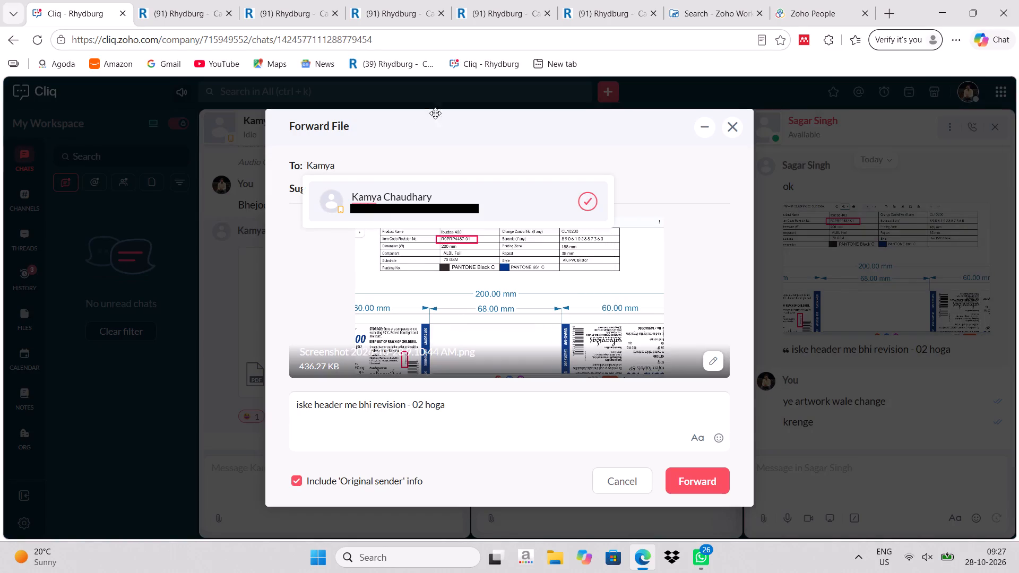
left_click(408, 211)
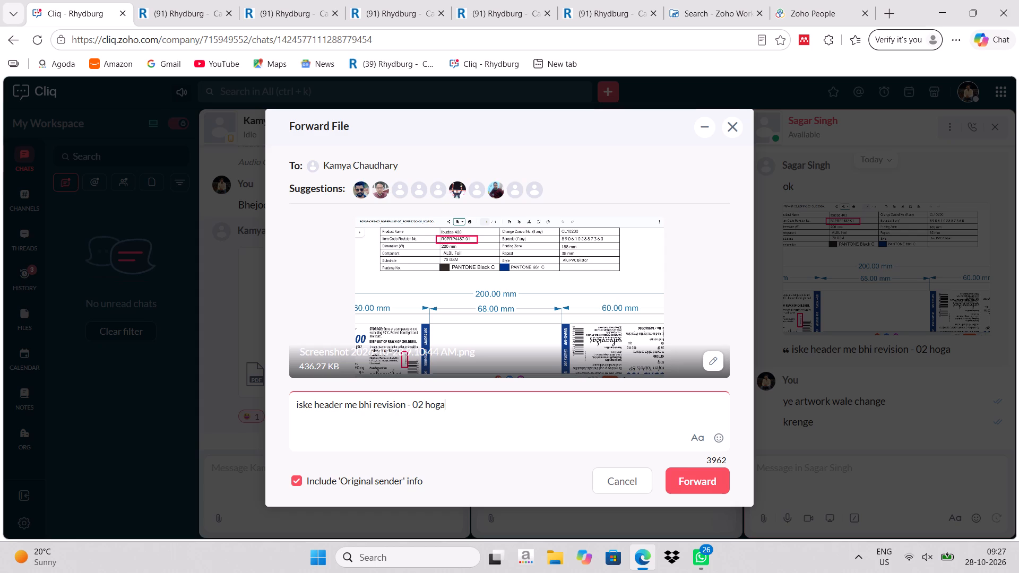
key("Return")
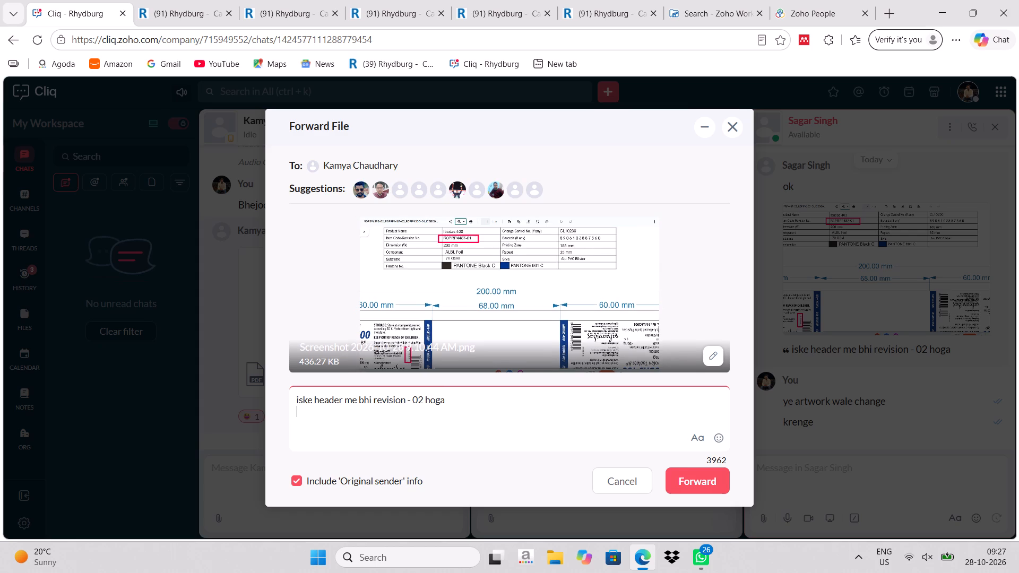
type("Ku")
key("BackSpace")
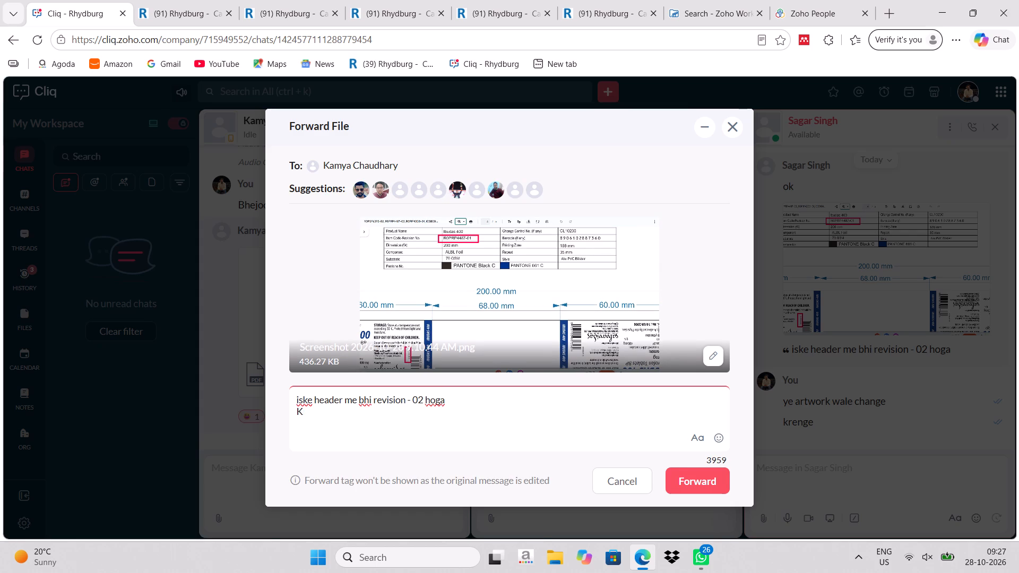
type("bhi shi bhi kuch")
key("space")
type("bnaa diya l")
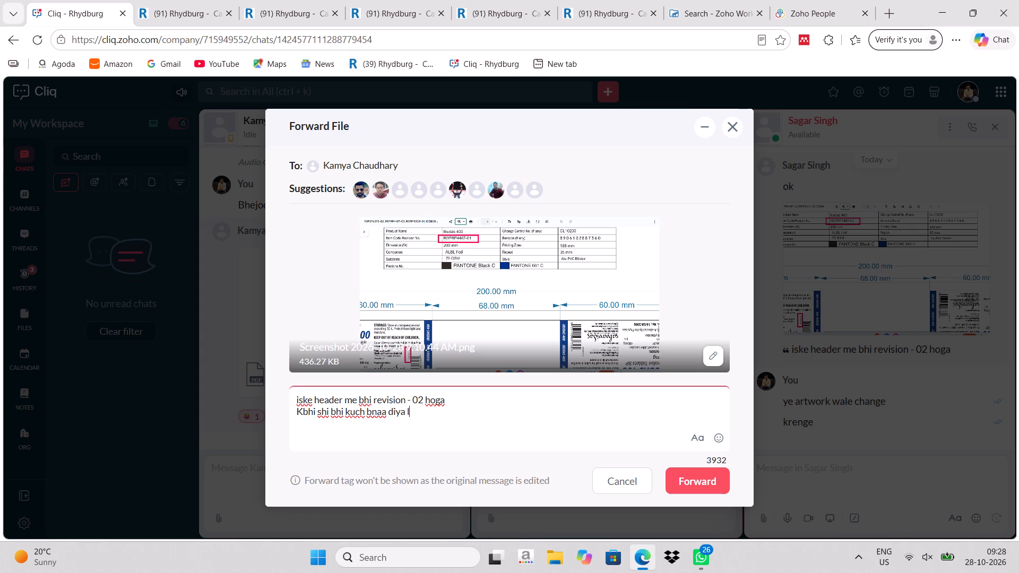
key("BackSpace")
type("krooo")
left_click(715, 441)
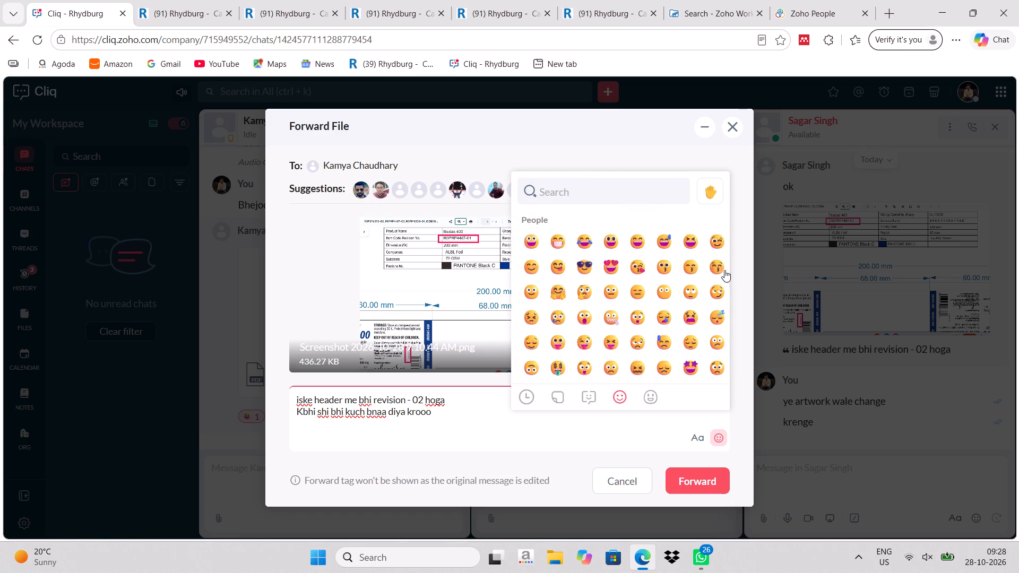
left_click(717, 295)
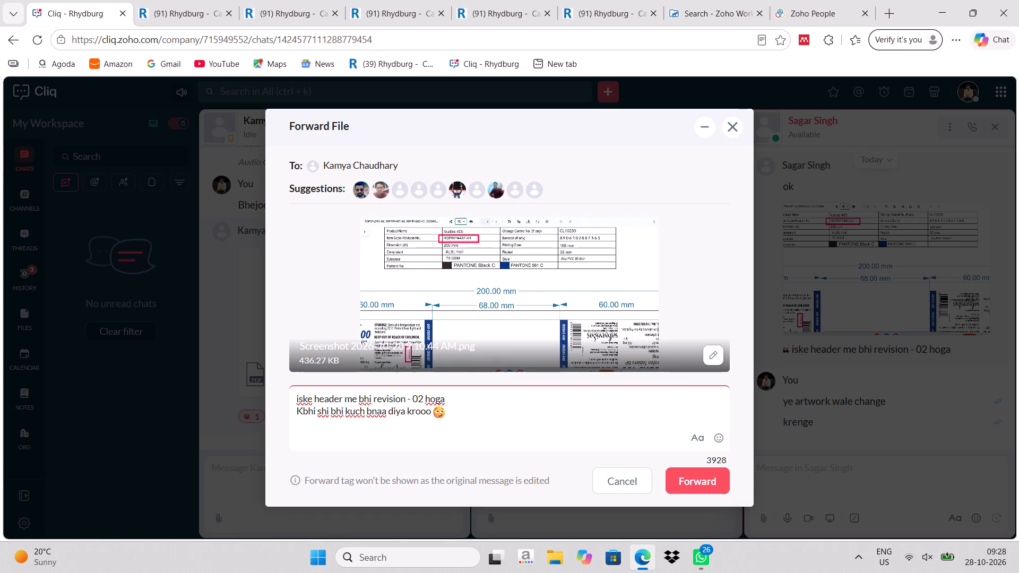
left_click(703, 484)
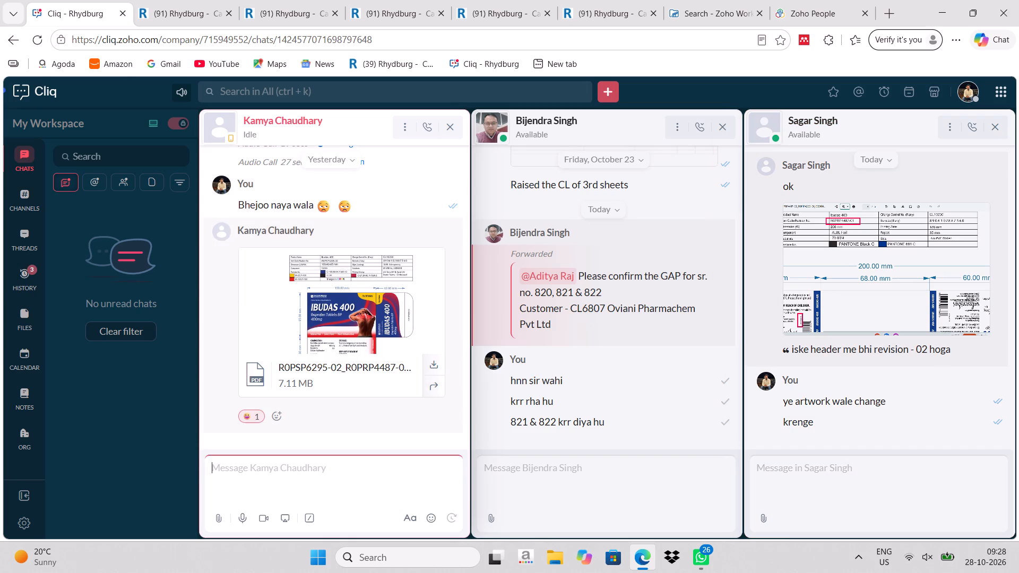
left_click(451, 130)
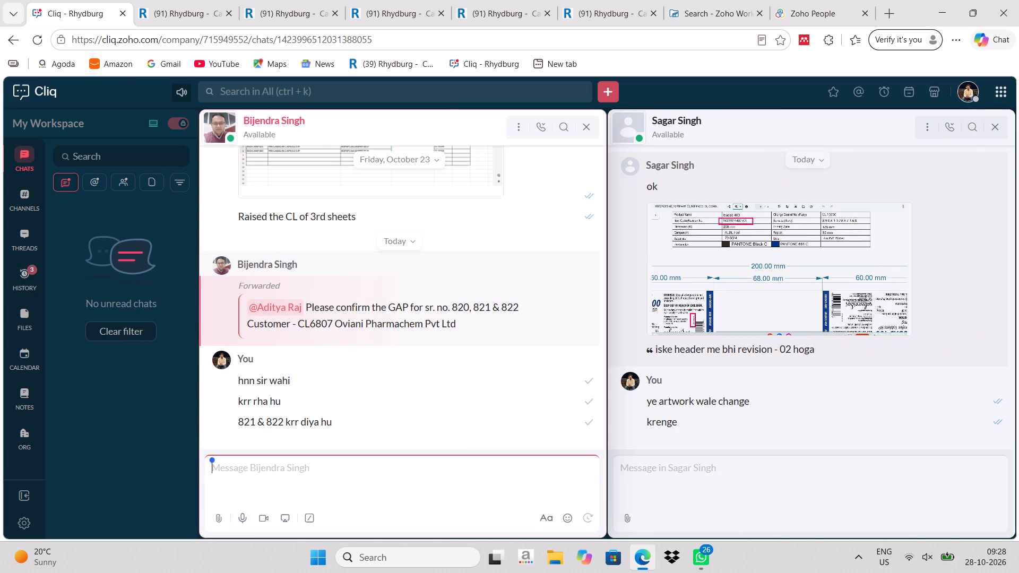
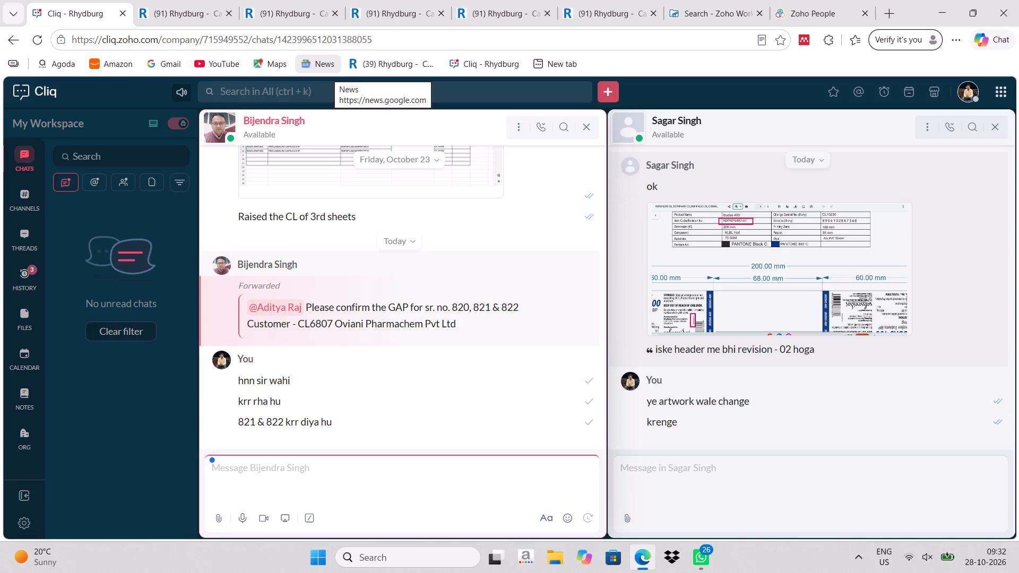
Find the graphics designer's chat, check the forwarded ALBL foil header message there, and close the chat.
left_click(310, 90)
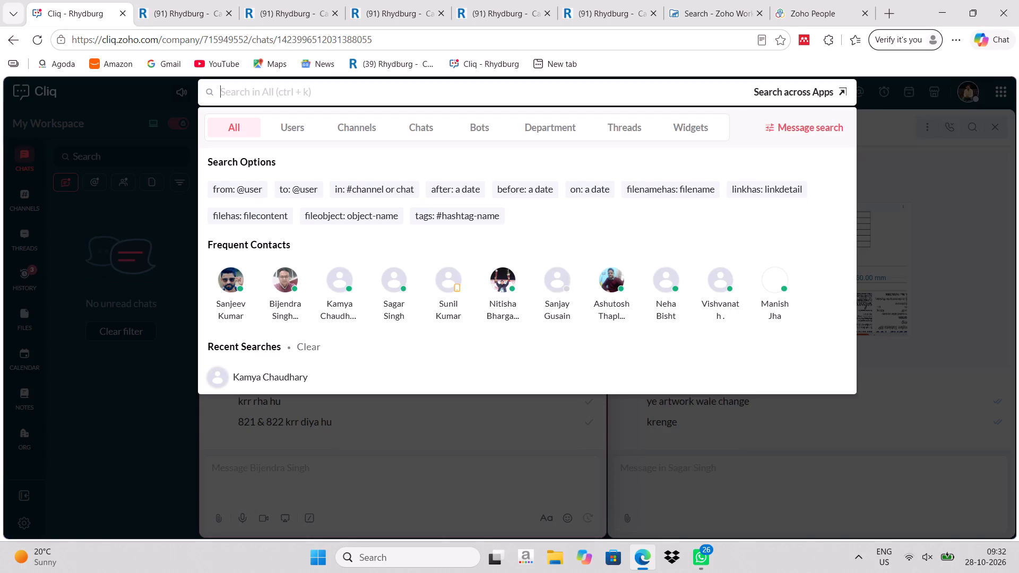
type("kamu")
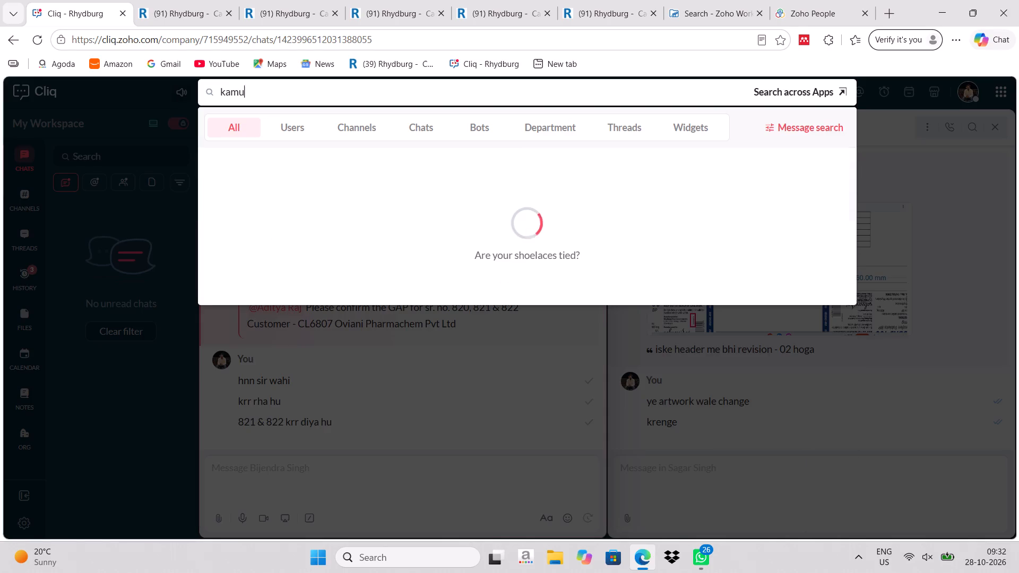
key("BackSpace")
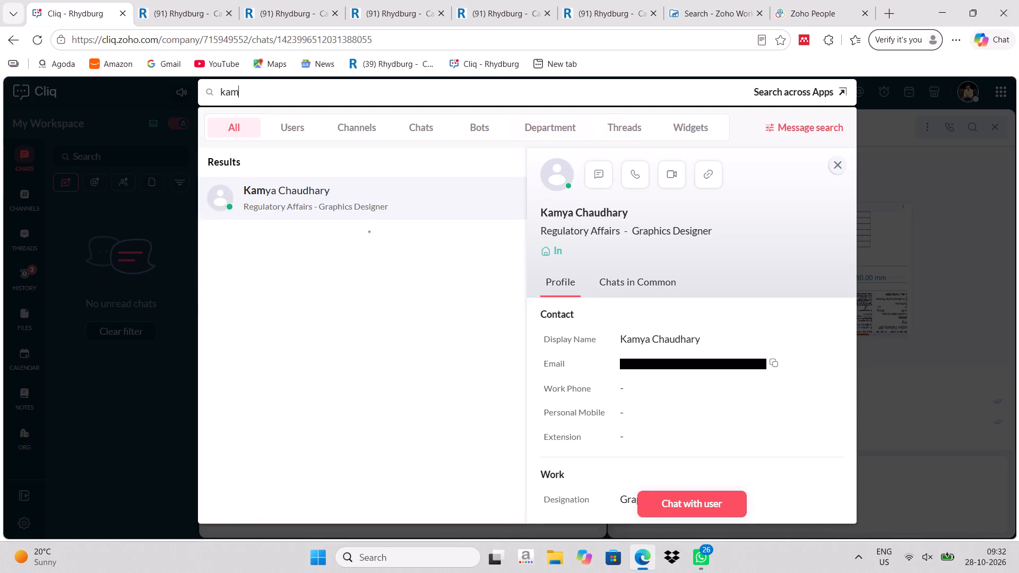
left_click(593, 180)
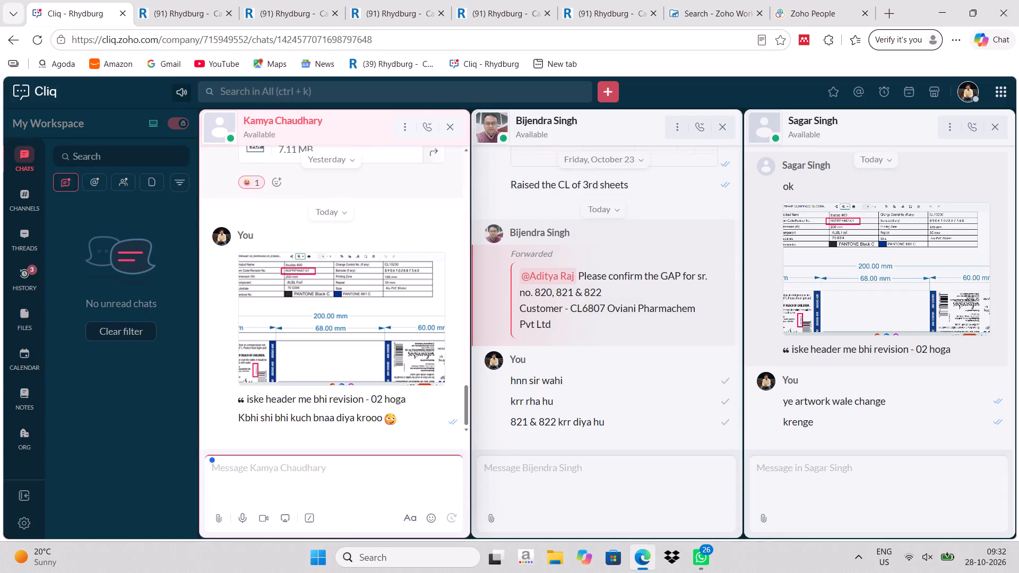
scroll(403, 350, "down", 3)
left_click(454, 125)
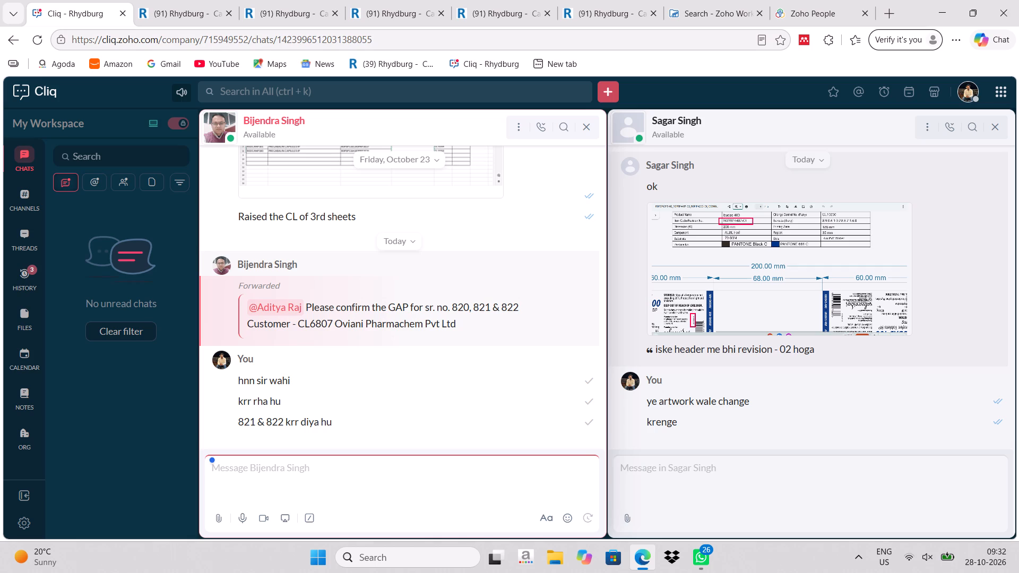
Switch to the WorkDrive search for R0EUTRP18, remove the PDF filter, and look through results of all file types.
left_click(292, 10)
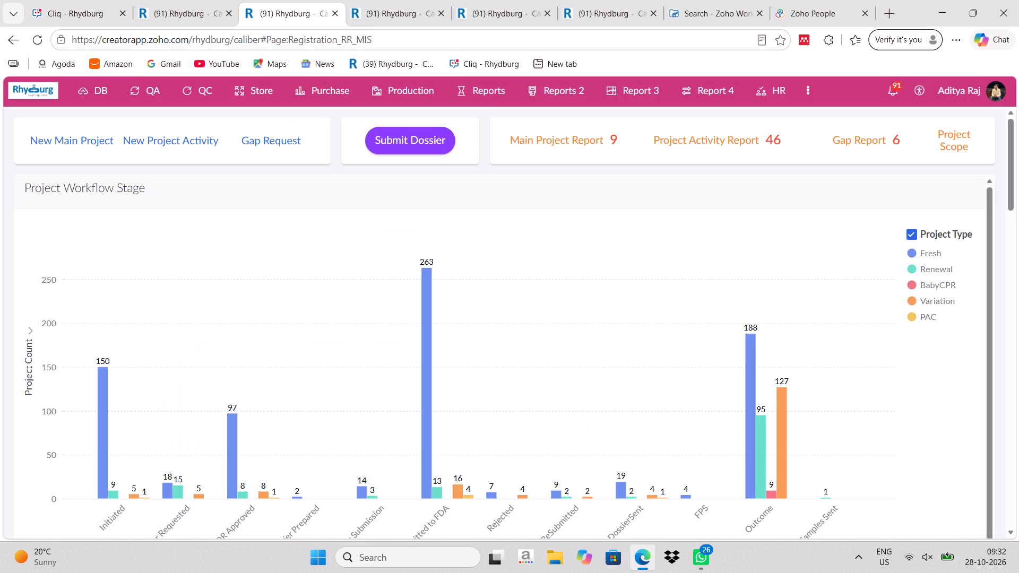
left_click(595, 17)
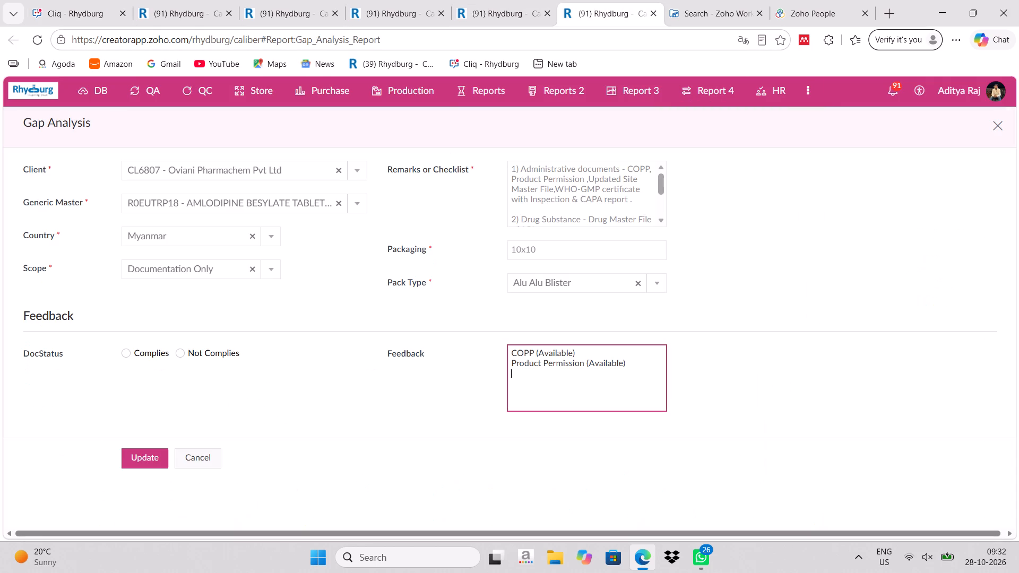
left_click(687, 8)
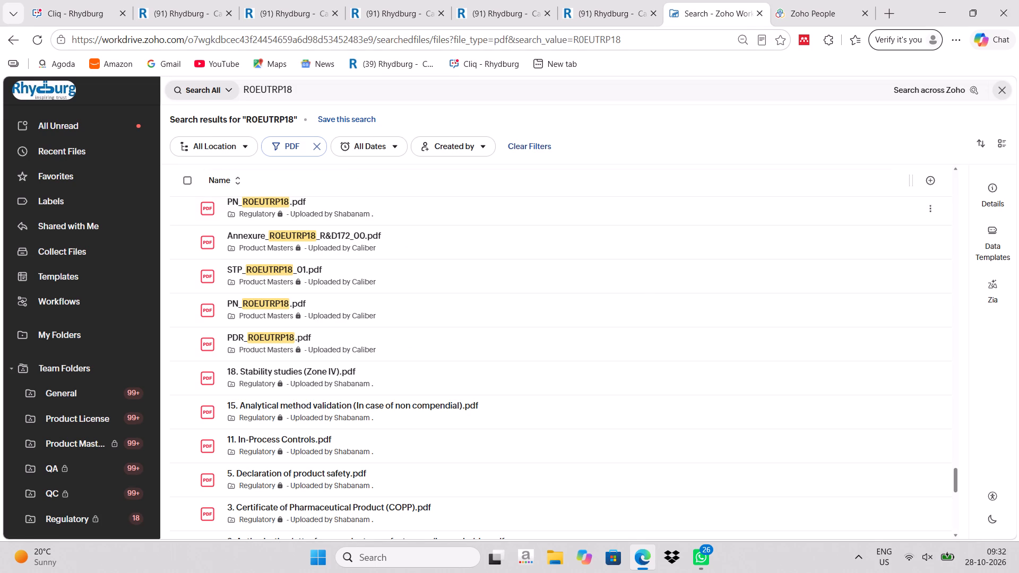
left_click(312, 144)
double_click(313, 144)
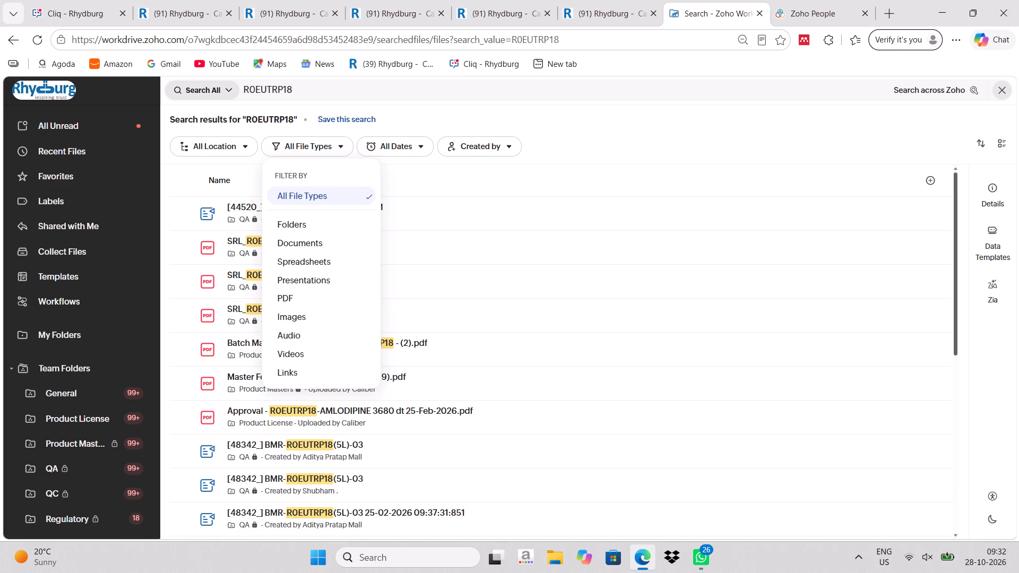
left_click_drag(957, 280, 960, 446)
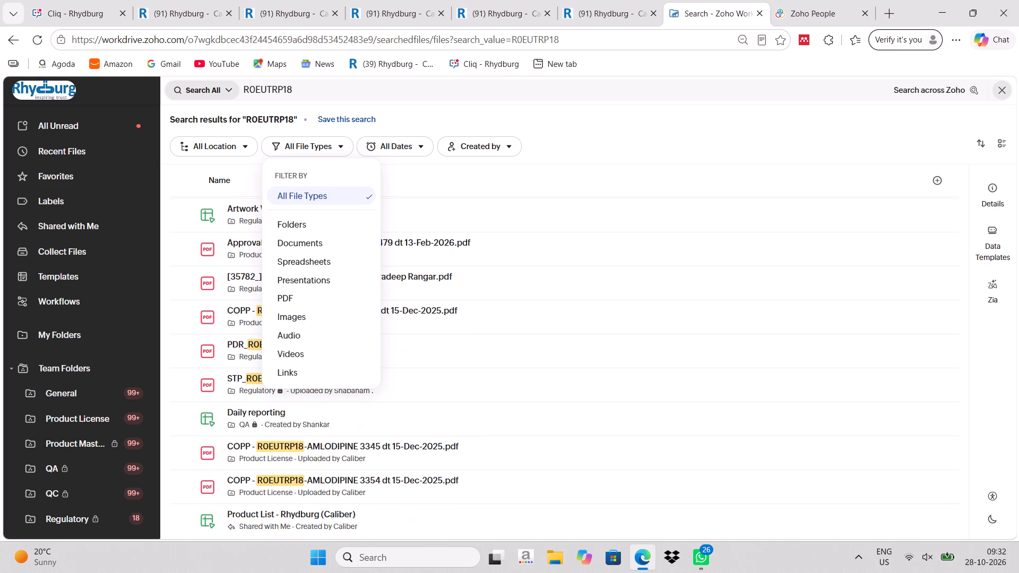
left_click(1006, 364)
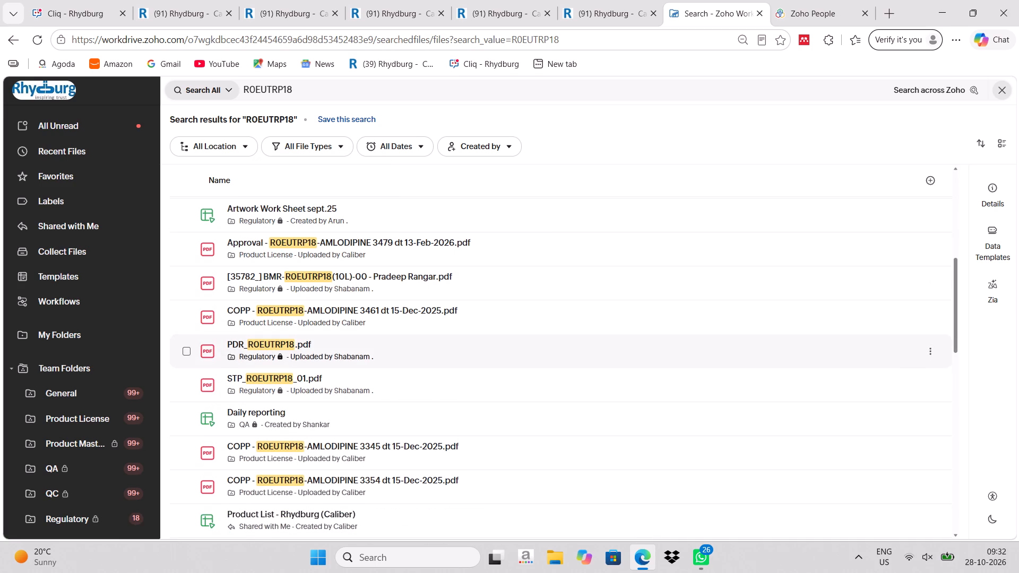
scroll(337, 335, "down", 3)
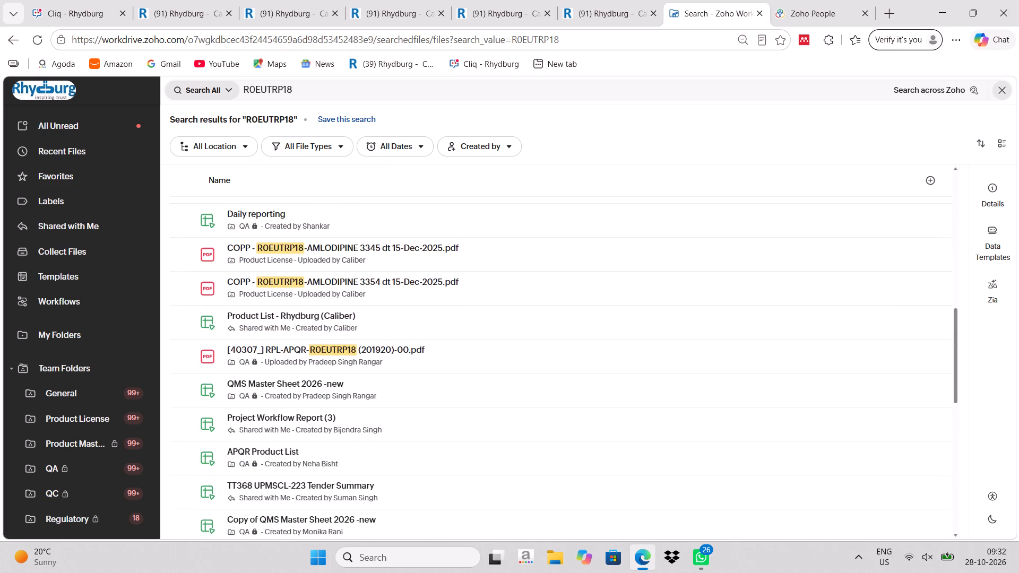
scroll(337, 335, "down", 7)
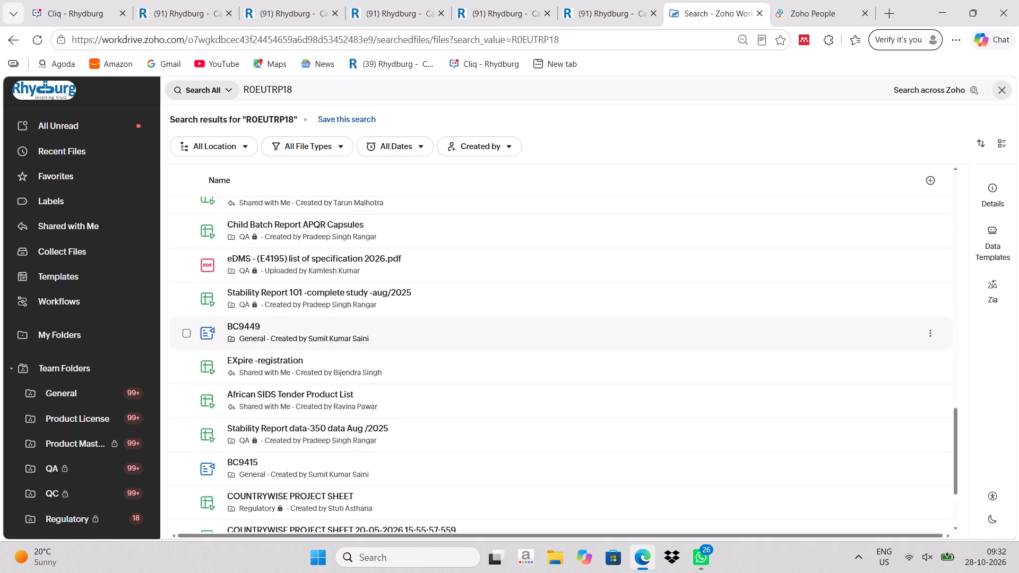
scroll(337, 335, "down", 10)
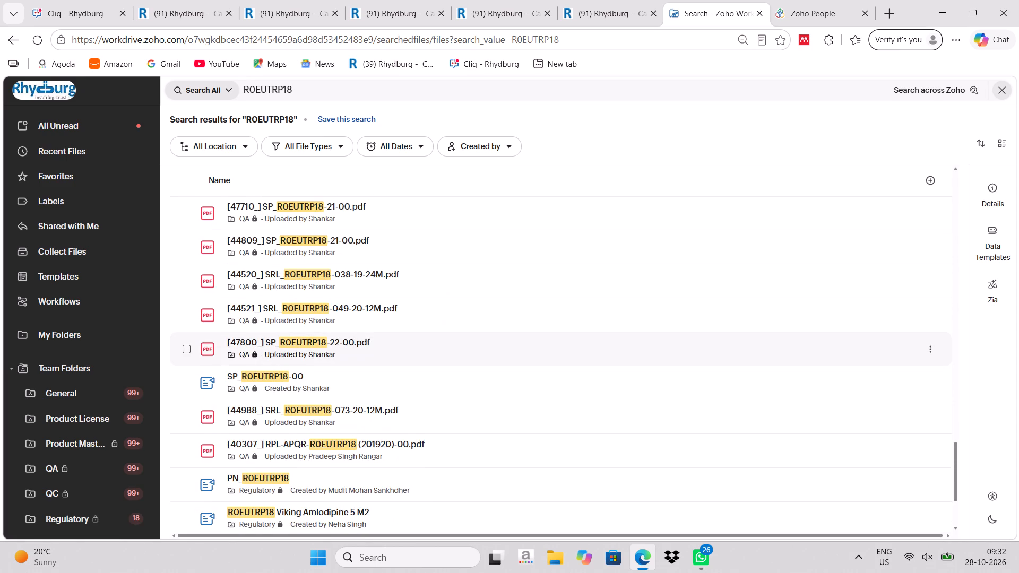
Filter the R0EUTRP18 results to PDF and examine the listed product, license and regulatory documents.
left_click(310, 140)
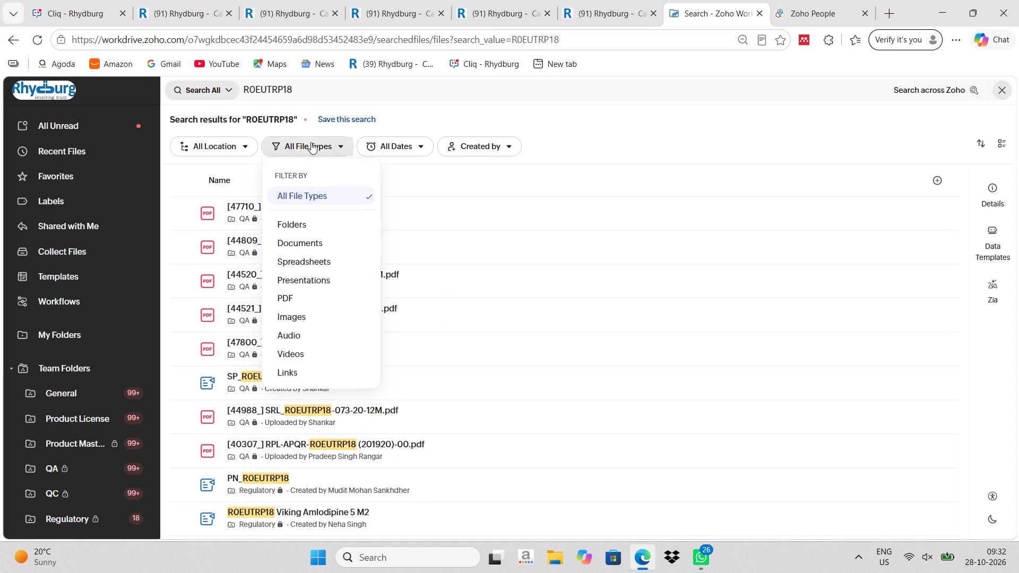
left_click(291, 297)
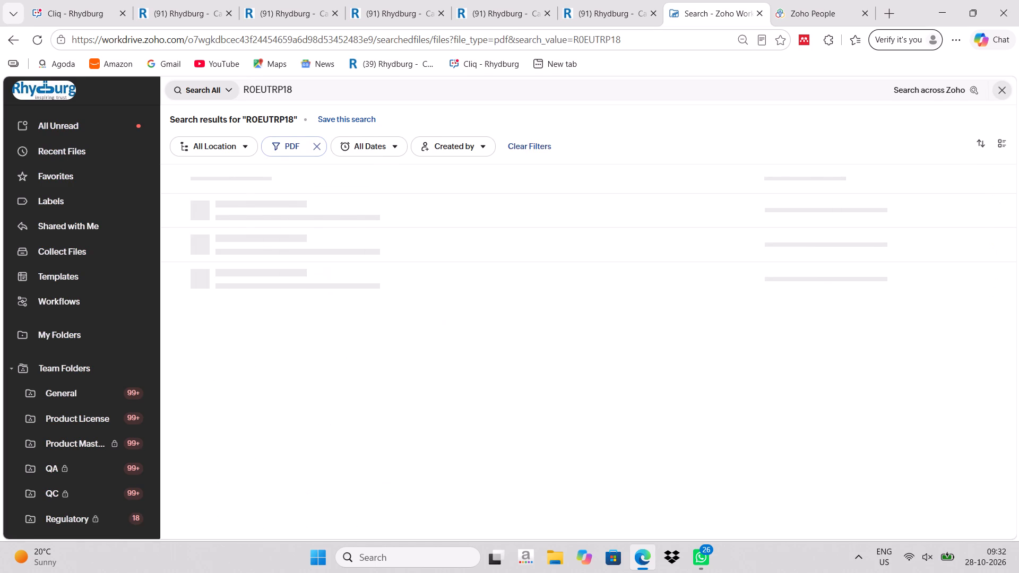
scroll(350, 304, "down", 12)
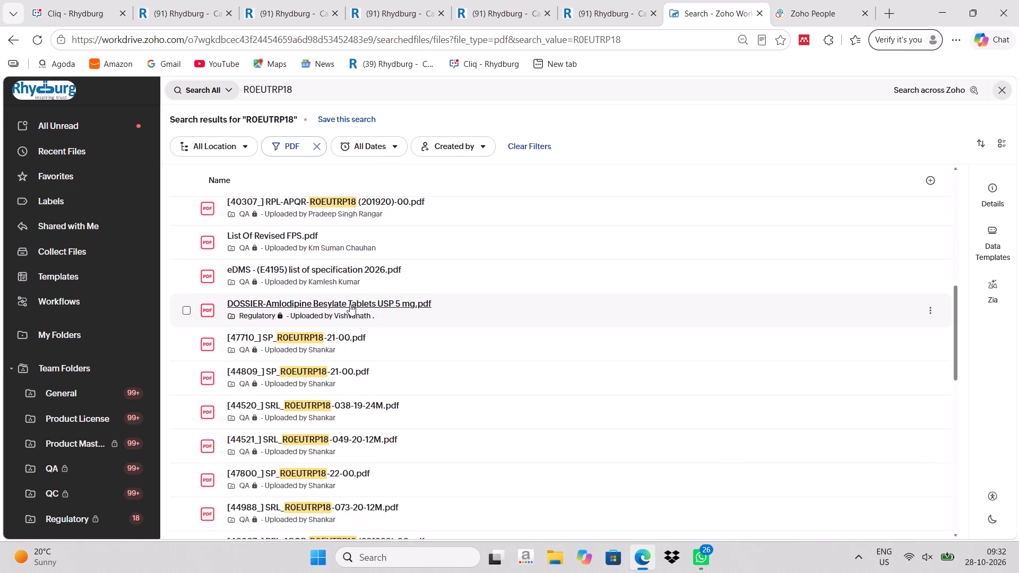
scroll(352, 311, "down", 10)
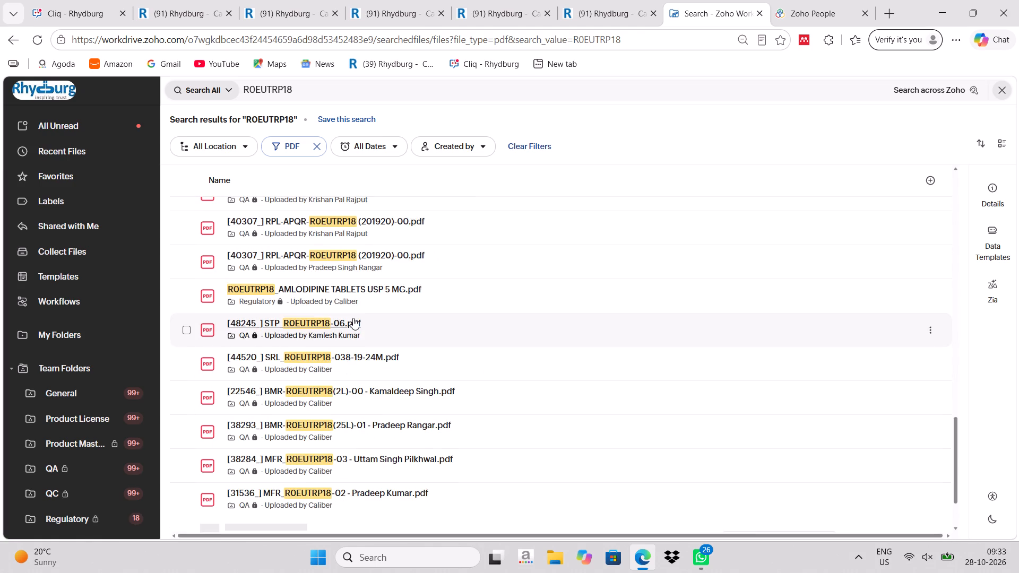
scroll(353, 318, "down", 10)
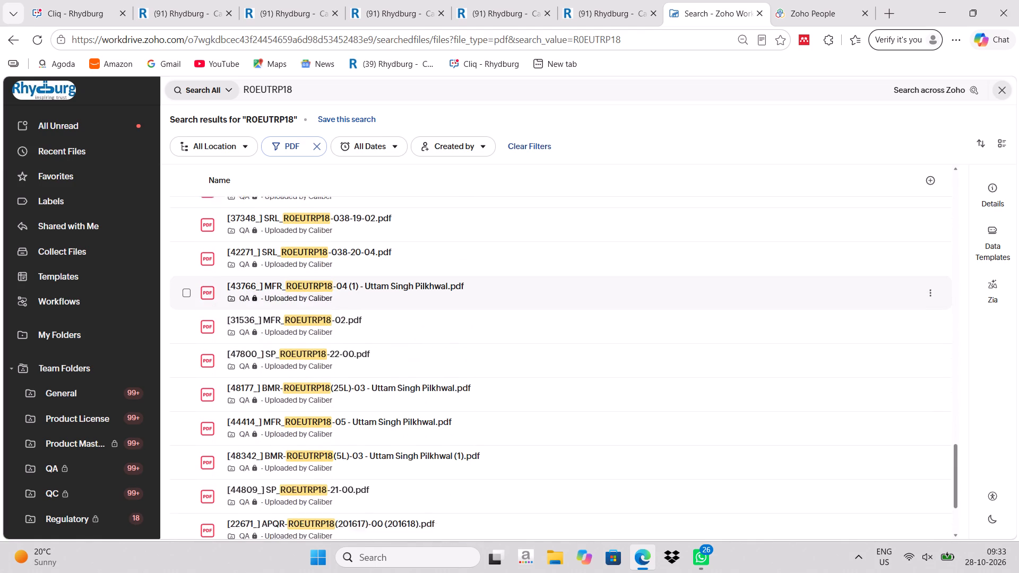
scroll(353, 318, "down", 6)
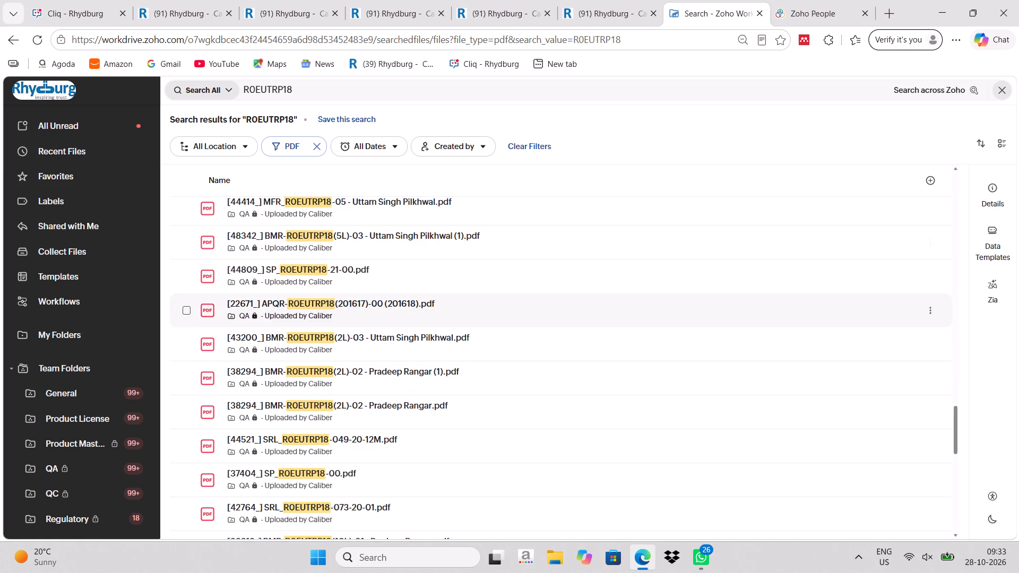
scroll(353, 318, "down", 7)
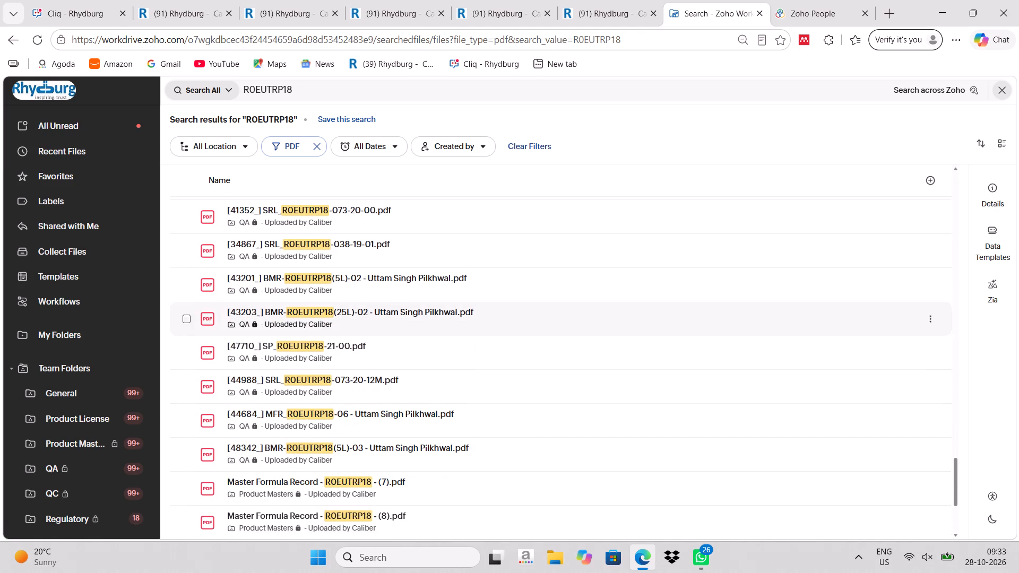
scroll(353, 318, "down", 10)
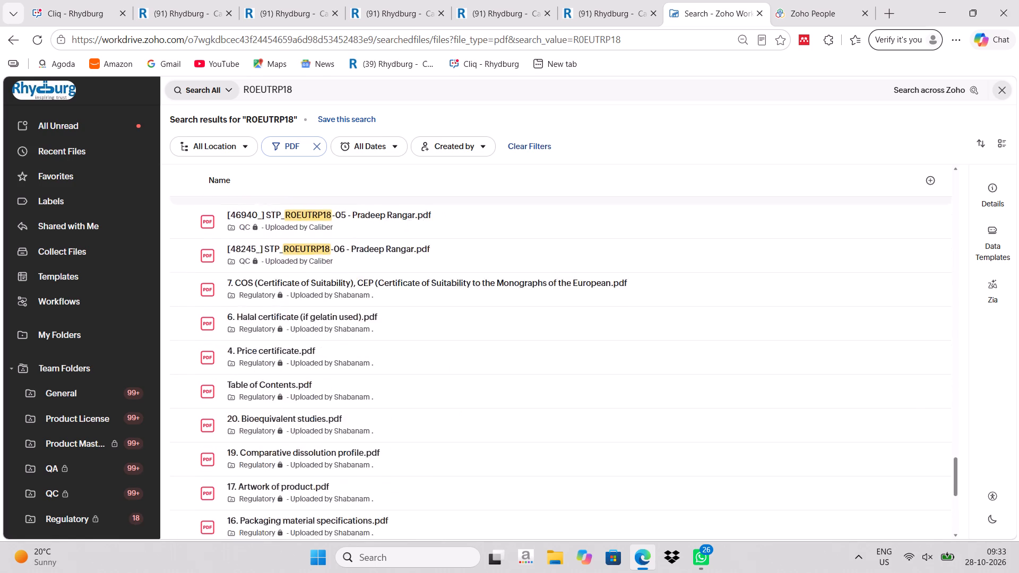
scroll(353, 318, "down", 5)
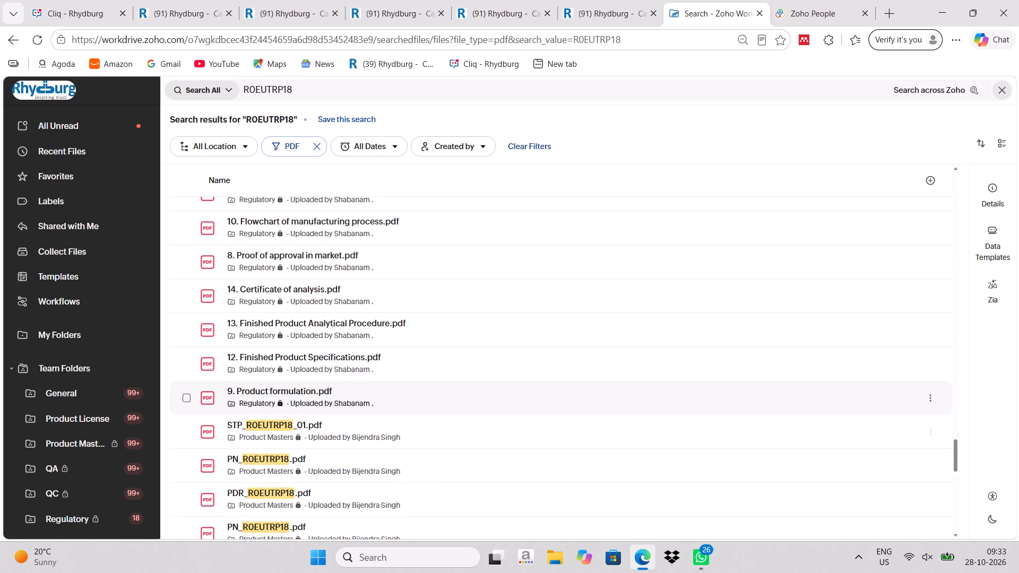
scroll(359, 390, "down", 4)
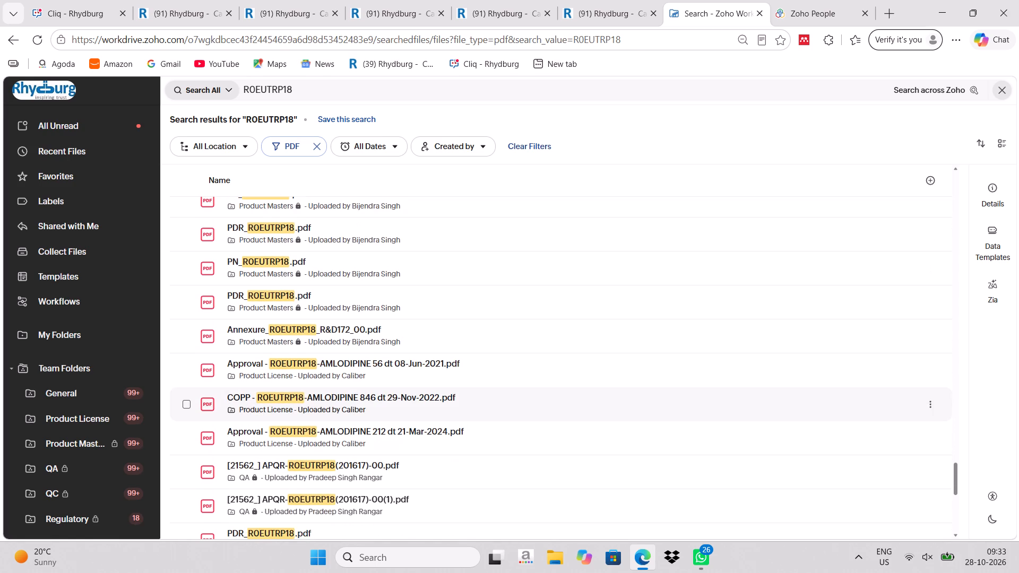
scroll(365, 385, "down", 3)
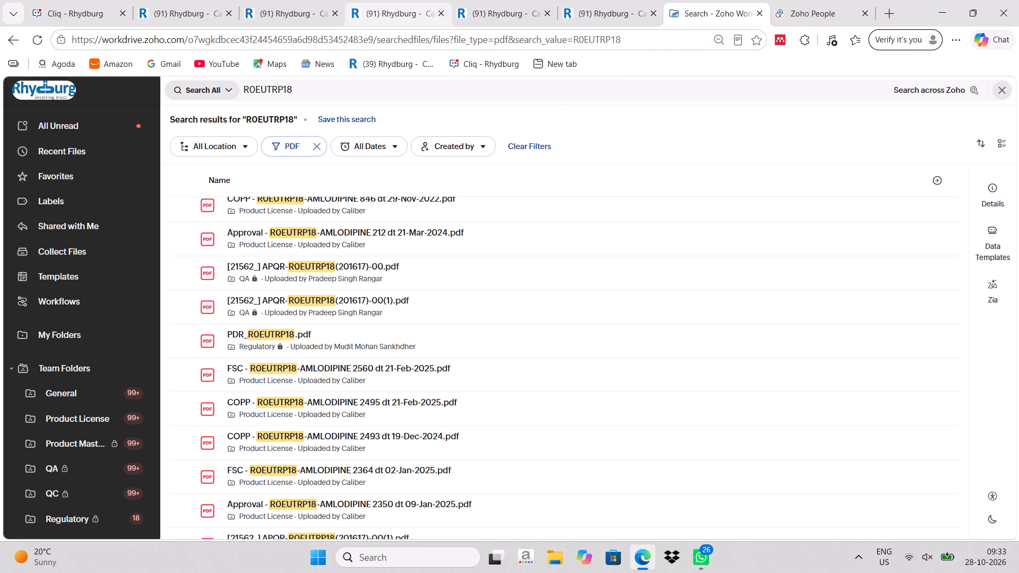
Switch to the Ibudas 400 change control record and compare its Current / Previous State with the New Suggested State.
left_click(174, 7)
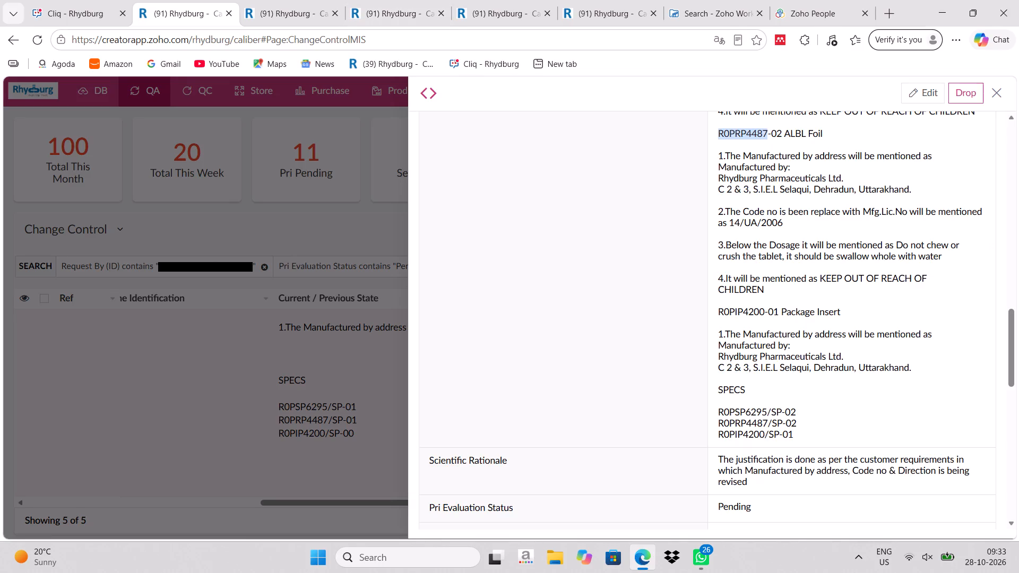
scroll(842, 369, "up", 8)
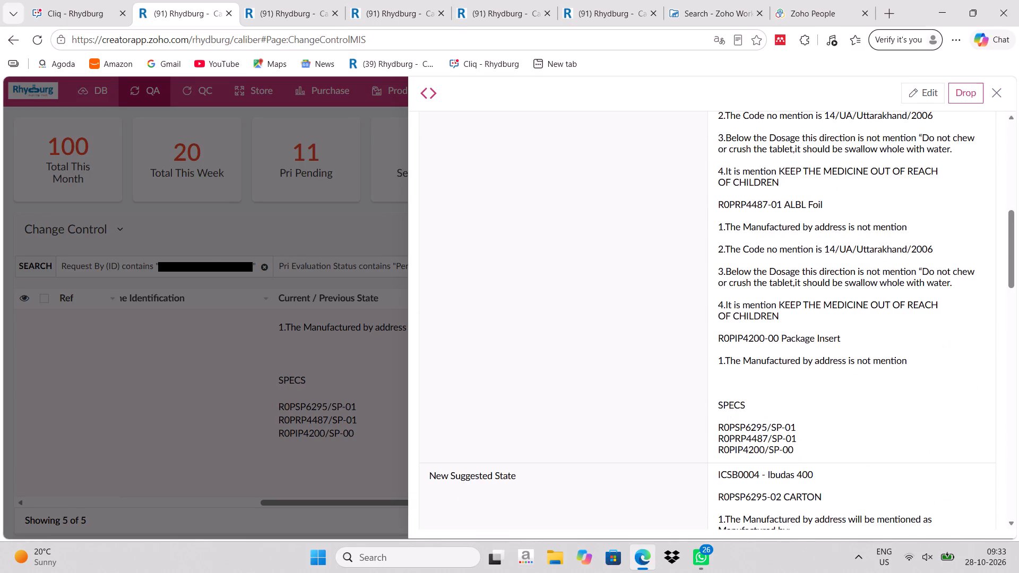
scroll(781, 364, "down", 9)
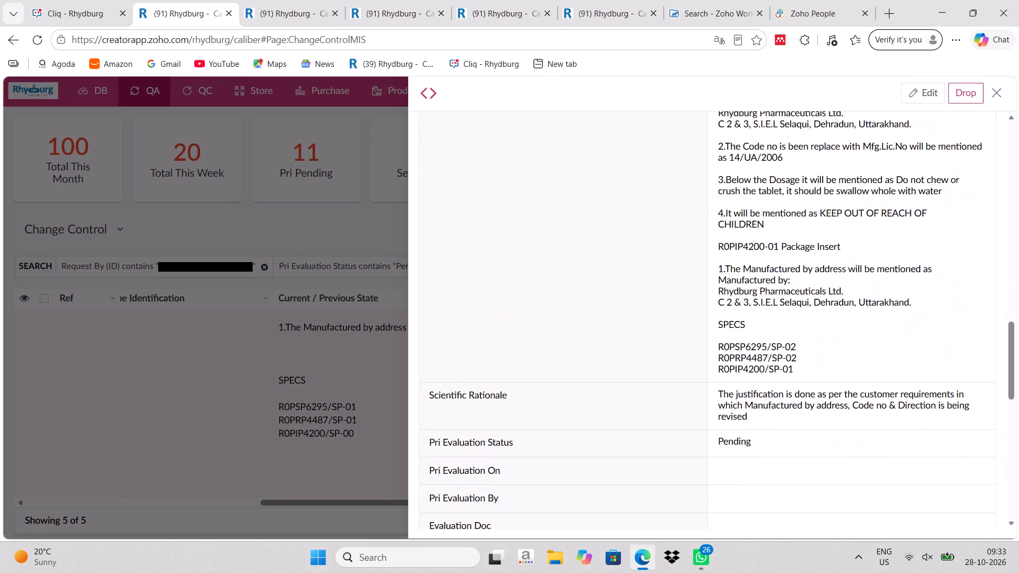
scroll(776, 348, "up", 4)
scroll(787, 296, "up", 1)
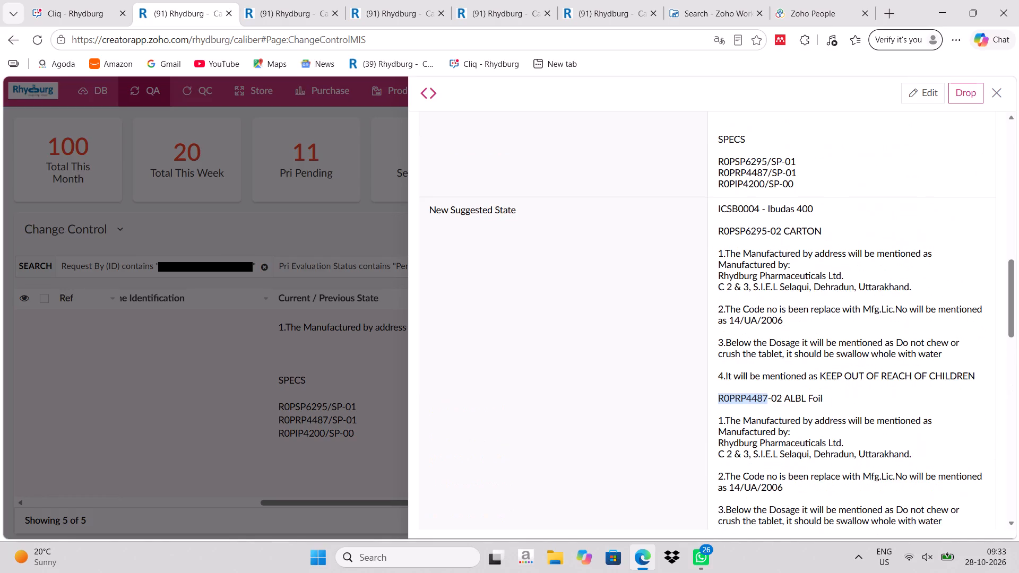
scroll(779, 291, "down", 2)
scroll(779, 290, "up", 3)
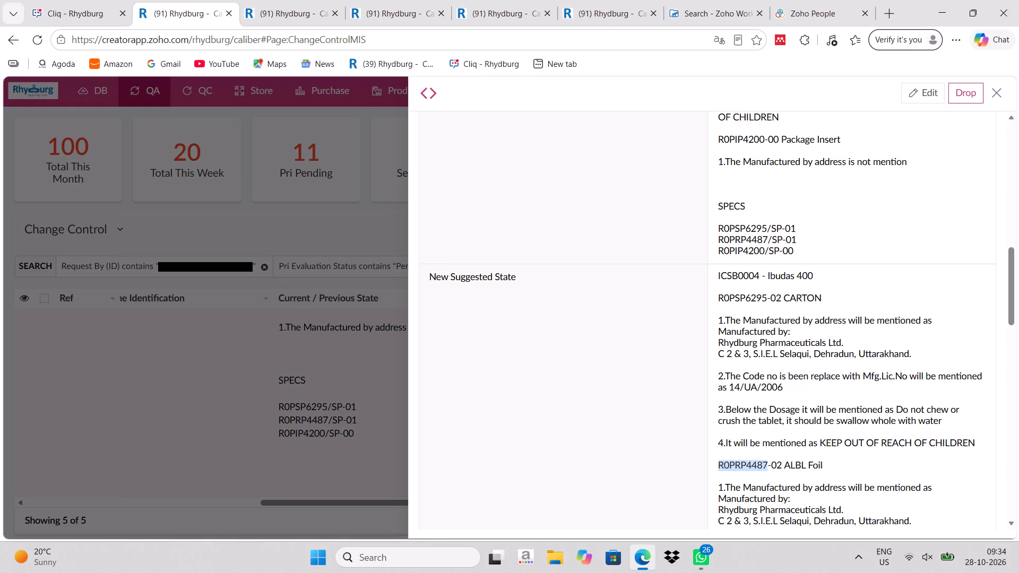
scroll(786, 350, "up", 5)
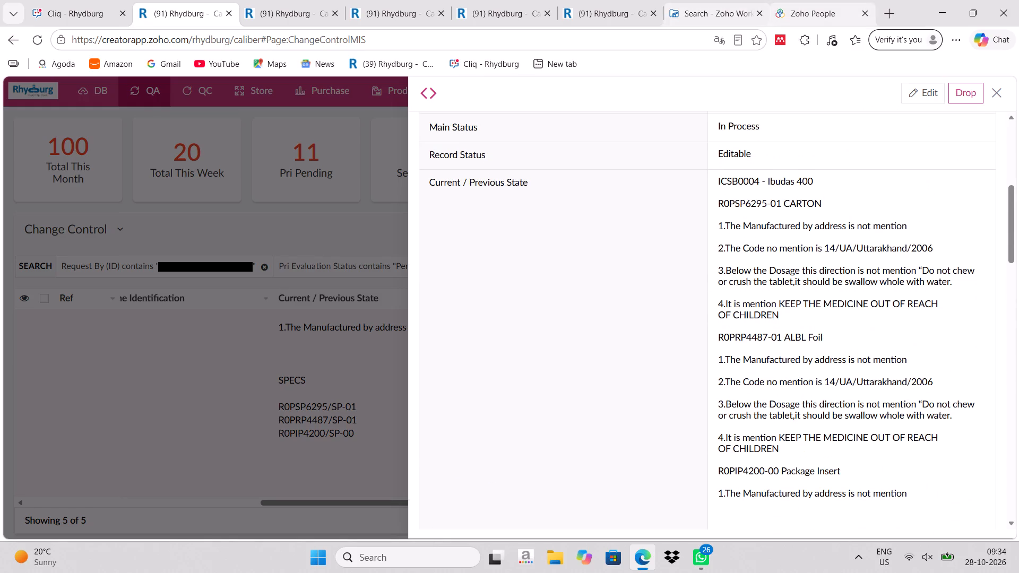
Check the open R0EUTRP18 gap analysis entry and return to the Current / Previous State of the Ibudas 400 change control record.
left_click(729, 7)
left_click(581, 1)
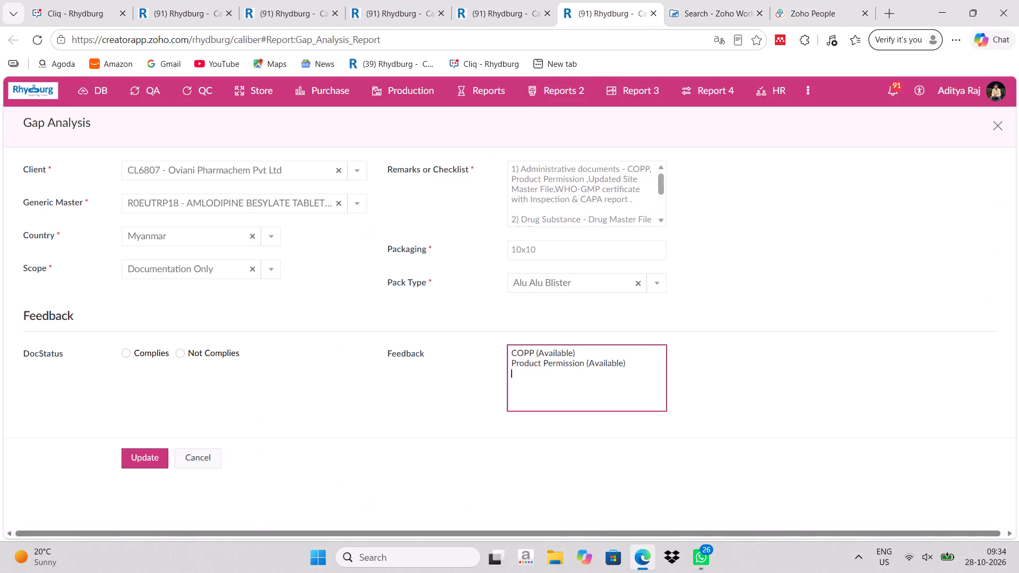
left_click(202, 6)
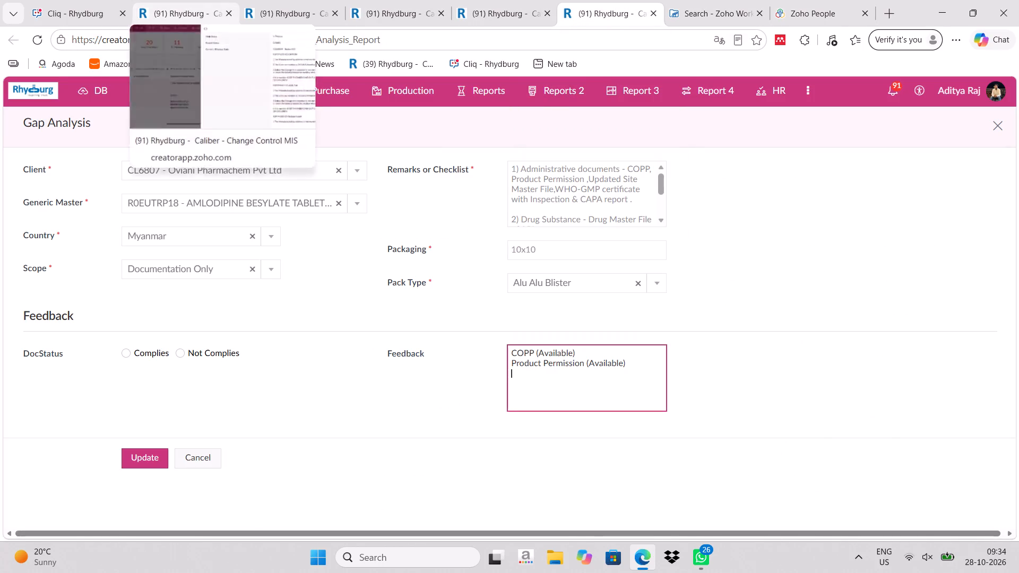
scroll(729, 206, "up", 2)
scroll(729, 210, "down", 3)
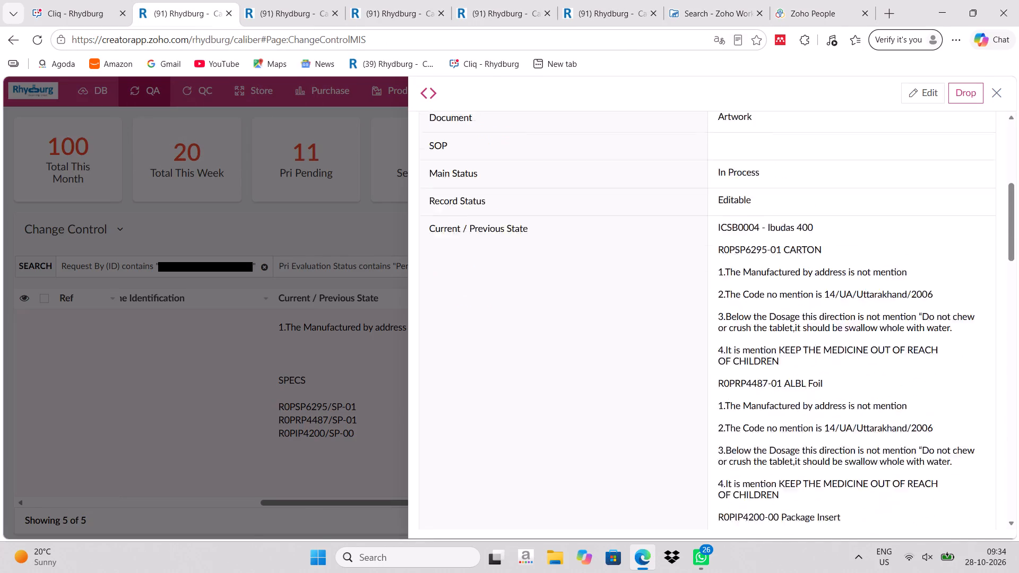
Check the marked ALBL Foil artwork in the Cliq chat and capture a screenshot of the Item Master Report entry for R0PRP4487.
left_click(284, 6)
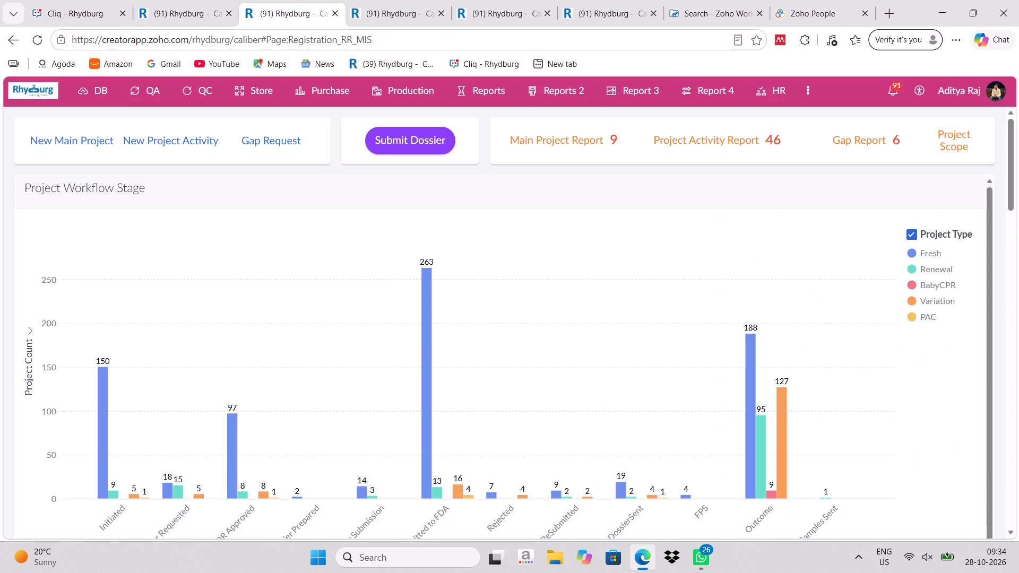
left_click(378, 16)
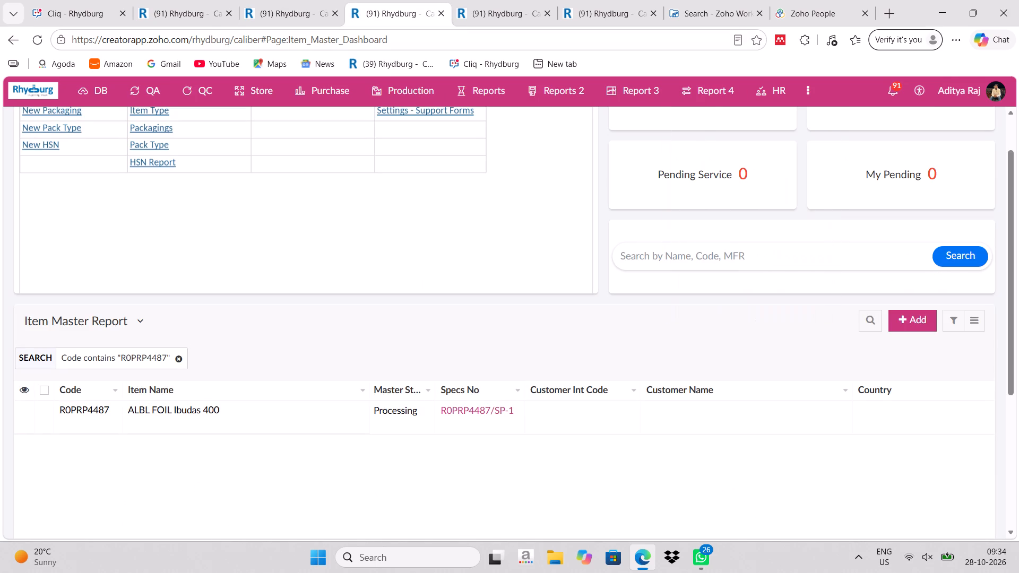
left_click(73, 14)
left_click(787, 307)
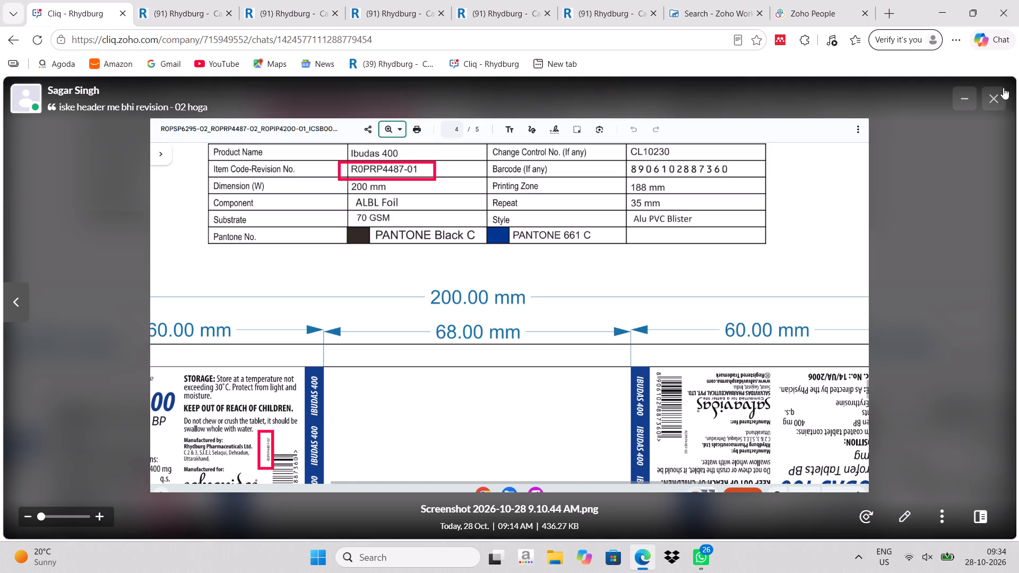
left_click(996, 97)
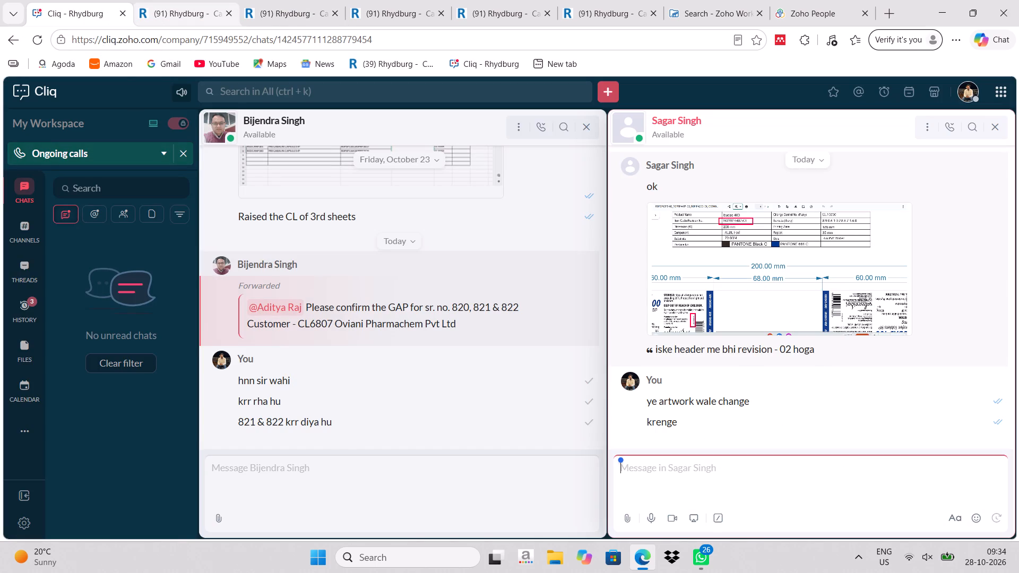
left_click(189, 4)
left_click(395, 9)
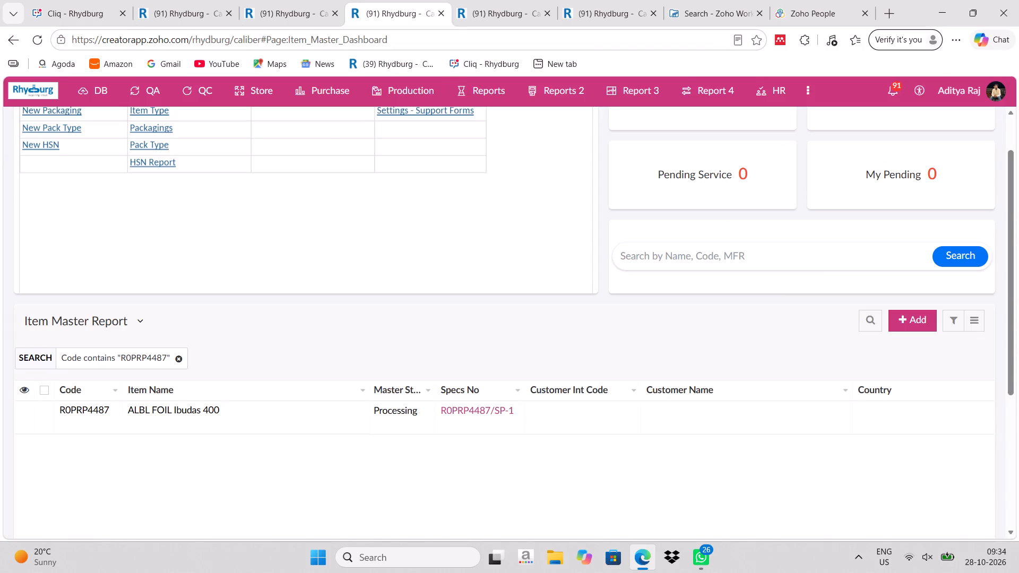
key("shift+super+s")
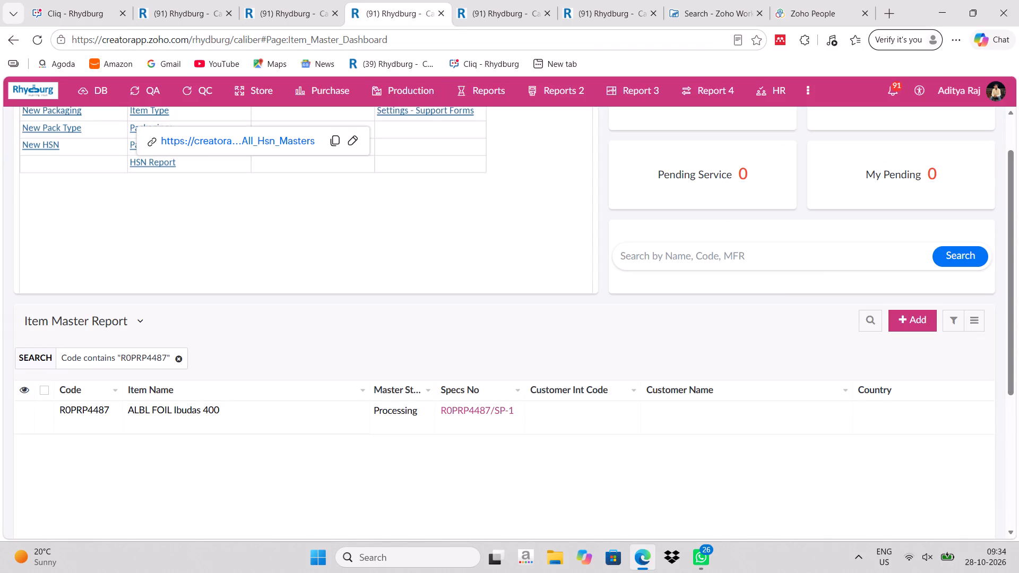
left_click_drag(18, 318, 339, 484)
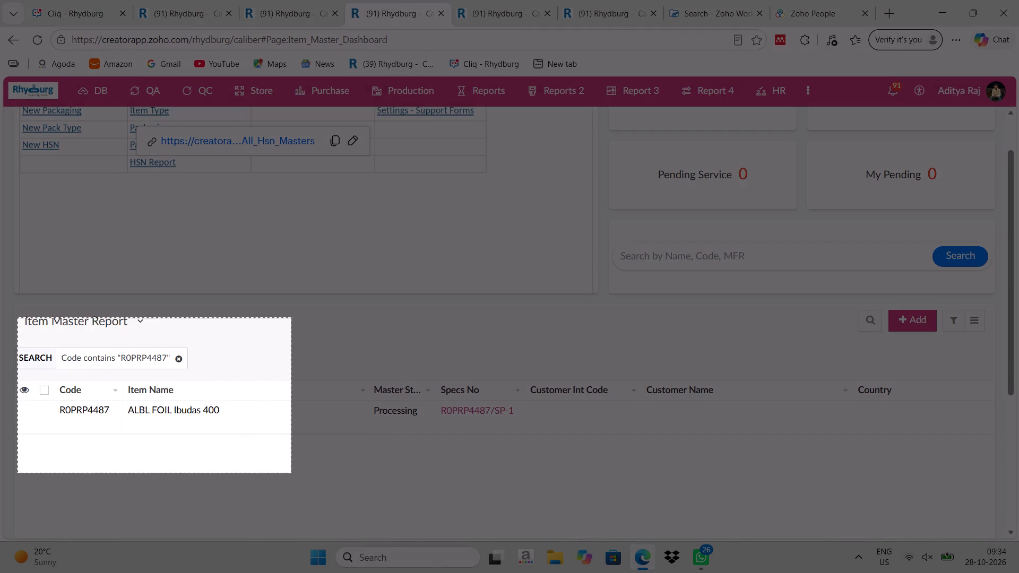
left_click_drag(339, 484, 1012, 495)
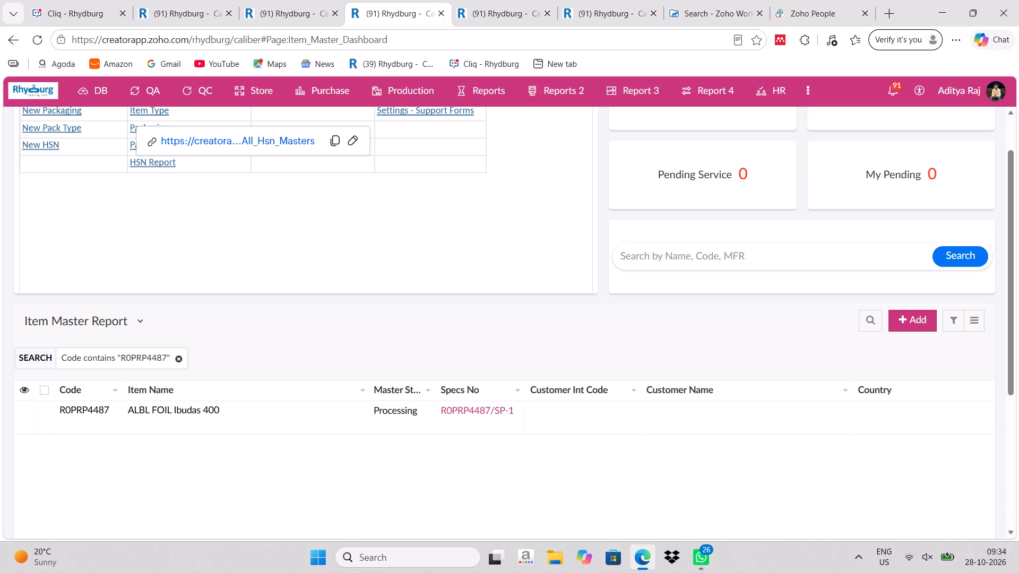
Recheck the ALBL Foil artwork image in Cliq and share the captured Item Master Report screenshot with the Regulatory Affairs graphics designer.
left_click(75, 18)
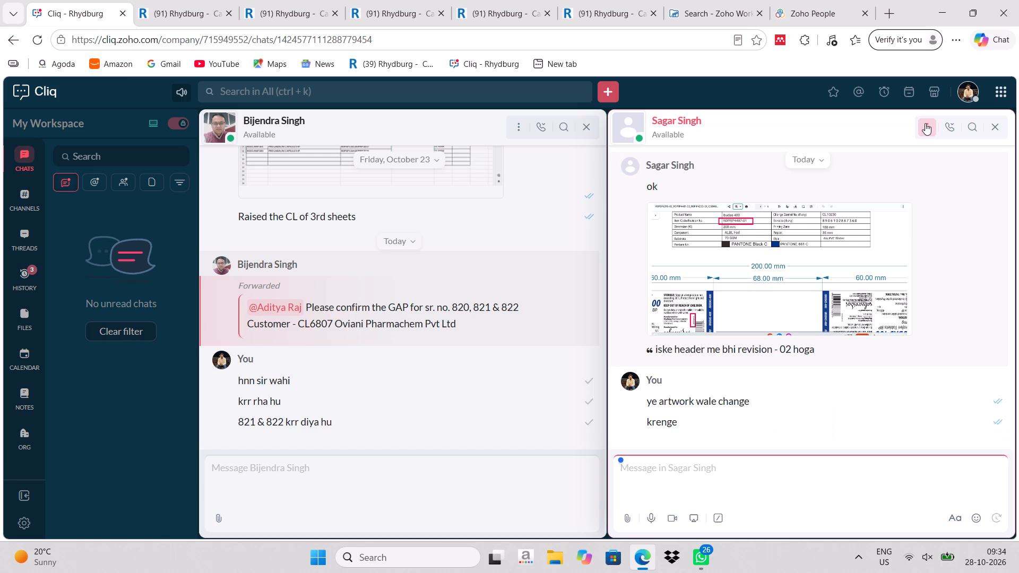
left_click(767, 322)
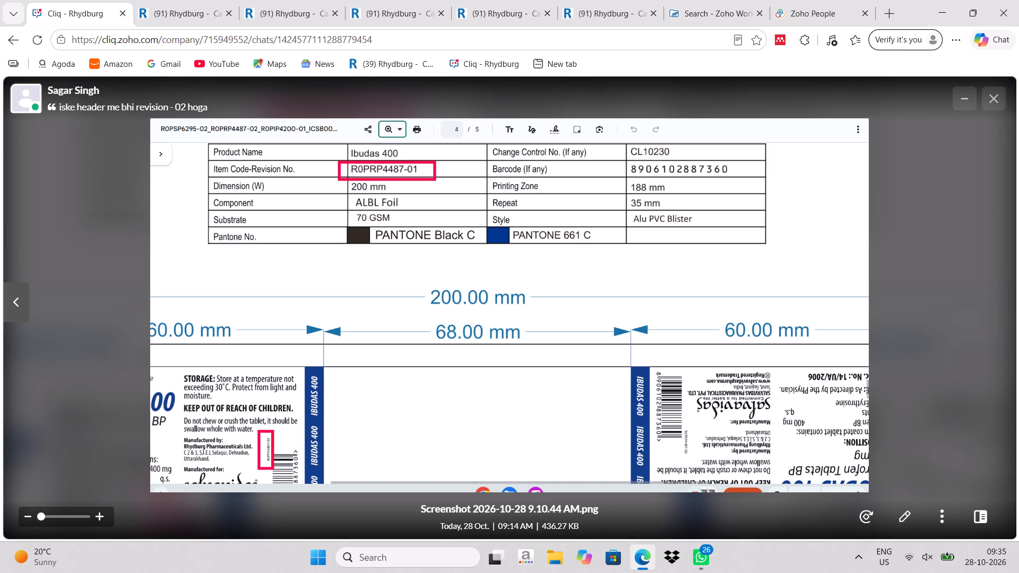
left_click(57, 13)
left_click(997, 96)
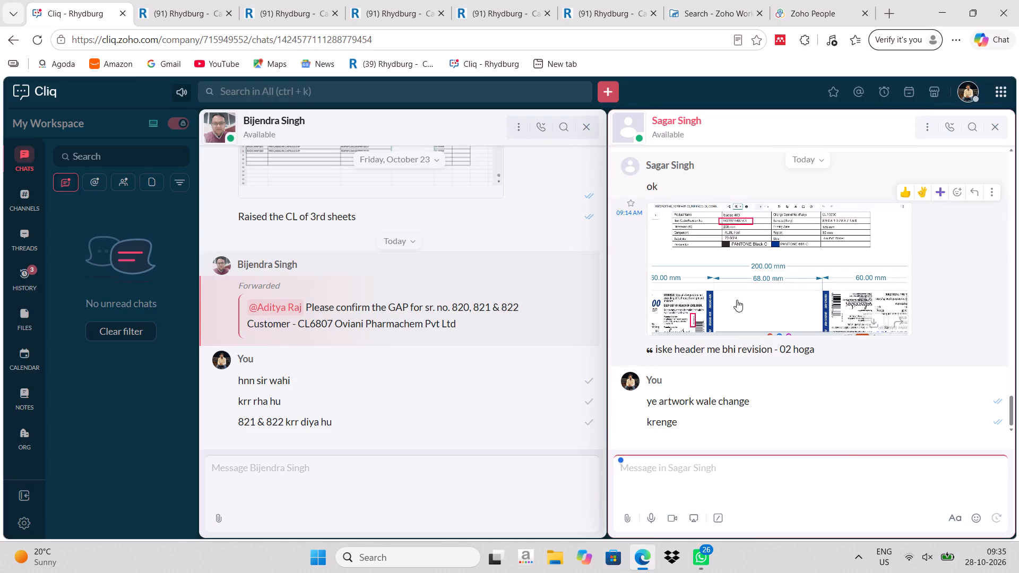
scroll(737, 300, "up", 1)
left_click(313, 94)
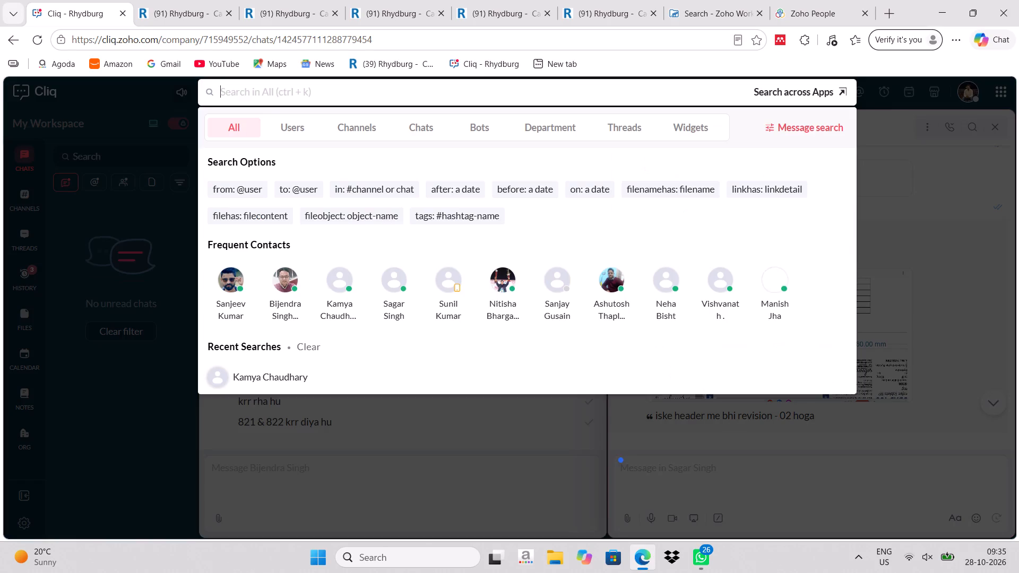
type("kam")
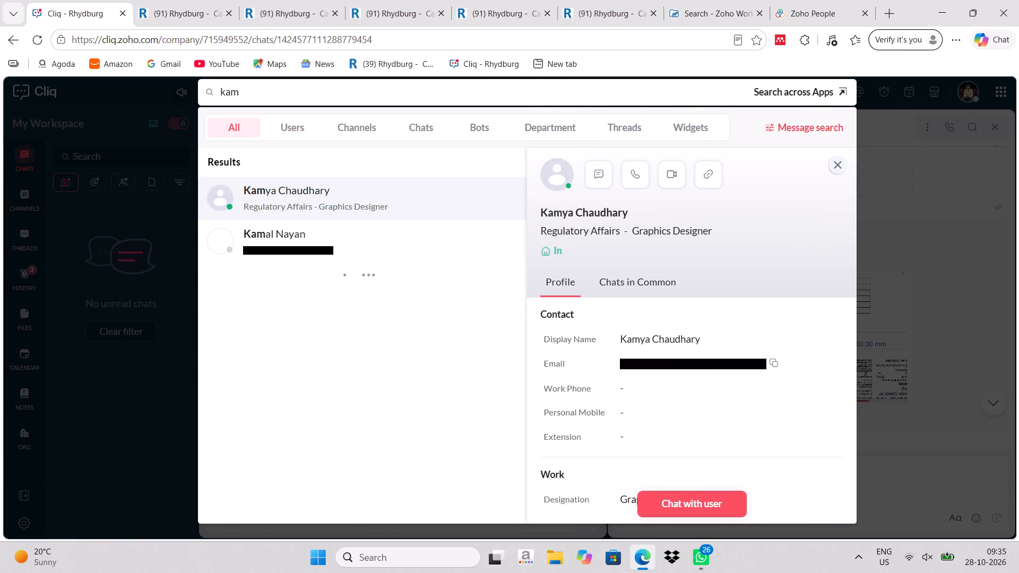
left_click(595, 171)
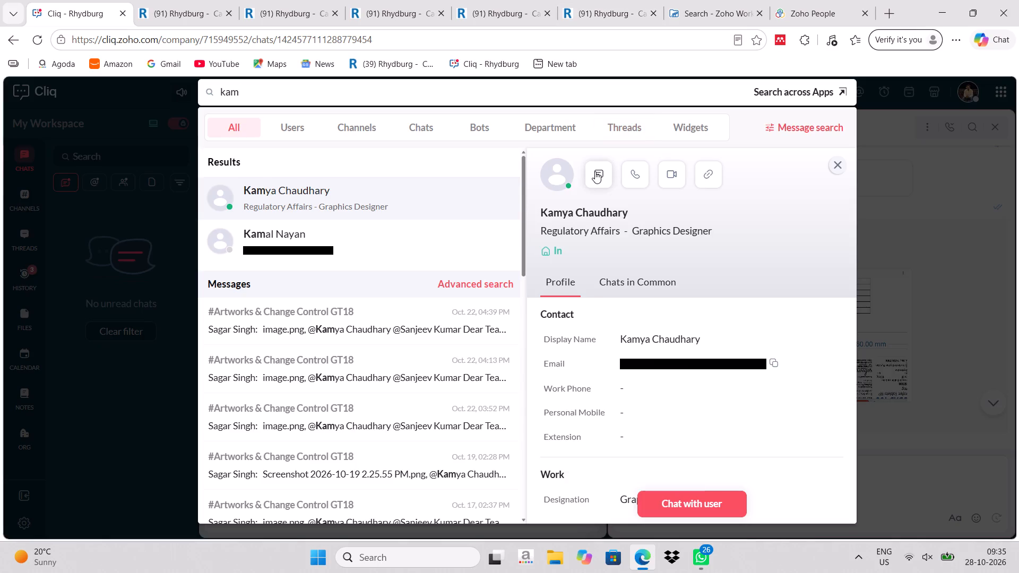
key("ctrl+v")
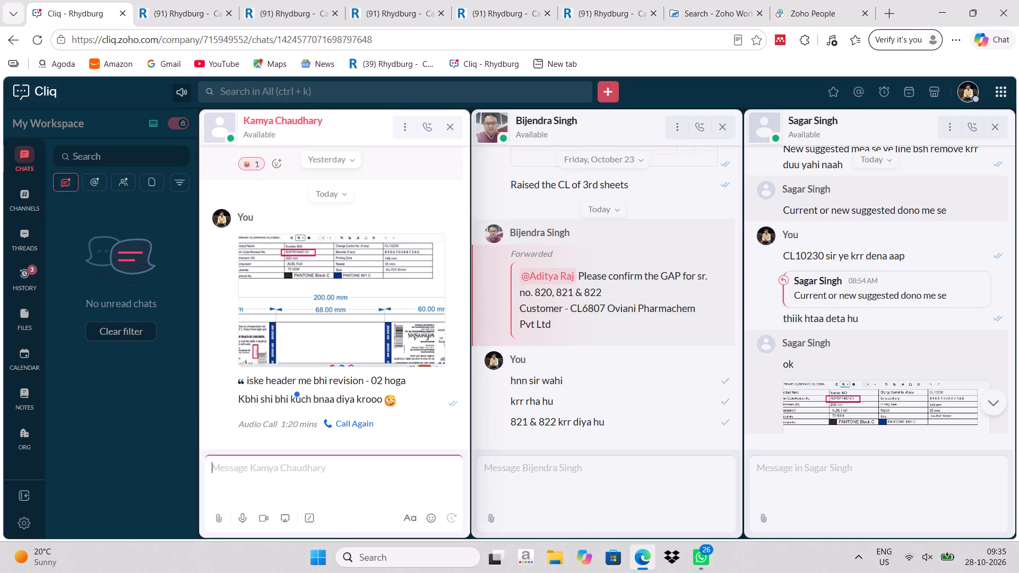
key("Return")
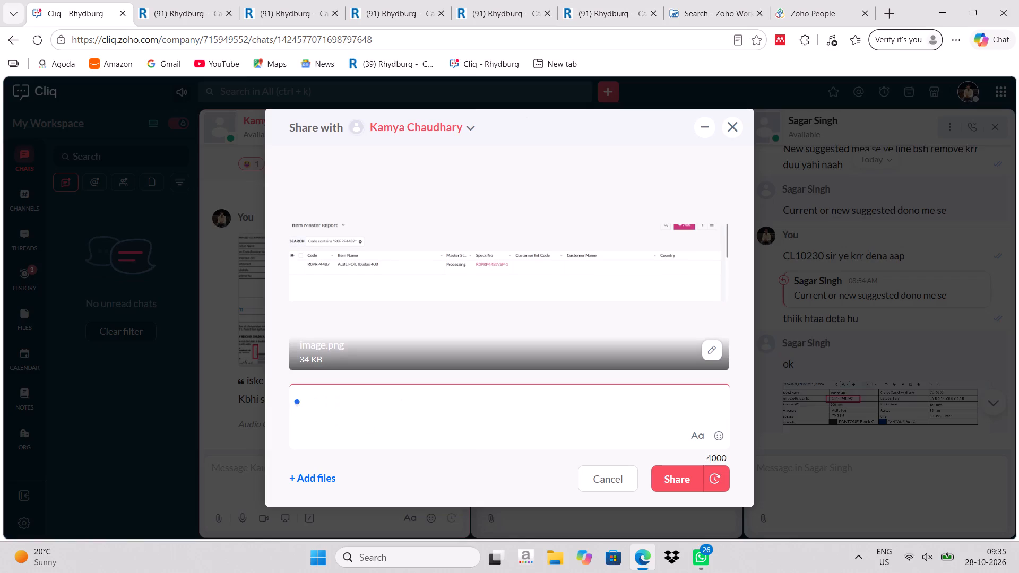
left_click(685, 478)
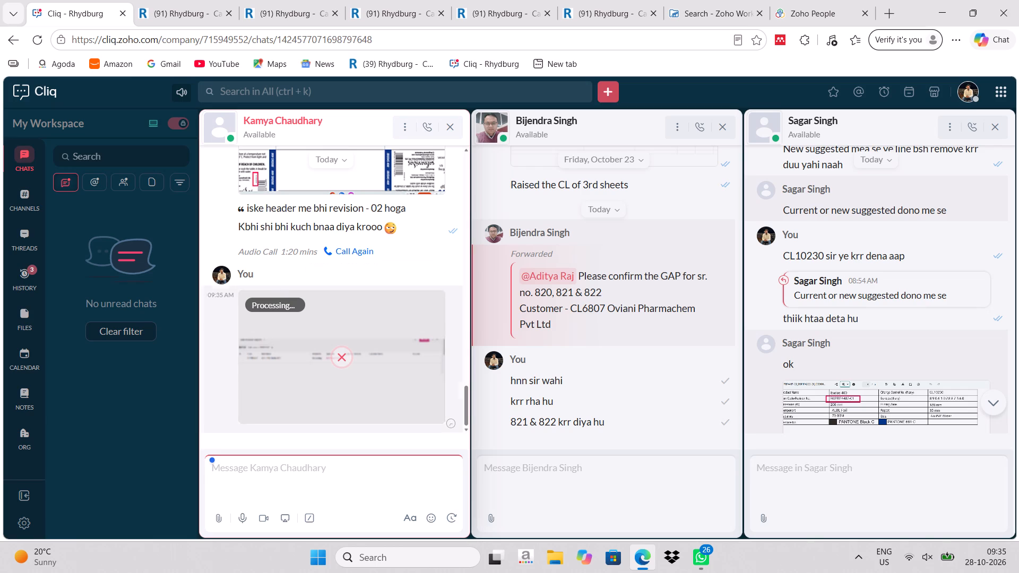
Look back through the graphics designer's chat for the shared Ibudas 400 artwork and replies, and close the chat.
scroll(304, 227, "up", 3)
scroll(336, 338, "up", 4)
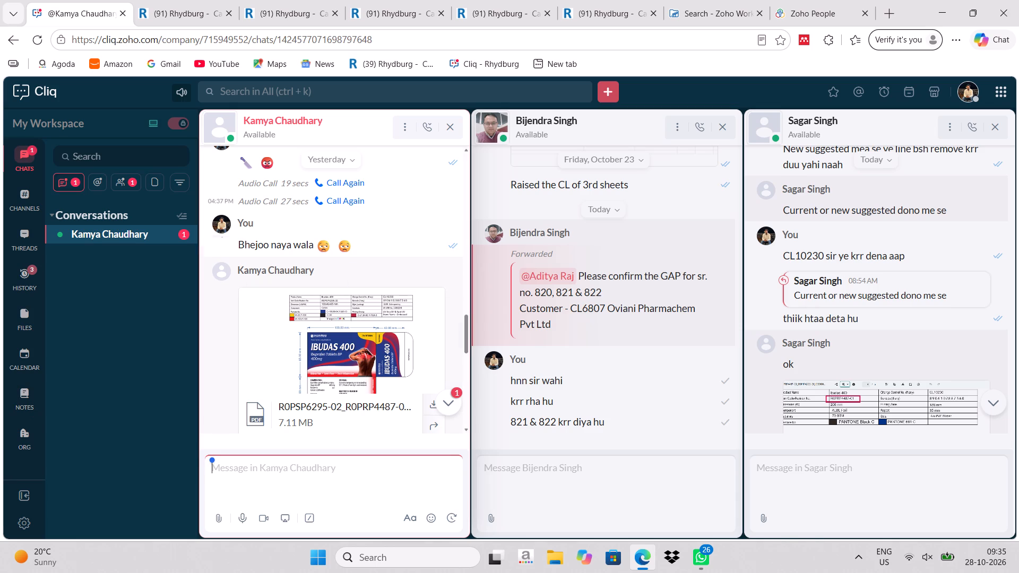
scroll(348, 346, "down", 15)
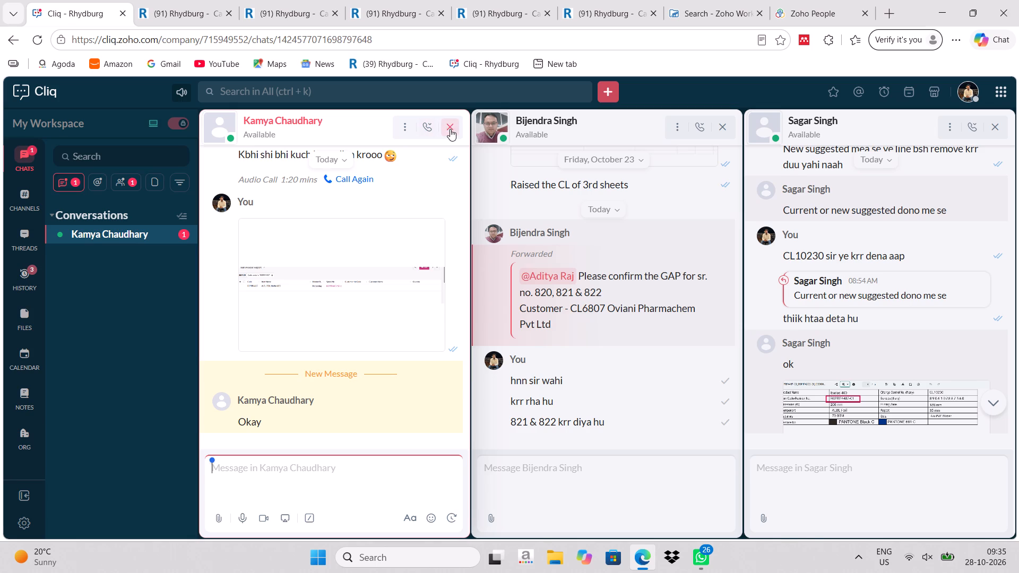
left_click(448, 129)
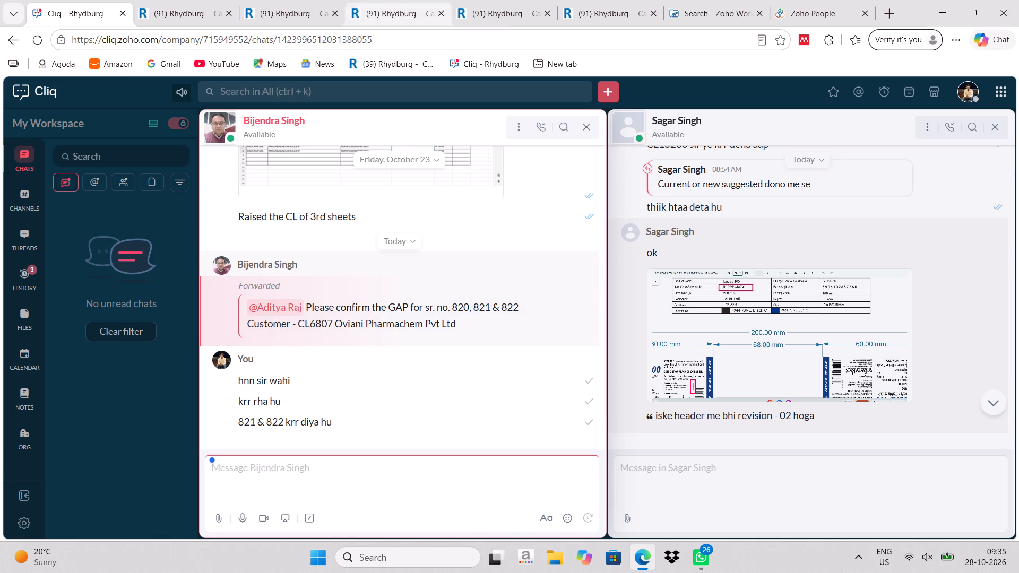
Switch to the WorkDrive PDF results for R0EUTRP18 and examine the list for the documents required by the gap analysis checklist.
left_click(683, 8)
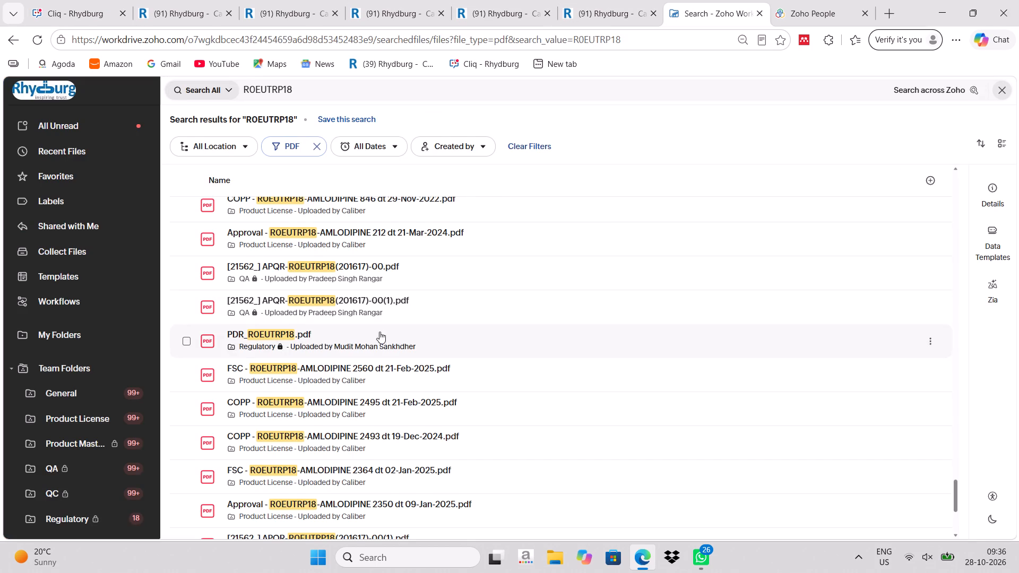
scroll(379, 333, "down", 2)
scroll(347, 370, "down", 5)
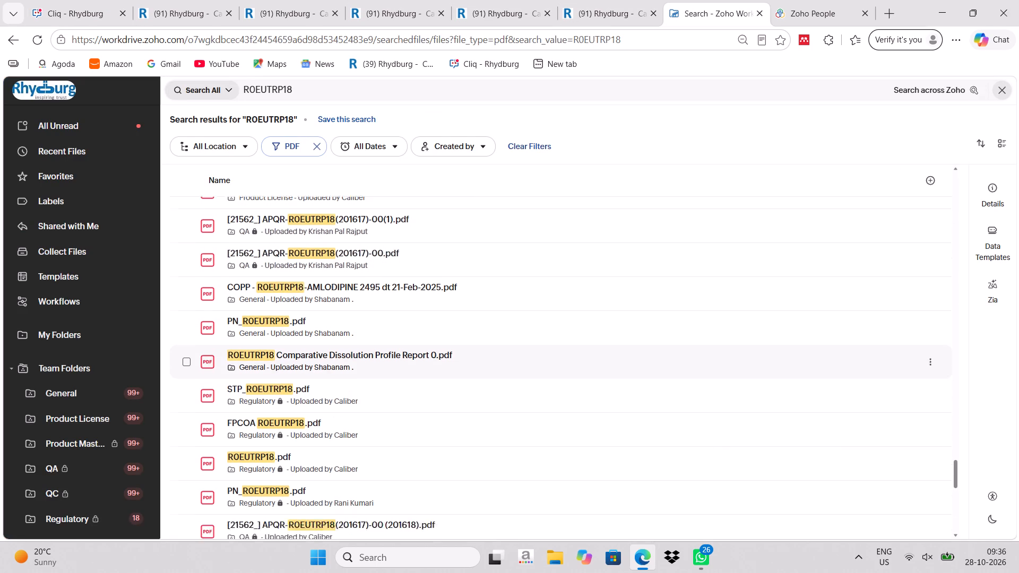
scroll(334, 377, "down", 3)
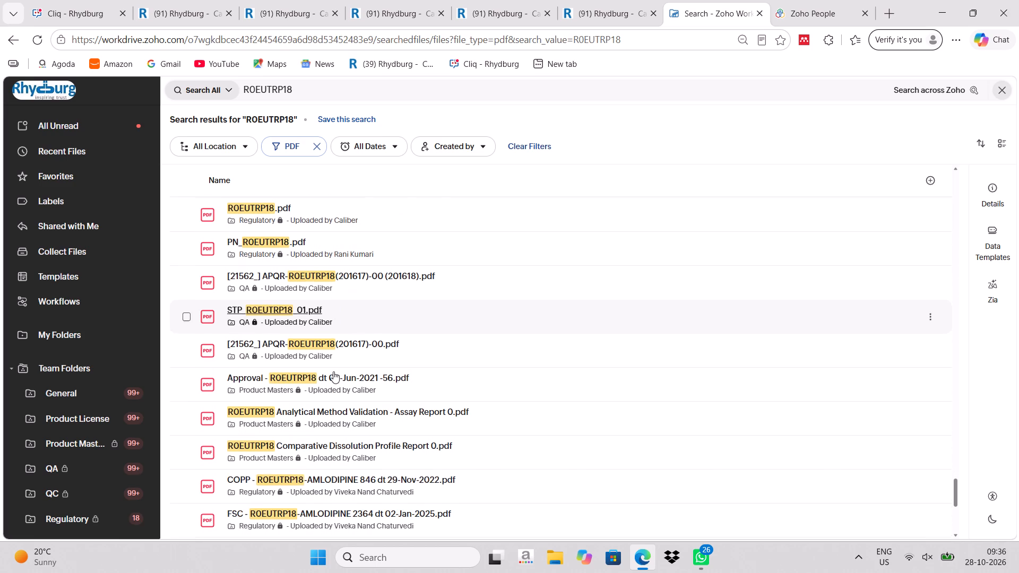
scroll(304, 355, "down", 2)
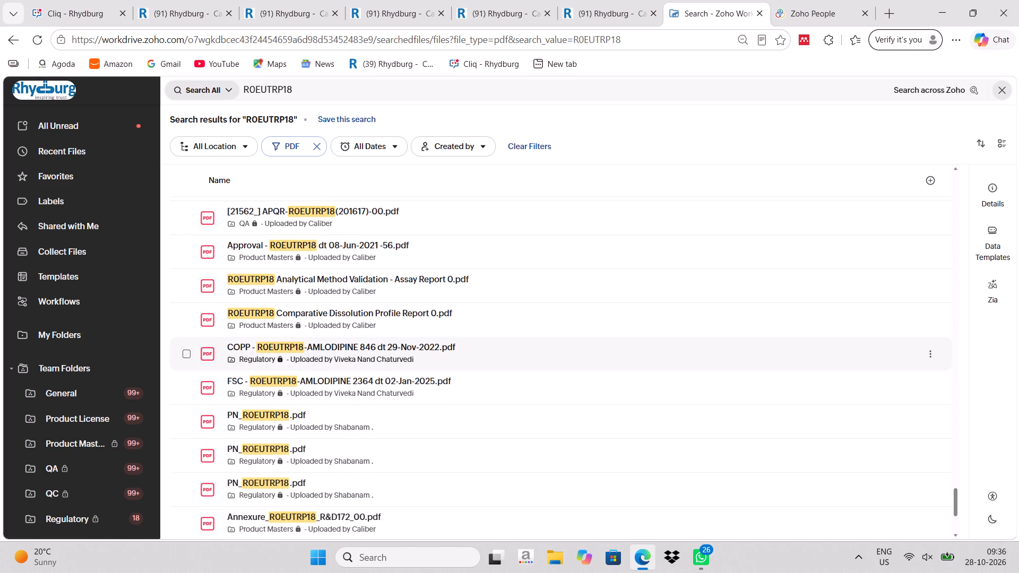
scroll(288, 347, "down", 4)
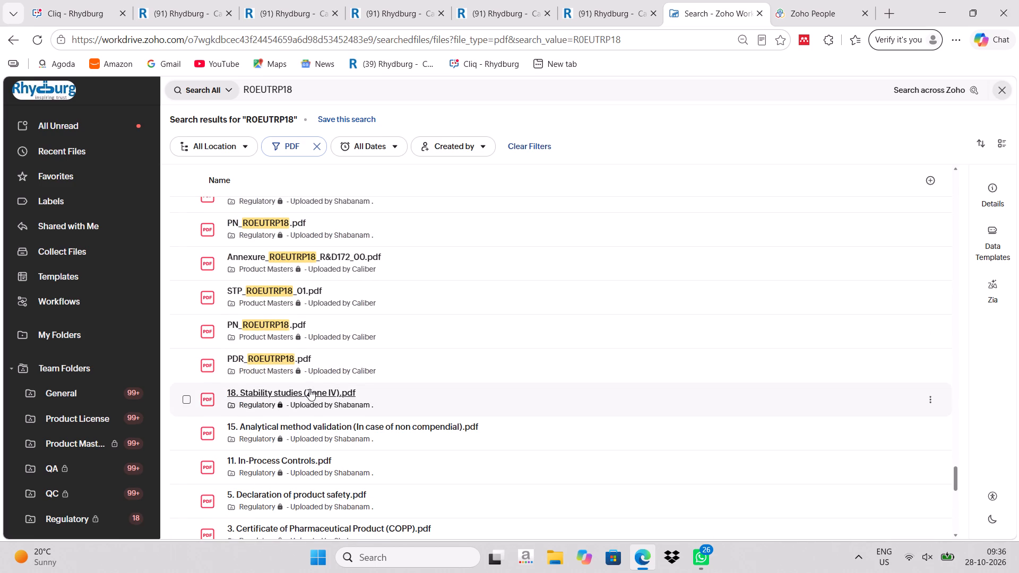
scroll(310, 403, "down", 2)
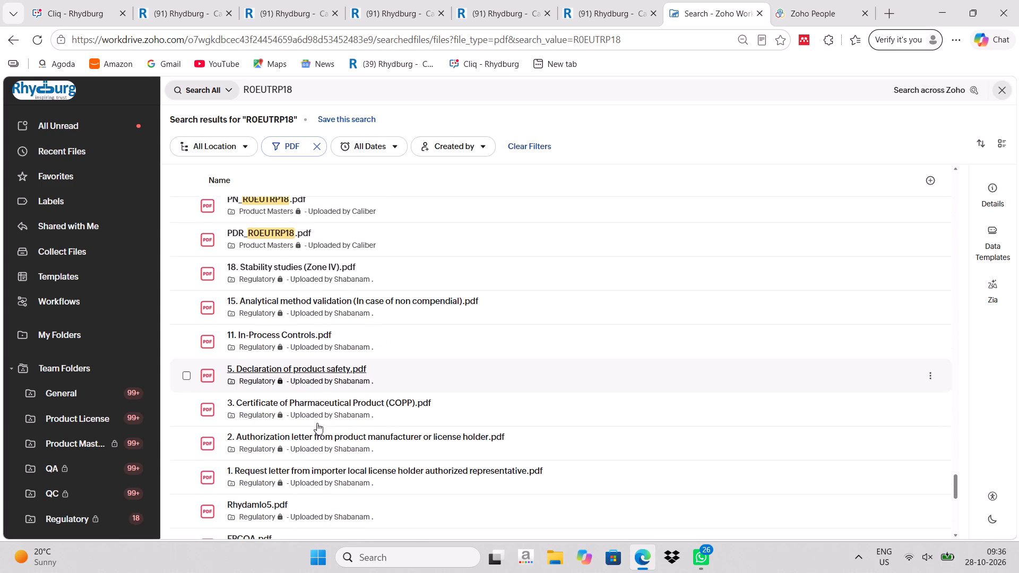
scroll(370, 401, "down", 1)
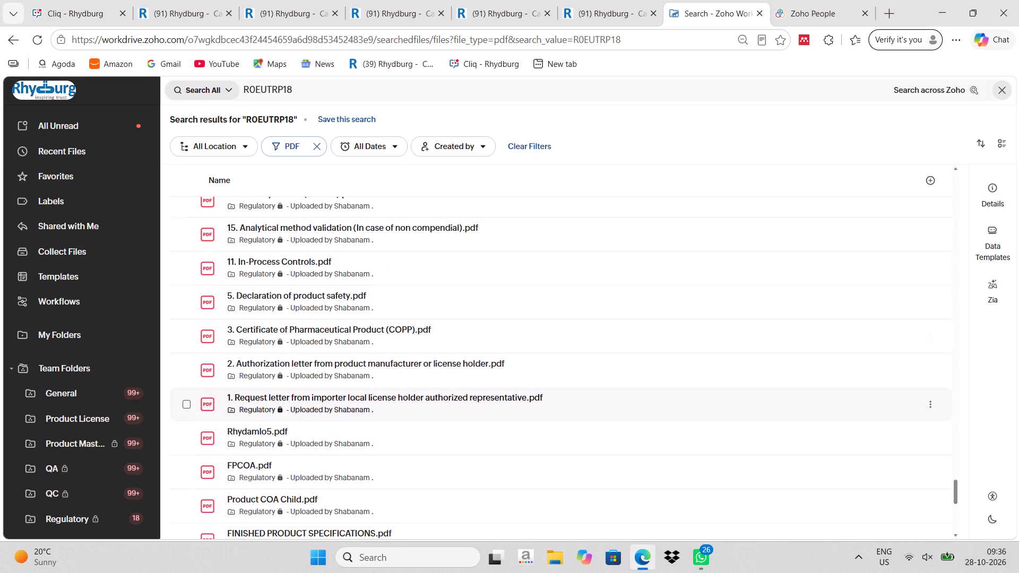
scroll(294, 439, "down", 2)
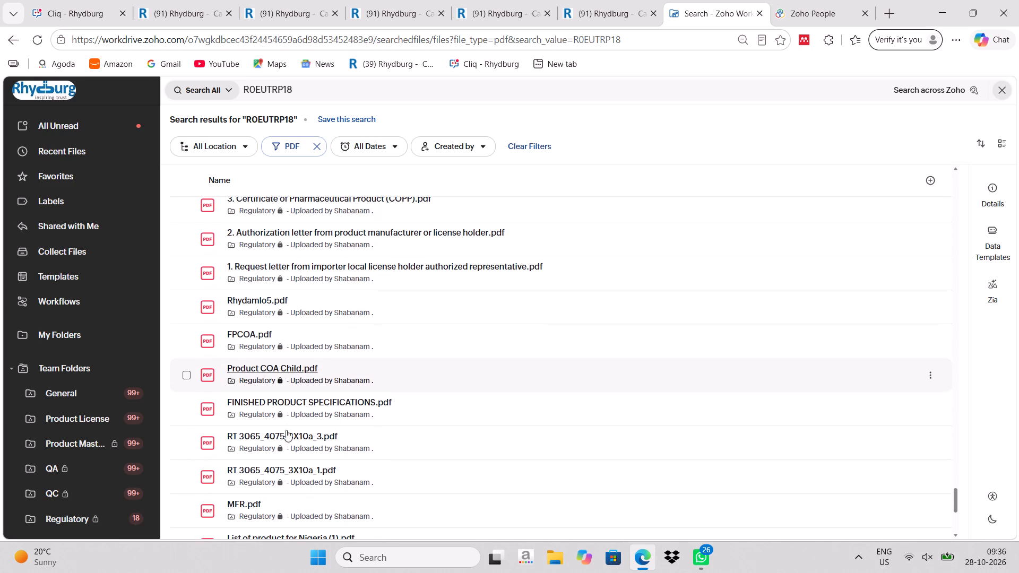
scroll(402, 368, "down", 2)
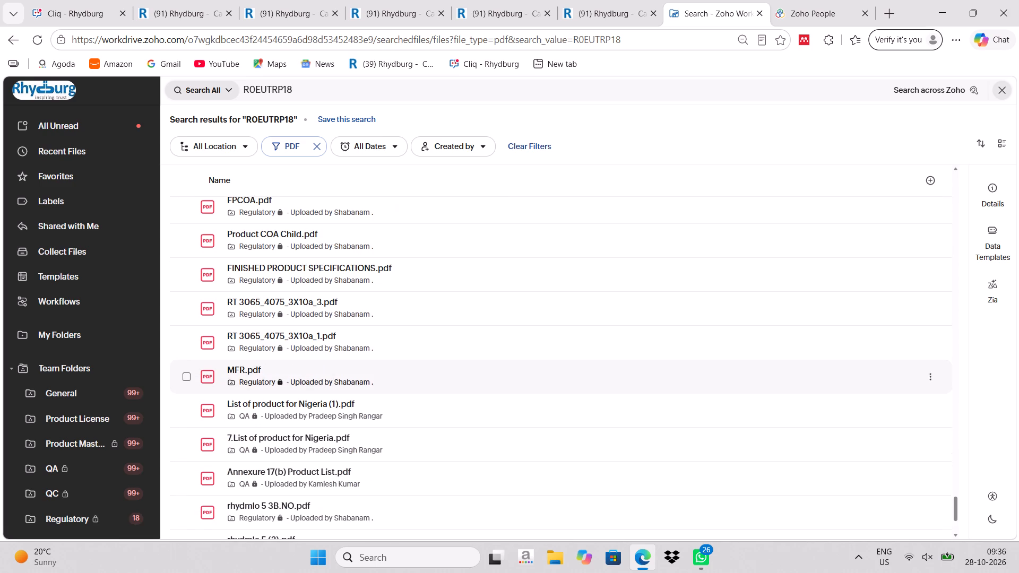
Check the remaining checklist items in the R0EUTRP18 gap analysis entry and add "MFR (Available)" to its Feedback.
left_click(613, 0)
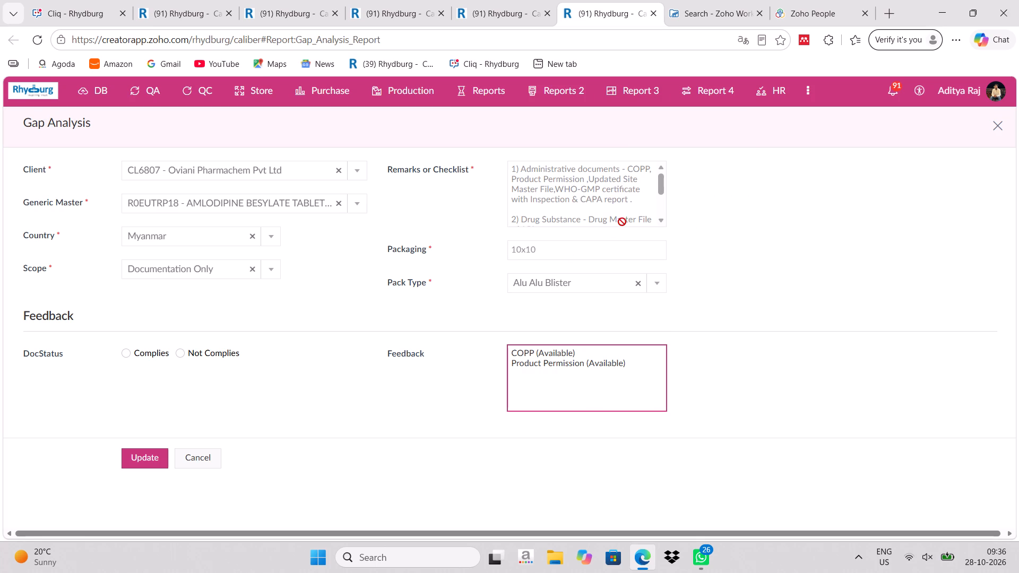
scroll(572, 212, "down", 1)
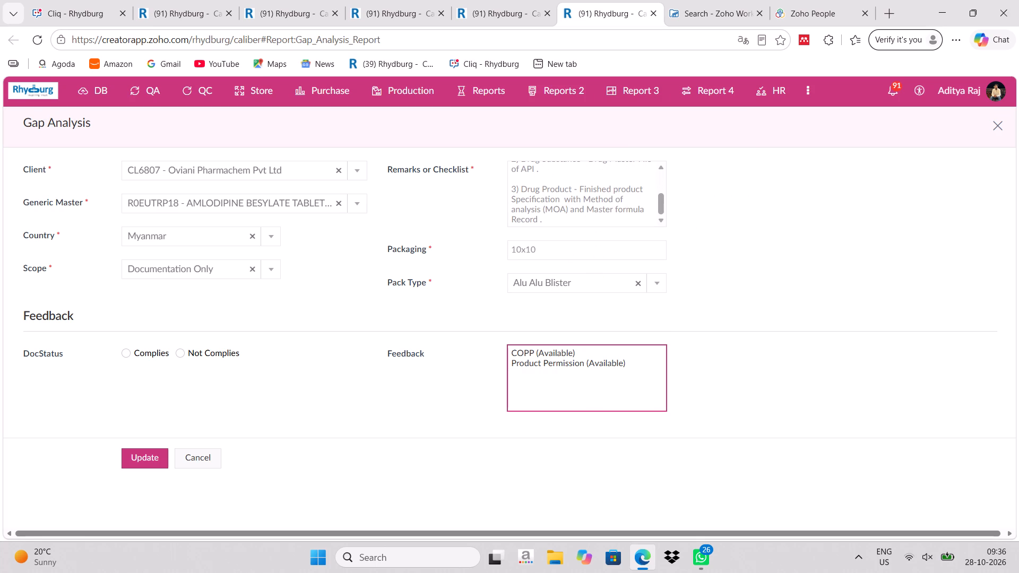
type("MFR (Available)")
Return to the WorkDrive PDF results for R0EUTRP18 and examine further down the list for the remaining gap analysis checklist documents.
left_click(713, 3)
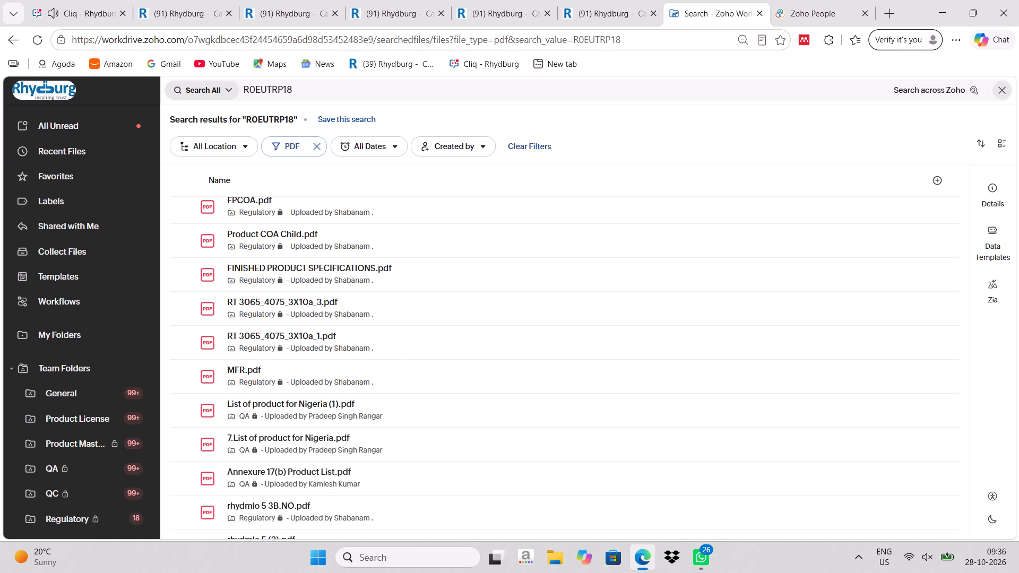
scroll(372, 446, "down", 2)
scroll(310, 436, "down", 1)
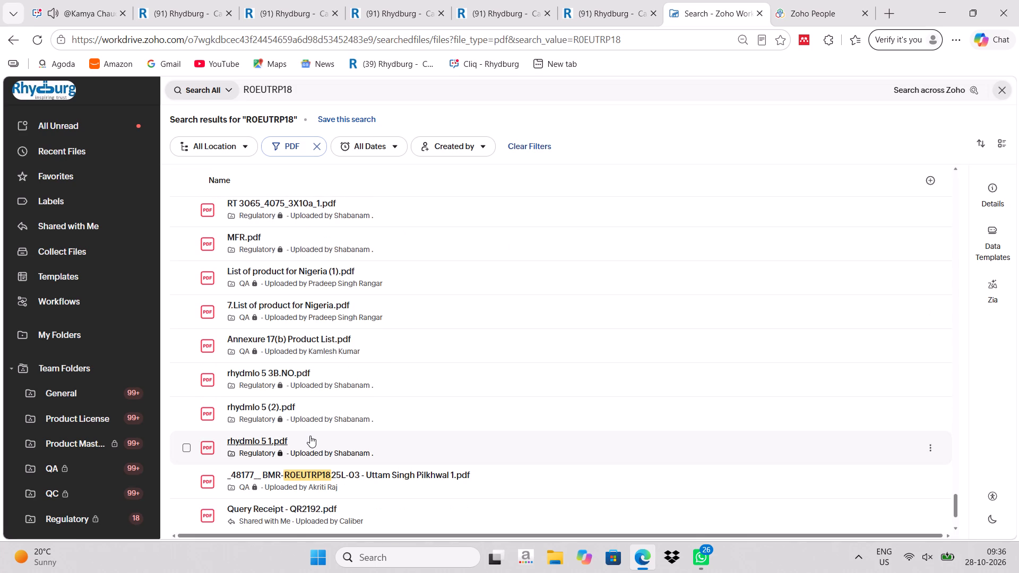
scroll(422, 442, "down", 2)
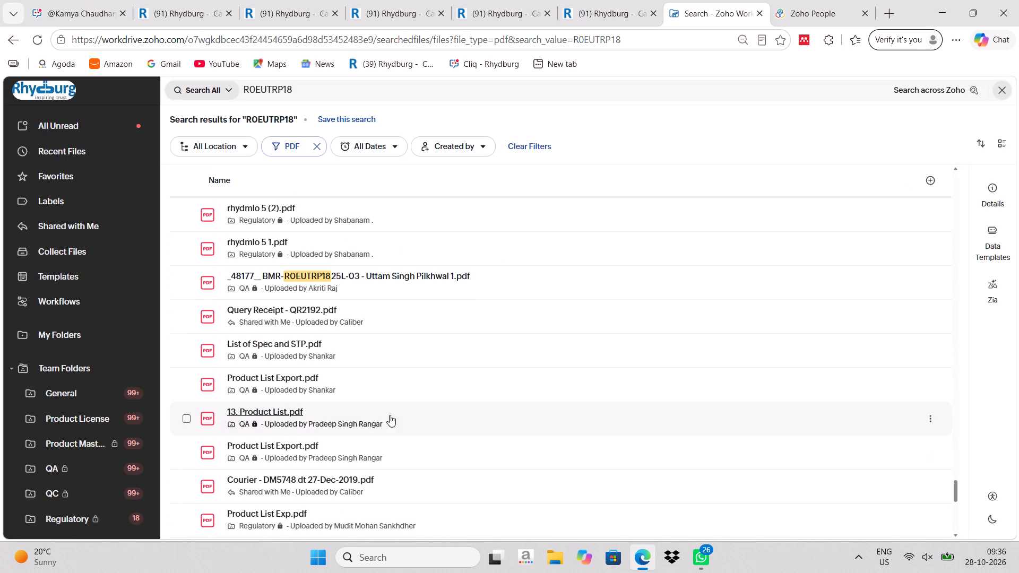
scroll(487, 427, "down", 2)
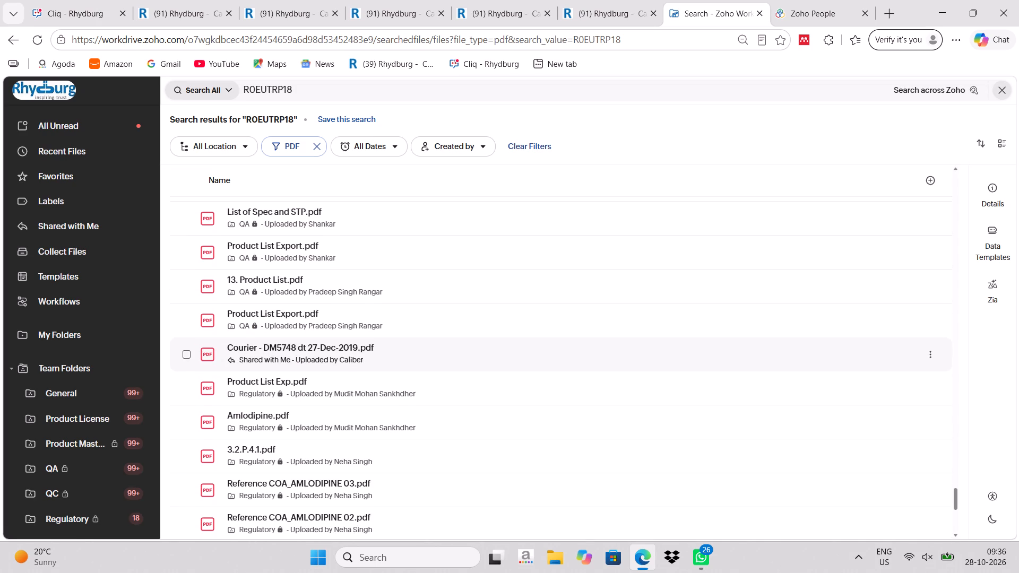
scroll(497, 431, "down", 2)
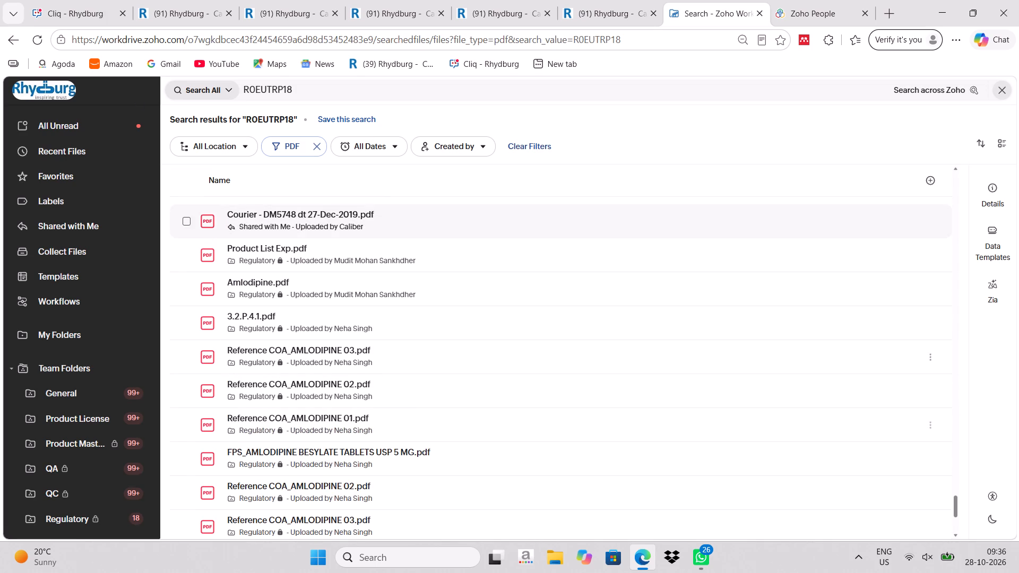
Switch to Cliq, reply "Aab shi haina 😅" to the Ibudas 400 artwork PDF in the unread chat, and close that chat.
left_click(67, 5)
scroll(379, 324, "down", 2)
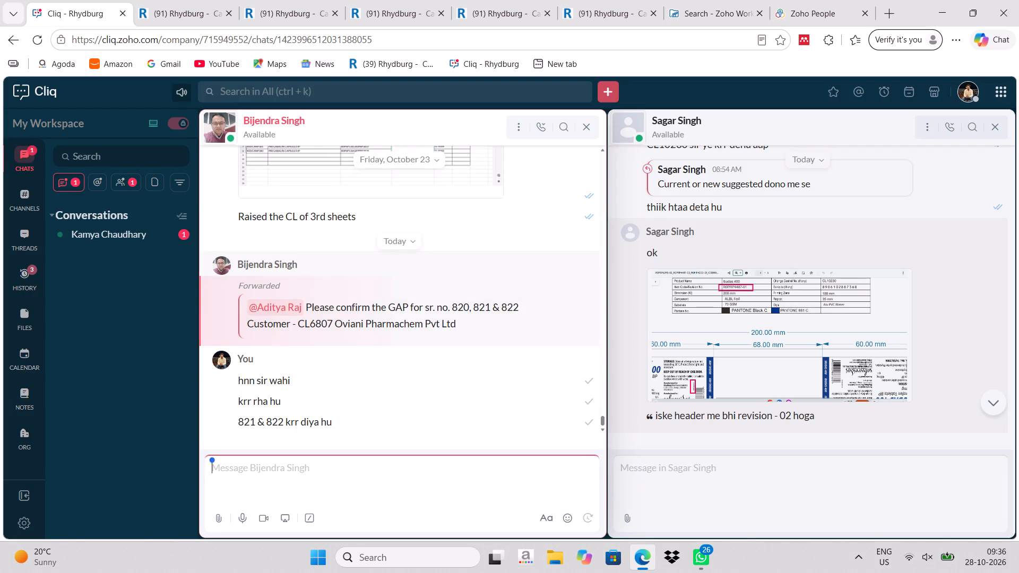
left_click(126, 232)
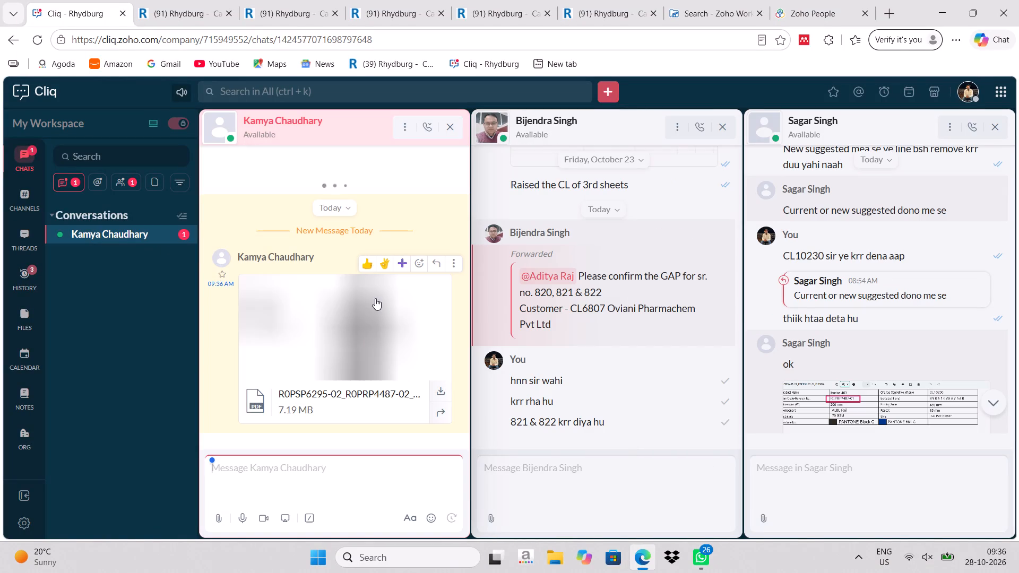
scroll(376, 299, "down", 3)
scroll(355, 380, "down", 3)
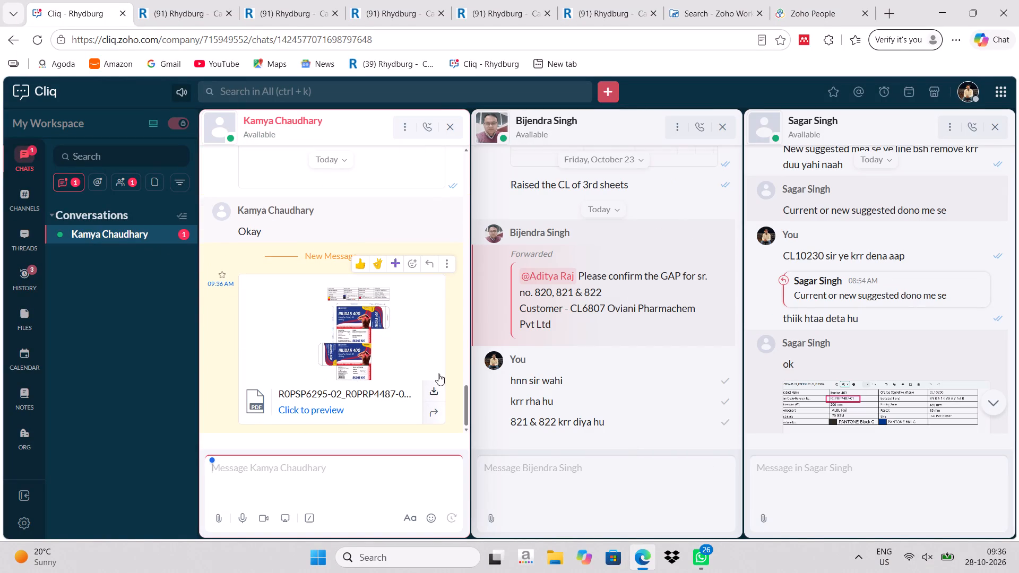
left_click(424, 266)
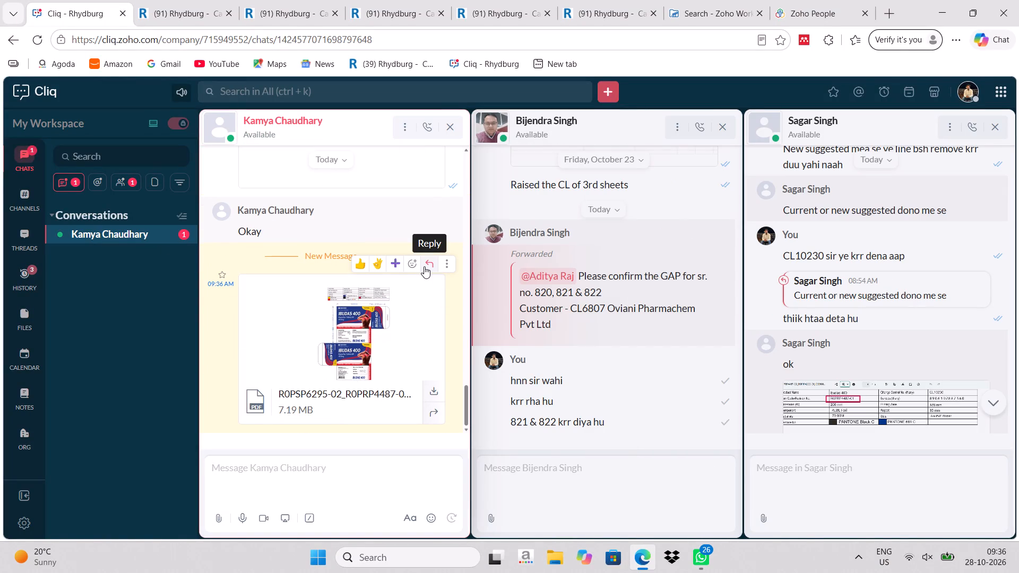
type("Aab")
key("space")
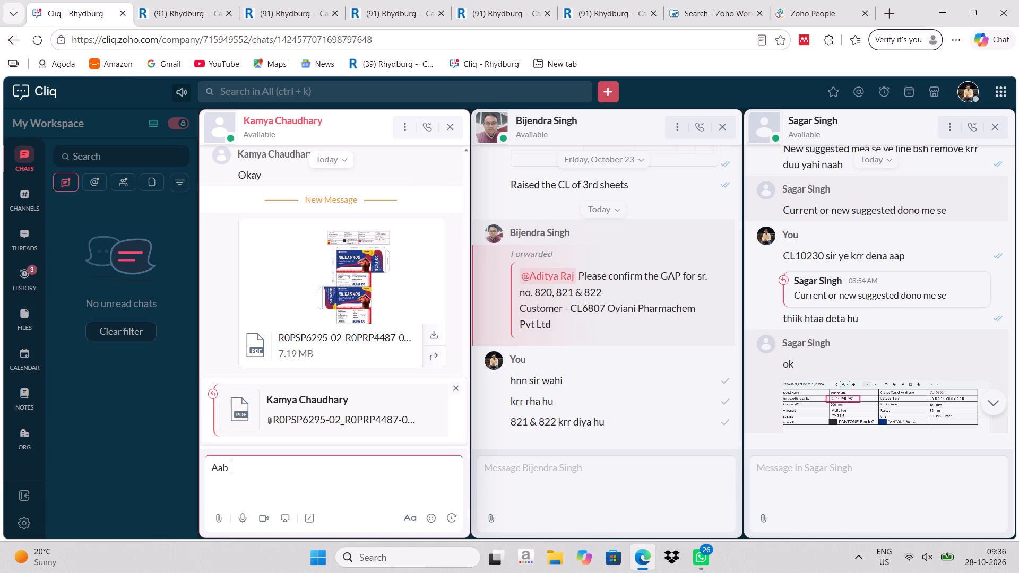
type("shi haina")
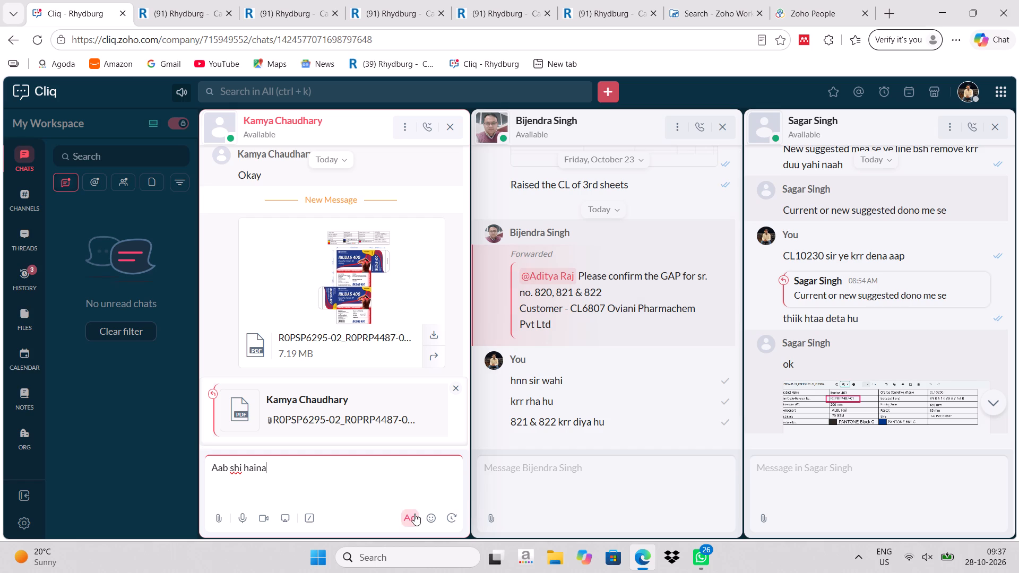
left_click(433, 520)
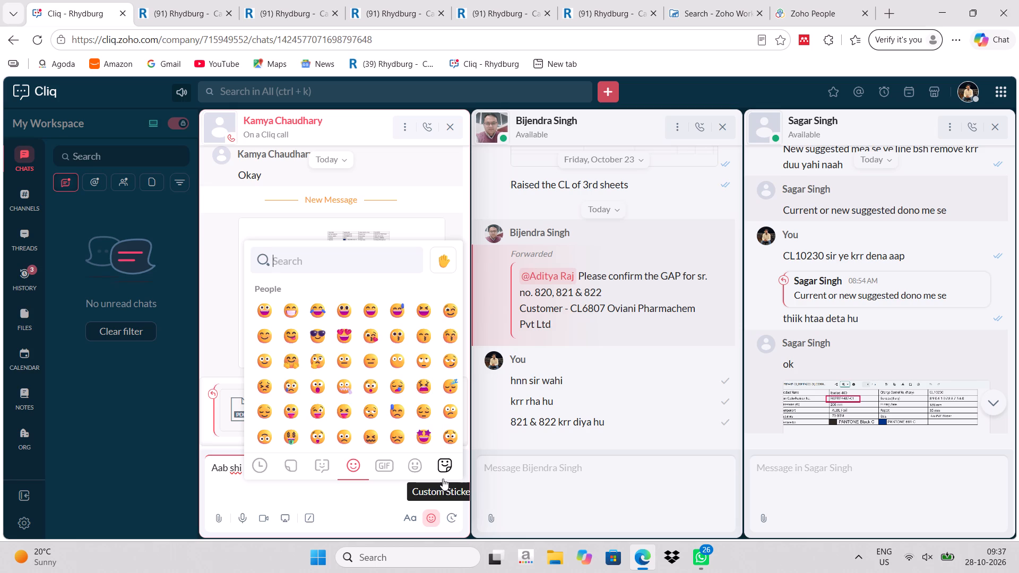
left_click(395, 306)
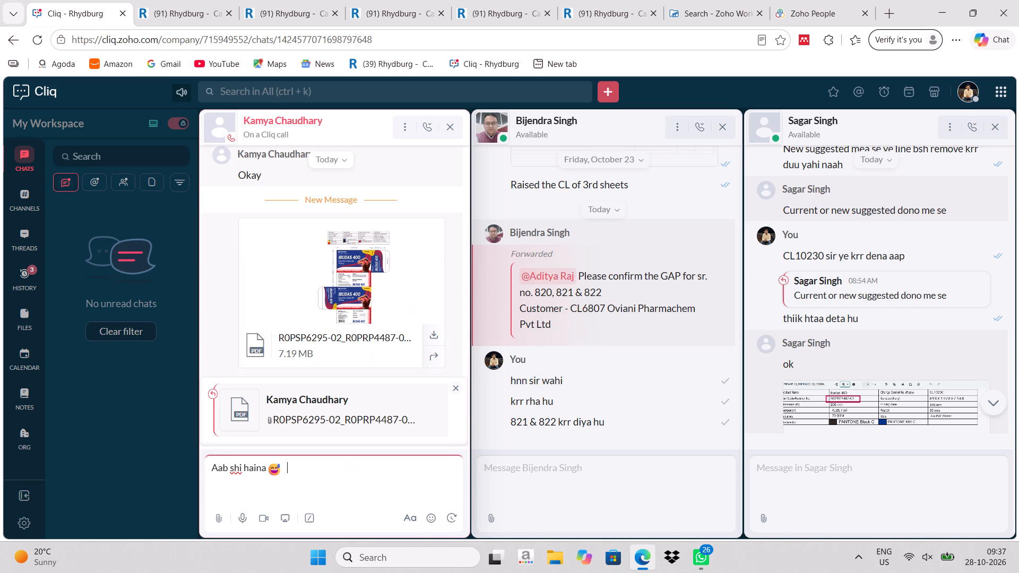
key("Return")
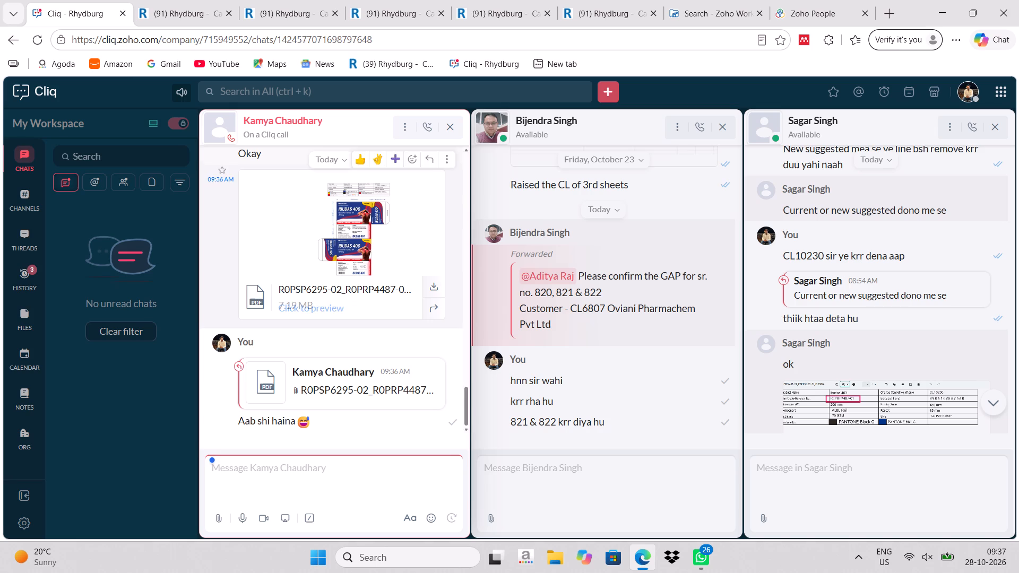
left_click(453, 122)
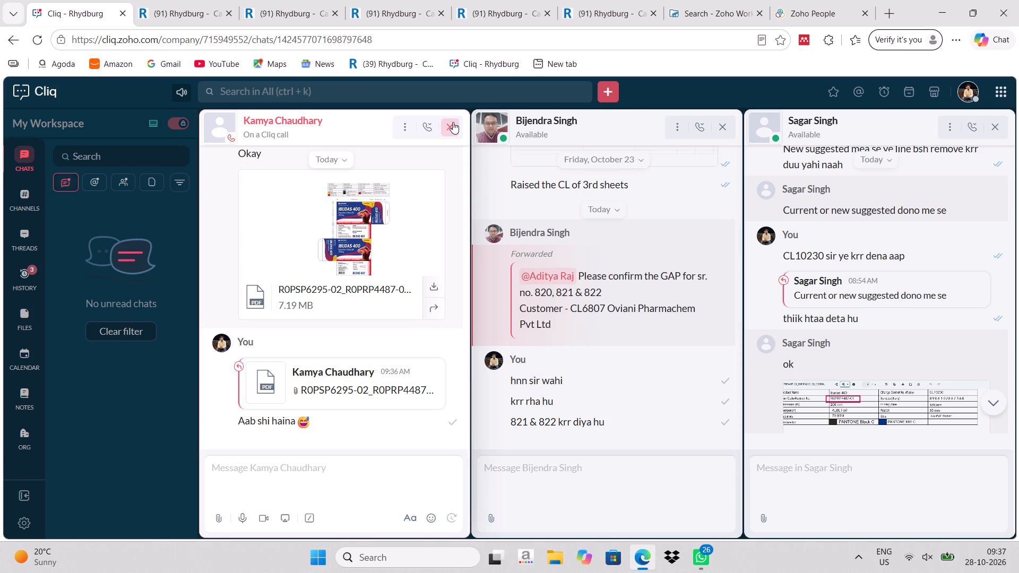
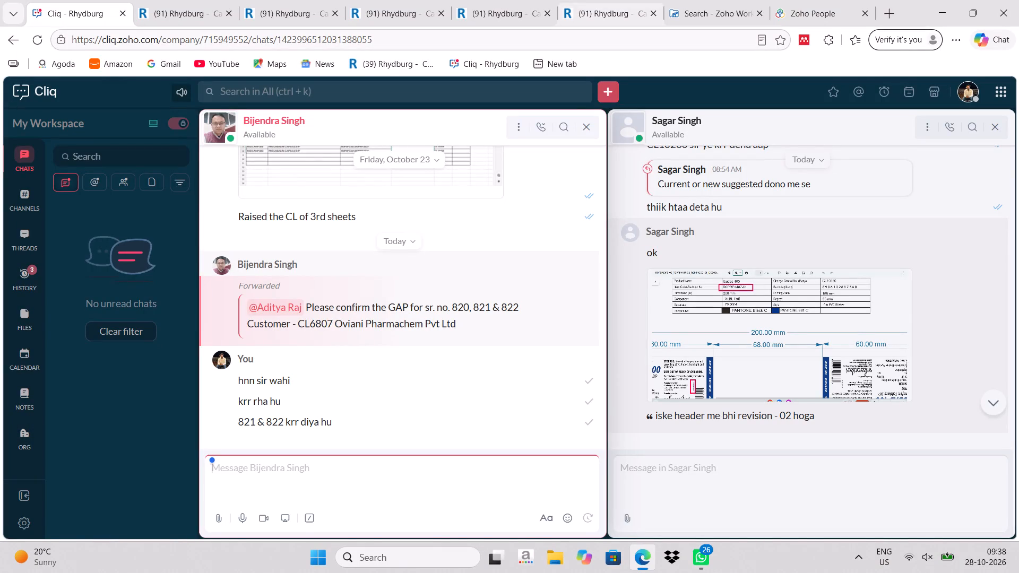
Check further down the WorkDrive PDF results for R0EUTRP18 and add "SMF (Available)" to the gap analysis entry's Feedback.
left_click(680, 8)
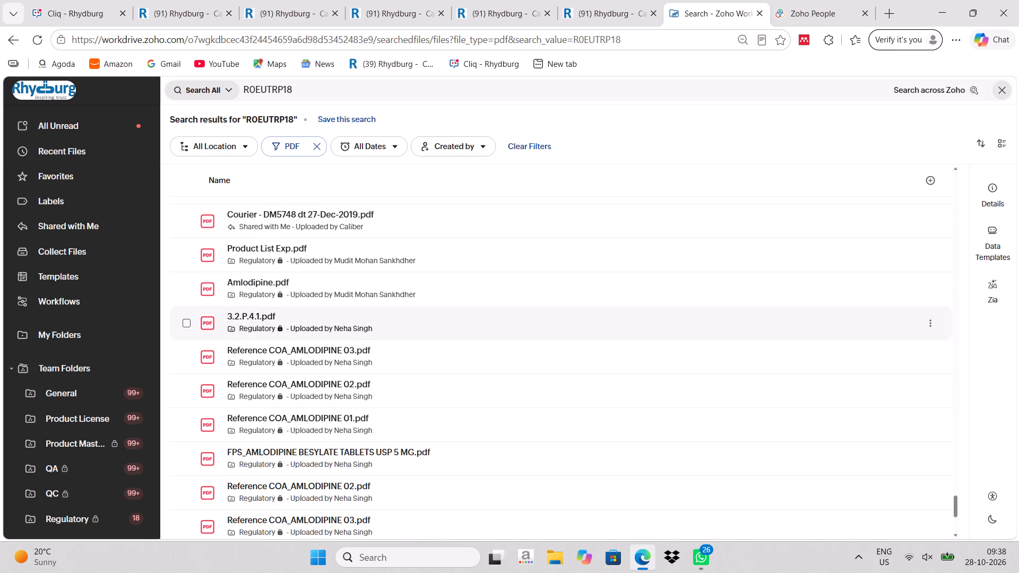
scroll(641, 424, "down", 4)
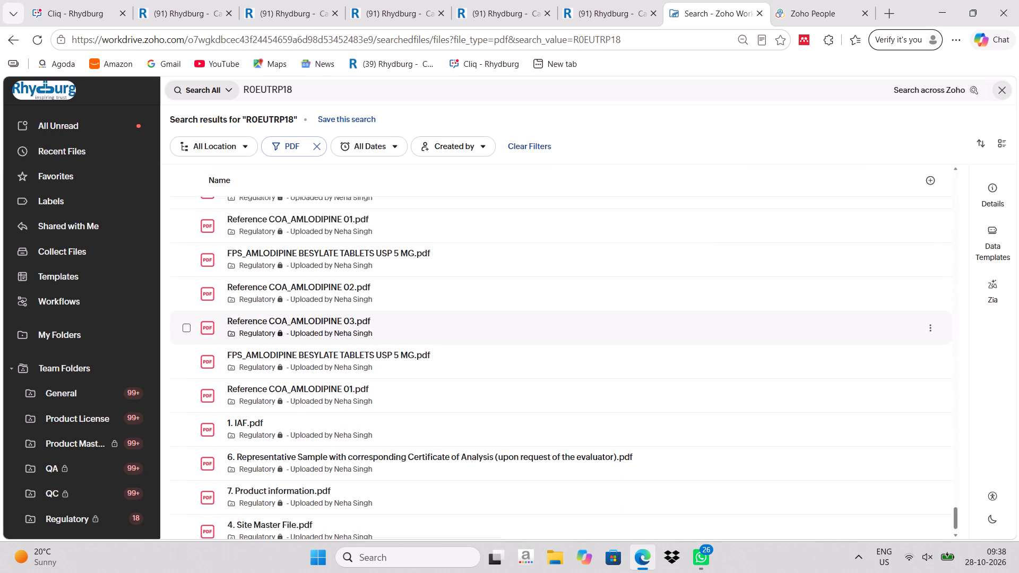
scroll(636, 403, "down", 1)
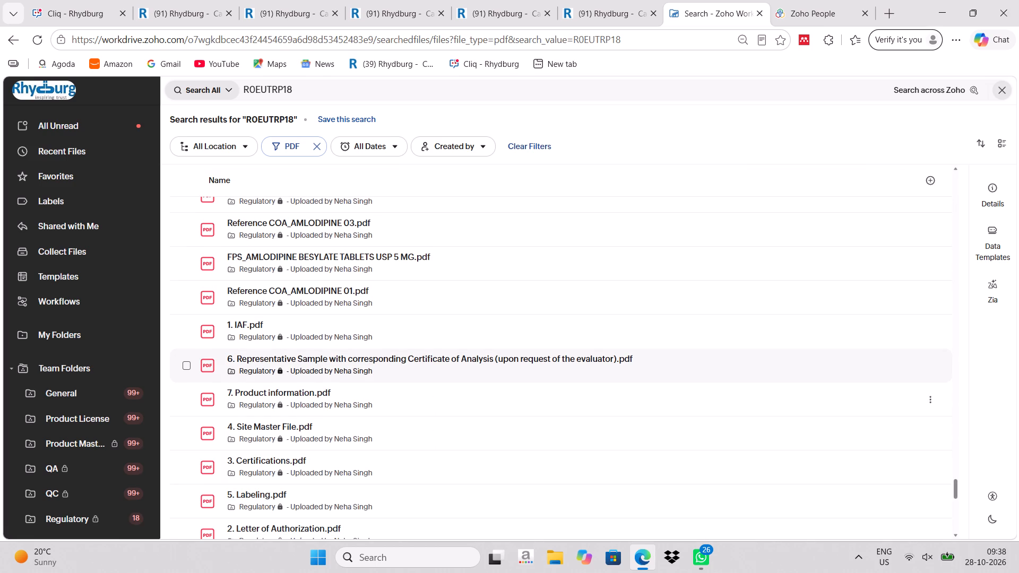
left_click(606, 1)
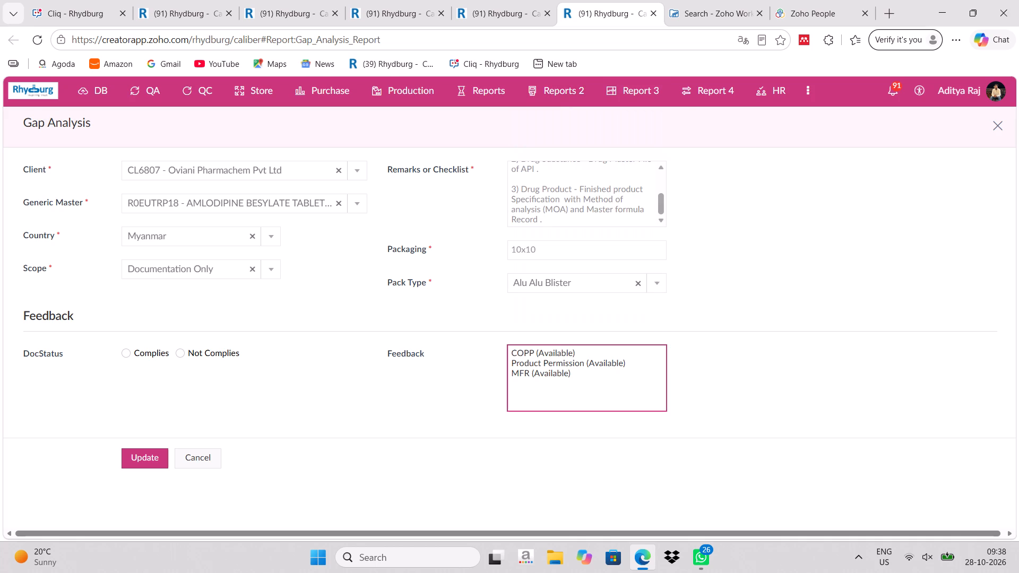
key("Return")
type("SMF (Available)")
key("Return")
Review the entry's checklist against further WorkDrive PDF results for R0EUTRP18 and add "FPS (Available)" to the Feedback.
scroll(622, 194, "up", 4)
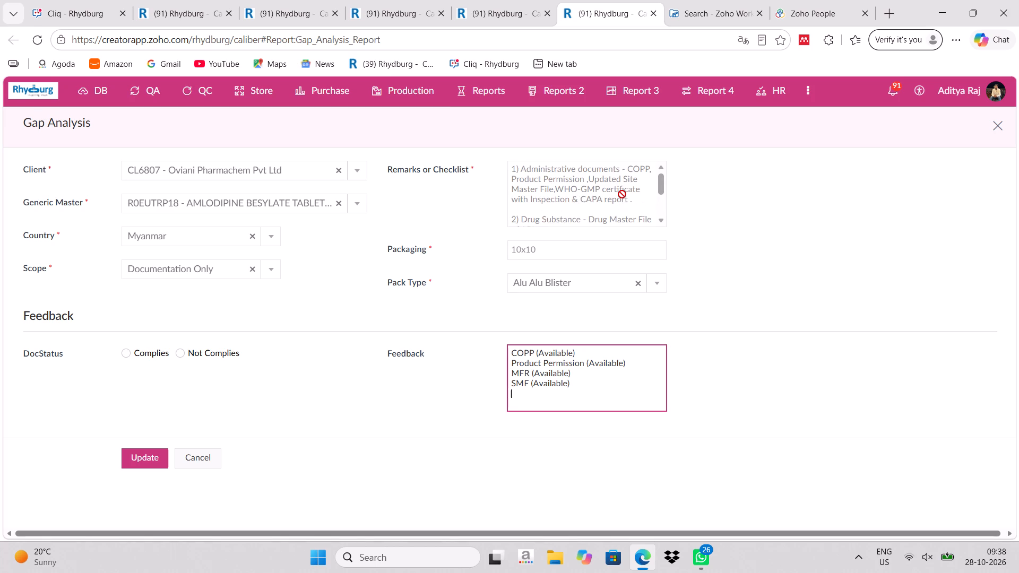
left_click(719, 9)
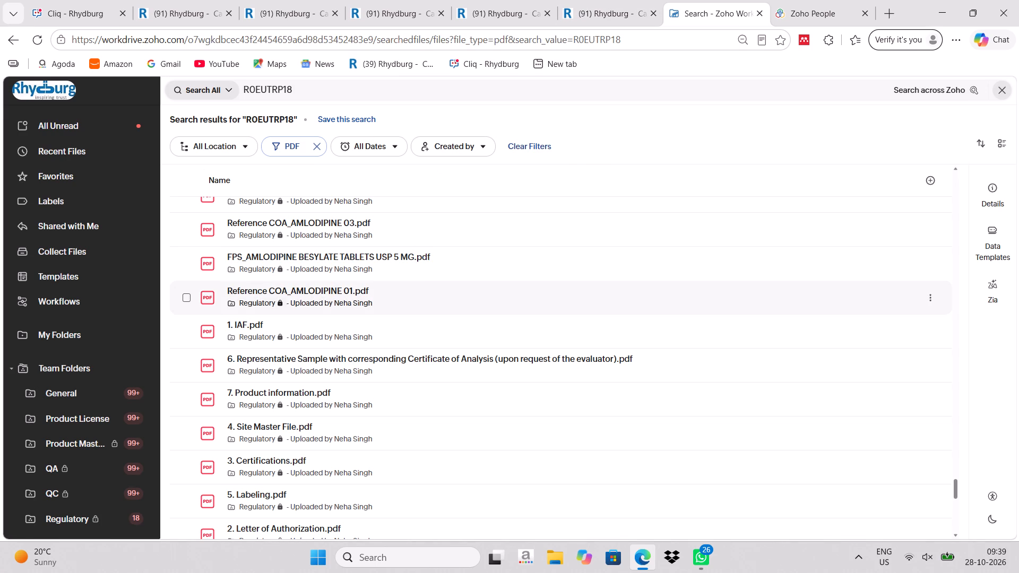
scroll(589, 292, "down", 2)
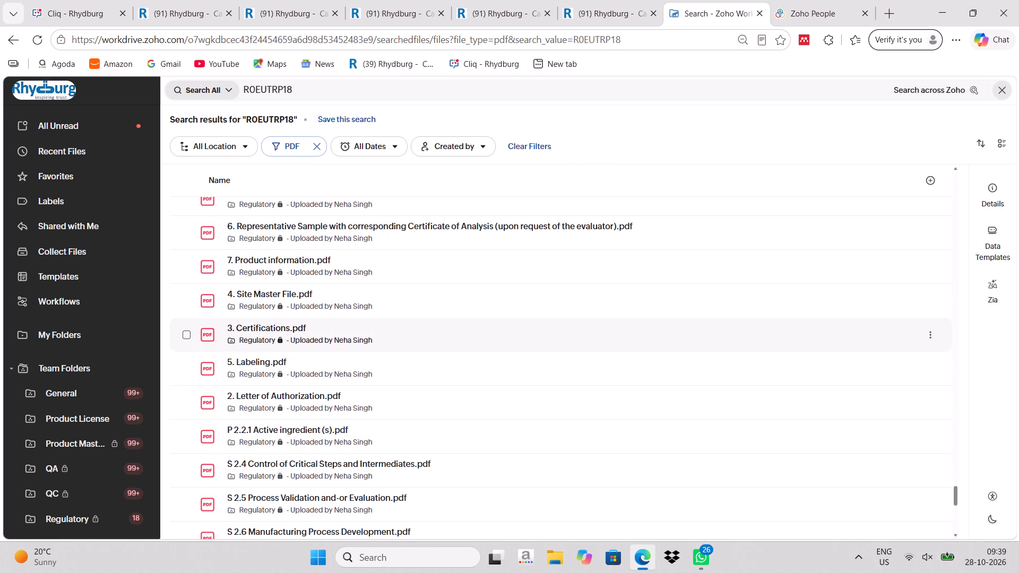
scroll(605, 333, "down", 2)
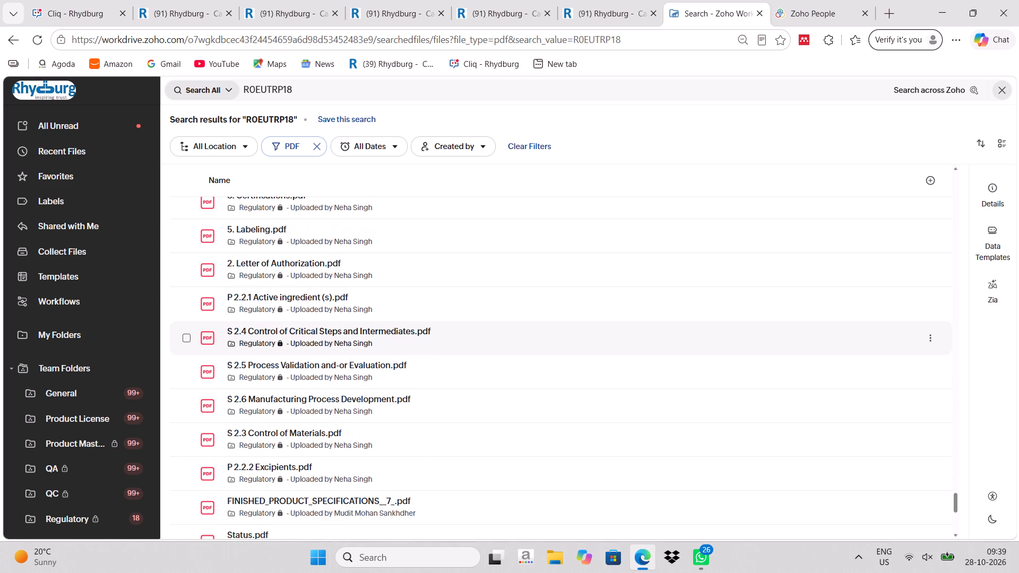
scroll(606, 333, "down", 2)
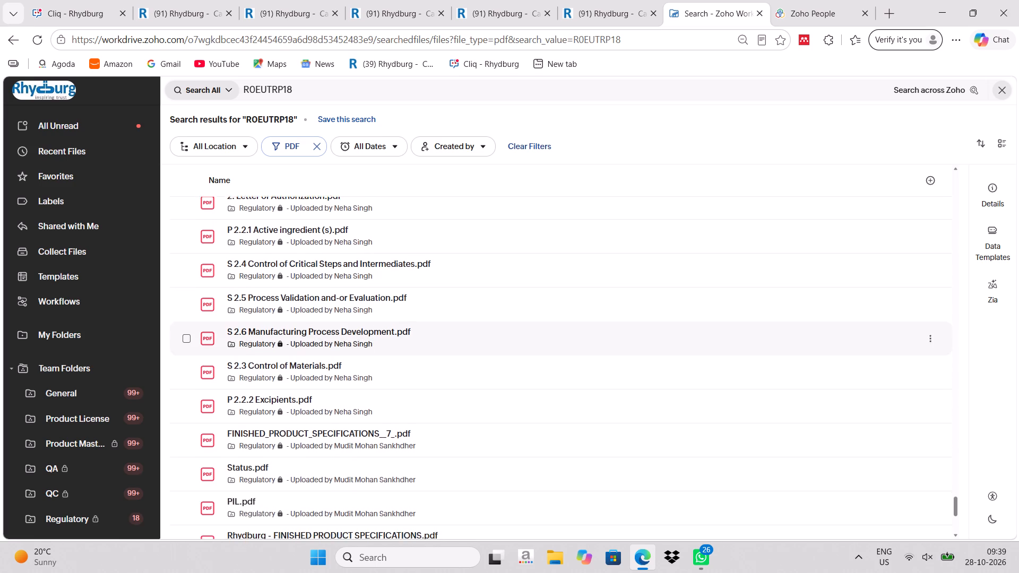
scroll(588, 340, "down", 1)
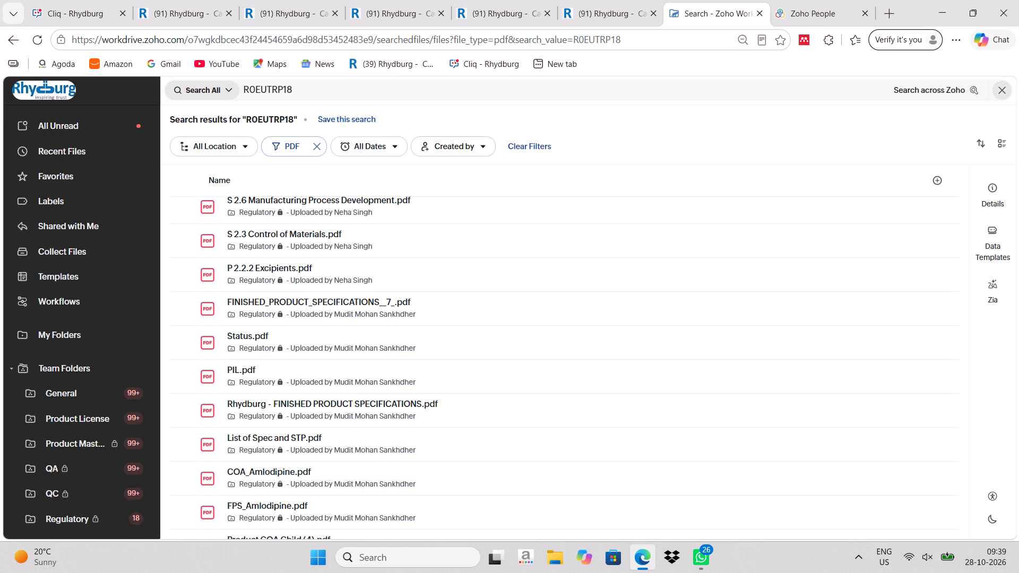
left_click(589, 8)
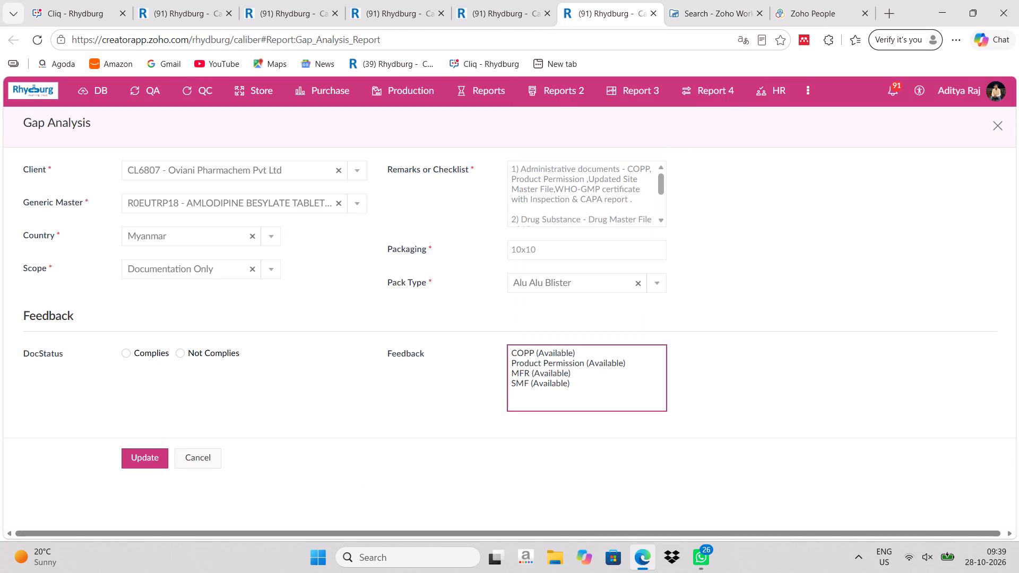
type("FPS (A")
type("vailable)")
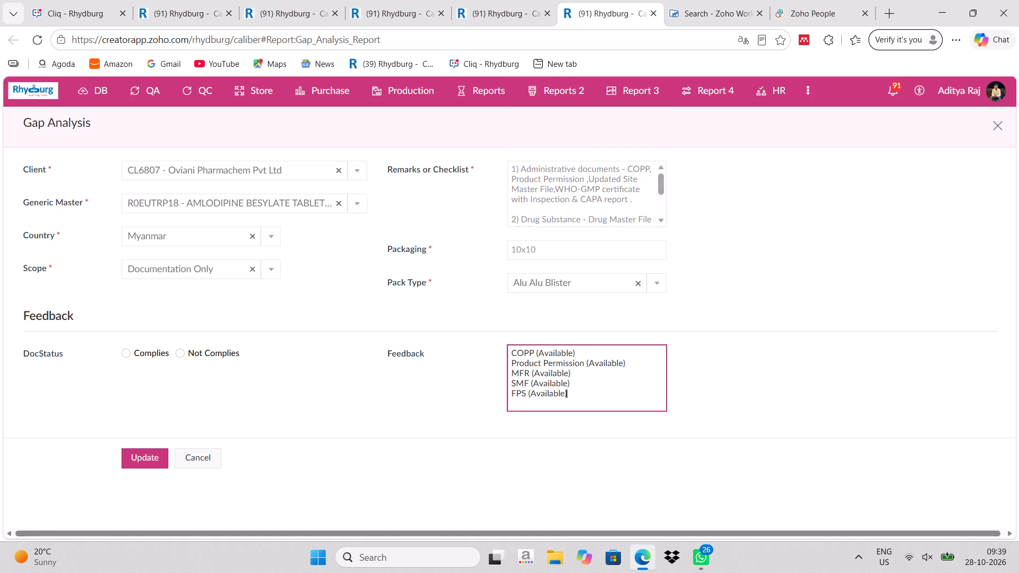
Check the drug product items of the checklist and add "MOA (Available)" to the Feedback.
scroll(593, 194, "down", 3)
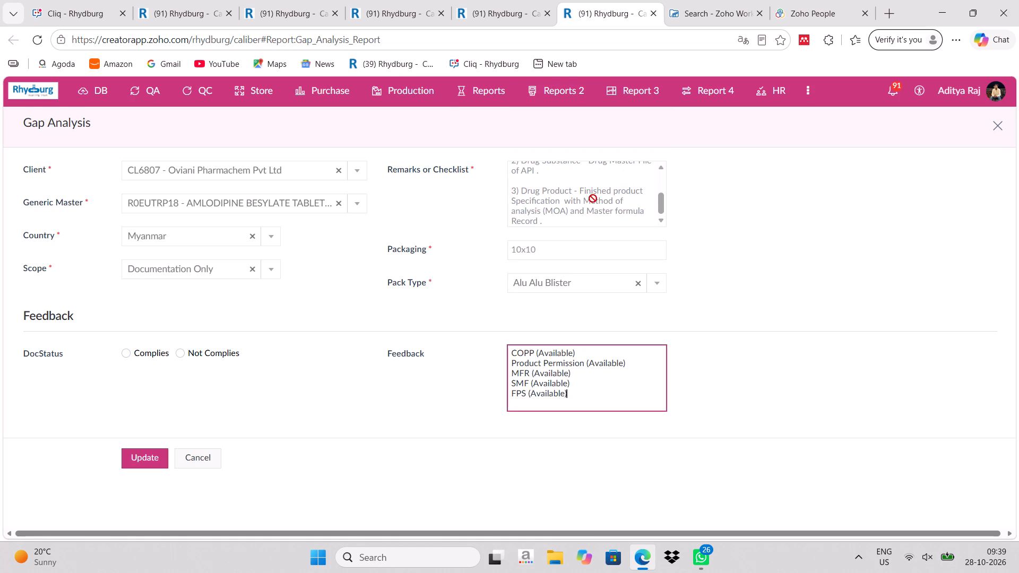
scroll(593, 198, "down", 2)
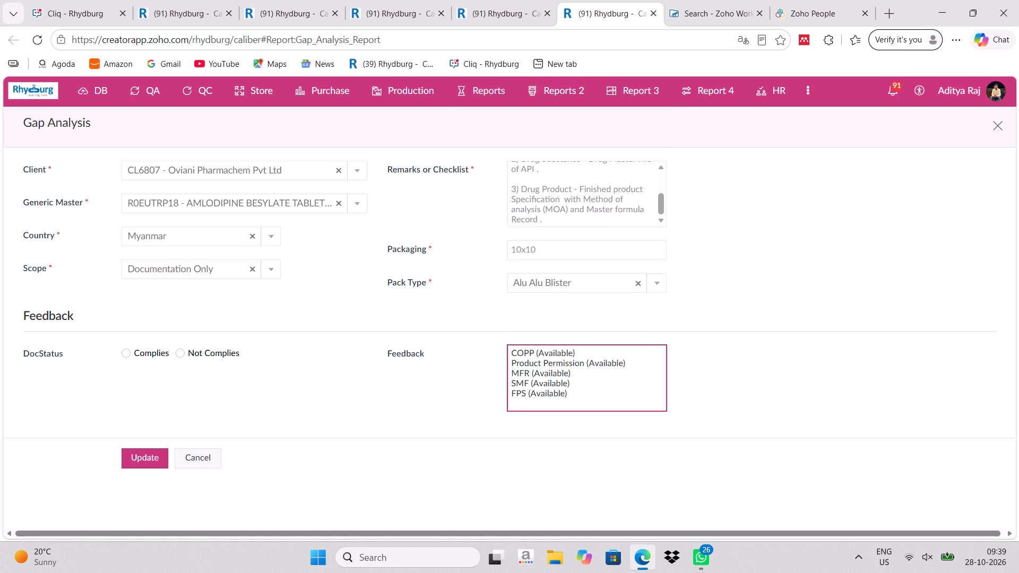
key("Return")
type("MOA (Available)")
left_click(471, 7)
left_click(588, 8)
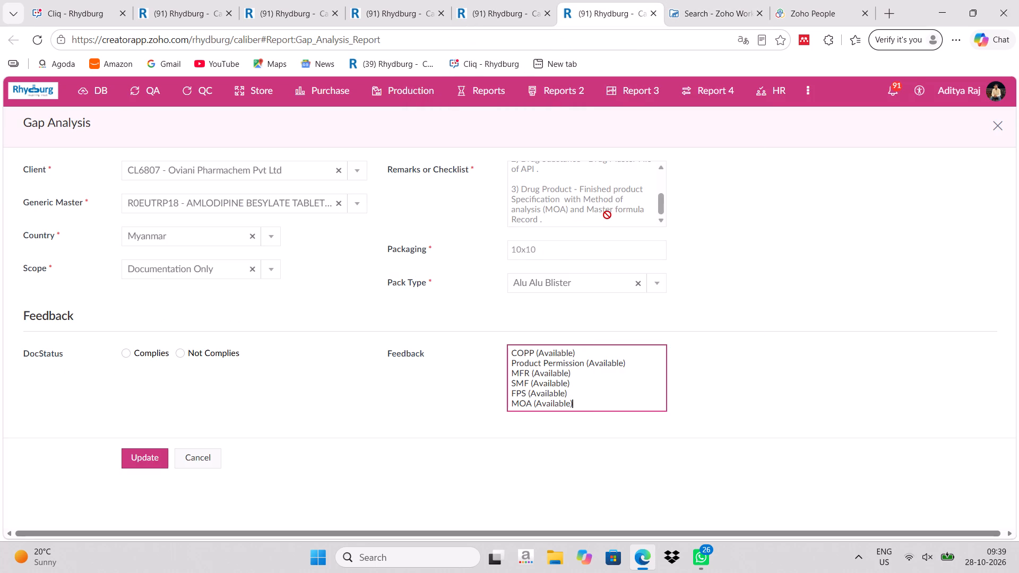
scroll(607, 215, "up", 1)
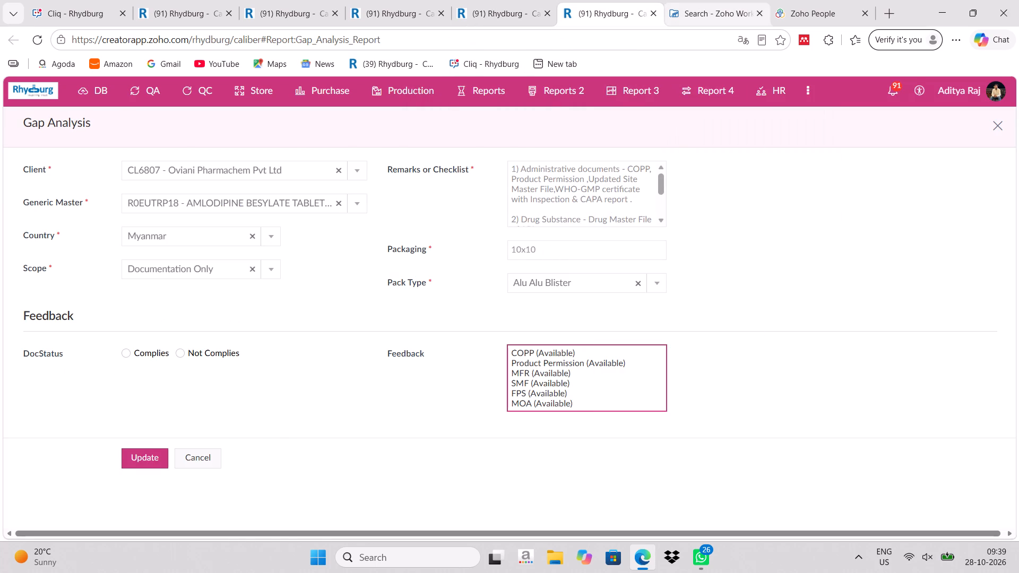
left_click(731, 3)
scroll(583, 320, "down", 1)
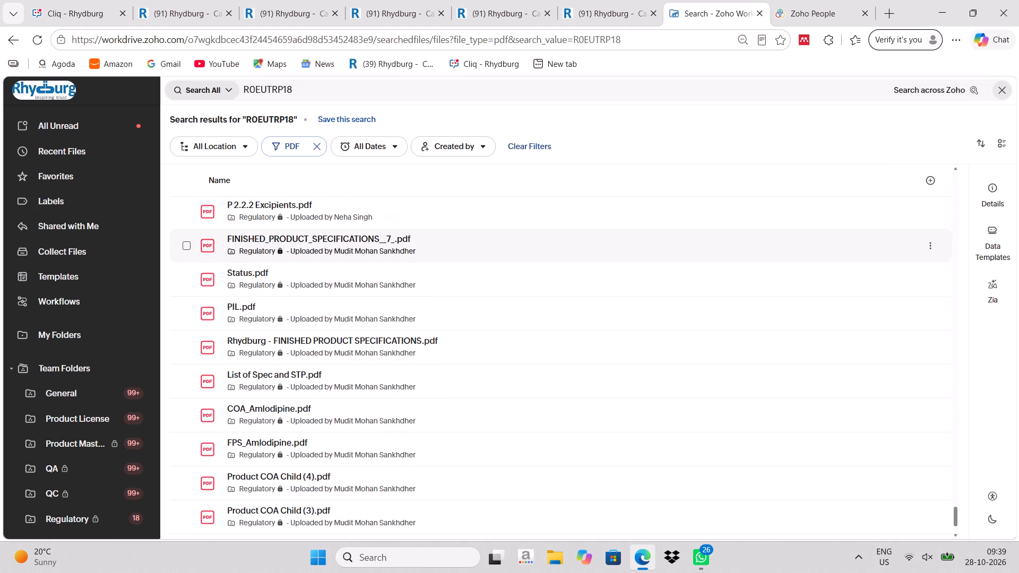
scroll(583, 320, "down", 4)
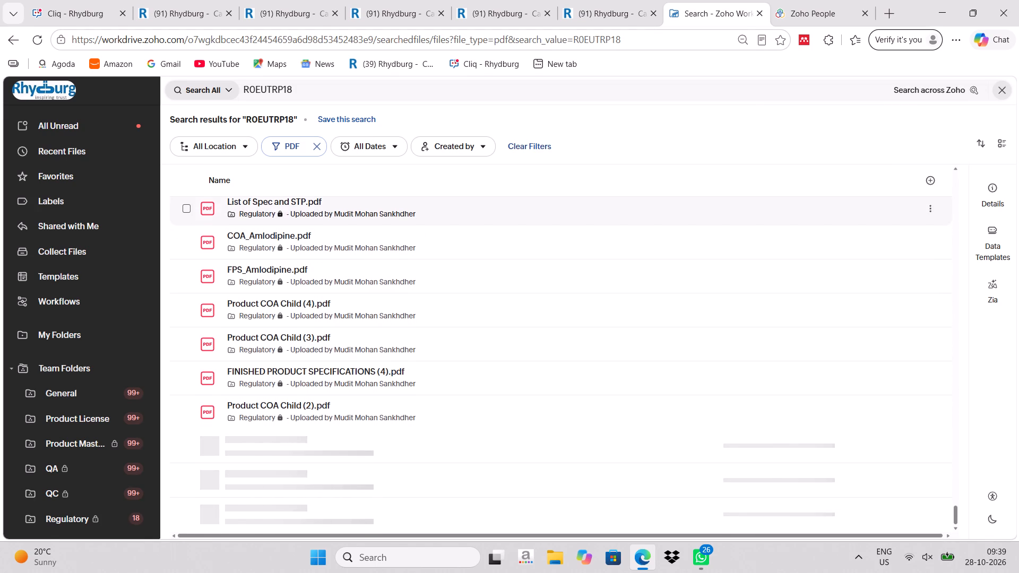
scroll(583, 320, "down", 4)
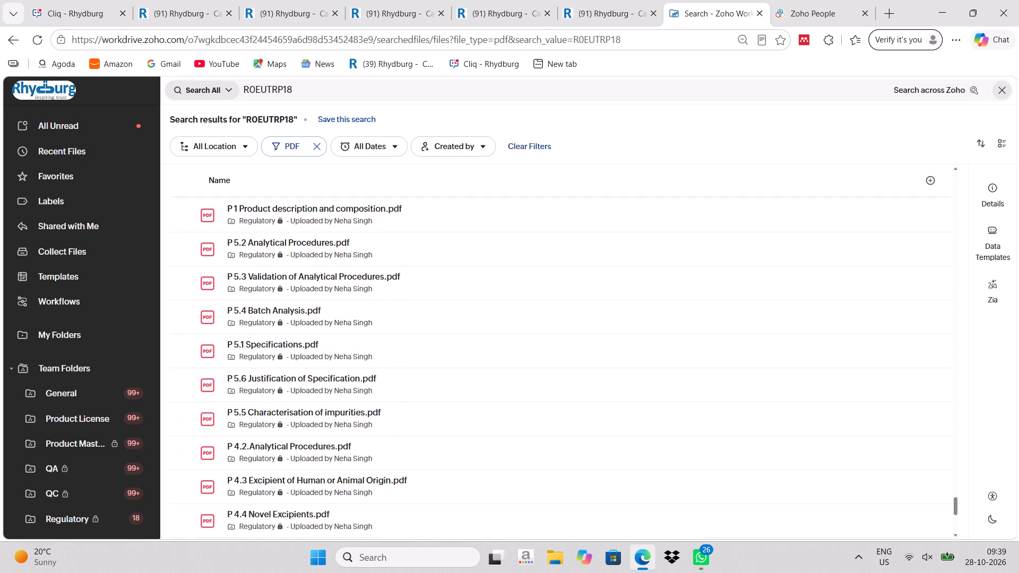
Switch to Cliq, view the Ibudas 400 artwork header screenshot enlarged, close it and open the global search.
left_click(81, 8)
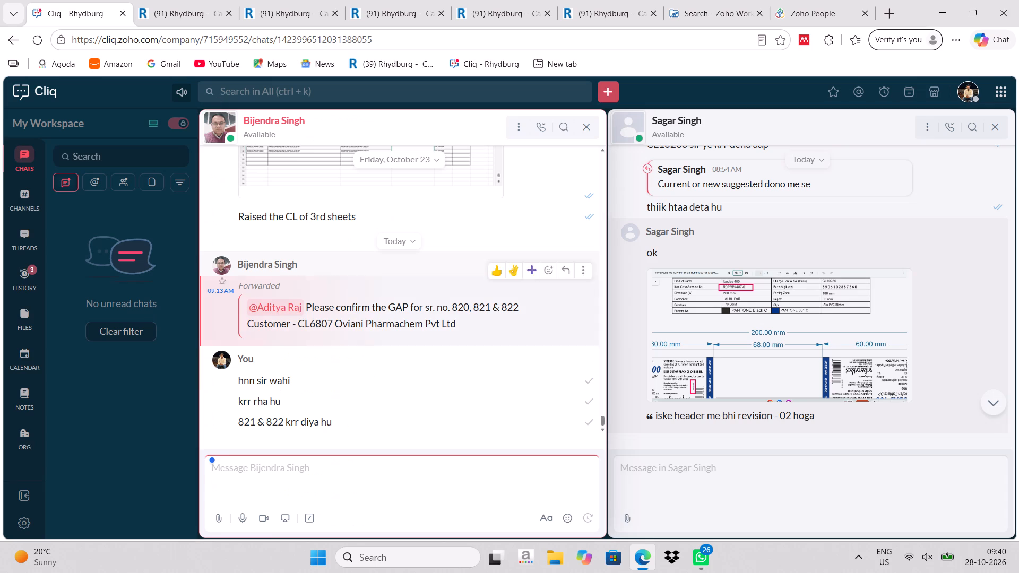
left_click(784, 381)
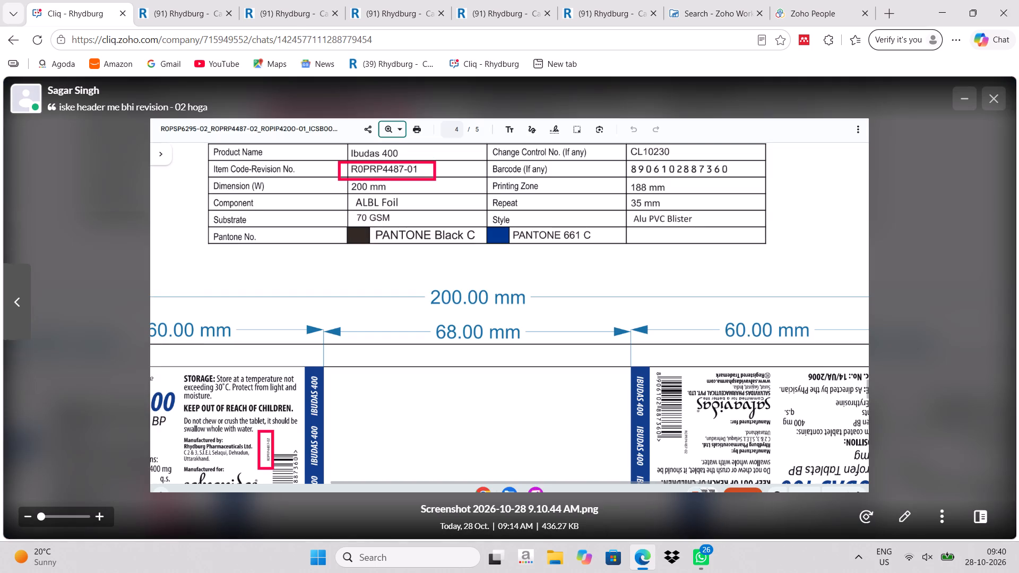
left_click(997, 102)
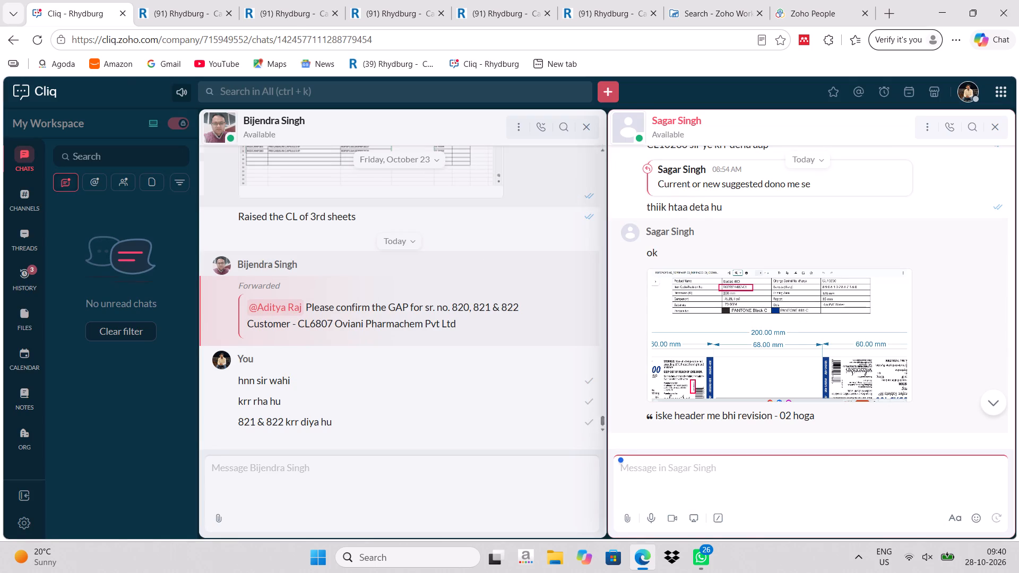
left_click(298, 86)
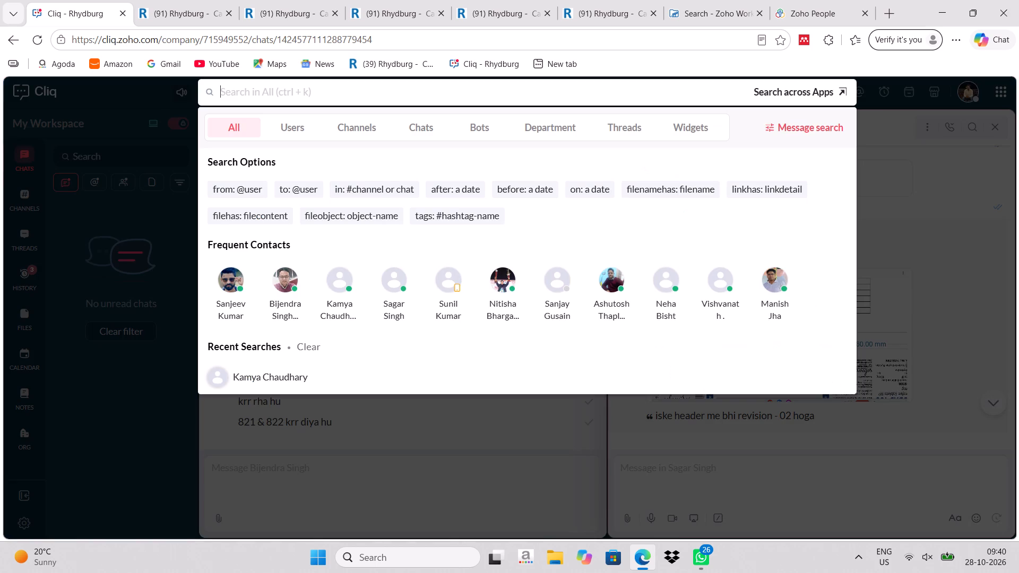
Switch to the WorkDrive PDF results for R0EUTRP18 and examine the next documents in the list.
left_click(686, 6)
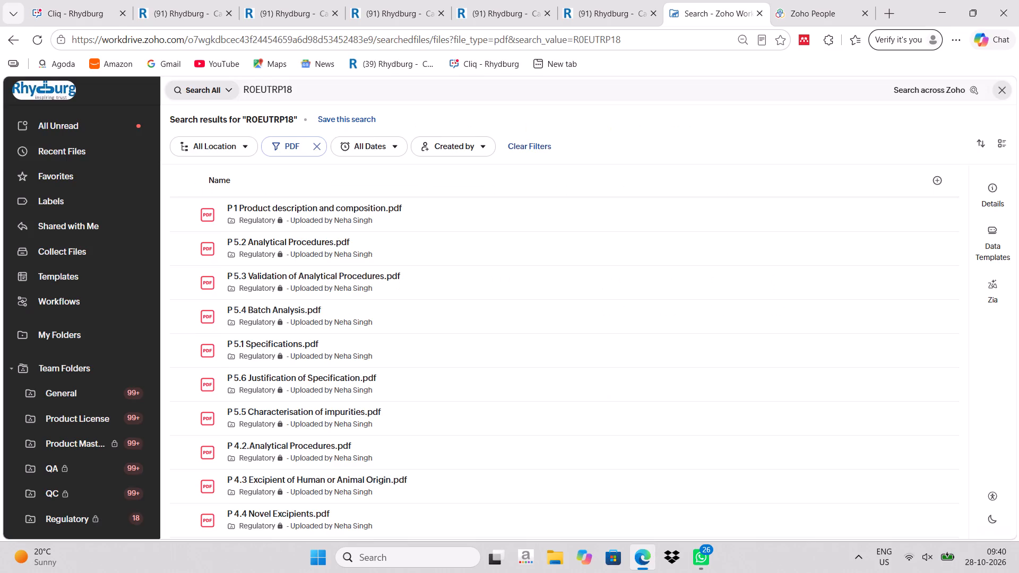
scroll(464, 328, "down", 4)
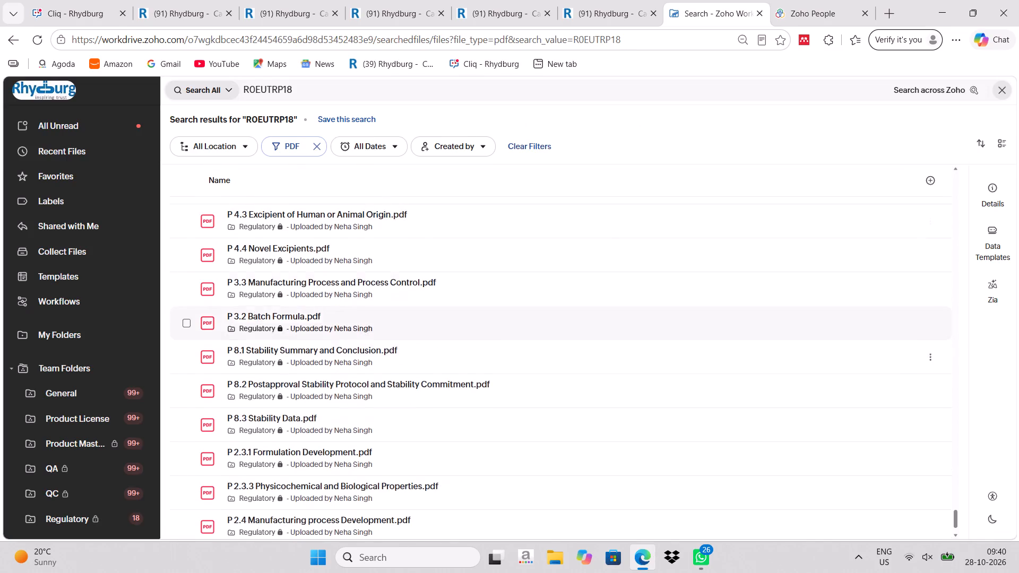
Search Cliq for "megh", open the chat with the Regulatory Operations Sr. Executive and send "IBUDAS 400".
left_click(66, 1)
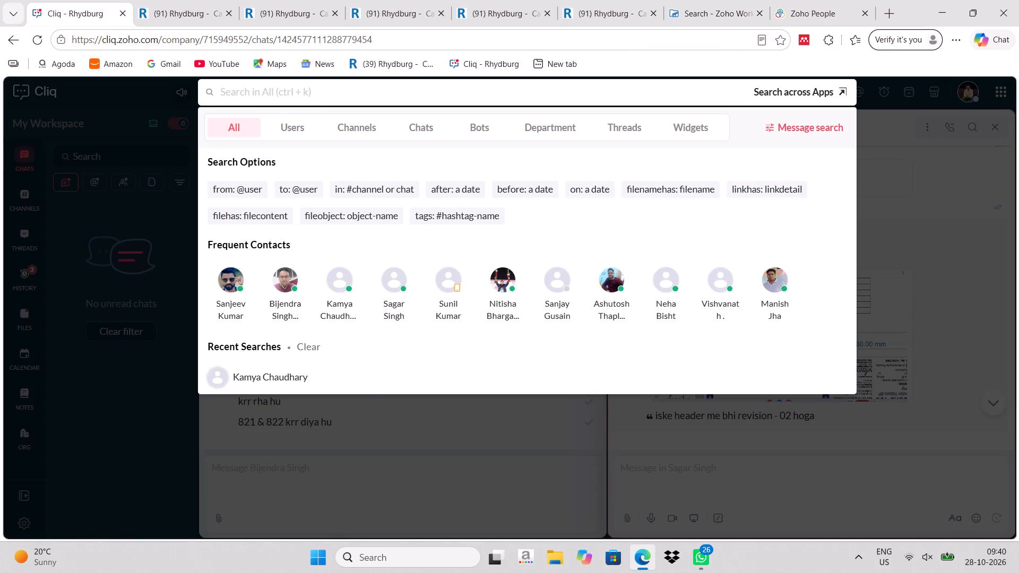
type("megh")
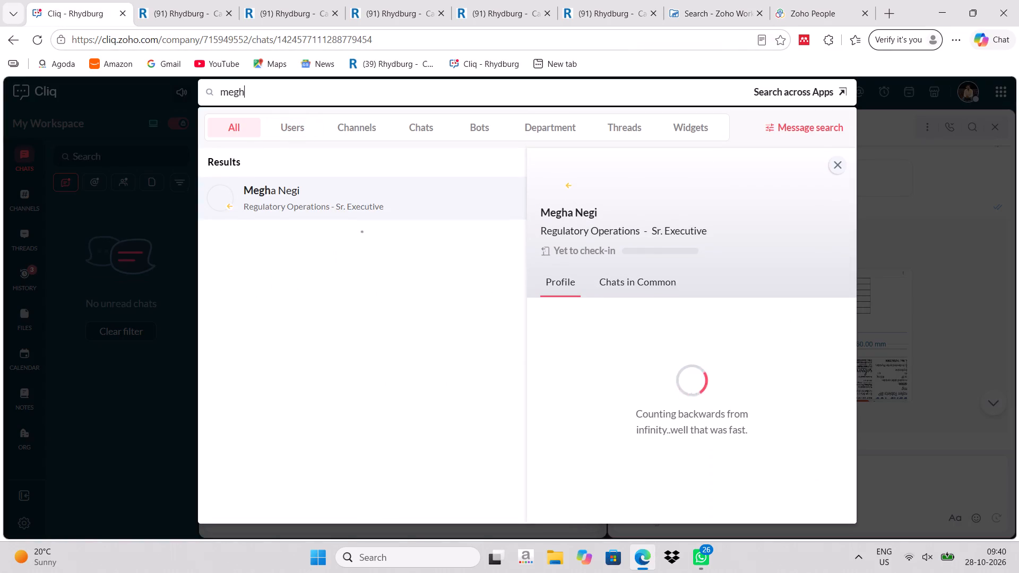
left_click(595, 169)
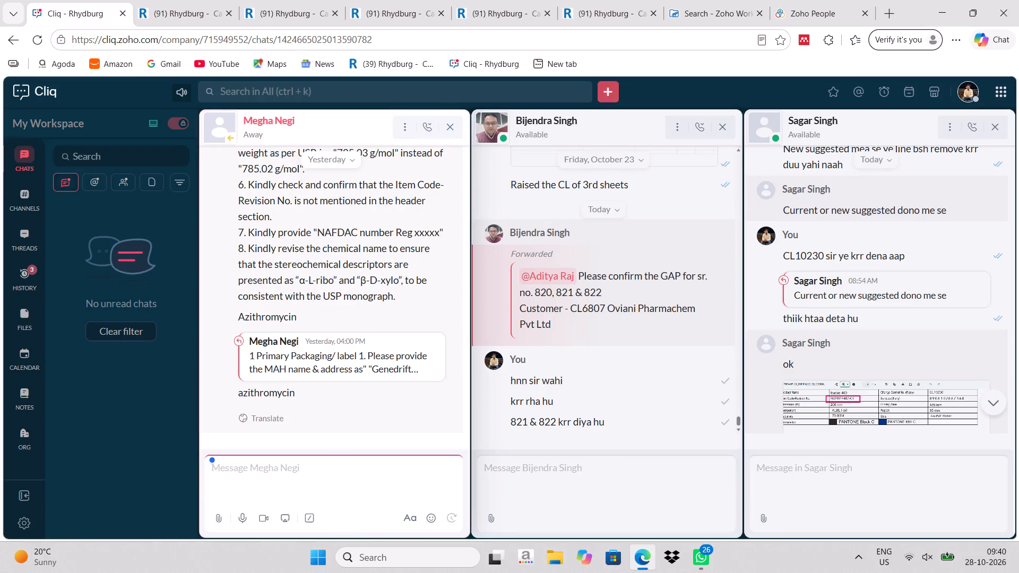
type("IBUDAS")
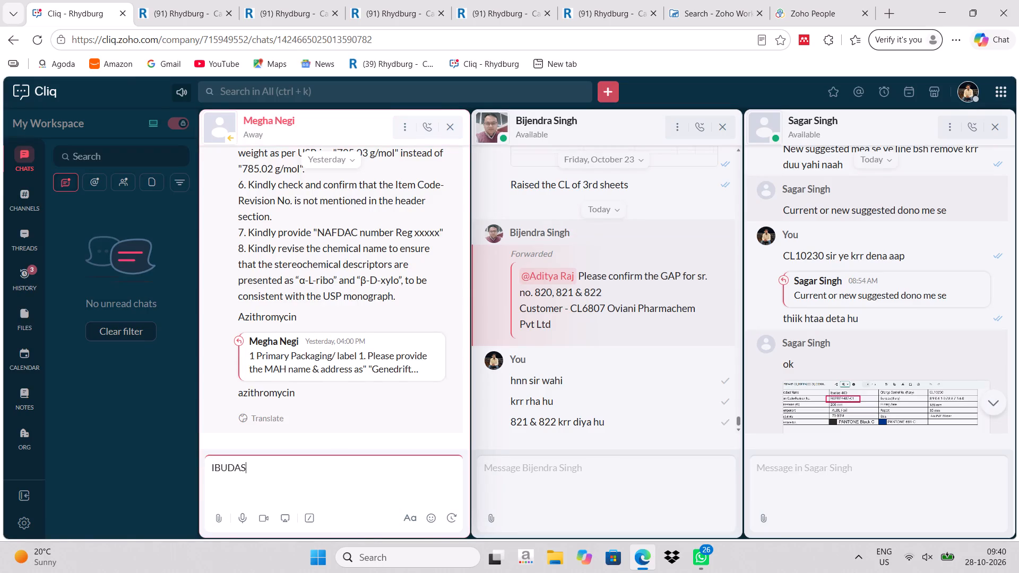
key("space")
key("Left")
key("Insert")
key("space")
type("400")
key("Return")
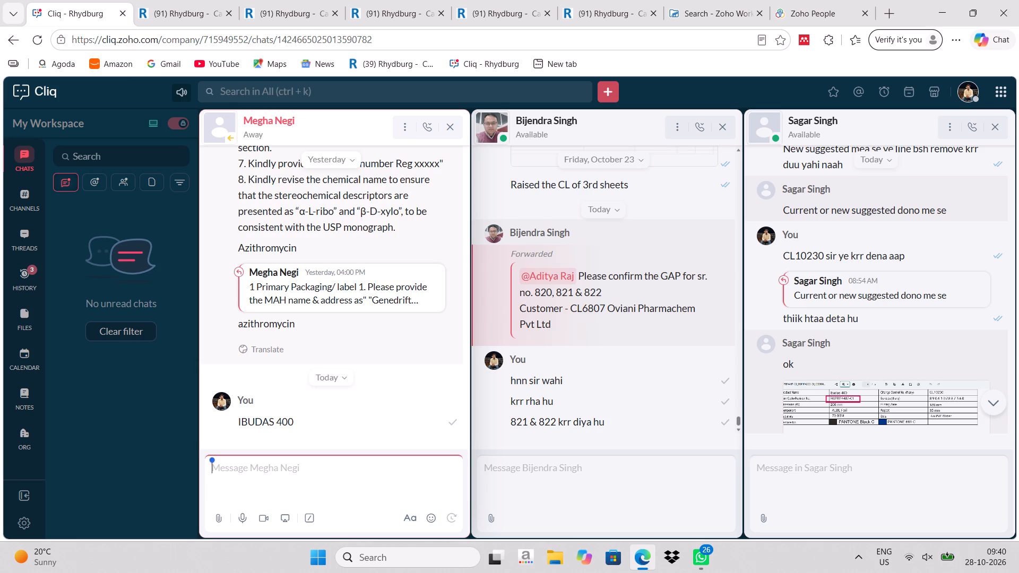
left_click(695, 5)
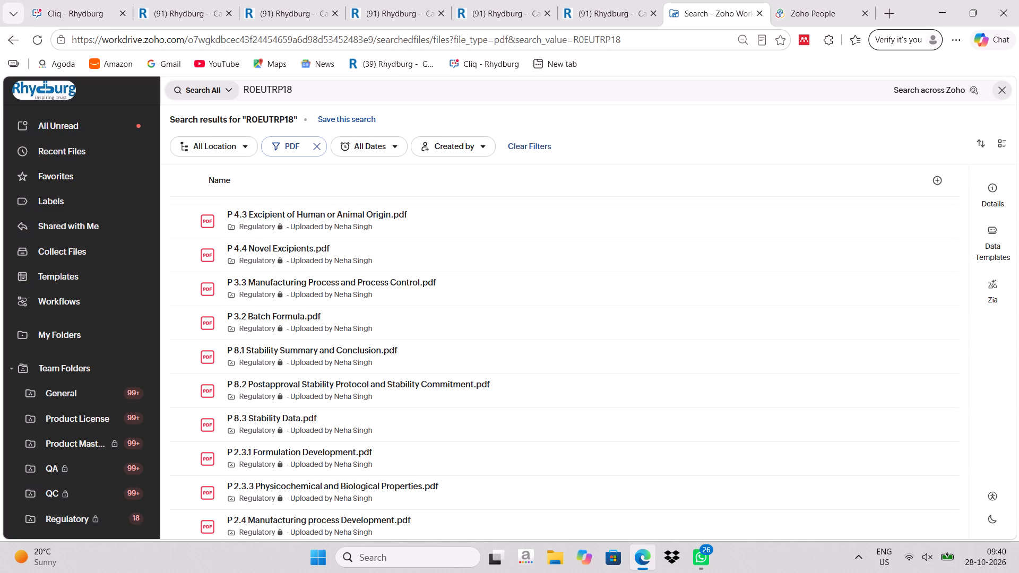
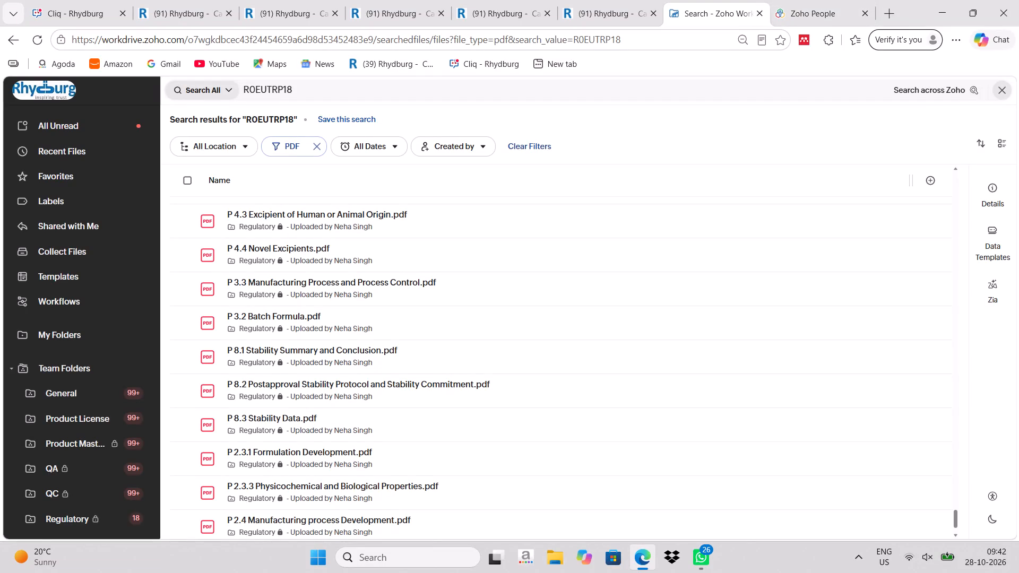
Look through the WorkDrive PDF results for R0EUTRP18 for the remaining dossier section documents.
scroll(603, 271, "down", 2)
scroll(554, 384, "down", 2)
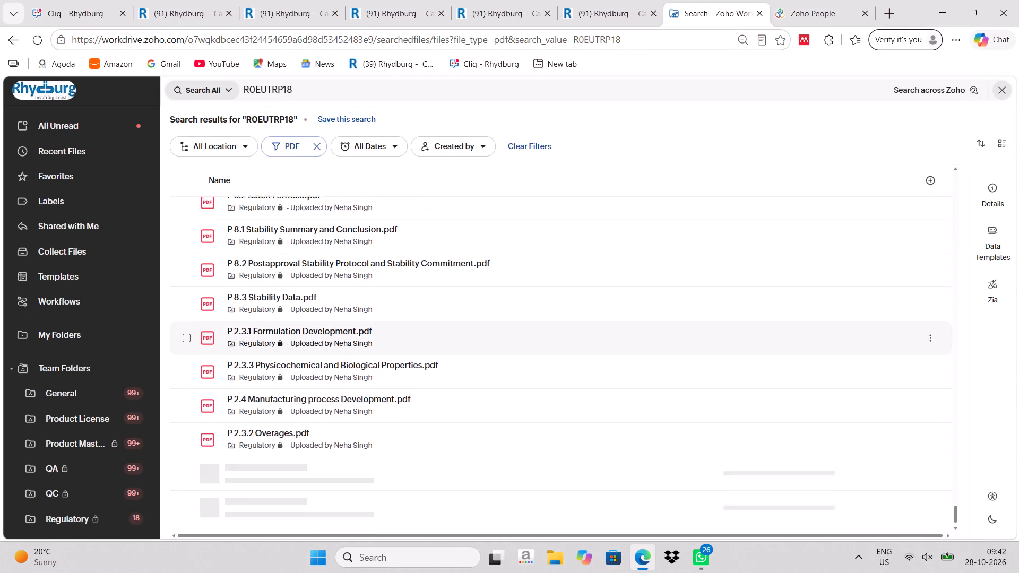
scroll(533, 374, "down", 2)
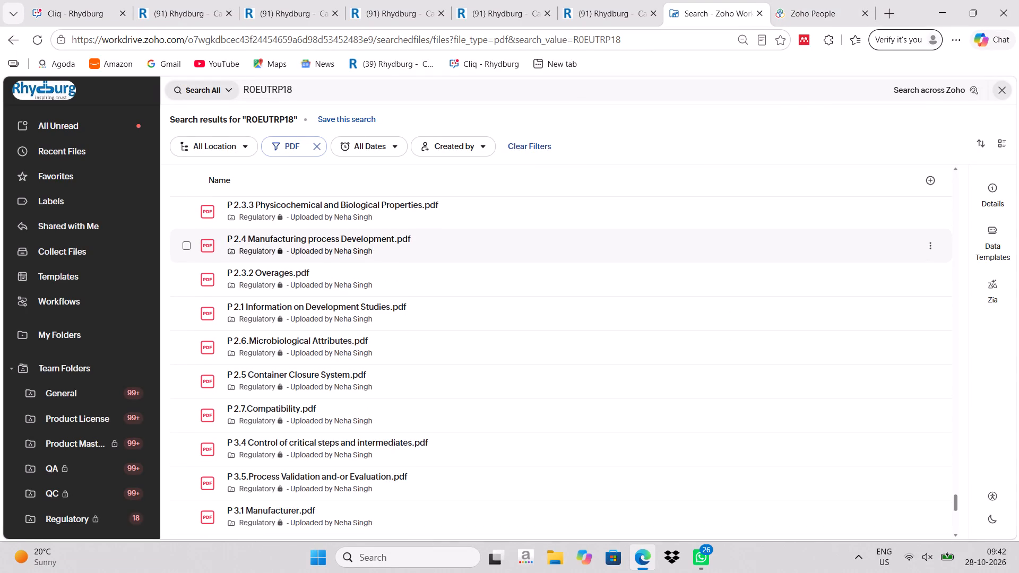
scroll(537, 383, "down", 2)
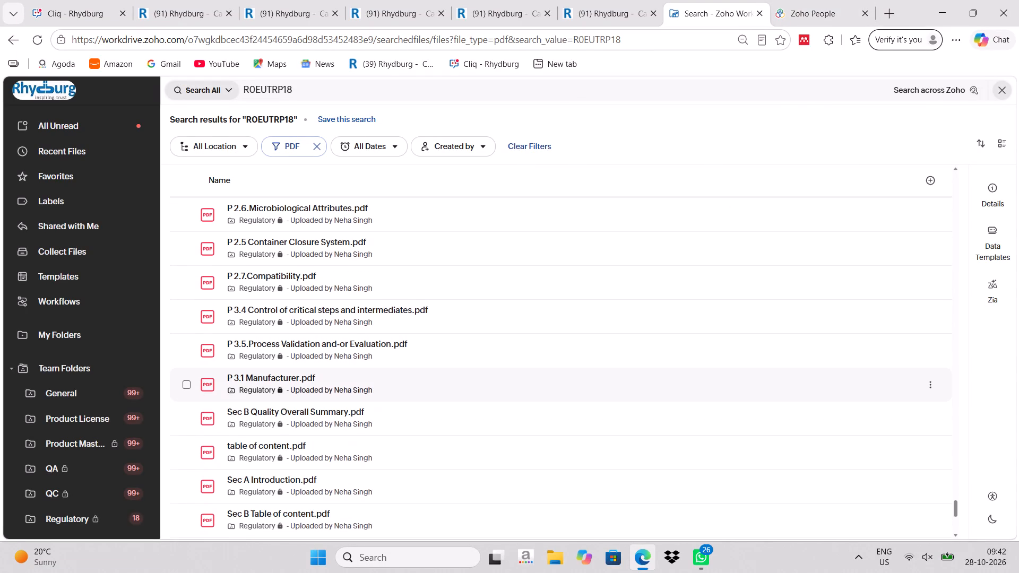
scroll(497, 387, "down", 3)
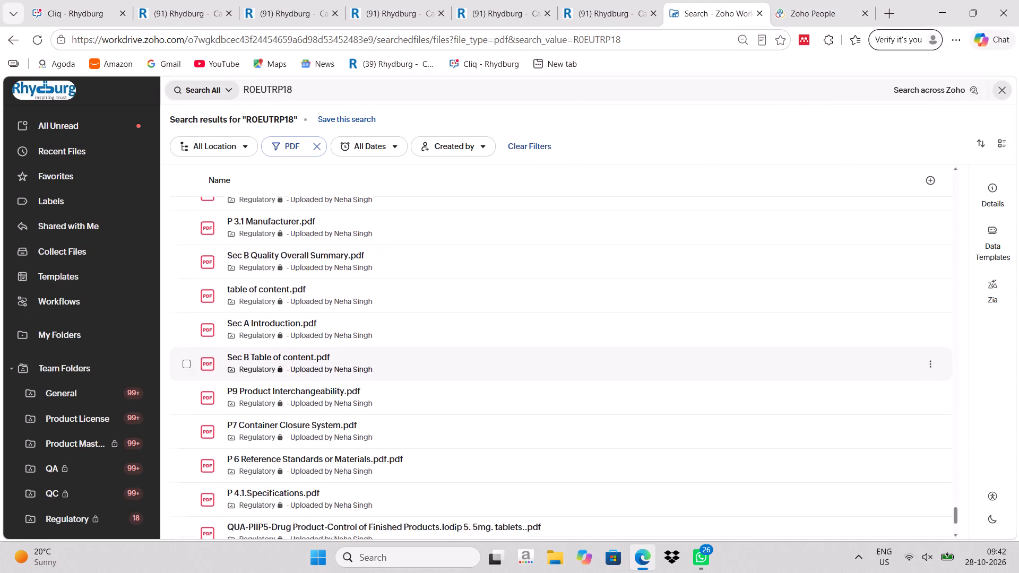
scroll(493, 381, "down", 2)
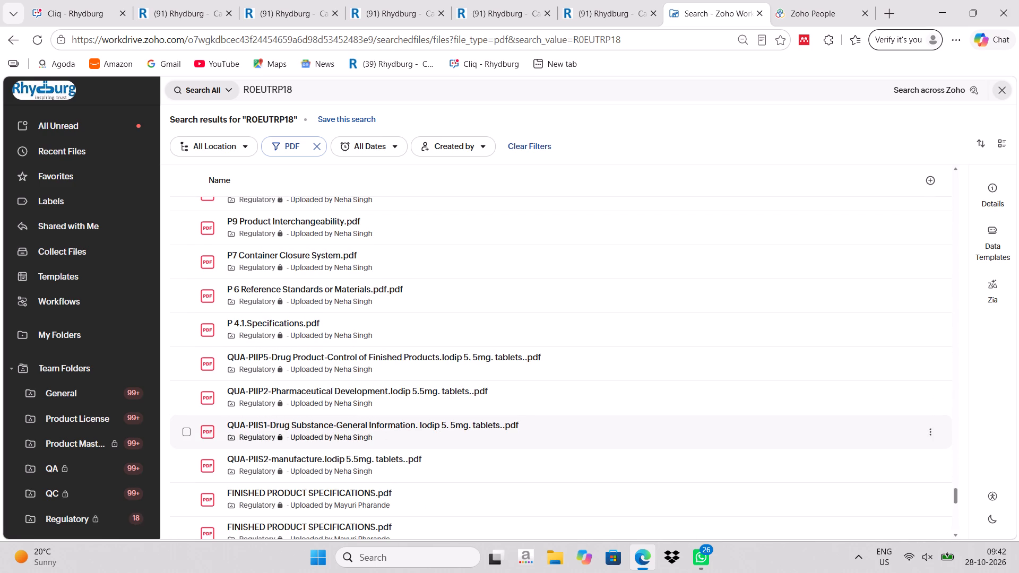
Open the QUA-PIIS1 Drug Substance General Information PDF for Iodip 5, examine its pages and return to the results with nothing selected.
left_click(365, 423)
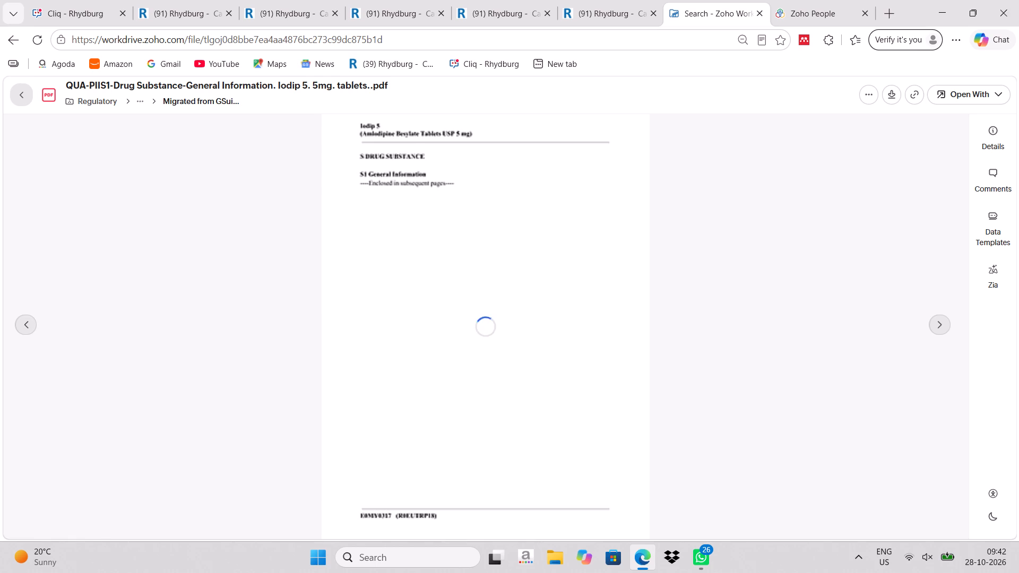
scroll(740, 377, "down", 4)
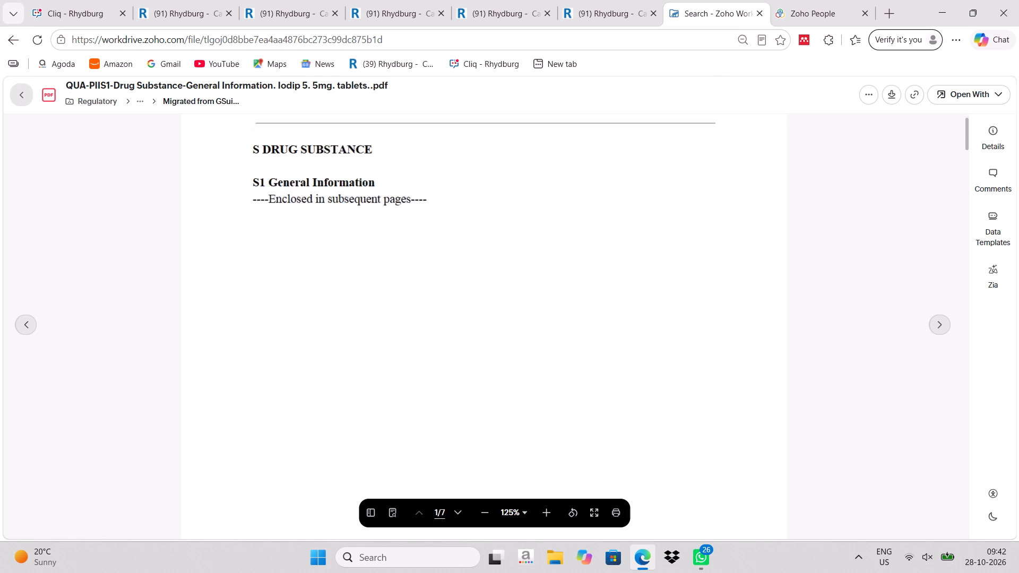
scroll(740, 377, "down", 17)
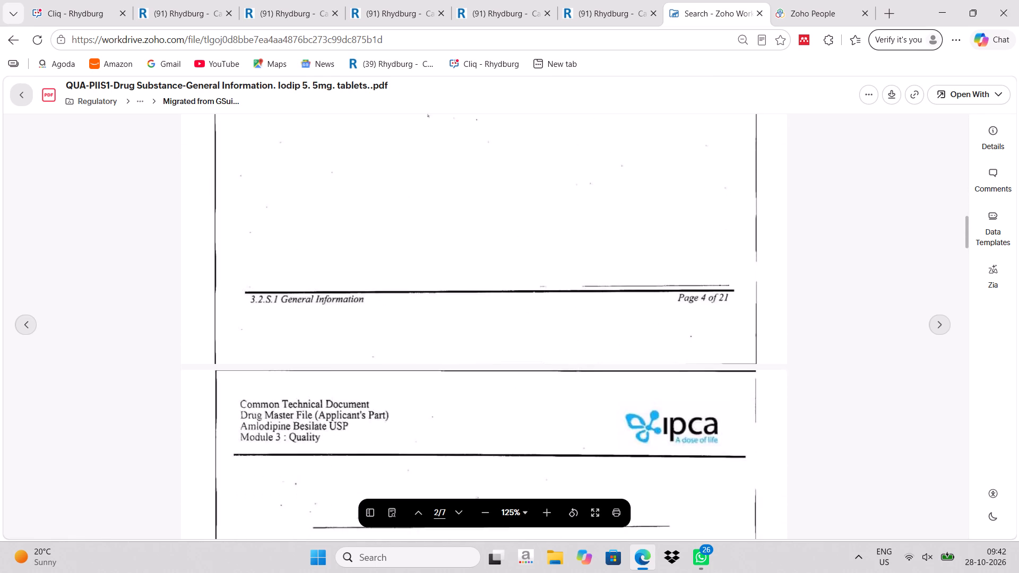
scroll(736, 397, "down", 3)
scroll(733, 515, "down", 12)
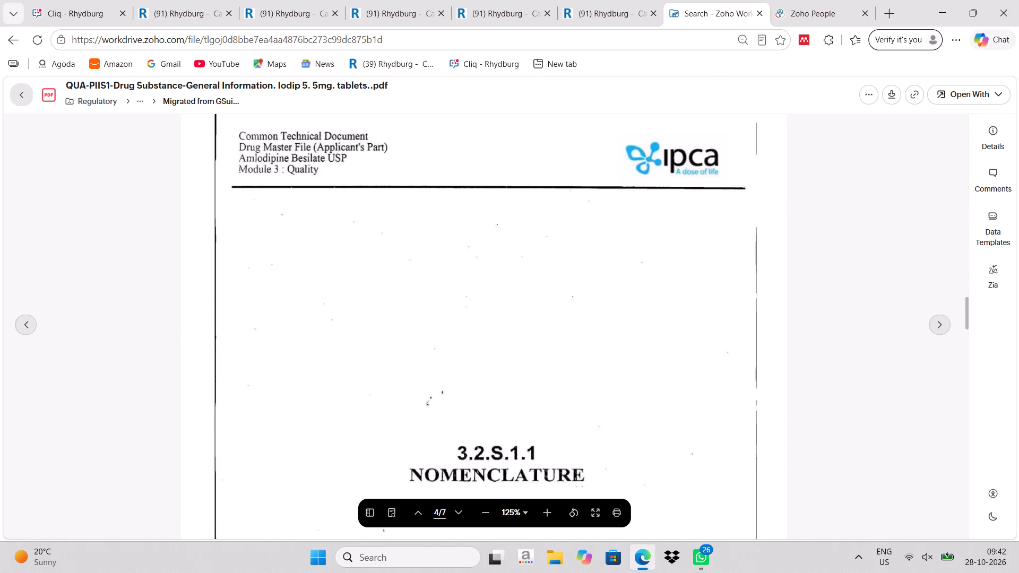
left_click(15, 89)
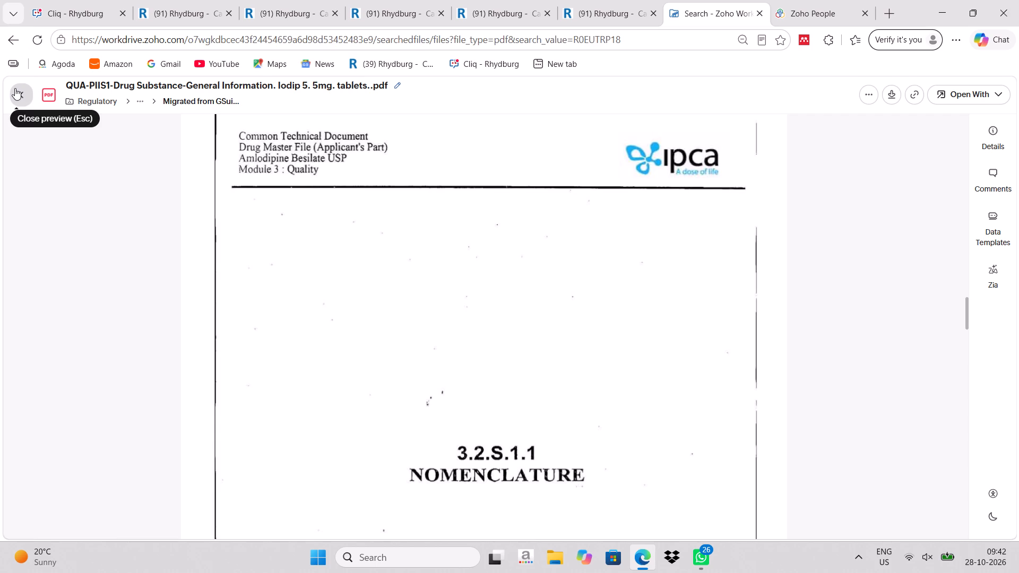
left_click(10, 45)
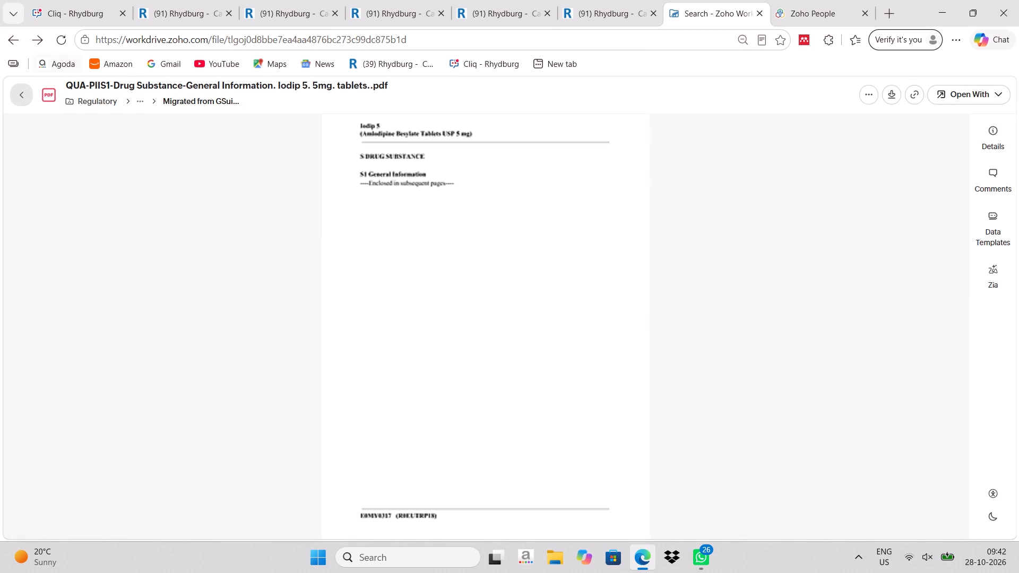
left_click(42, 39)
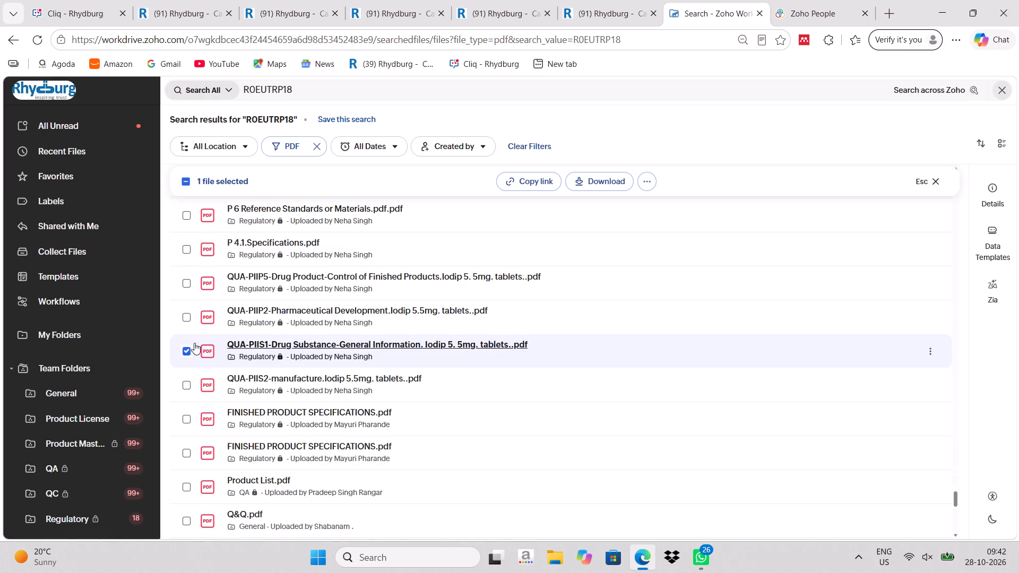
left_click(185, 349)
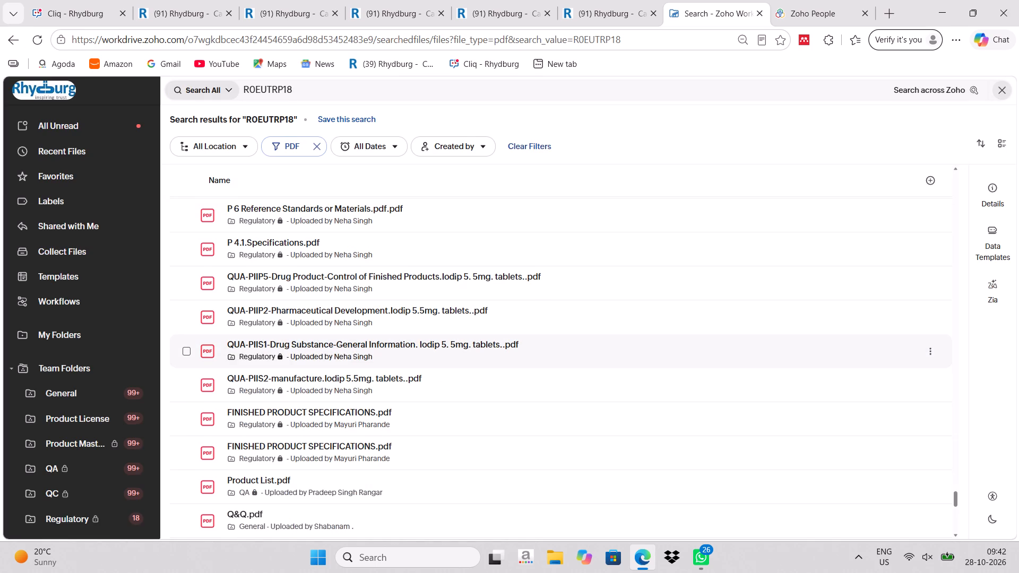
Examine the further R0EUTRP18 PDF results for Iodip 5 drug product documents, loading more of the list.
scroll(305, 360, "down", 1)
scroll(365, 388, "down", 2)
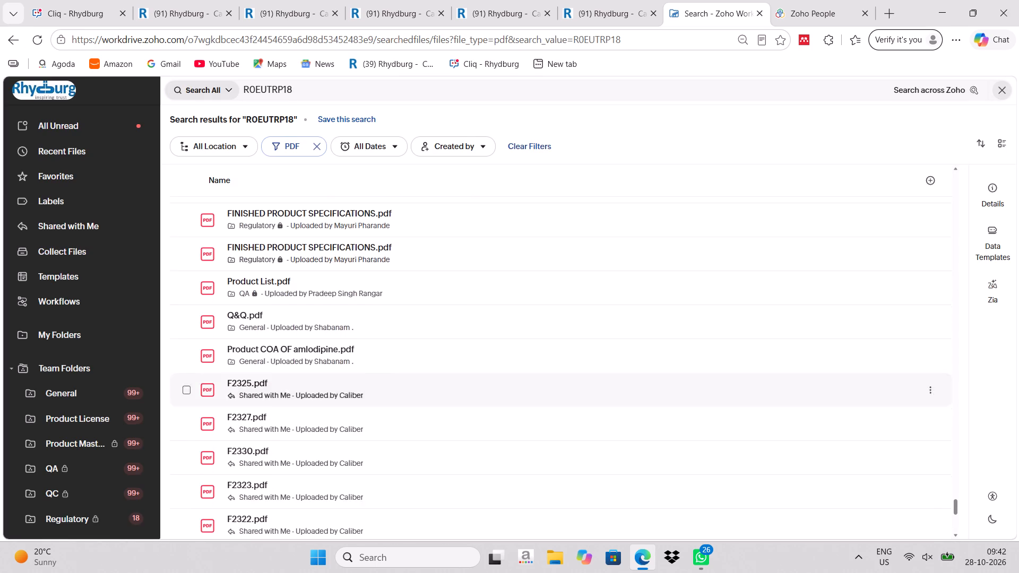
scroll(304, 398, "down", 4)
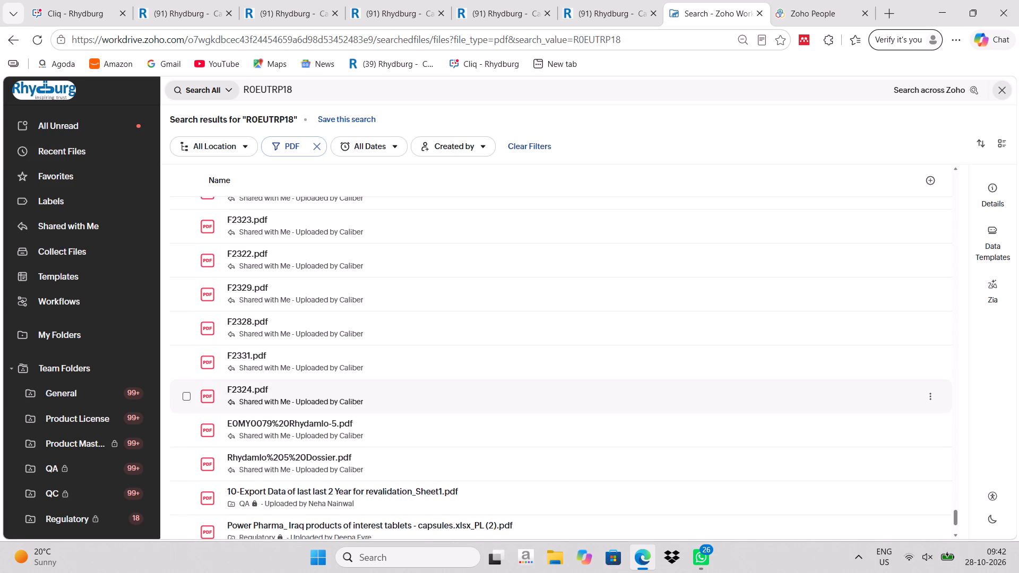
scroll(474, 419, "down", 2)
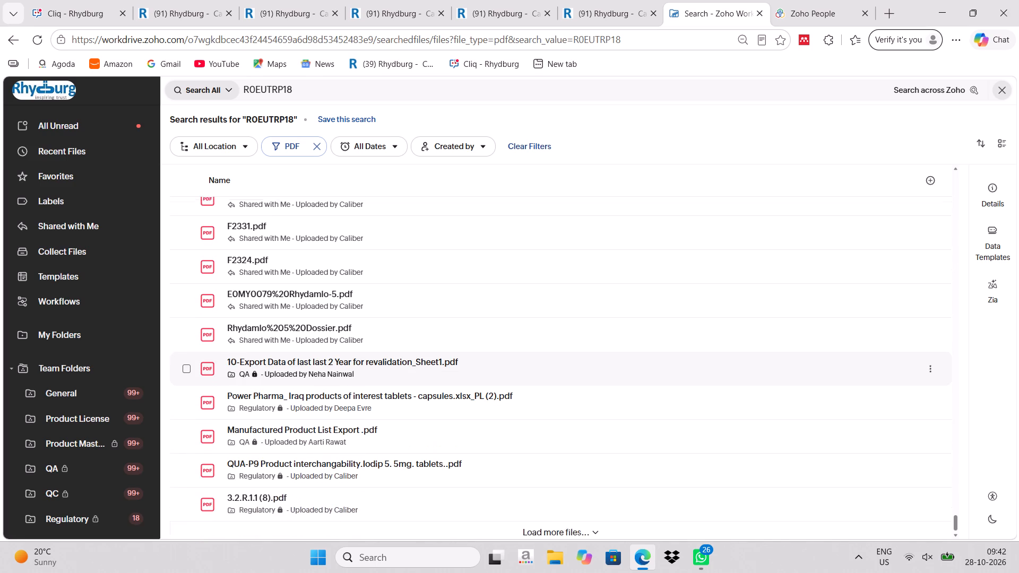
scroll(427, 422, "down", 1)
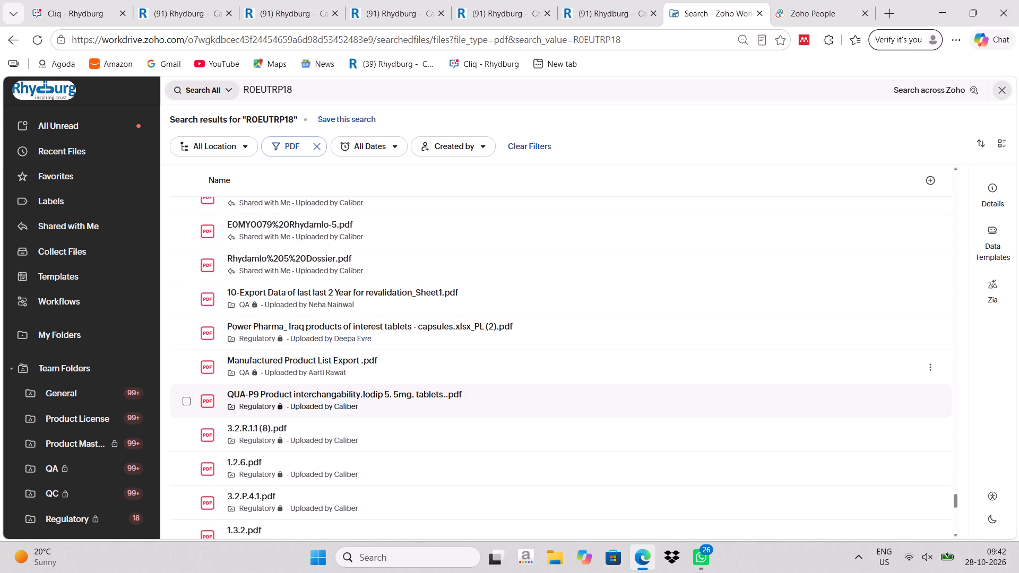
scroll(402, 409, "down", 3)
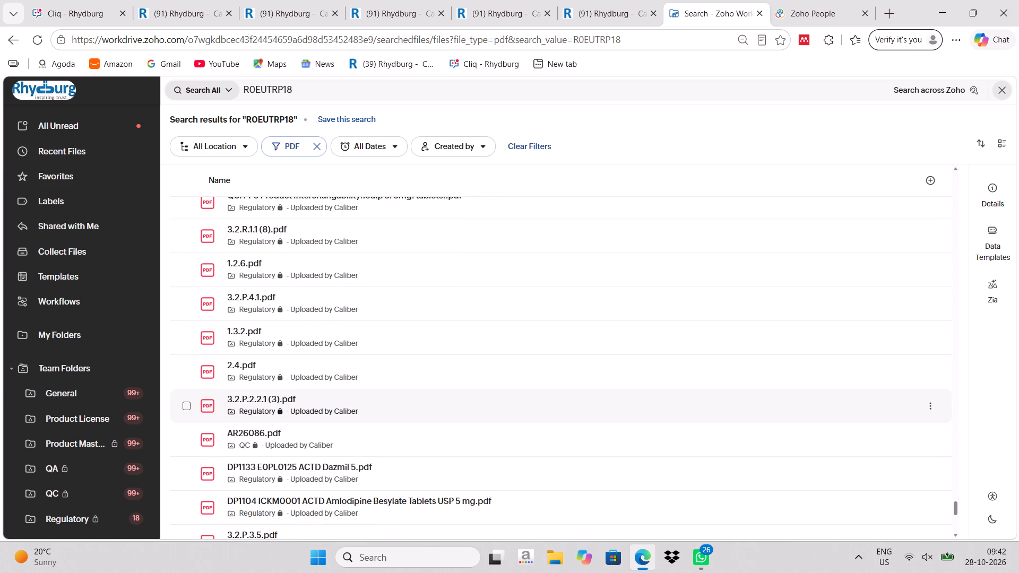
scroll(402, 402, "down", 2)
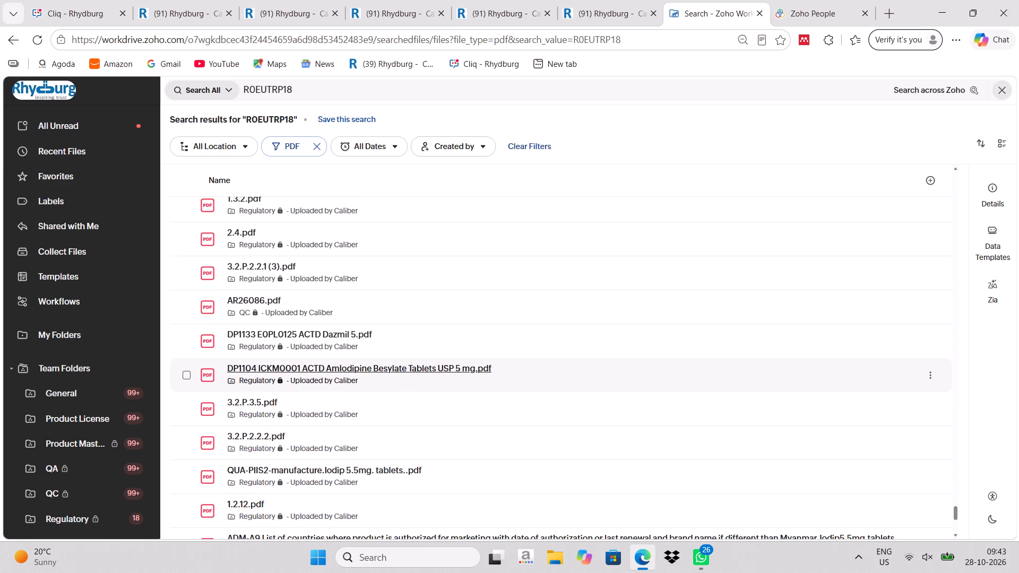
scroll(419, 432, "down", 1)
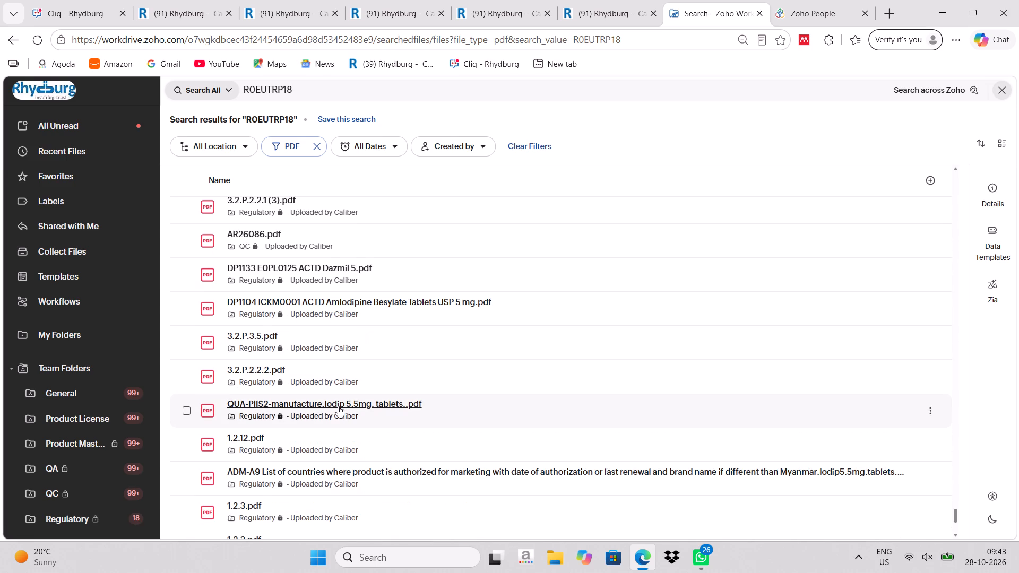
scroll(394, 438, "down", 6)
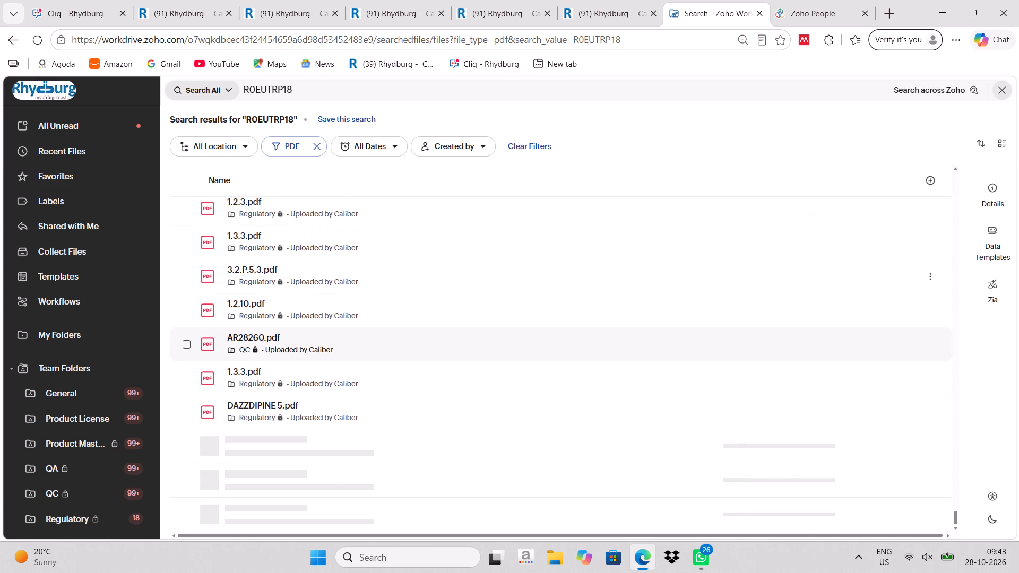
scroll(372, 409, "down", 3)
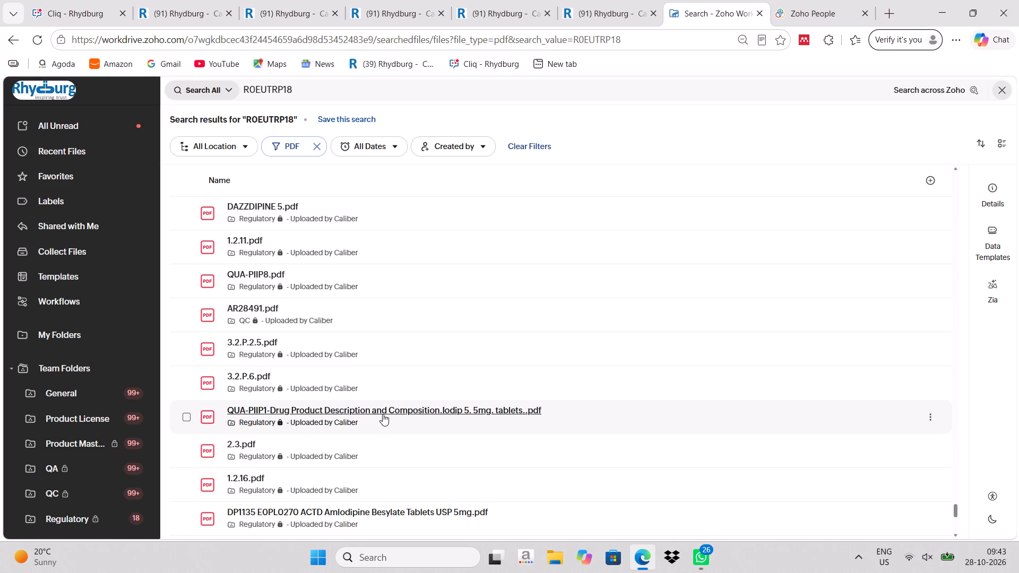
scroll(383, 414, "down", 5)
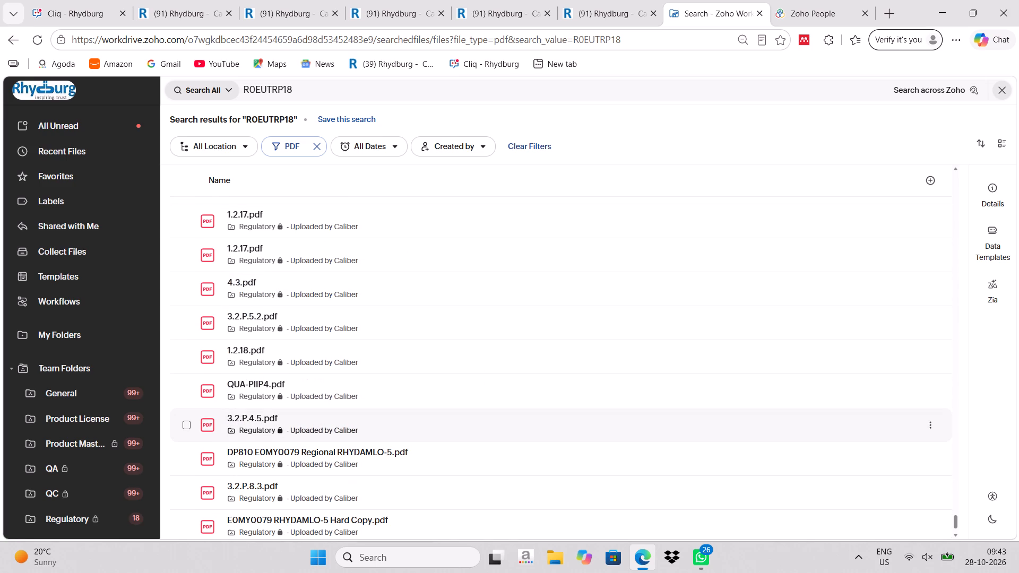
scroll(382, 413, "down", 4)
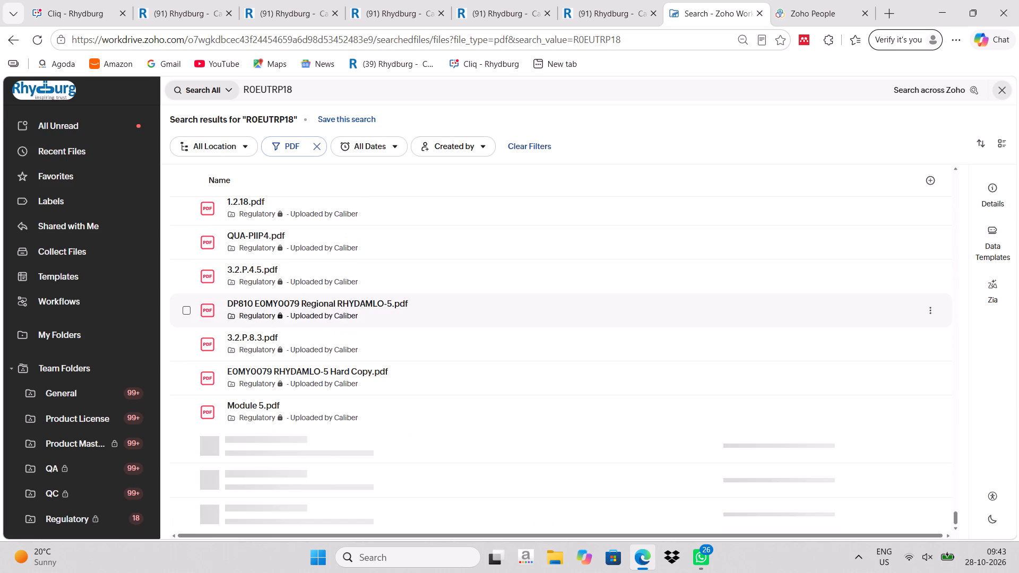
scroll(381, 412, "down", 3)
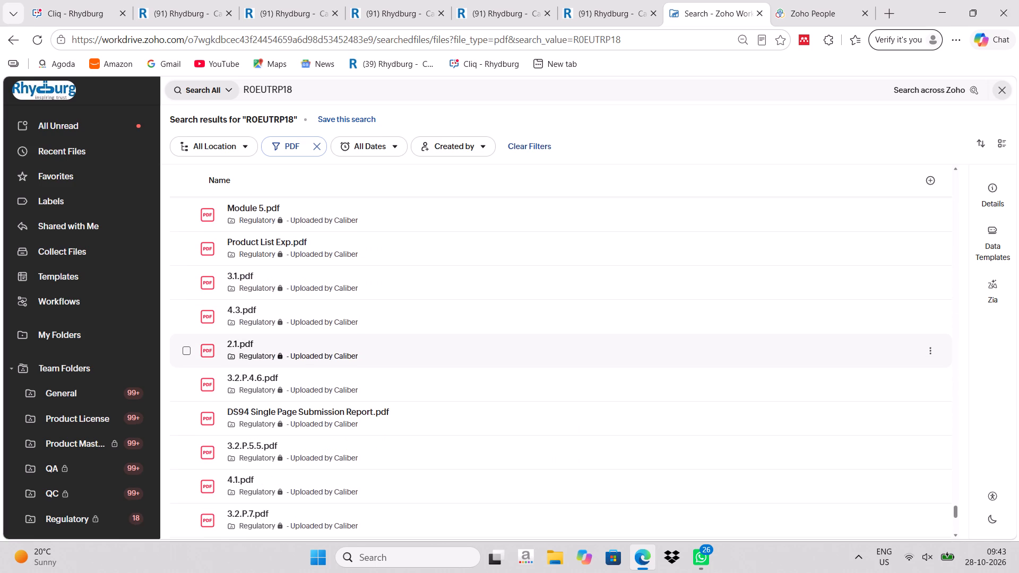
scroll(380, 412, "down", 5)
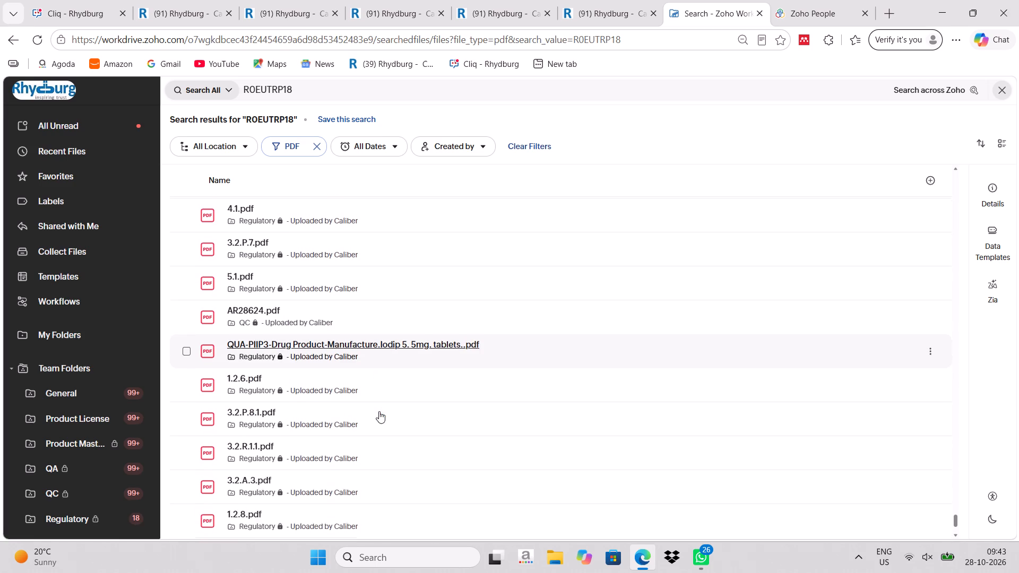
scroll(358, 417, "down", 3)
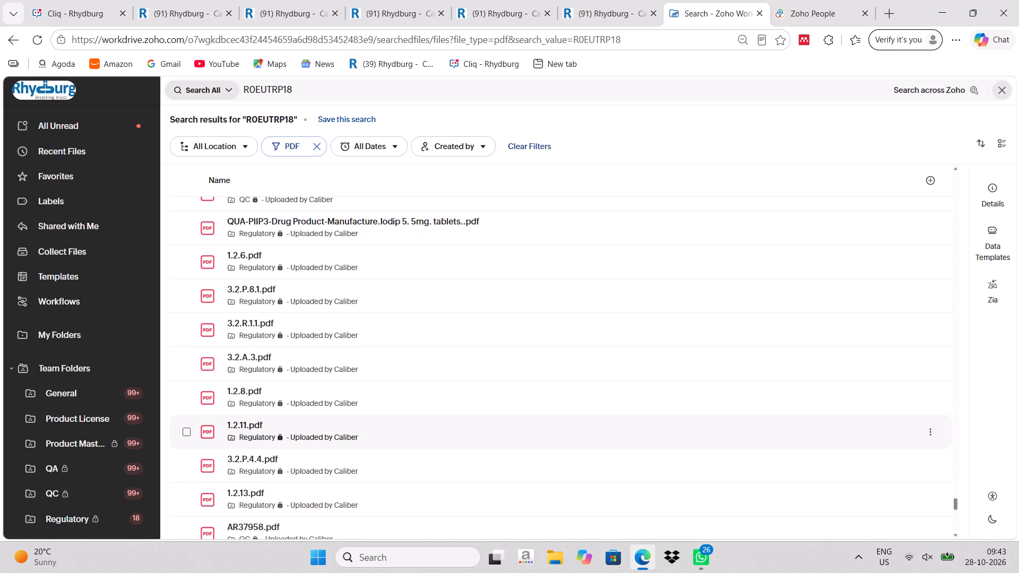
scroll(358, 417, "down", 2)
scroll(358, 417, "up", 2)
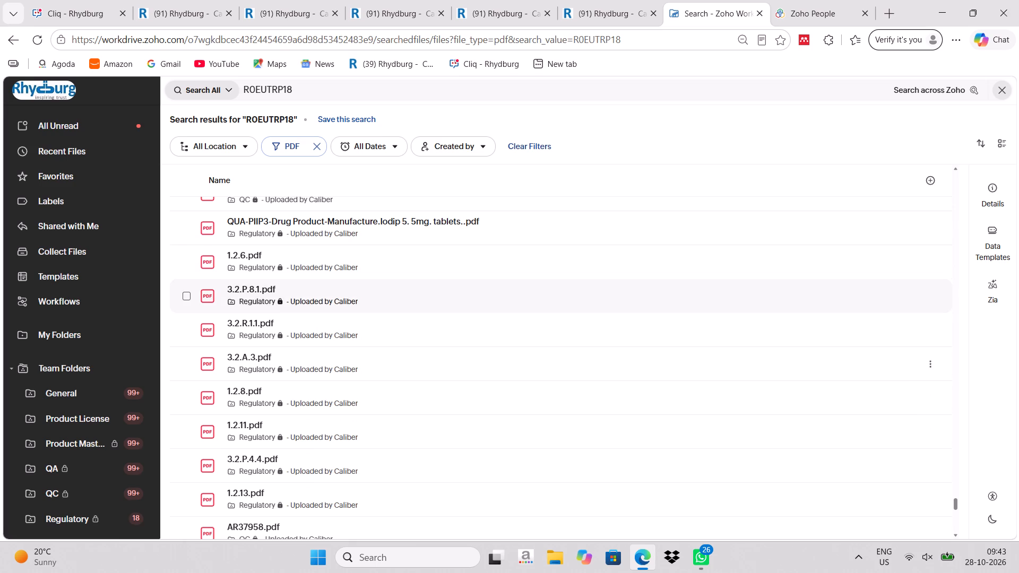
Open the QUA-PIIP3 Drug Product Manufacture PDF for Iodip 5, review its pages through the process flow diagram and close the preview.
left_click(361, 221)
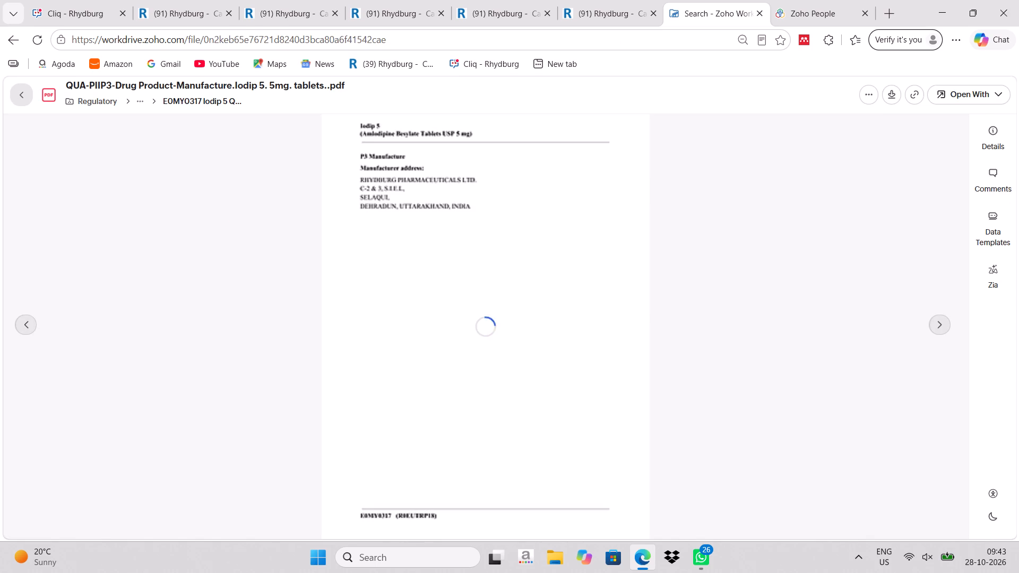
scroll(601, 384, "down", 5)
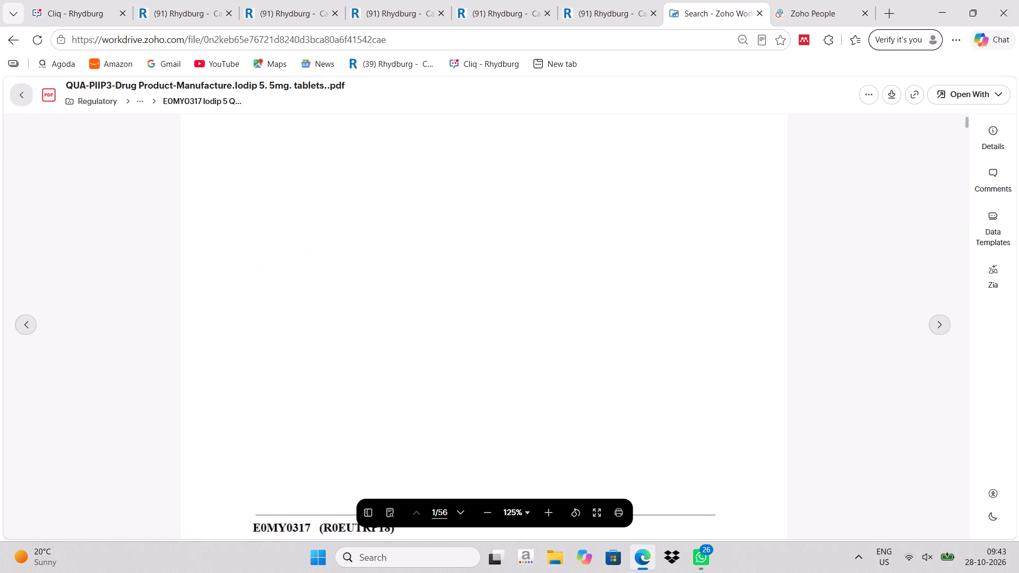
scroll(584, 383, "down", 17)
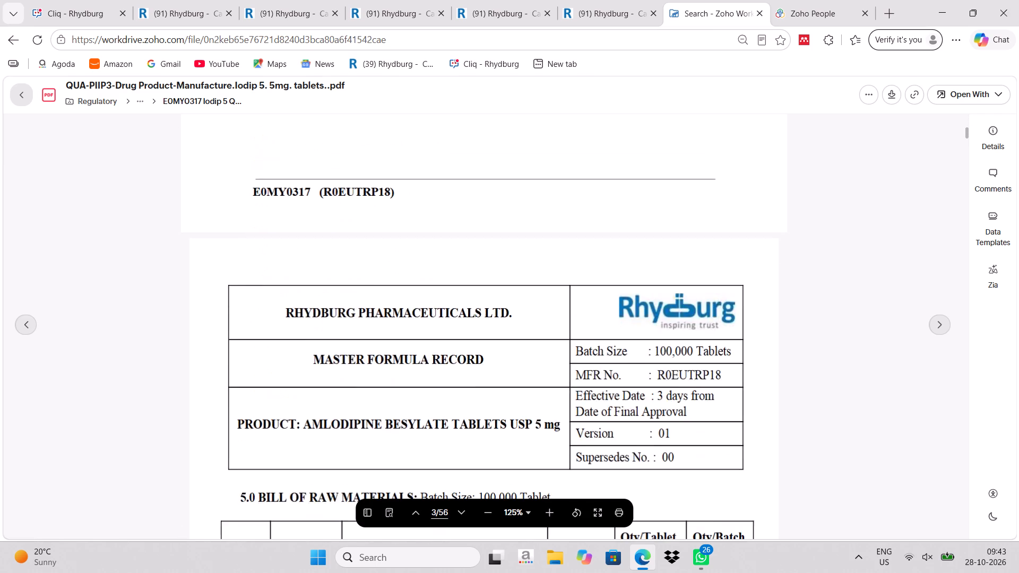
scroll(581, 371, "down", 15)
scroll(581, 365, "down", 13)
scroll(572, 389, "down", 19)
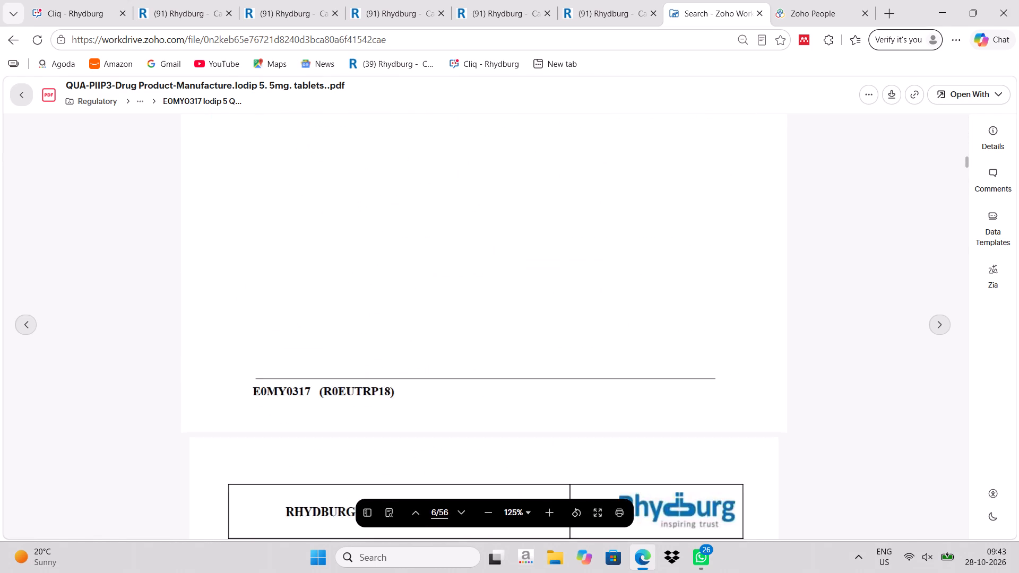
scroll(566, 403, "down", 6)
left_click(20, 94)
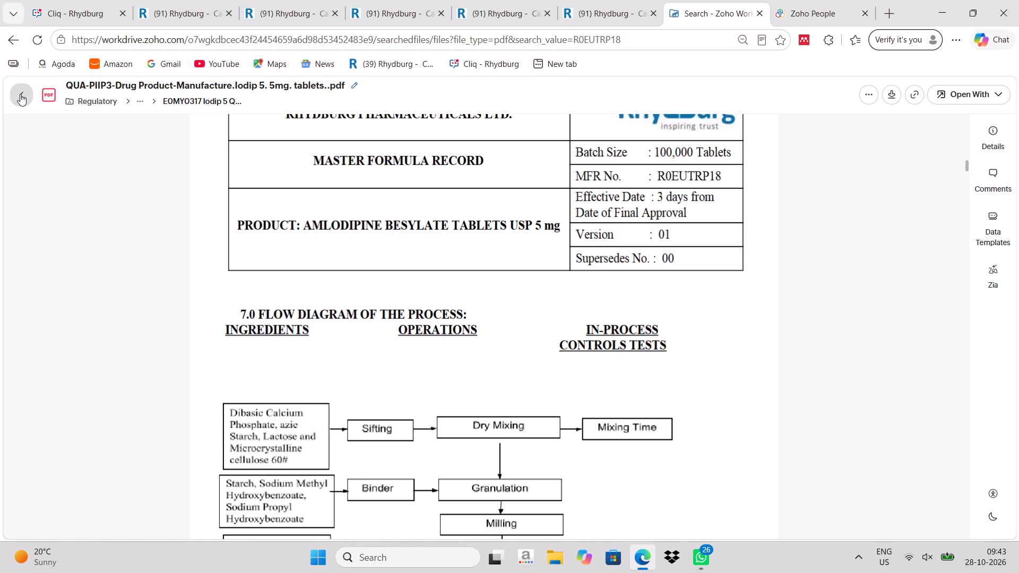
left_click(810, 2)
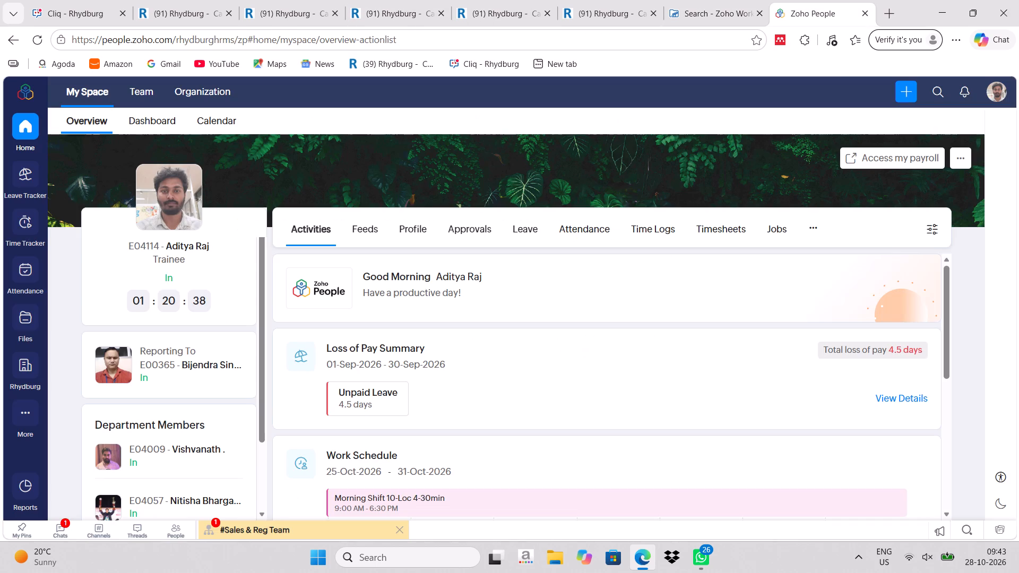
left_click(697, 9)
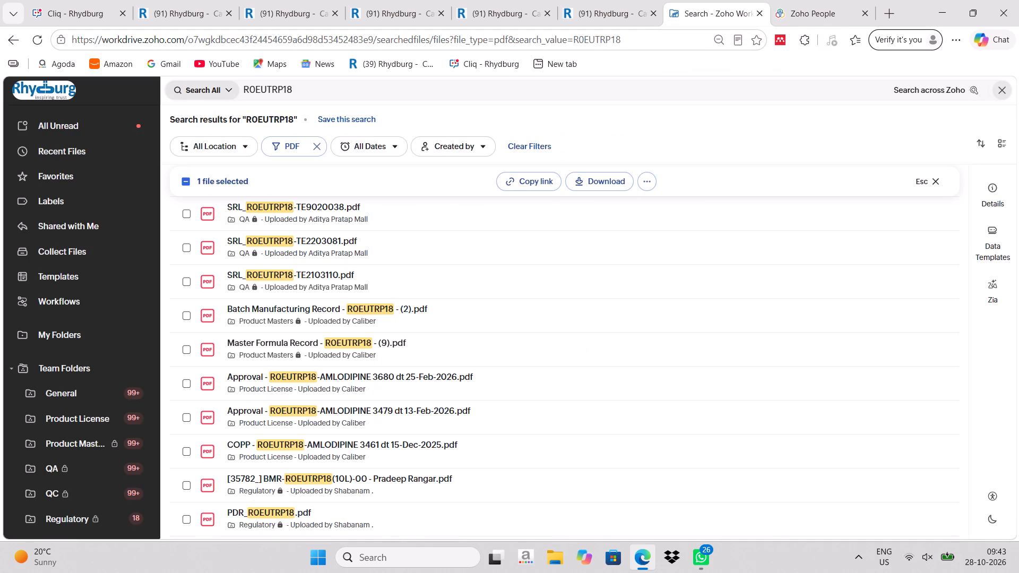
Clear the file selection in the R0EUTRP18 PDF search results.
right_click(328, 345)
scroll(328, 345, "down", 9)
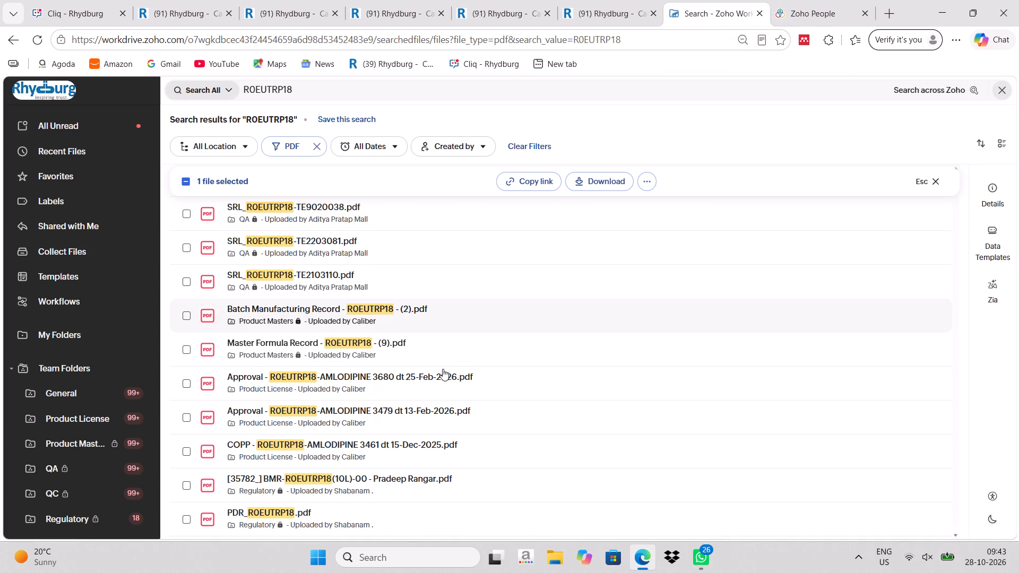
left_click(184, 177)
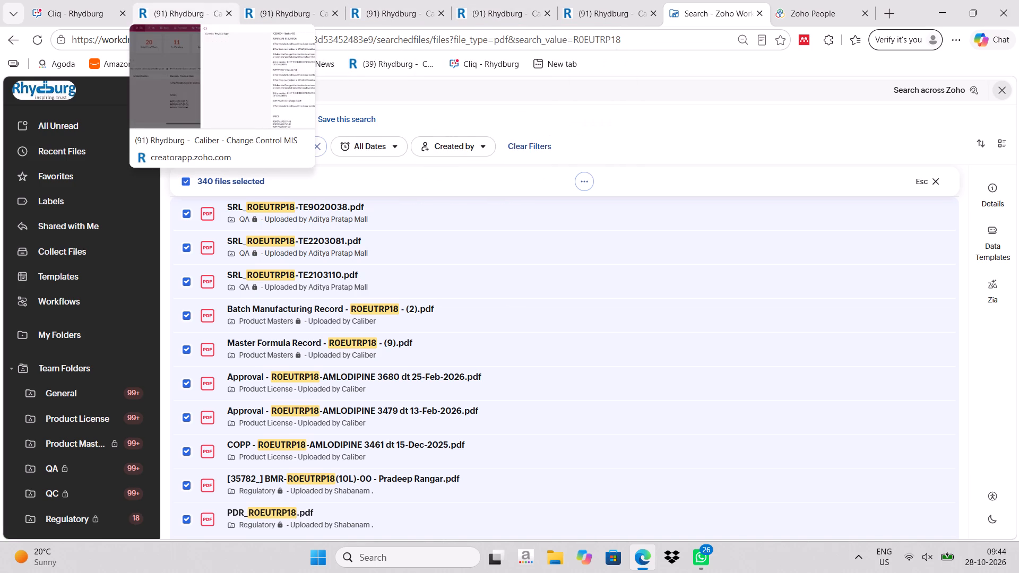
left_click(187, 176)
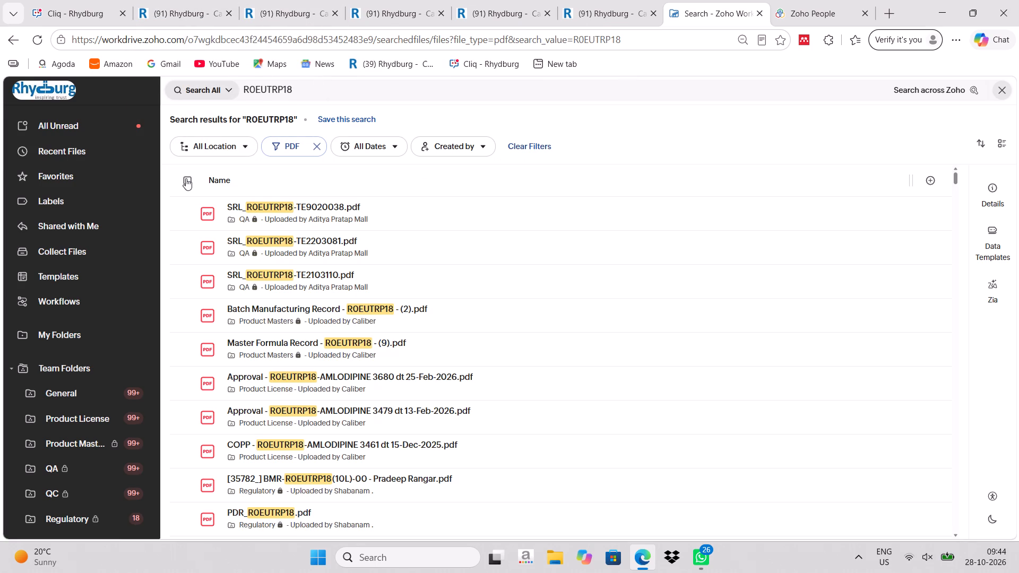
Look through the R0EUTRP18 PDF results from the start of the list for the remaining product and dossier documents.
scroll(550, 333, "down", 6)
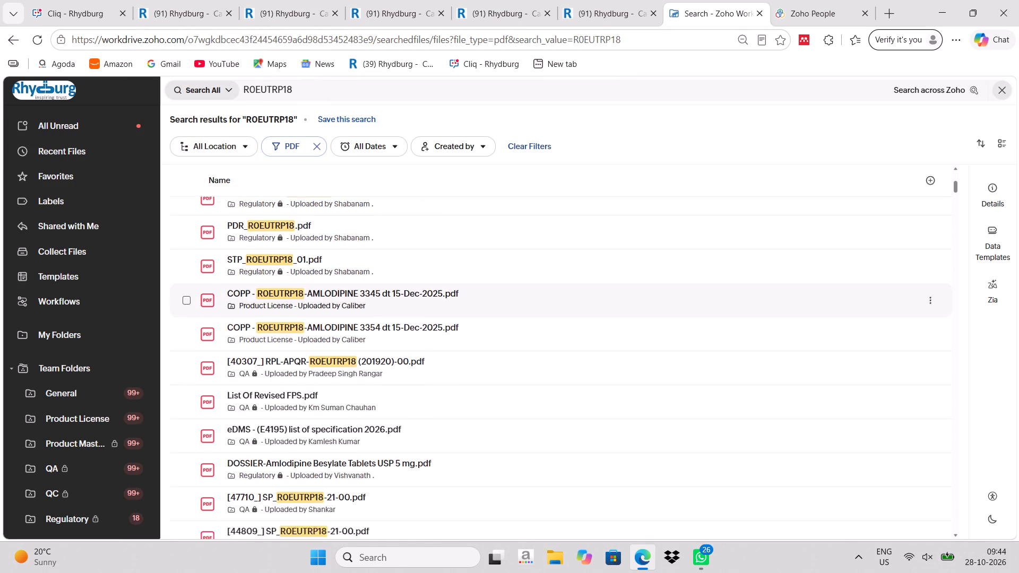
scroll(545, 331, "down", 1)
scroll(384, 353, "down", 6)
scroll(429, 367, "down", 11)
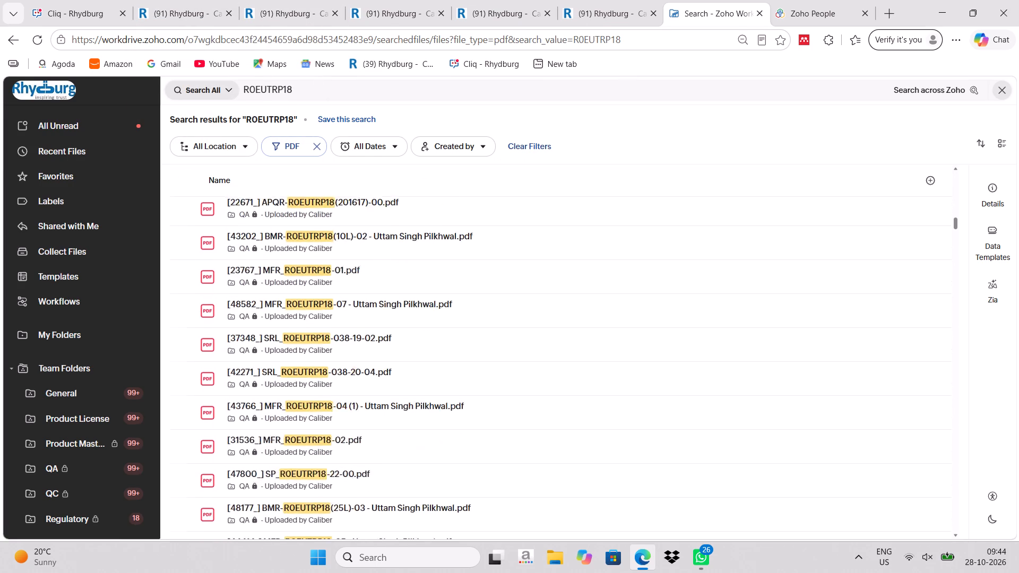
scroll(439, 356, "down", 20)
scroll(454, 335, "down", 3)
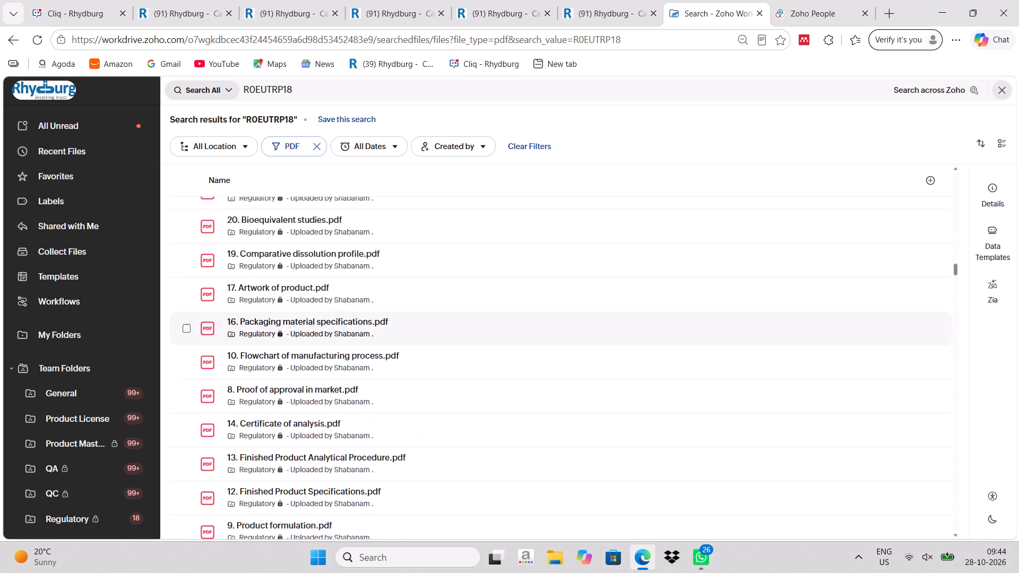
scroll(454, 335, "down", 2)
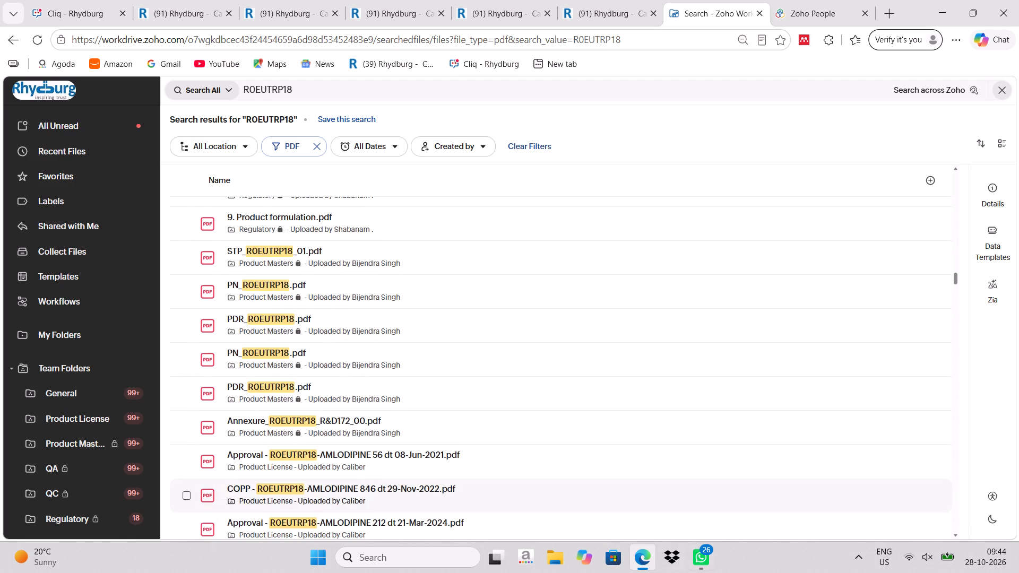
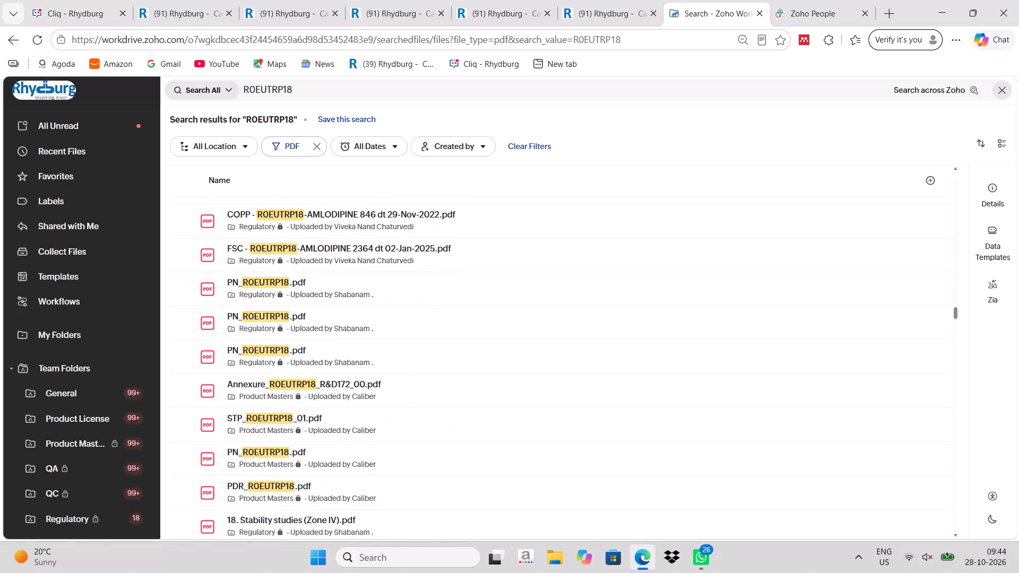
Go through the loaded R0EUTRP18 PDF results to the end of the list and load more files.
scroll(364, 324, "down", 3)
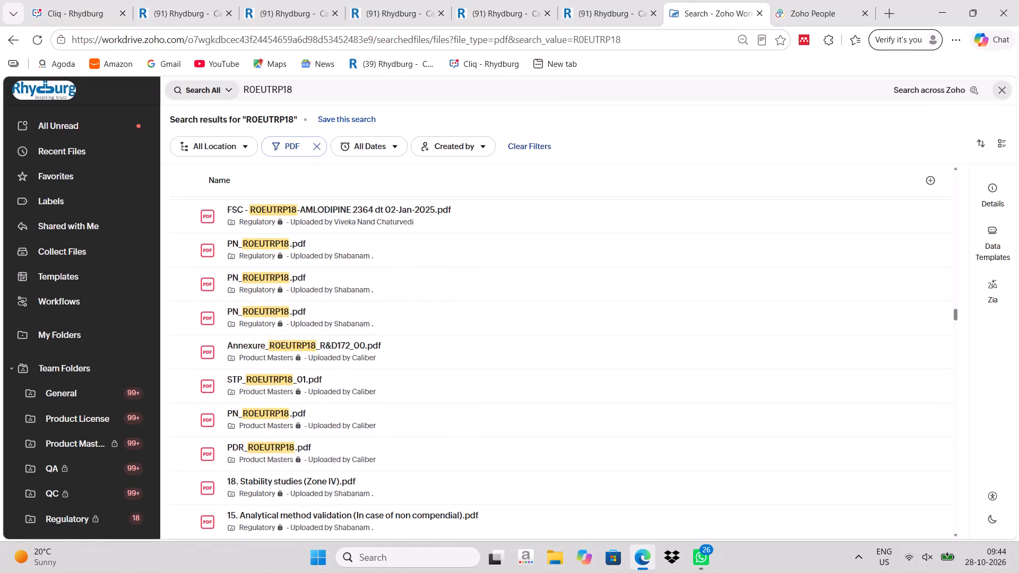
scroll(364, 324, "down", 2)
left_click_drag(957, 322, 956, 354)
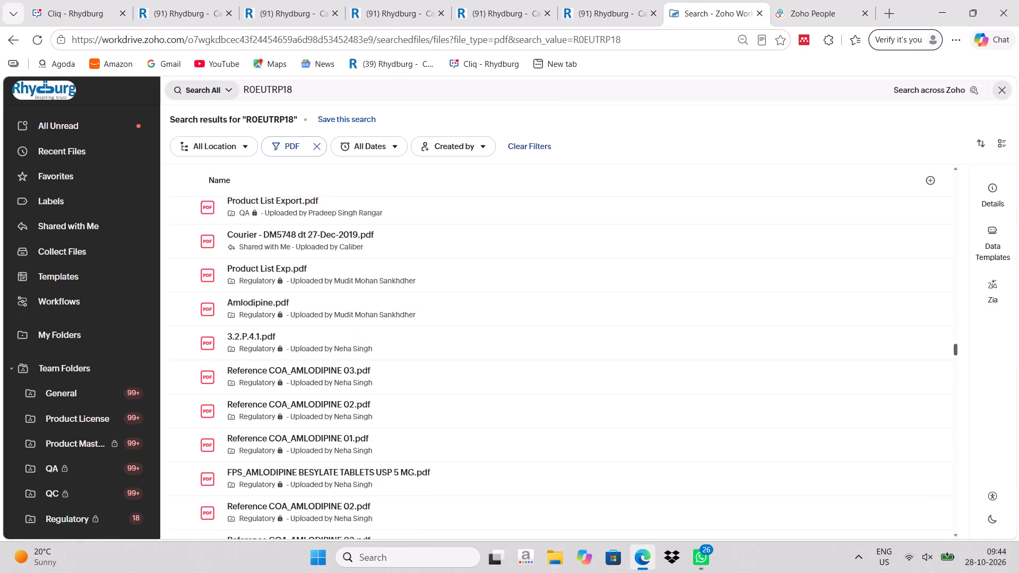
left_click_drag(956, 354, 958, 525)
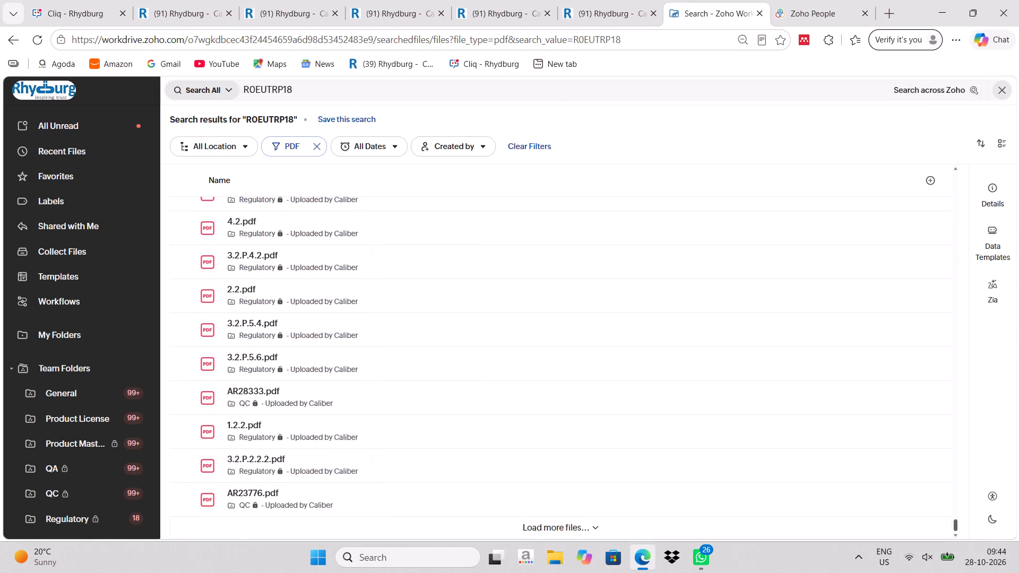
left_click_drag(958, 525, 954, 540)
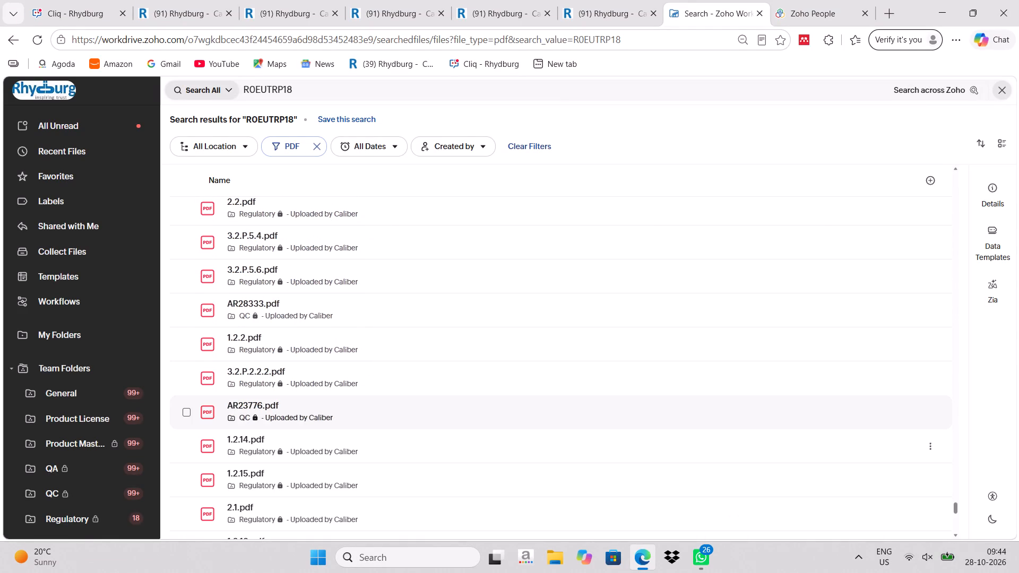
Examine the additional R0EUTRP18 PDF results for Iodip 5 and amlodipine dossier documents, loading more files as the list ends.
scroll(700, 418, "down", 17)
scroll(725, 411, "down", 5)
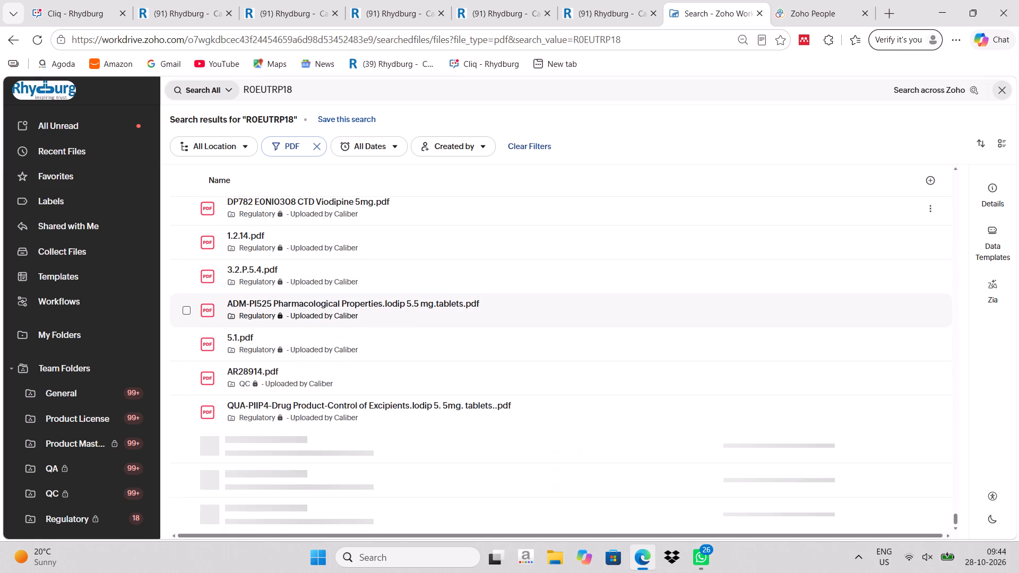
scroll(725, 411, "down", 11)
scroll(724, 418, "up", 1)
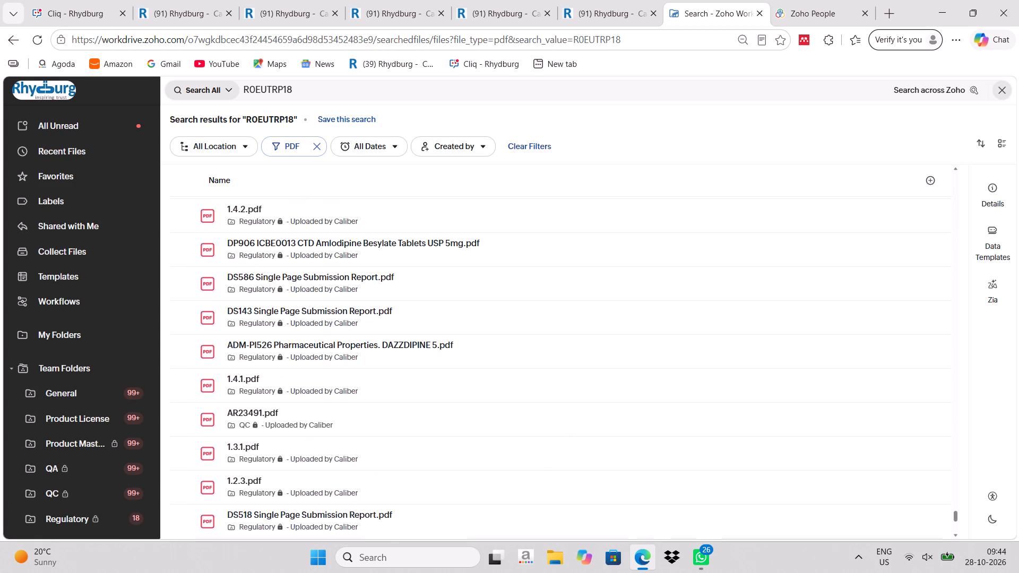
scroll(724, 418, "down", 13)
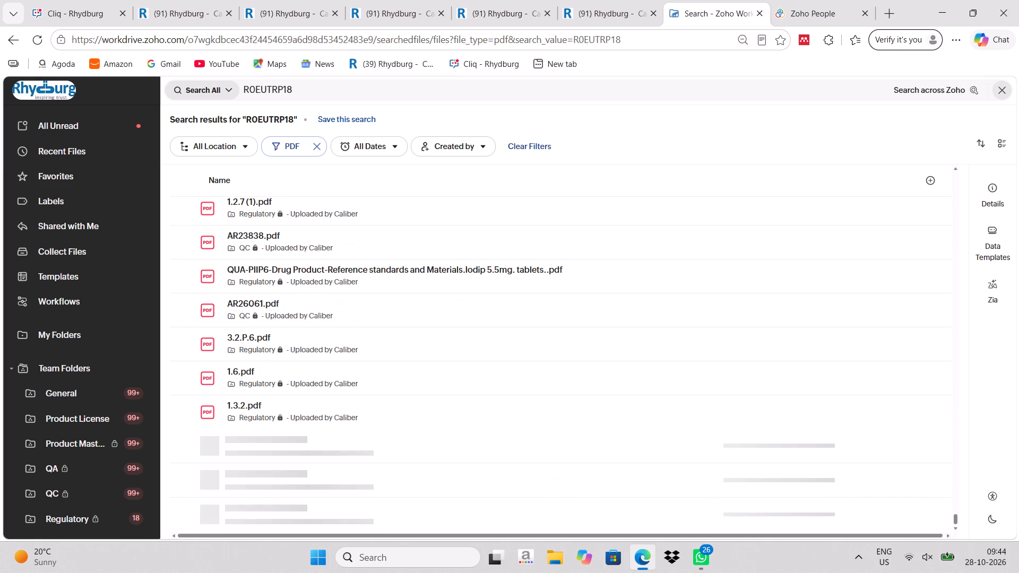
scroll(723, 418, "down", 14)
scroll(723, 418, "down", 7)
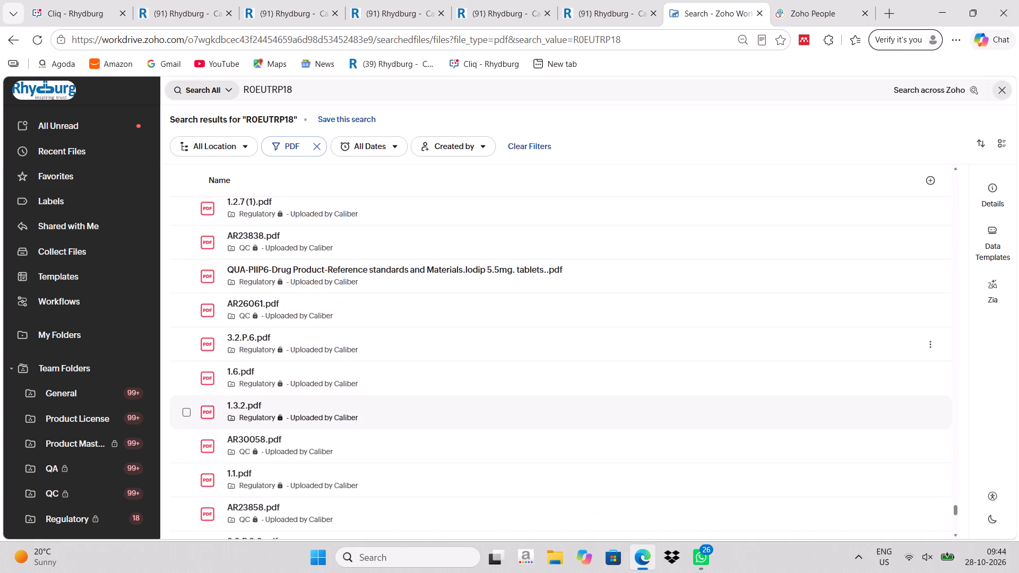
scroll(734, 402, "down", 7)
scroll(618, 437, "down", 10)
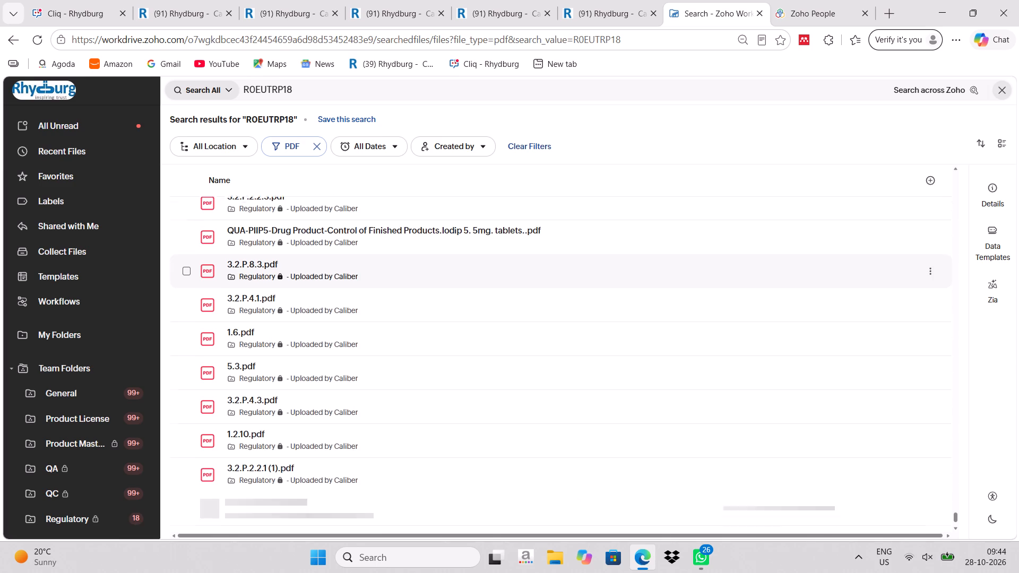
scroll(619, 434, "down", 9)
scroll(651, 399, "down", 10)
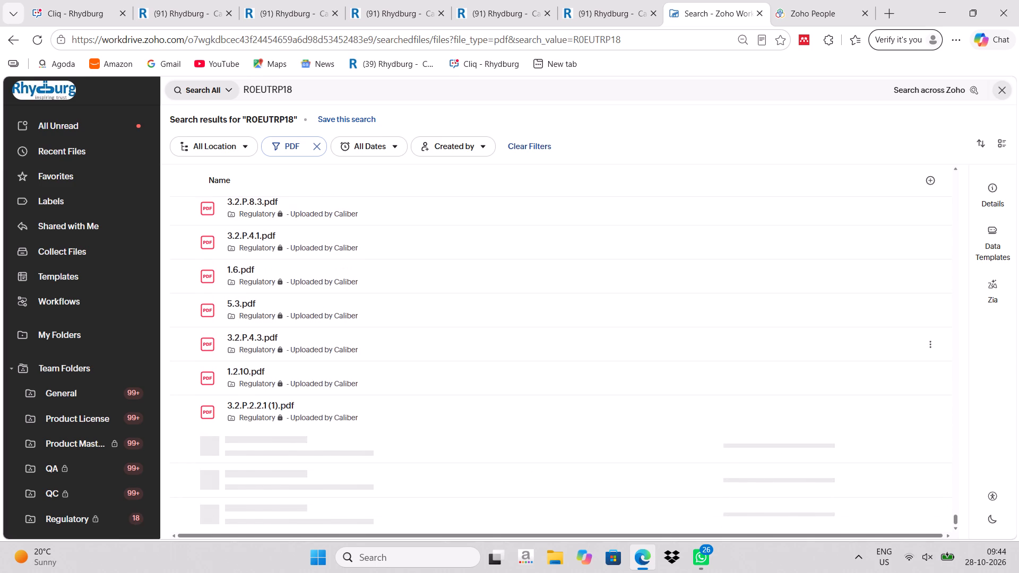
scroll(651, 401, "down", 16)
scroll(651, 401, "down", 5)
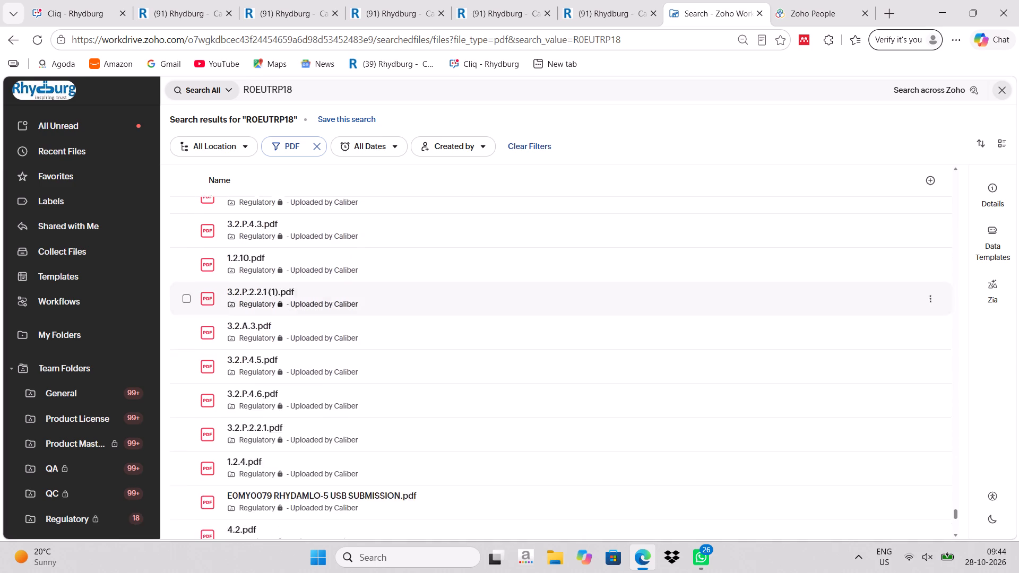
scroll(637, 373, "down", 18)
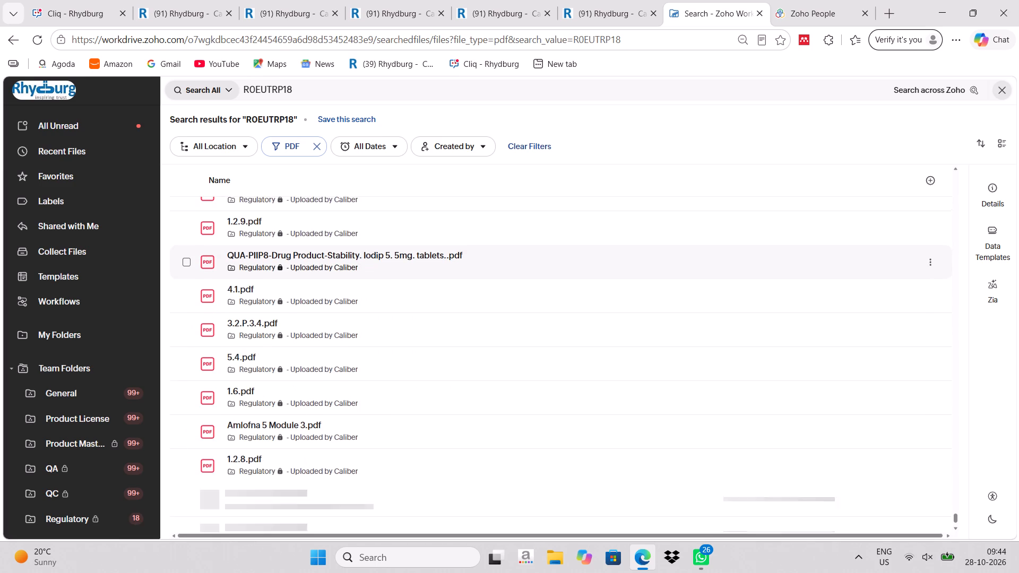
scroll(637, 373, "down", 20)
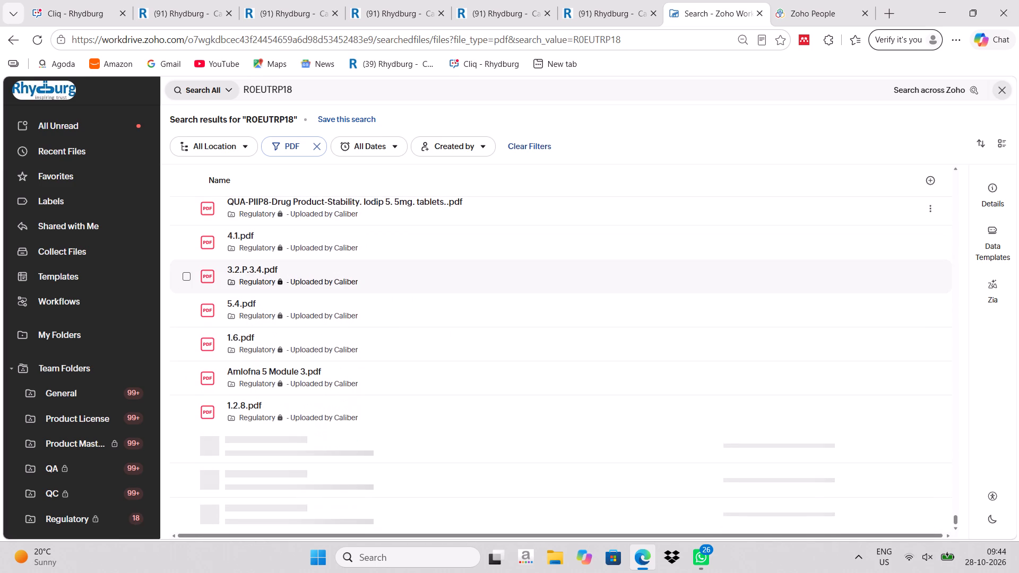
scroll(637, 373, "down", 1)
scroll(513, 308, "down", 10)
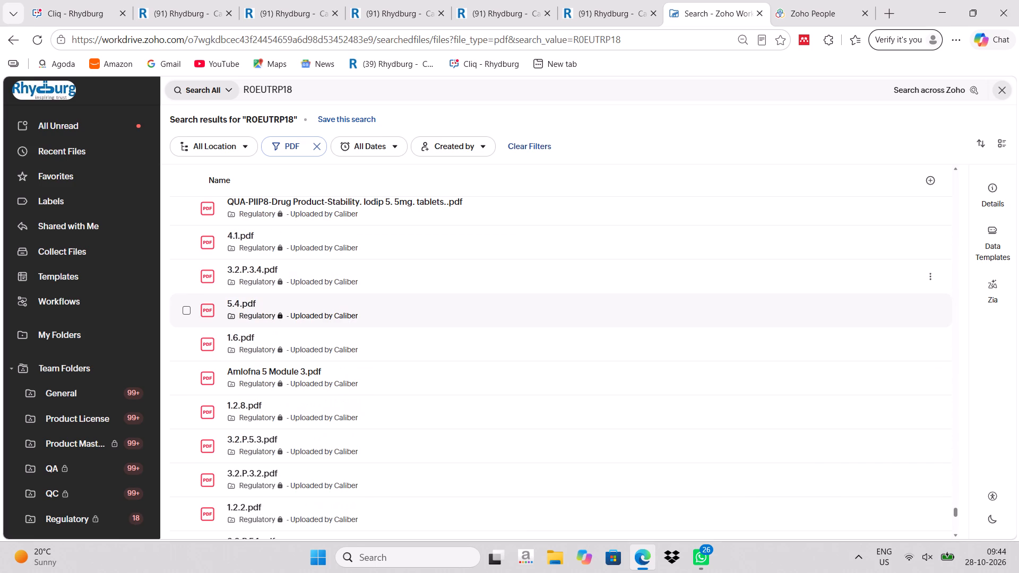
scroll(516, 310, "down", 6)
scroll(719, 378, "down", 19)
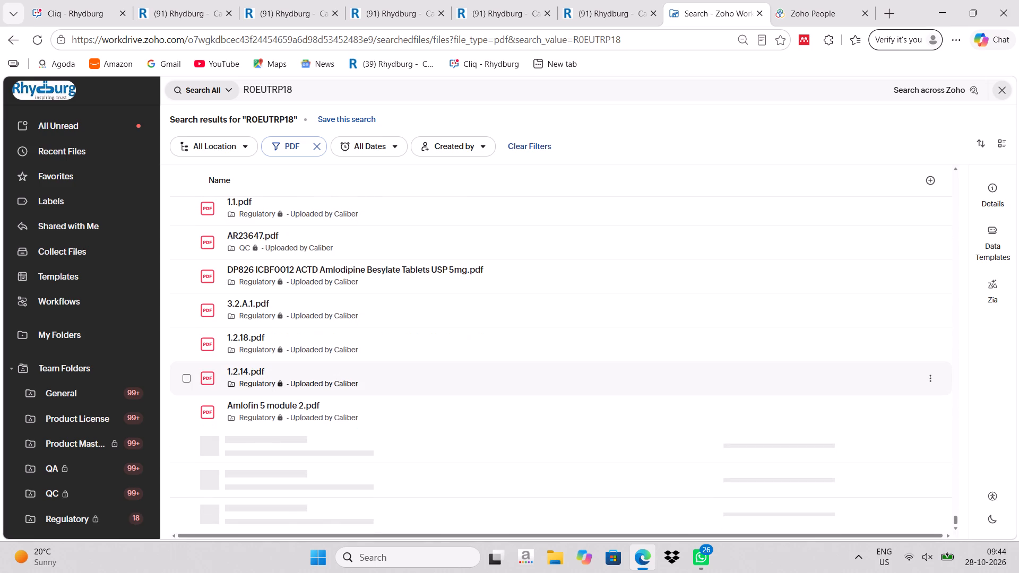
scroll(425, 390, "down", 14)
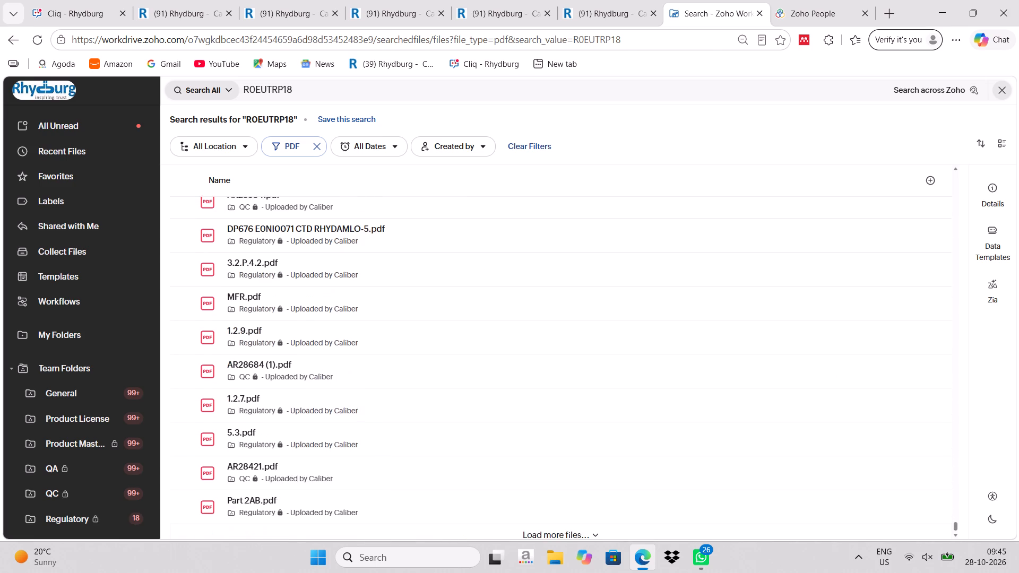
scroll(652, 379, "down", 13)
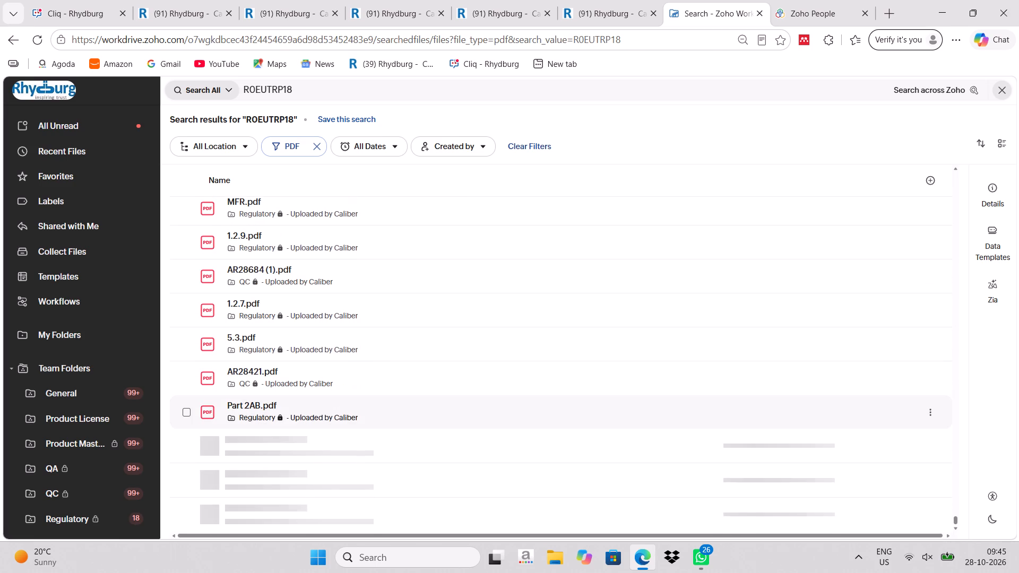
scroll(641, 413, "down", 7)
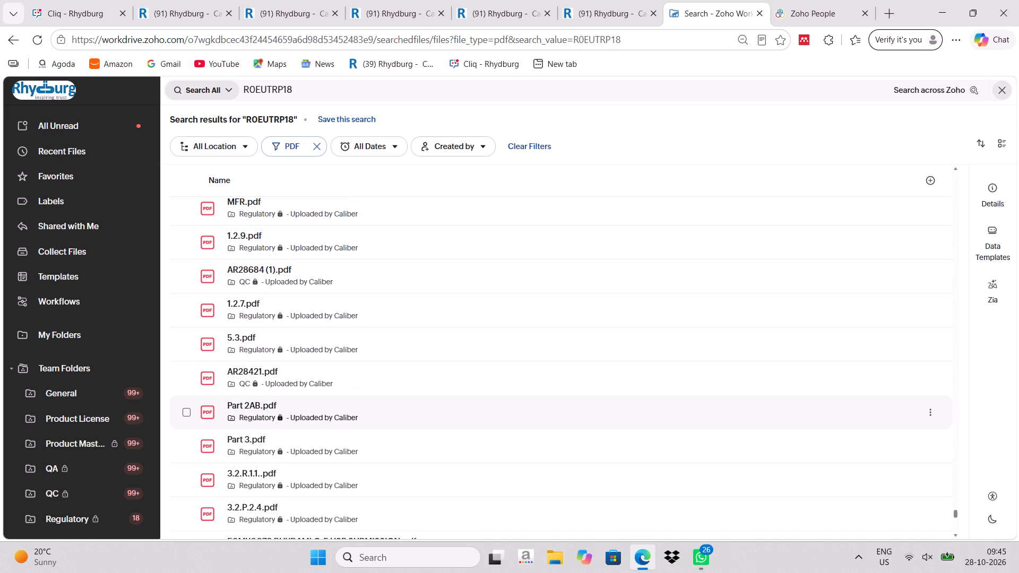
scroll(641, 413, "down", 16)
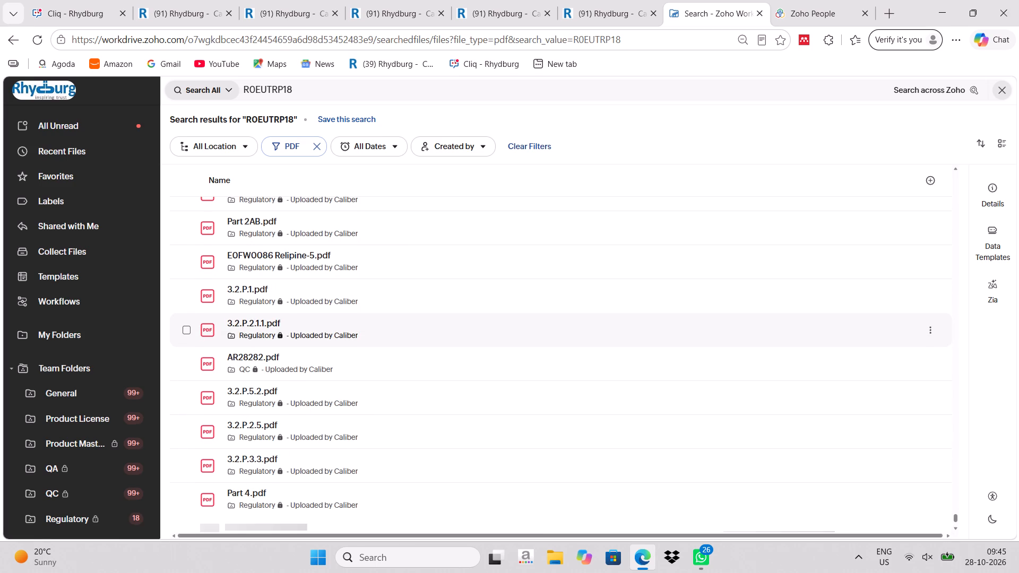
scroll(641, 413, "down", 17)
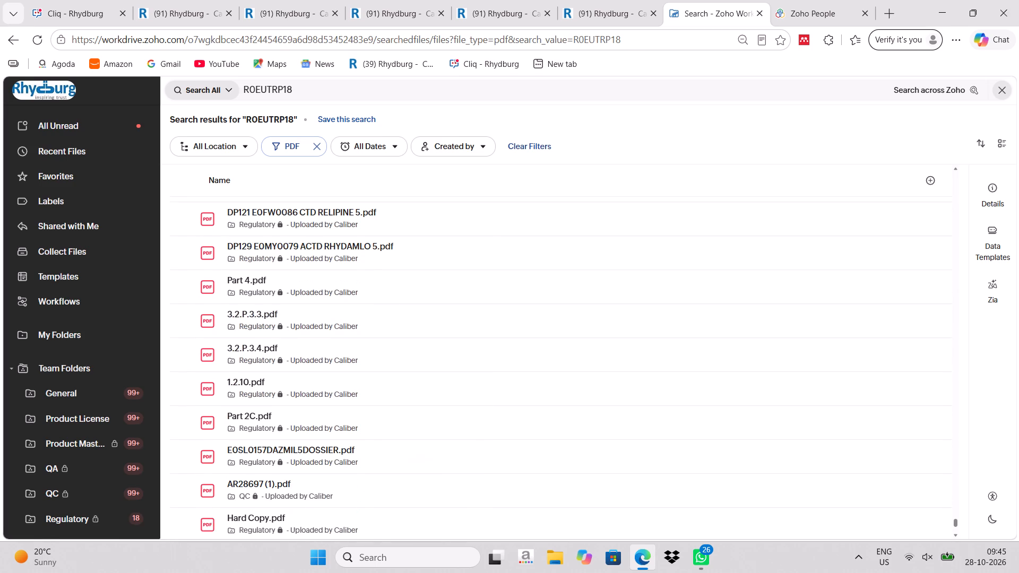
scroll(641, 413, "down", 13)
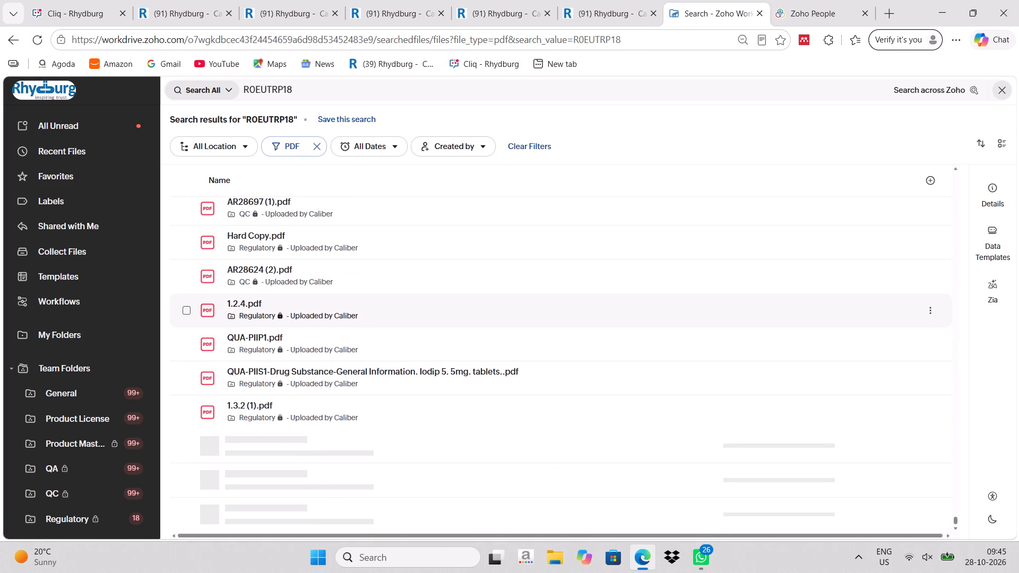
scroll(641, 413, "down", 16)
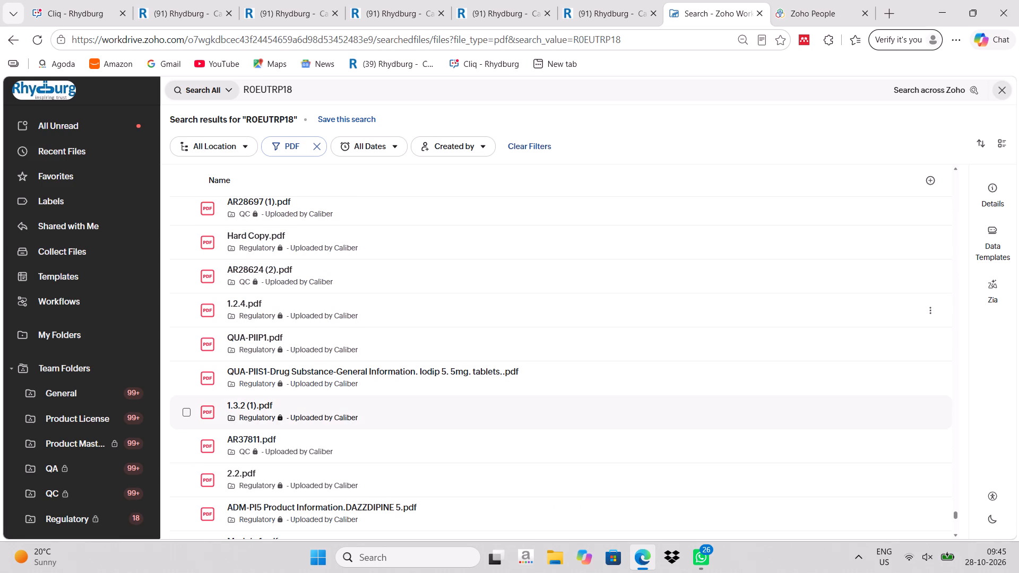
scroll(641, 413, "down", 5)
scroll(700, 352, "down", 6)
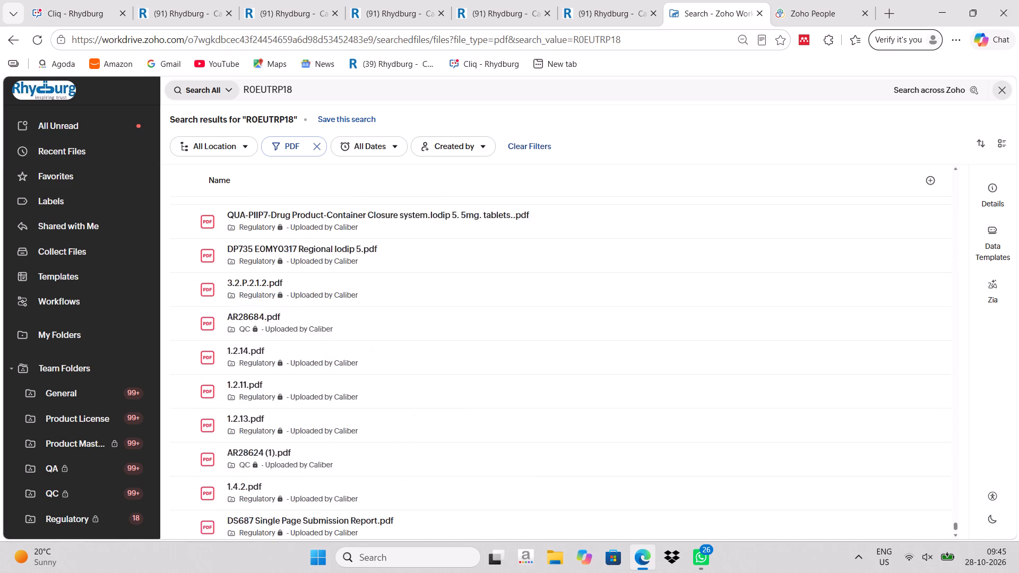
scroll(694, 360, "down", 17)
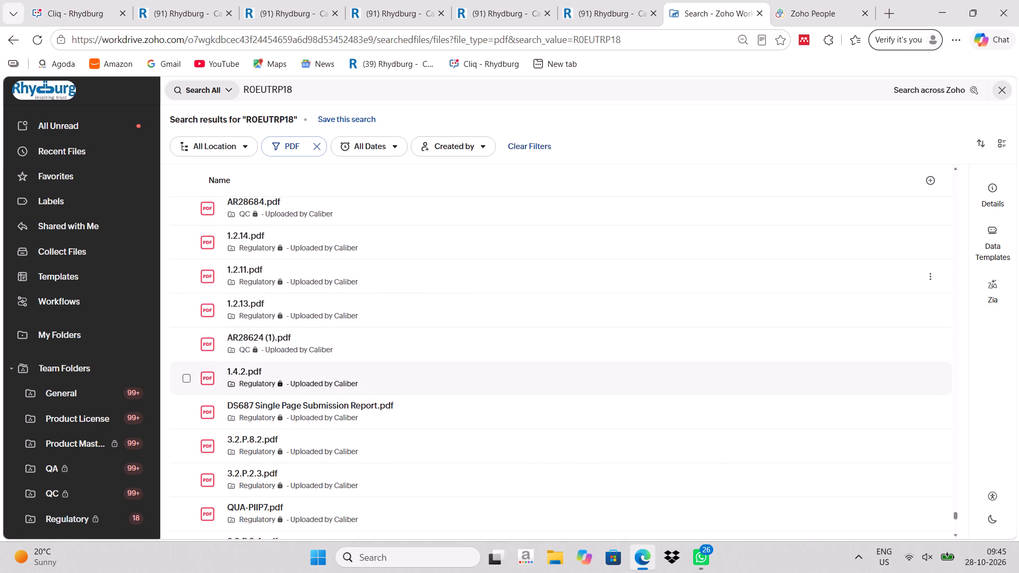
scroll(447, 425, "down", 6)
scroll(607, 457, "down", 7)
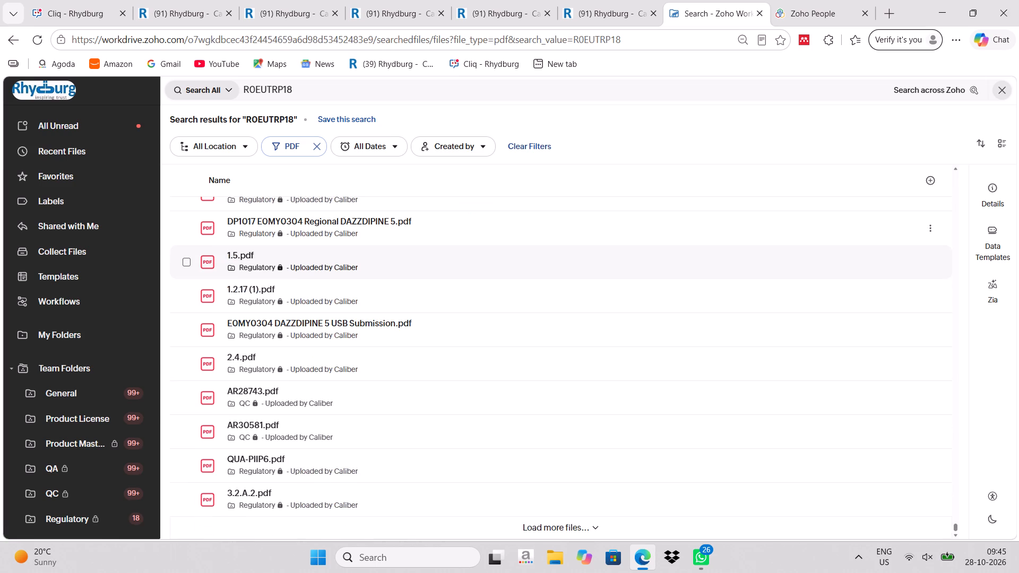
scroll(514, 456, "down", 13)
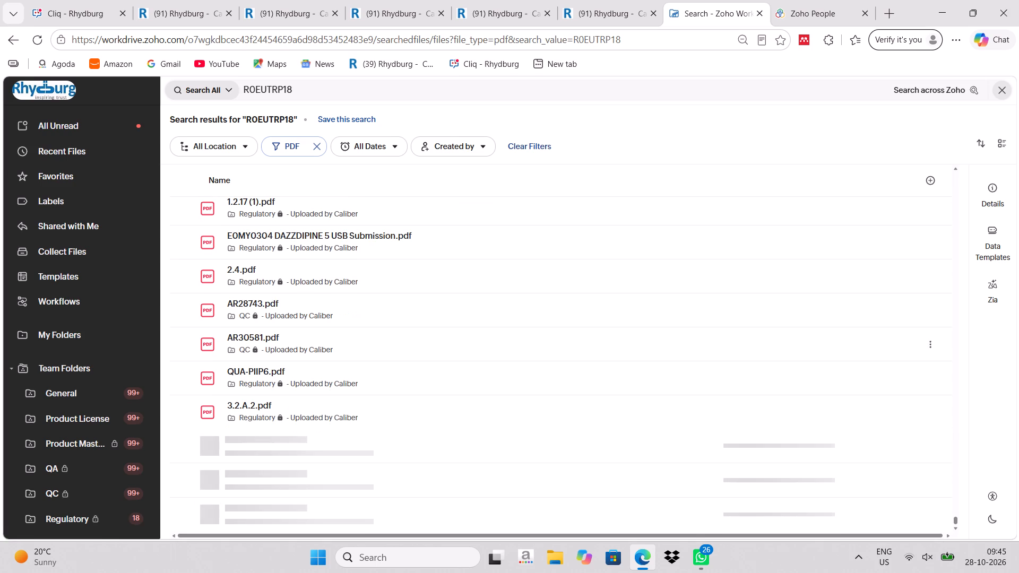
scroll(478, 439, "down", 12)
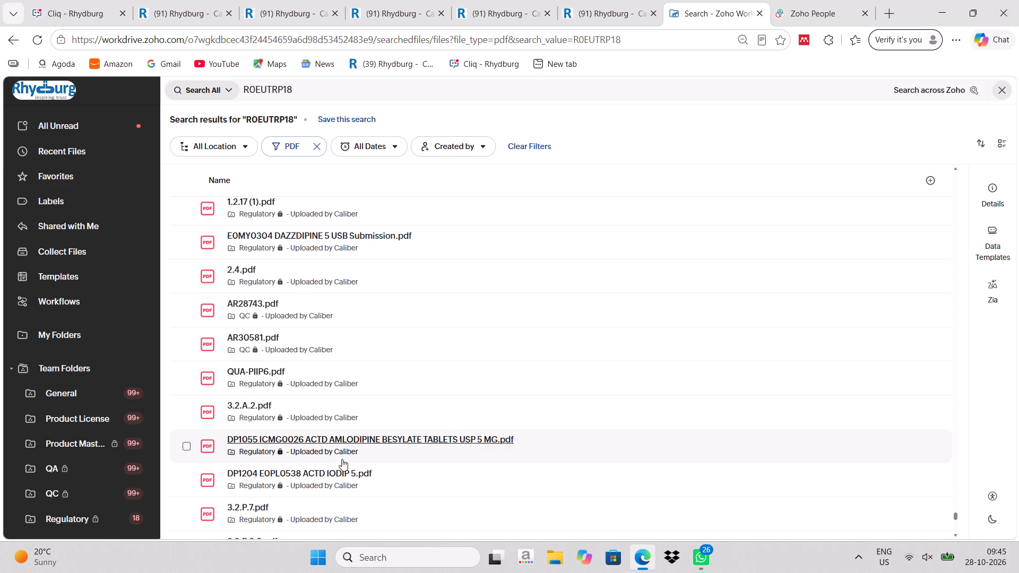
scroll(426, 450, "down", 7)
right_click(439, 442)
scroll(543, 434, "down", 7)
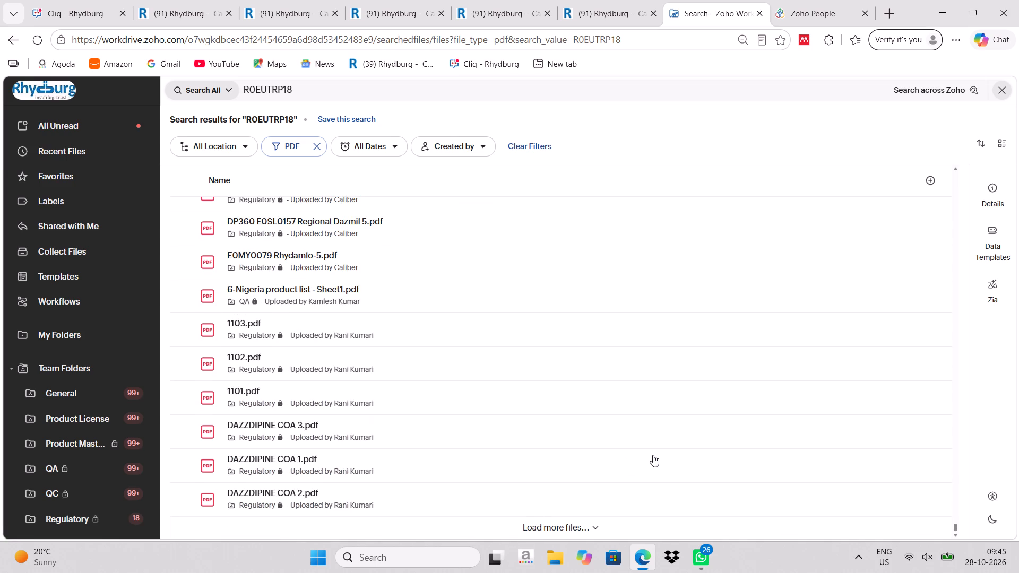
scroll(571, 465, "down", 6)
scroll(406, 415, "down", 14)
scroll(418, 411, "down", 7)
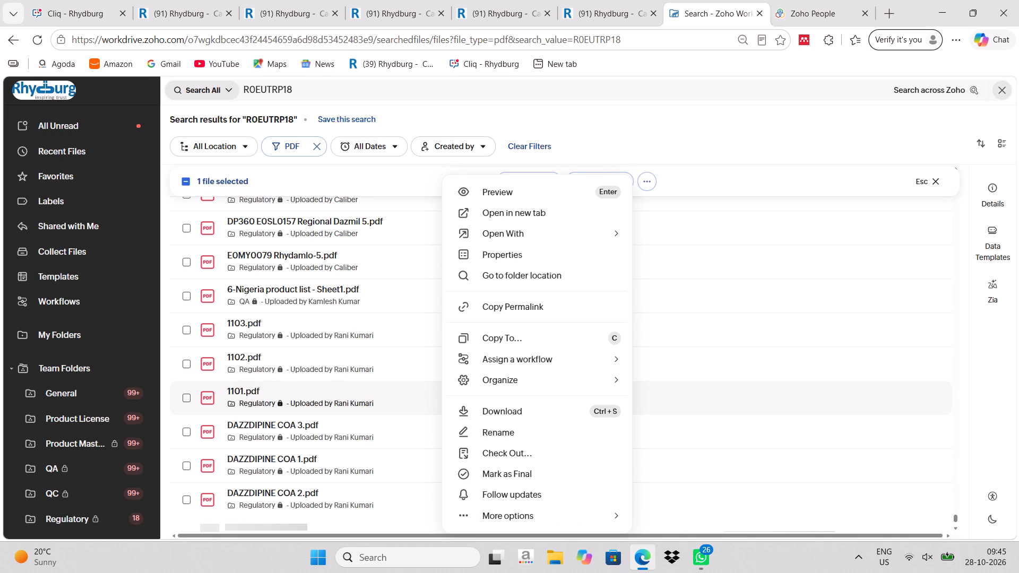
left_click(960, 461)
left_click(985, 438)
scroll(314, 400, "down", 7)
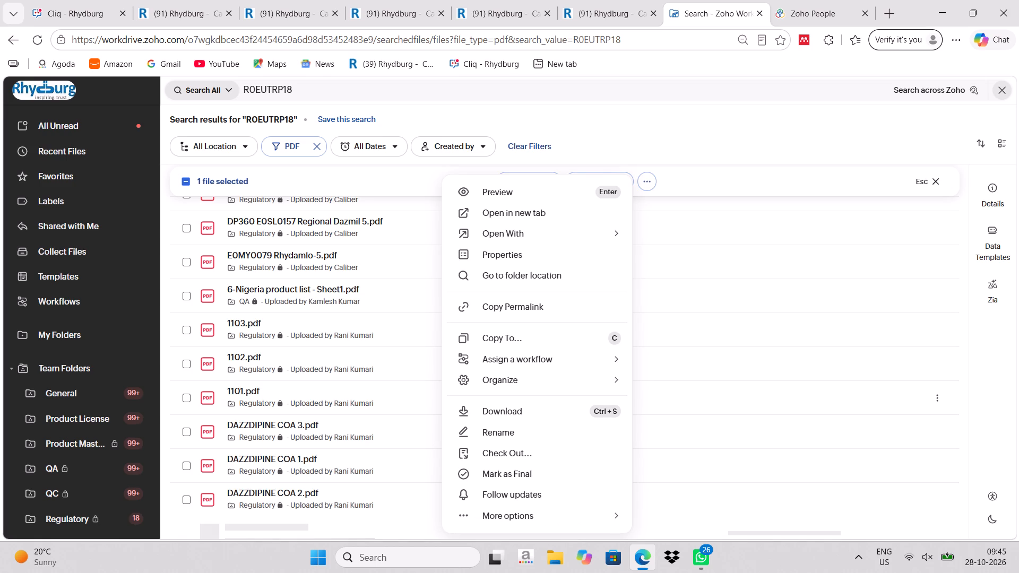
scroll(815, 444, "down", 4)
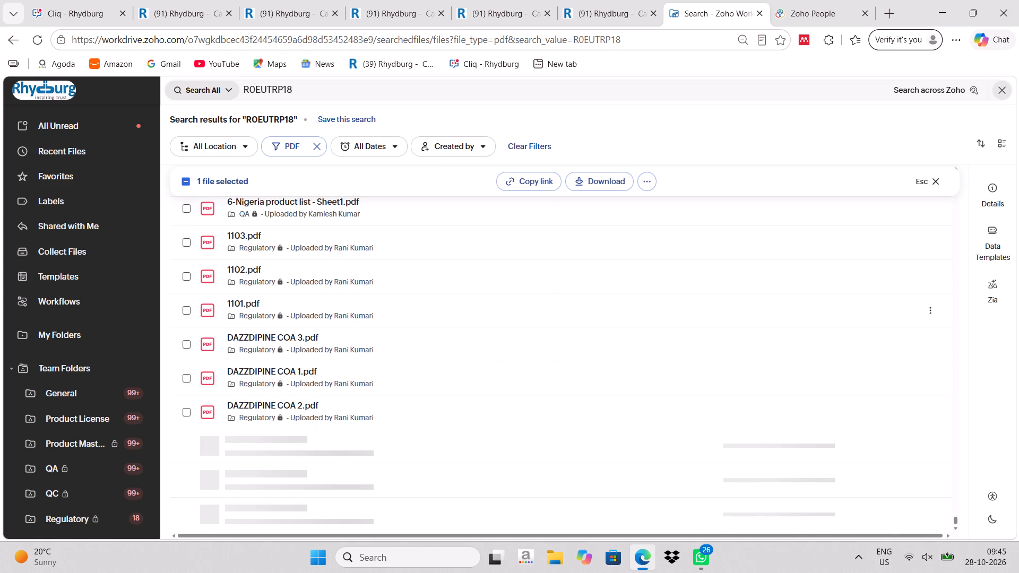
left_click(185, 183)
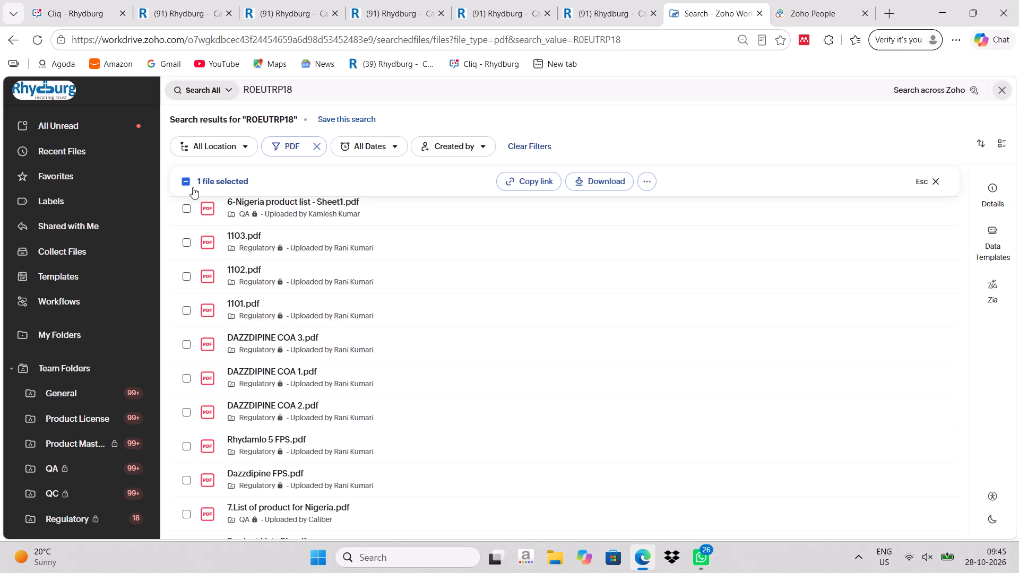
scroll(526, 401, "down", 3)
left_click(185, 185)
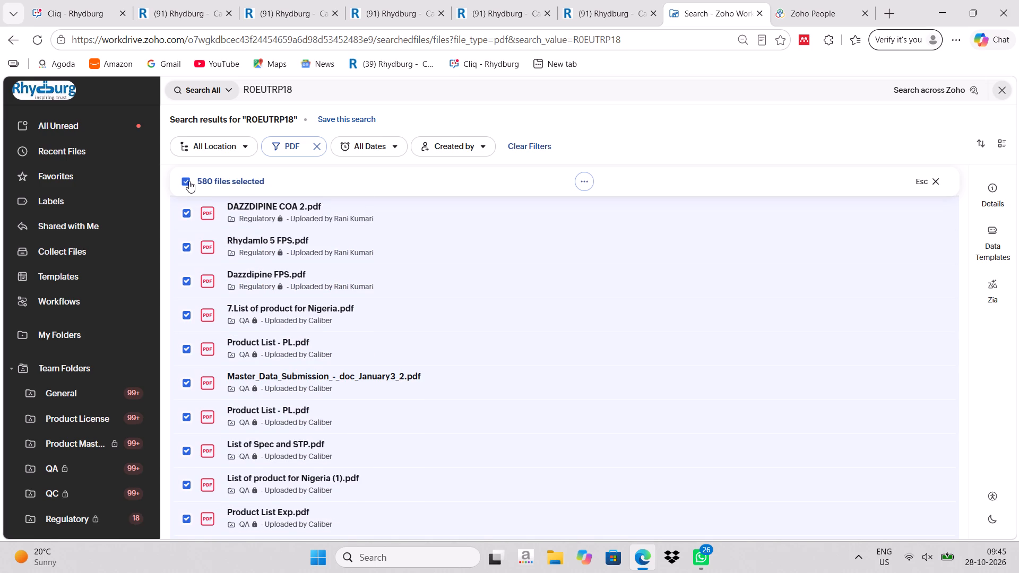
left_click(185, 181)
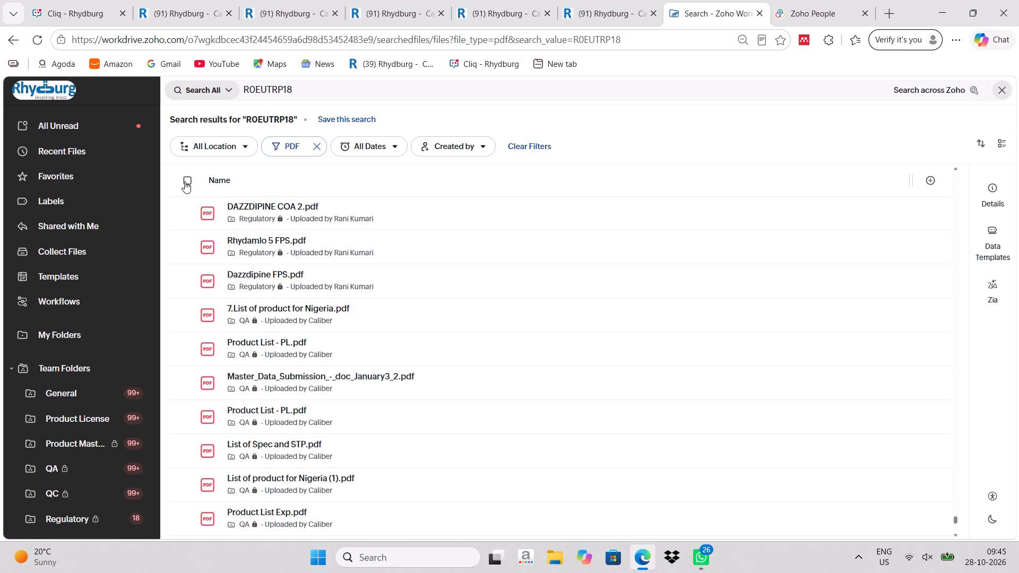
Clear the selection of all files in the R0EUTRP18 PDF search results.
scroll(387, 328, "down", 5)
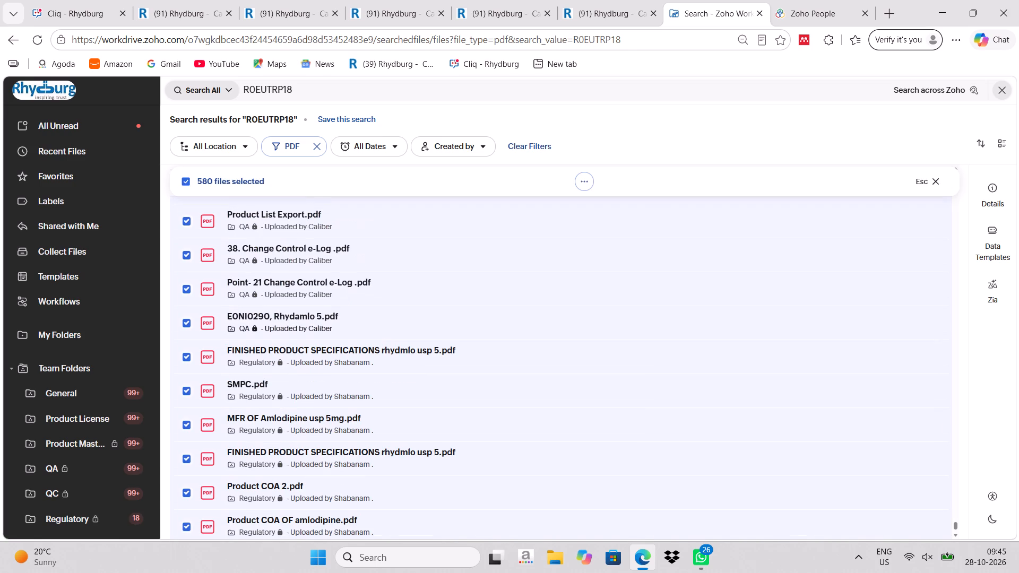
left_click(188, 180)
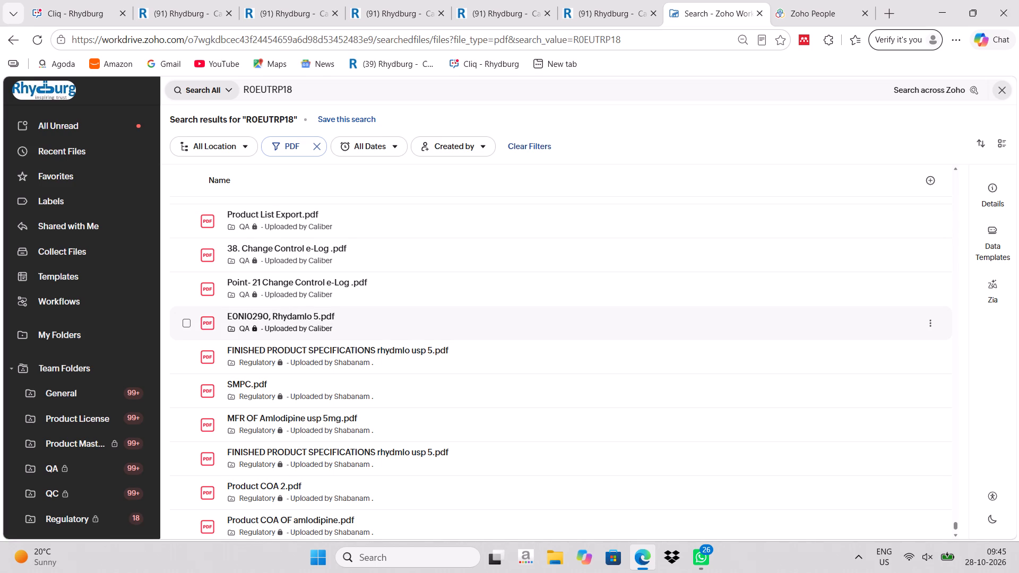
Look through the remaining R0EUTRP18 PDF results, including the specification, SMPC, MFR and COA files, loading more files at the list's end.
scroll(327, 393, "down", 6)
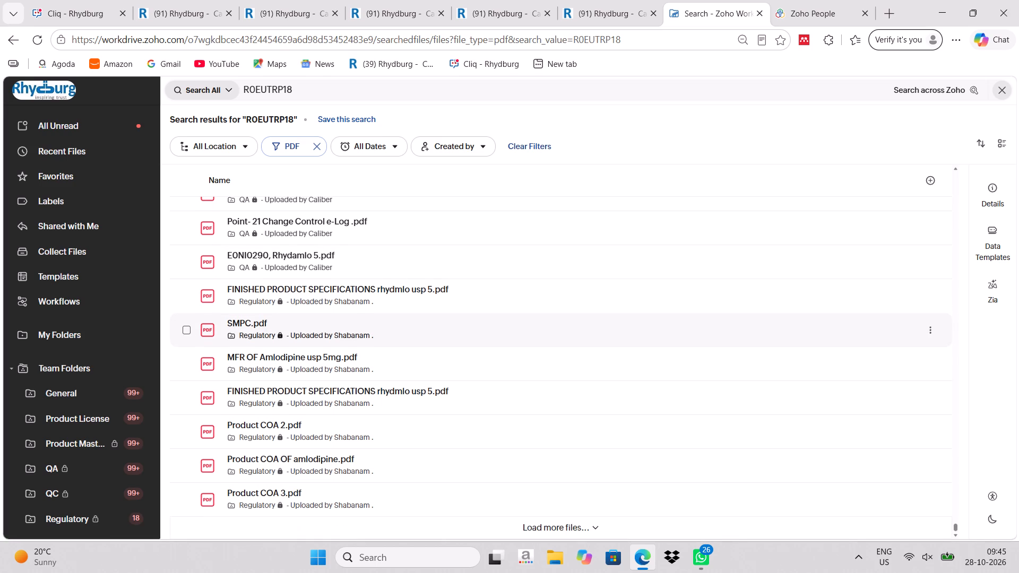
scroll(327, 401, "down", 18)
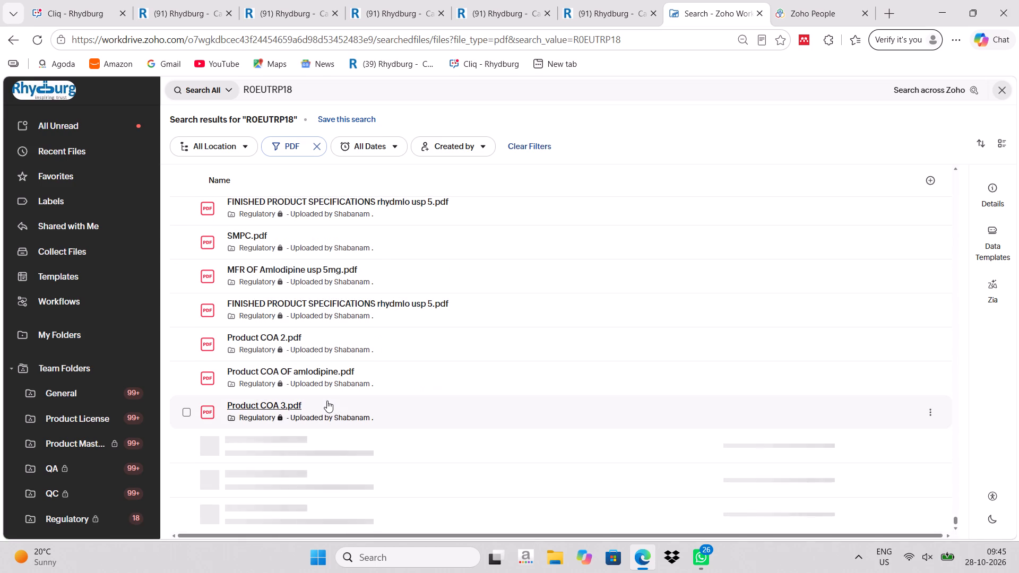
scroll(338, 398, "down", 12)
scroll(344, 397, "up", 2)
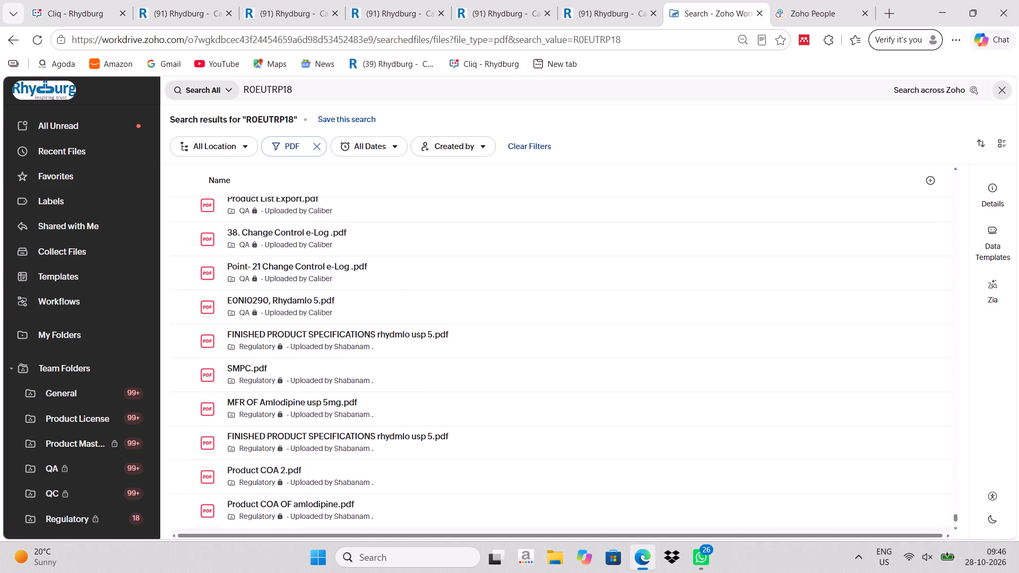
scroll(344, 397, "down", 4)
Search the PDF files for R0EUTRP18 SMF.
left_click(297, 86)
left_click(300, 88)
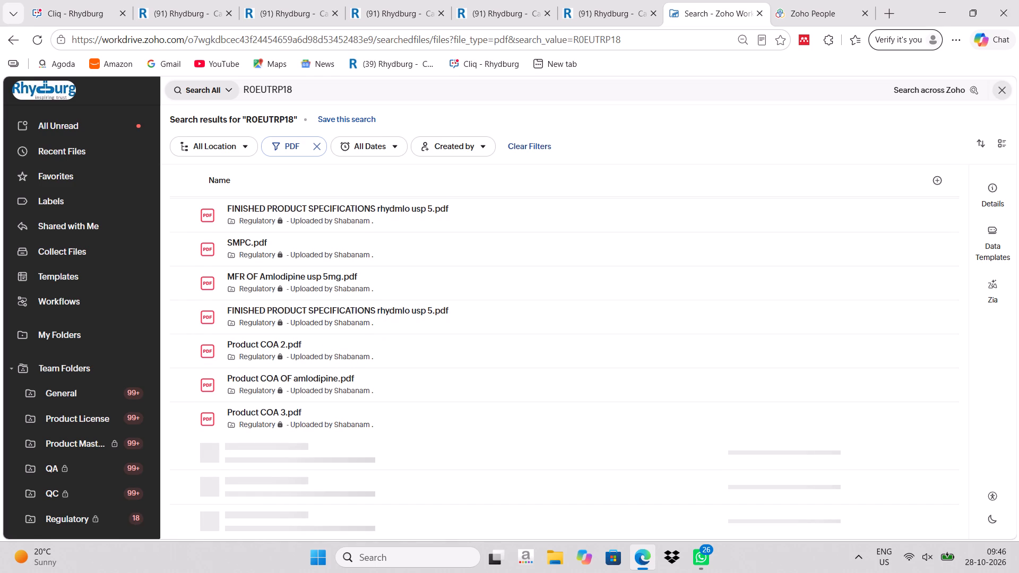
left_click(300, 90)
double_click(282, 85)
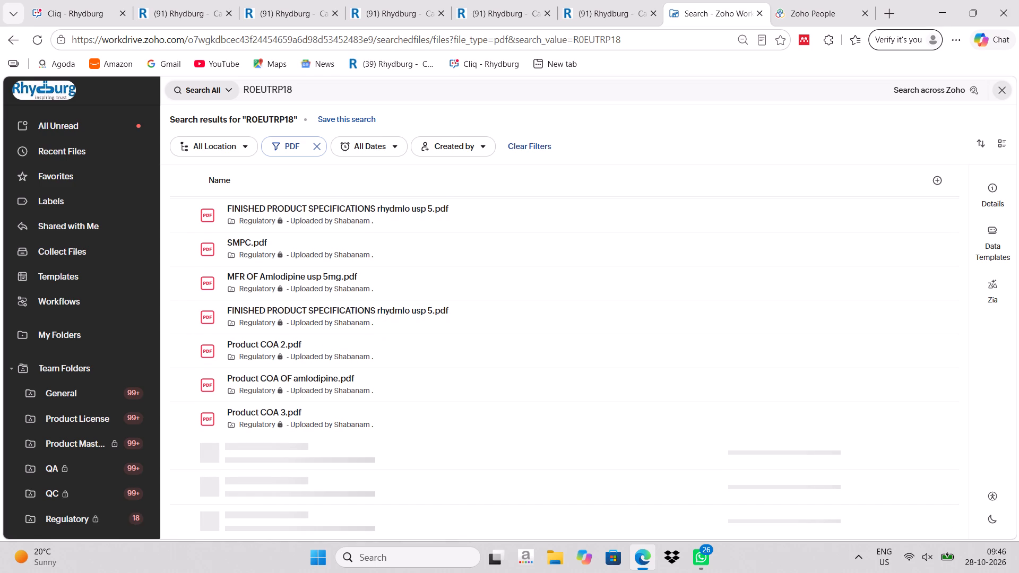
double_click(292, 91)
left_click(292, 91)
left_click(315, 92)
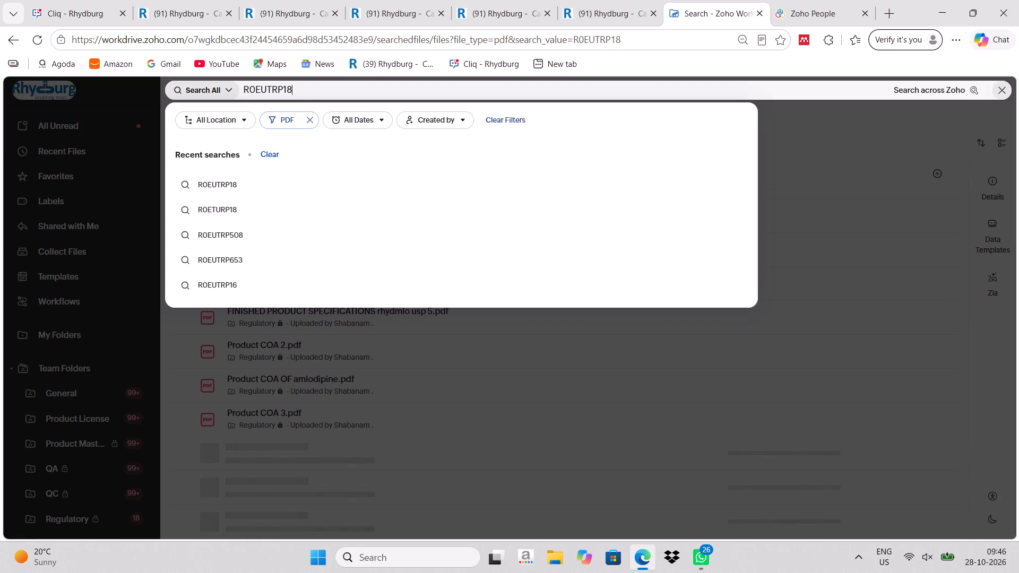
key("space")
type("GMO")
key("BackSpace")
key("shift+p")
key("BackSpace")
key("BackSpace")
key("BackSpace")
key("BackSpace")
key("space")
type("SMF")
key("Return")
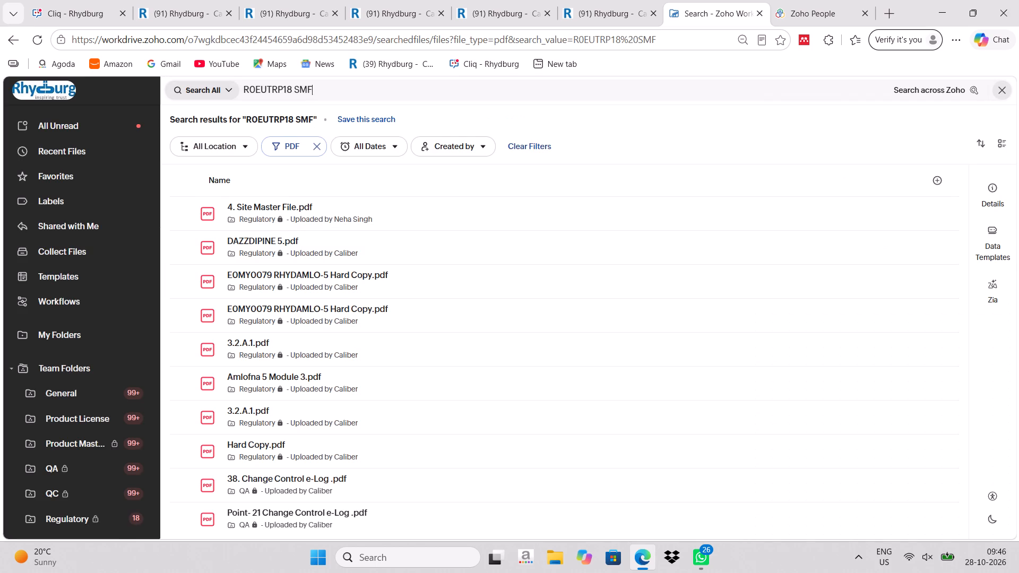
Change the PDF search to R0EUTRP18 GMP and run it.
key("BackSpace")
key("BackSpace")
key("BackSpace")
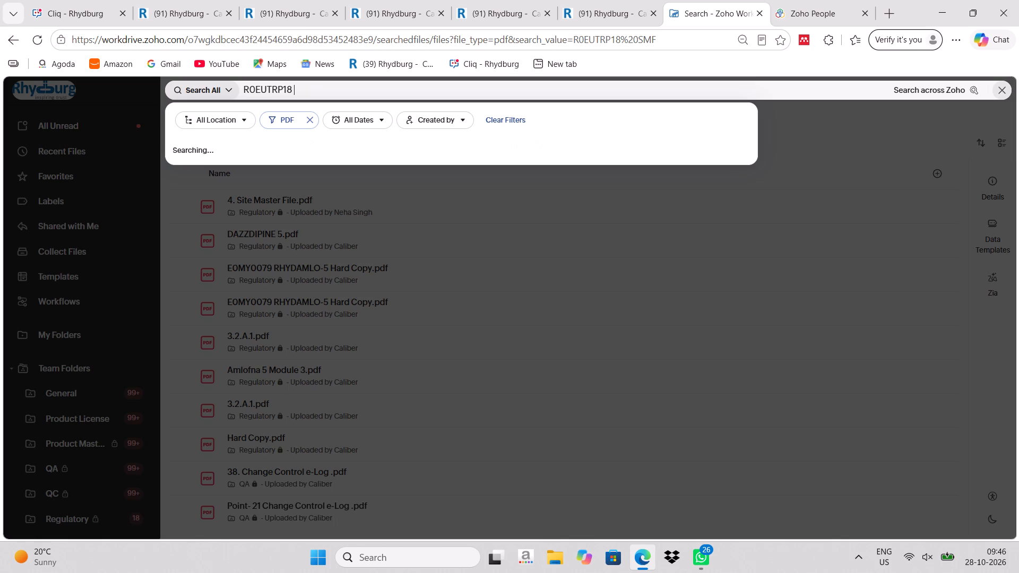
type("GMP")
key("Return")
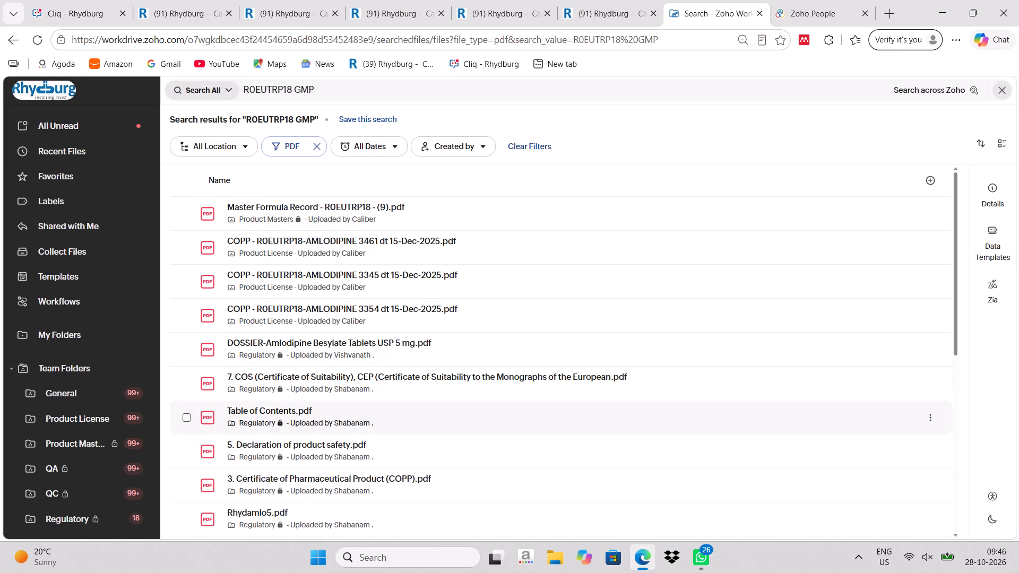
Look through the R0EUTRP18 GMP results from the start for GMP certificate, inspection and CAPA documents.
scroll(321, 407, "down", 4)
scroll(296, 333, "down", 4)
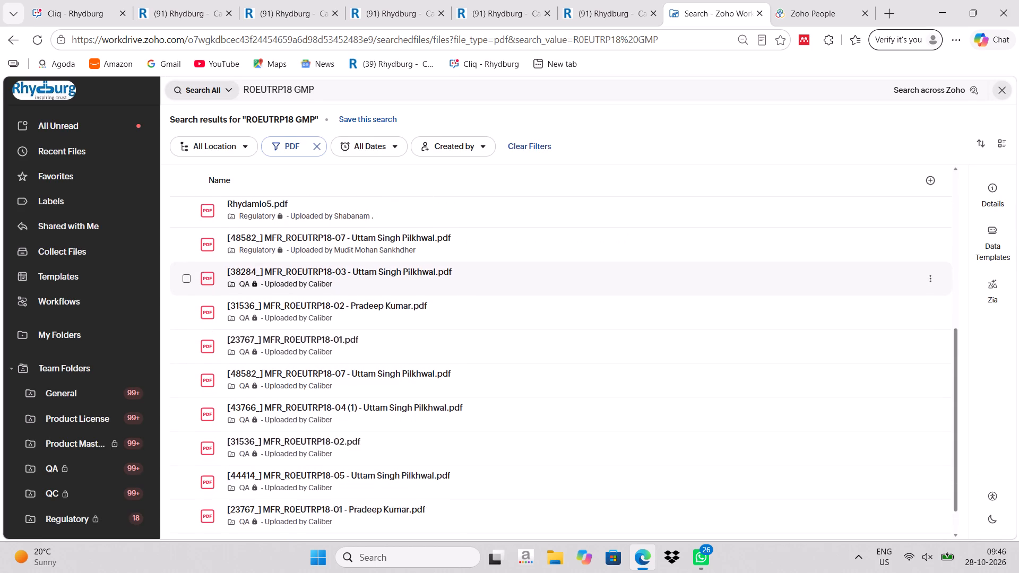
scroll(296, 333, "down", 1)
scroll(349, 401, "down", 6)
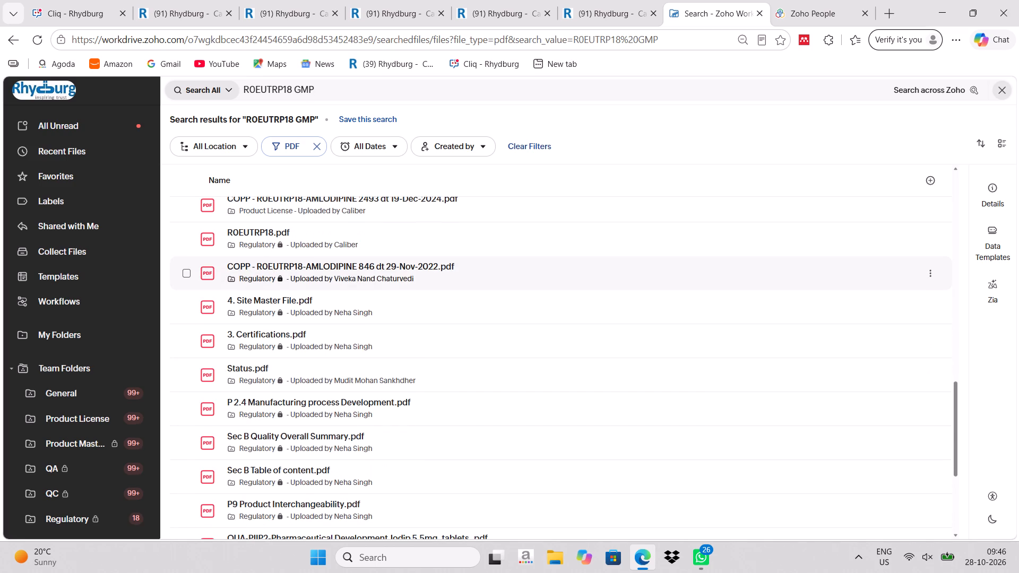
scroll(305, 317, "down", 2)
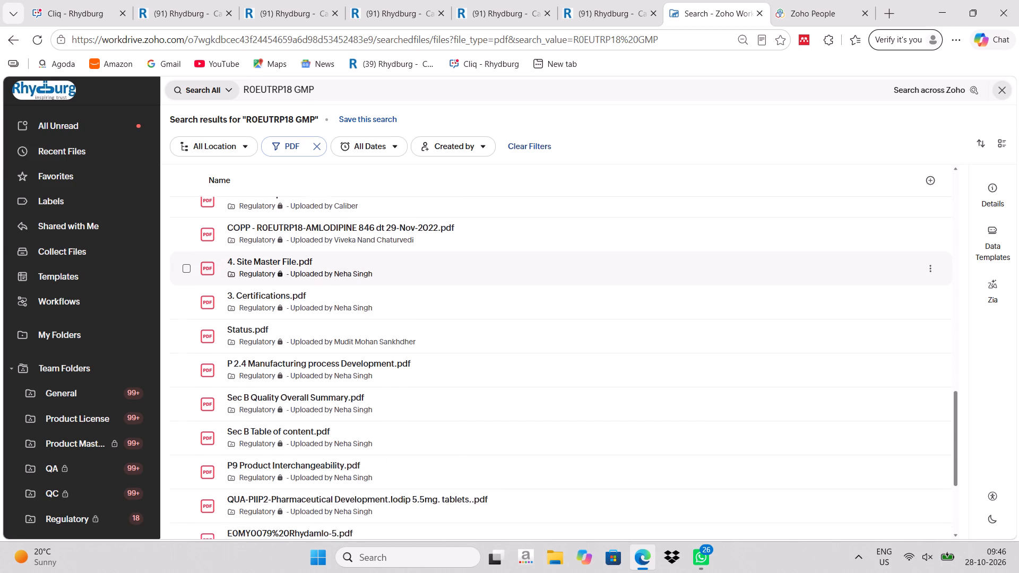
scroll(305, 317, "down", 4)
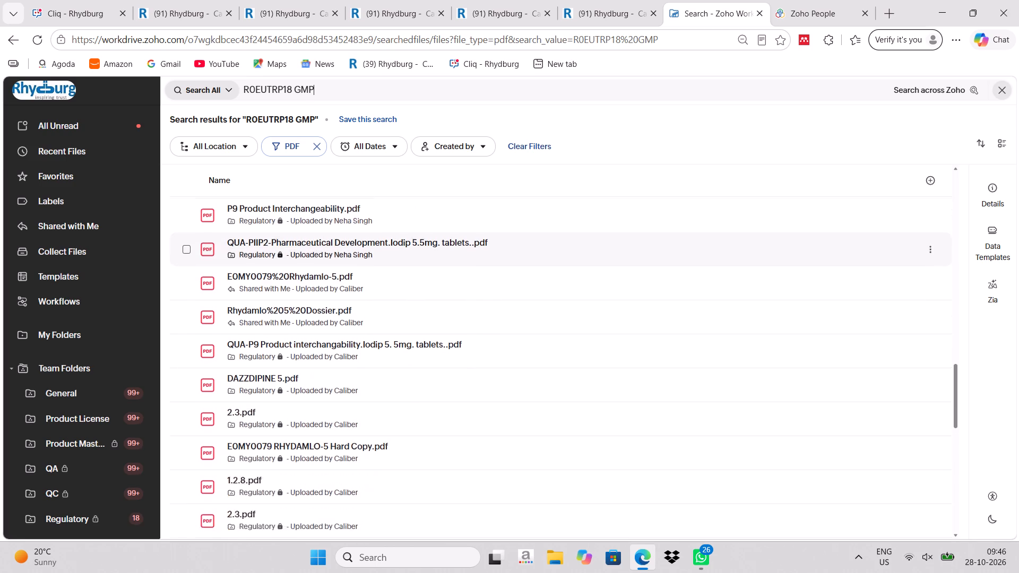
scroll(321, 334, "down", 3)
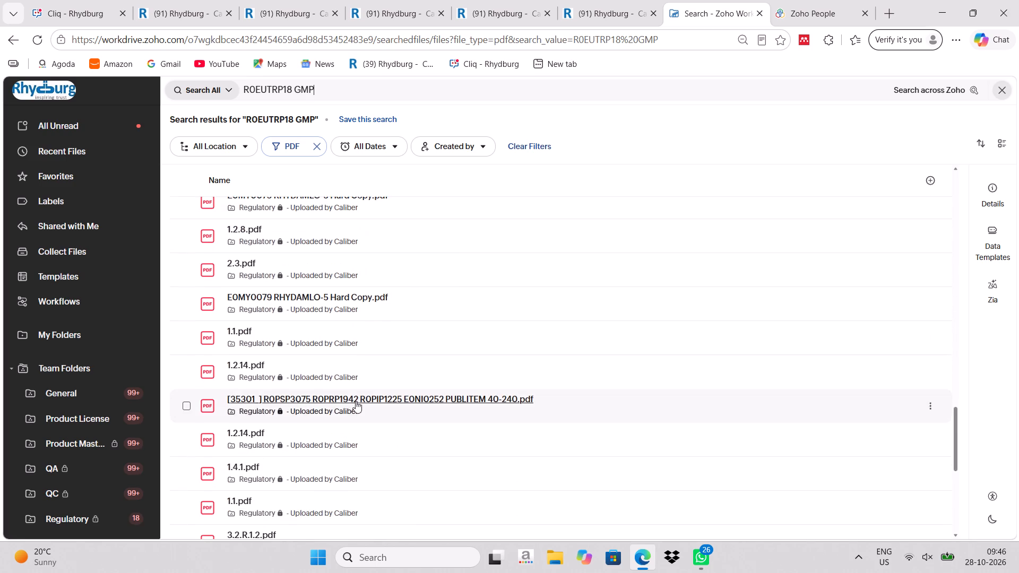
scroll(356, 407, "down", 6)
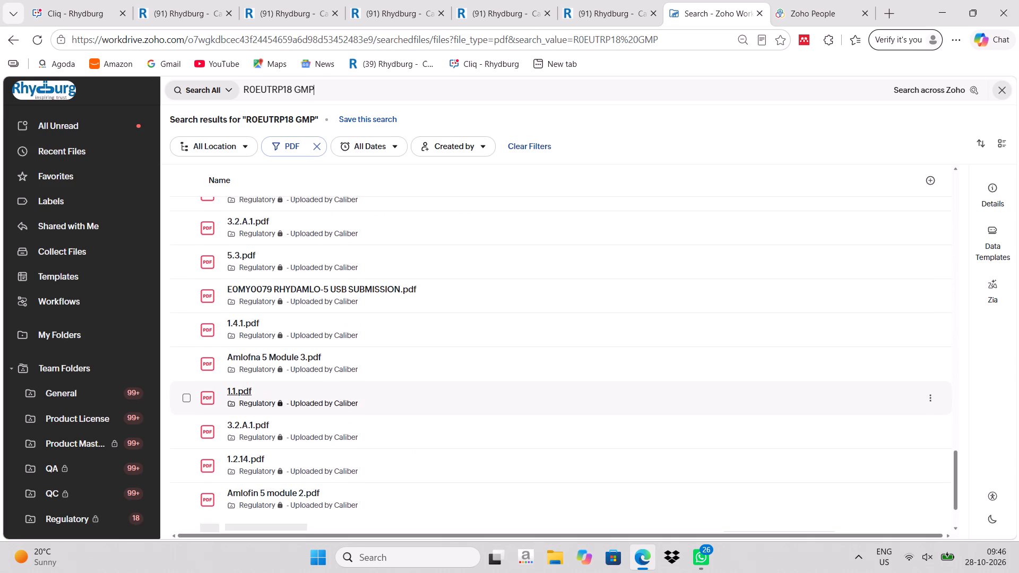
Examine the further loaded R0EUTRP18 GMP results down to the end of the list for the required administrative documents.
scroll(328, 384, "down", 7)
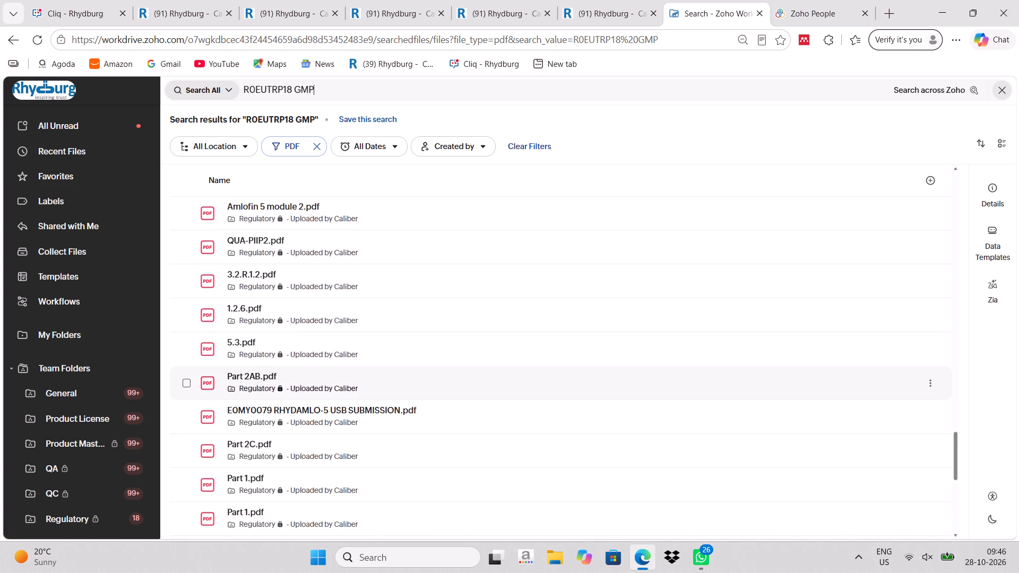
scroll(330, 388, "down", 6)
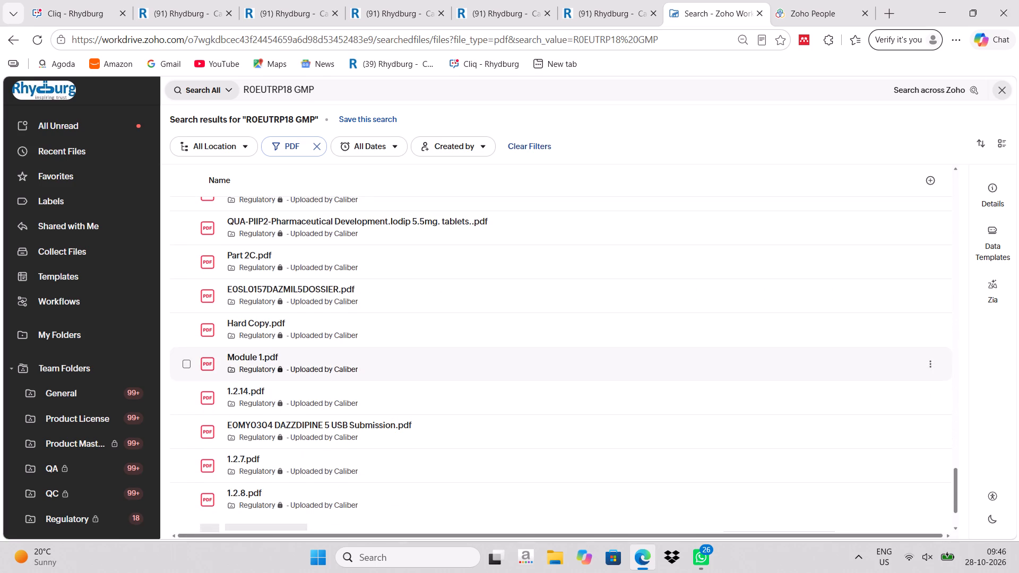
scroll(342, 403, "down", 3)
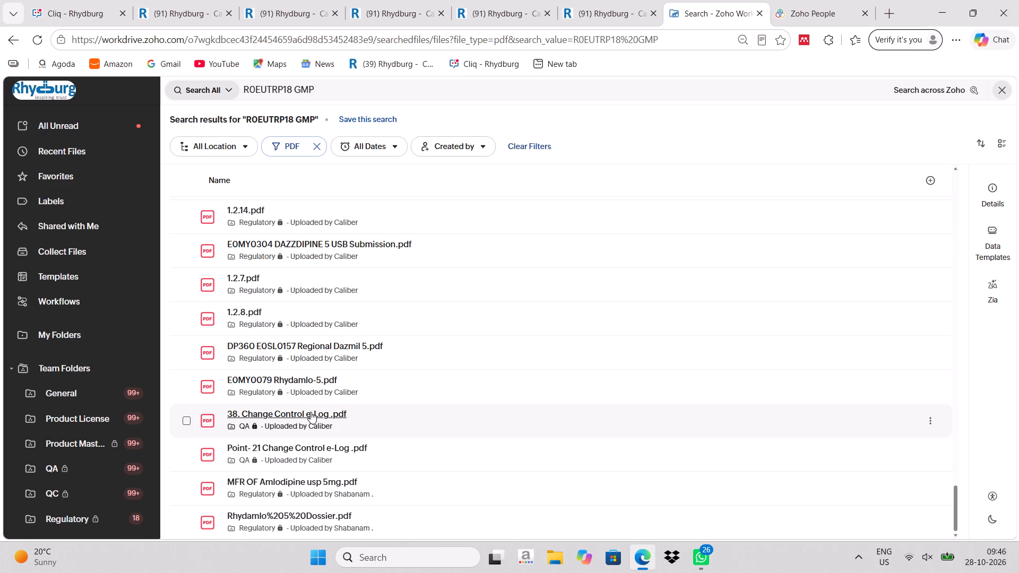
scroll(310, 412, "down", 4)
scroll(494, 500, "down", 5)
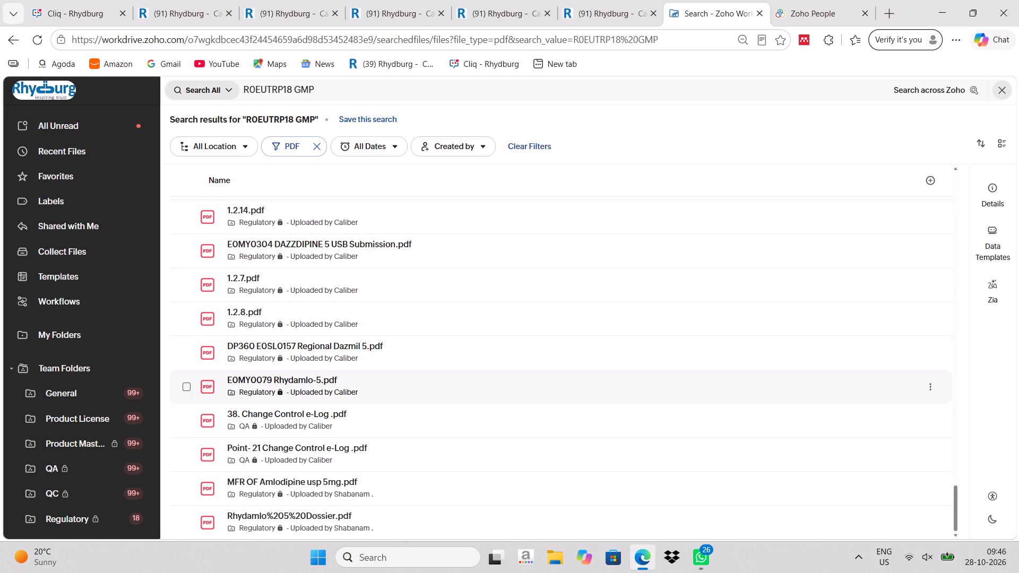
scroll(518, 389, "down", 8)
scroll(516, 390, "up", 2)
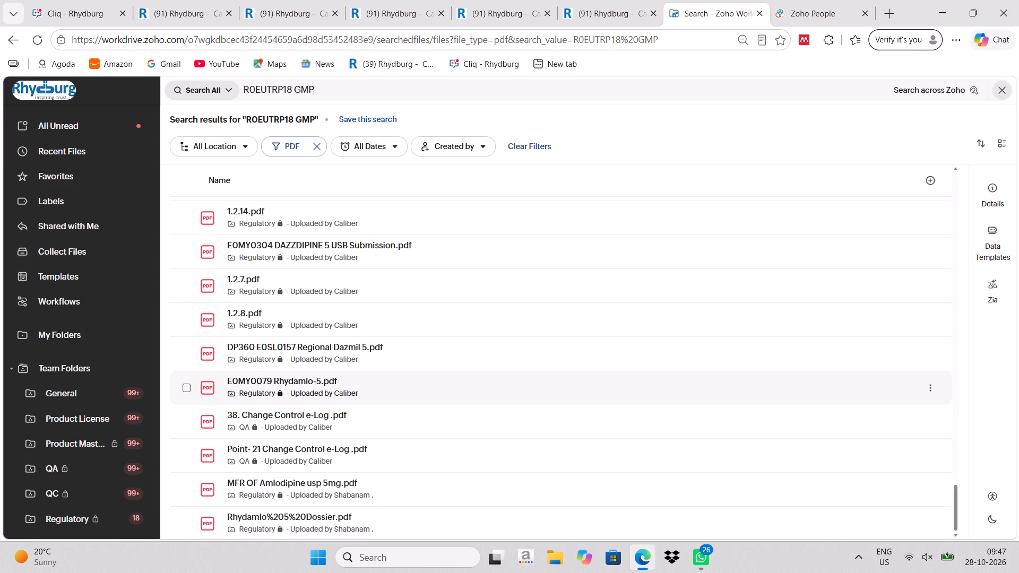
scroll(516, 390, "up", 7)
In the R0EUTRP18 gap analysis form, add the line "CAPA (Available)" at the end of the feedback.
left_click(601, 9)
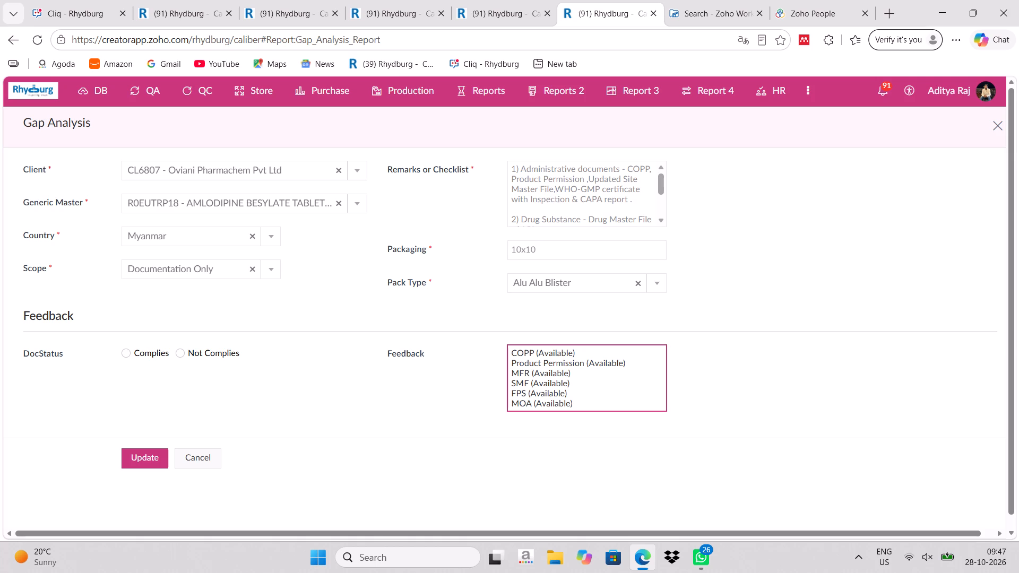
key("Return")
type("CAPA")
key("space")
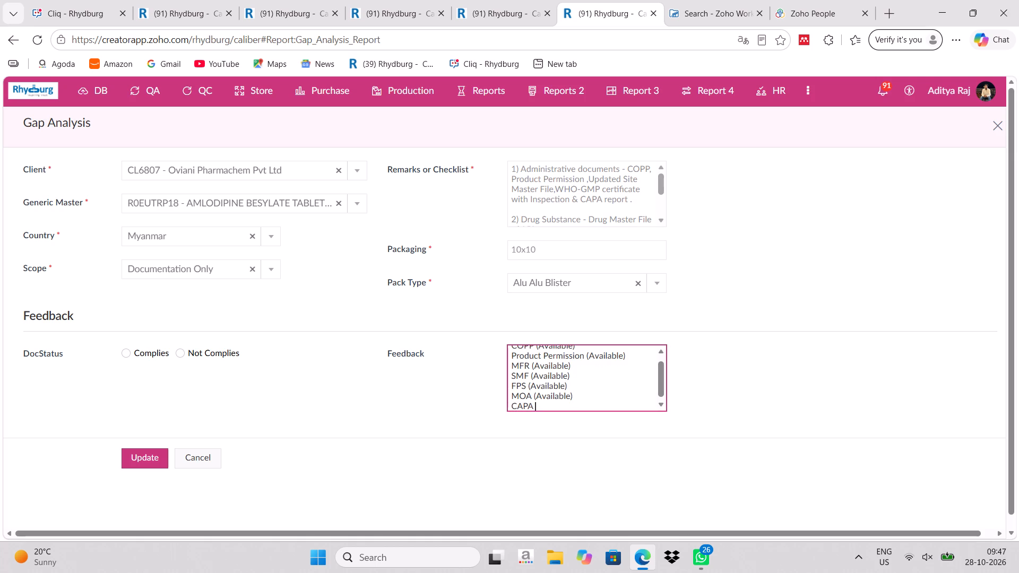
key("shift+parenleft")
type("Available)")
Compare the gap analysis checklist of required documents with each line of the feedback.
scroll(536, 199, "down", 4)
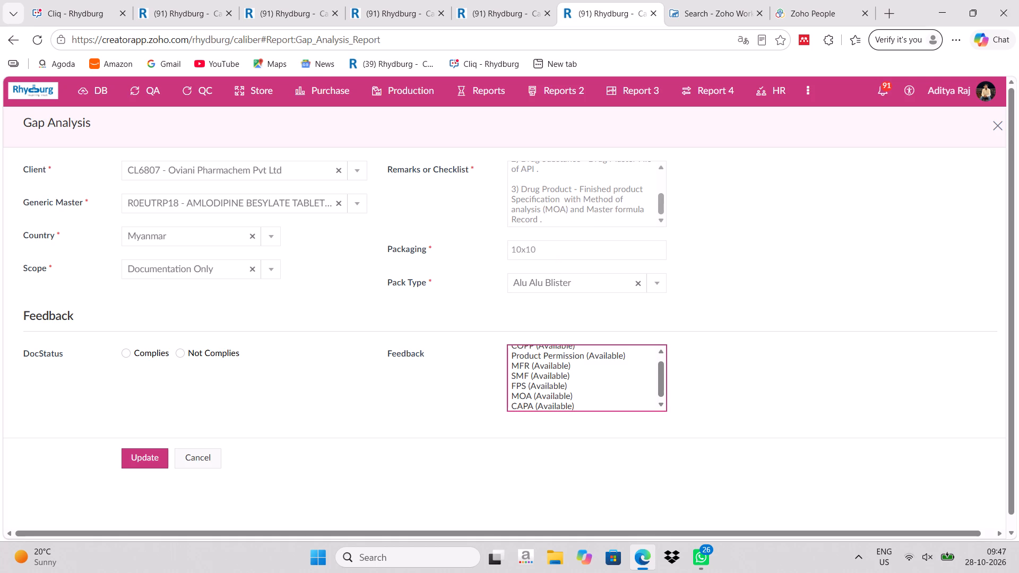
scroll(600, 228, "up", 2)
scroll(560, 198, "up", 2)
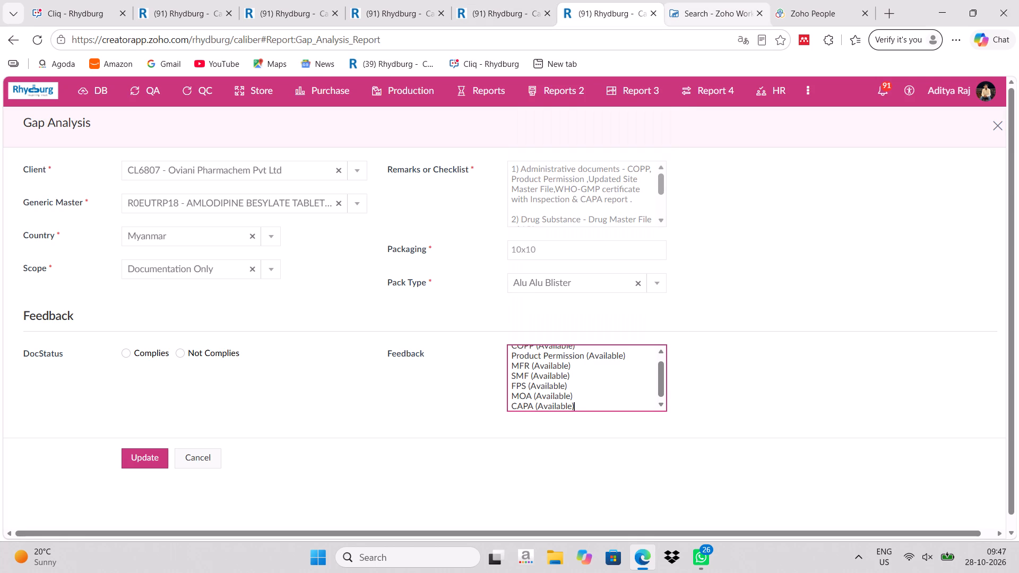
scroll(552, 388, "up", 5)
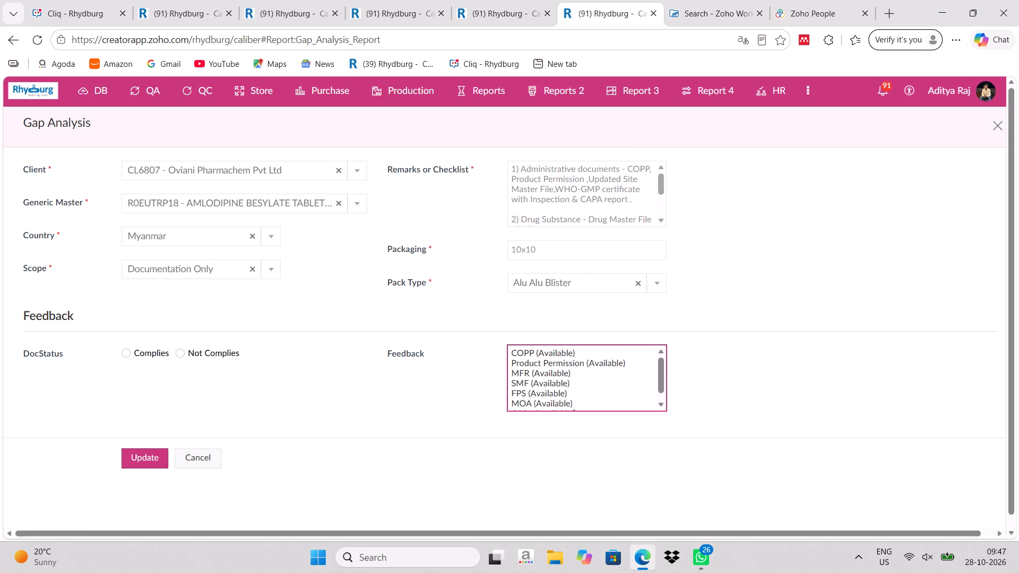
left_click(603, 348)
key("Down")
key("Down")
key("Down")
key("Down")
key("Down")
key("Down")
key("Down")
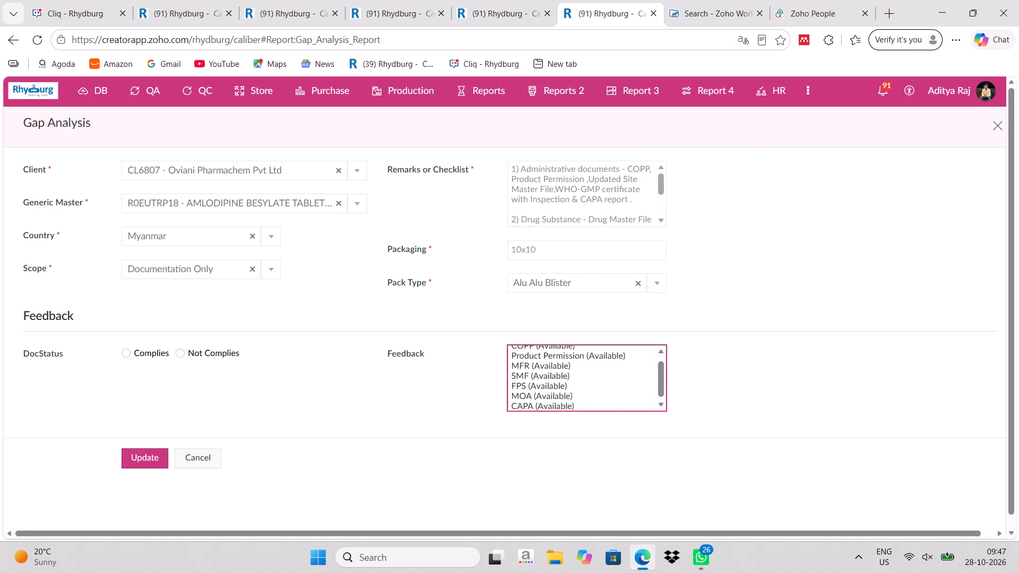
In WorkDrive, look back through the R0EUTRP18 GMP results up to the start of the list for the remaining checklist documents.
left_click(710, 4)
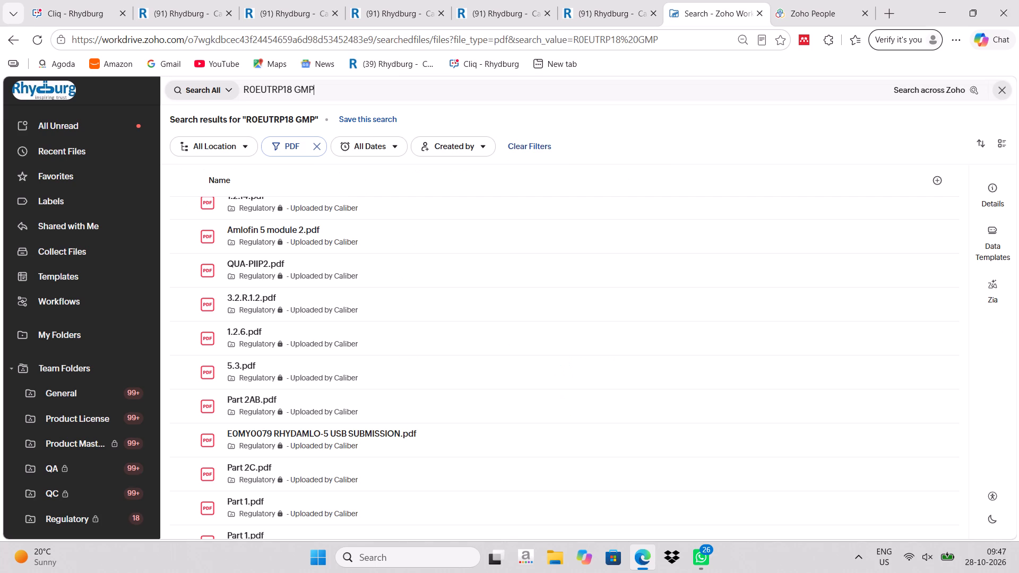
scroll(379, 367, "up", 3)
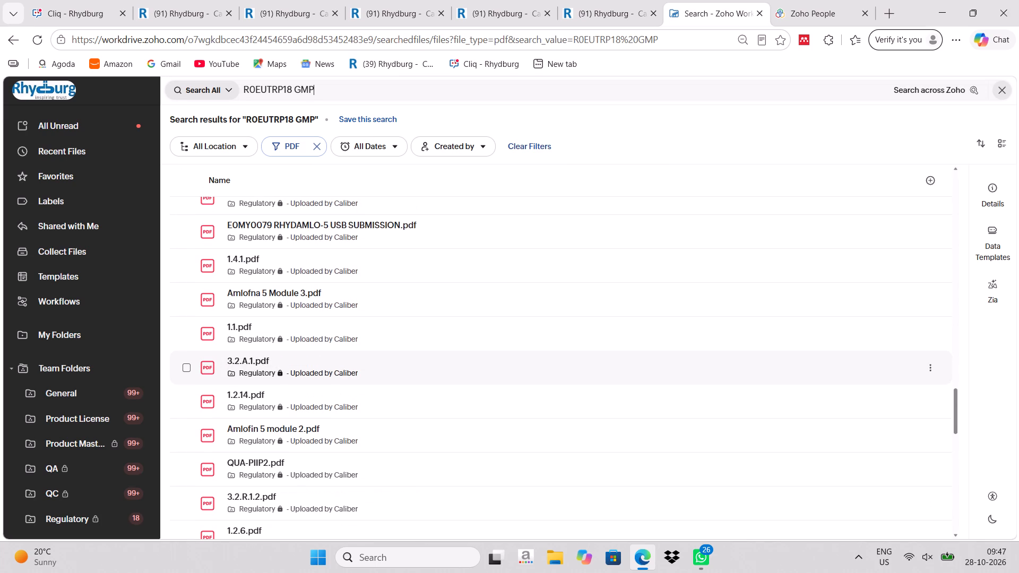
scroll(379, 367, "up", 3)
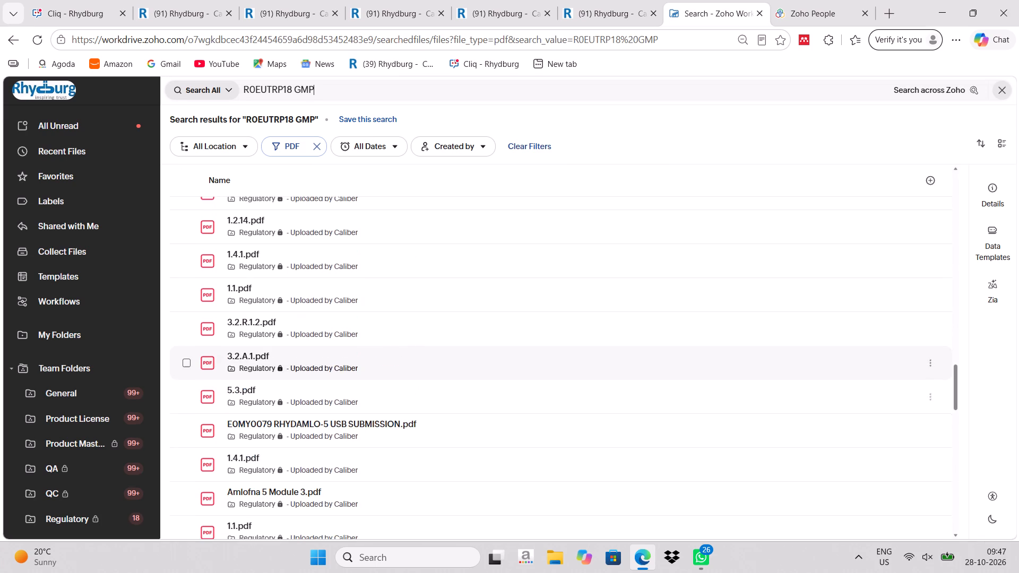
scroll(379, 367, "up", 3)
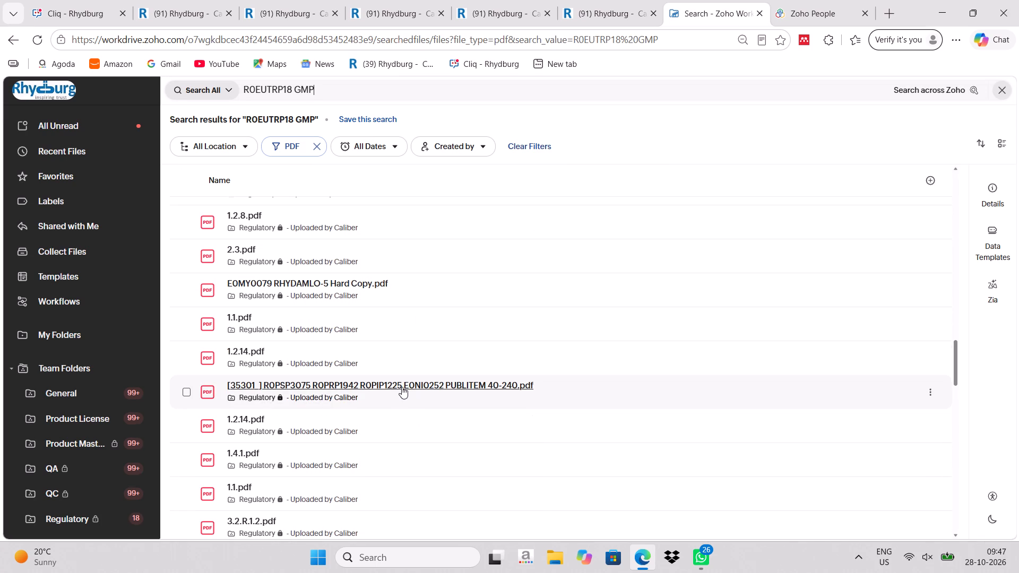
scroll(342, 349, "up", 3)
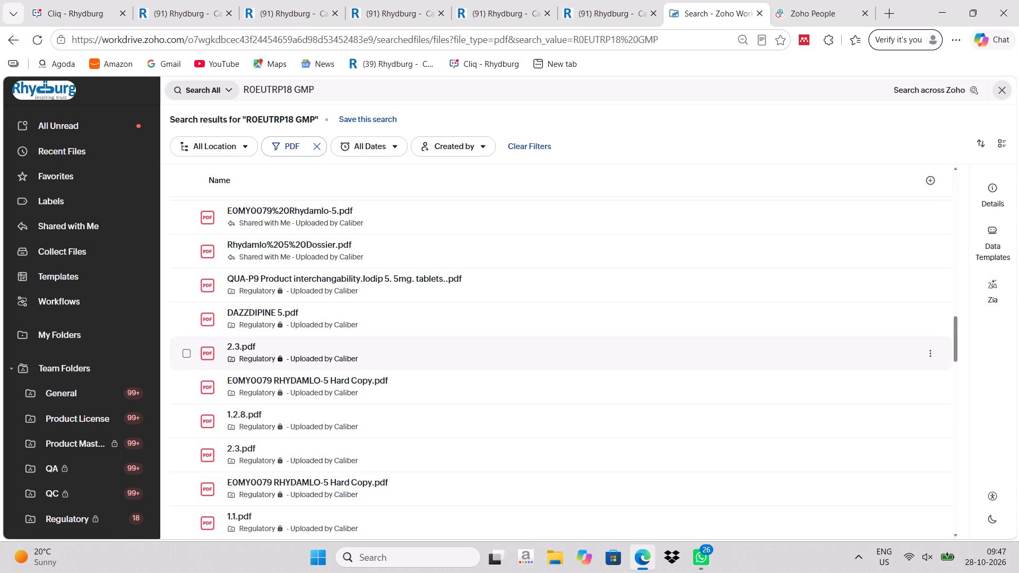
scroll(368, 314, "up", 1)
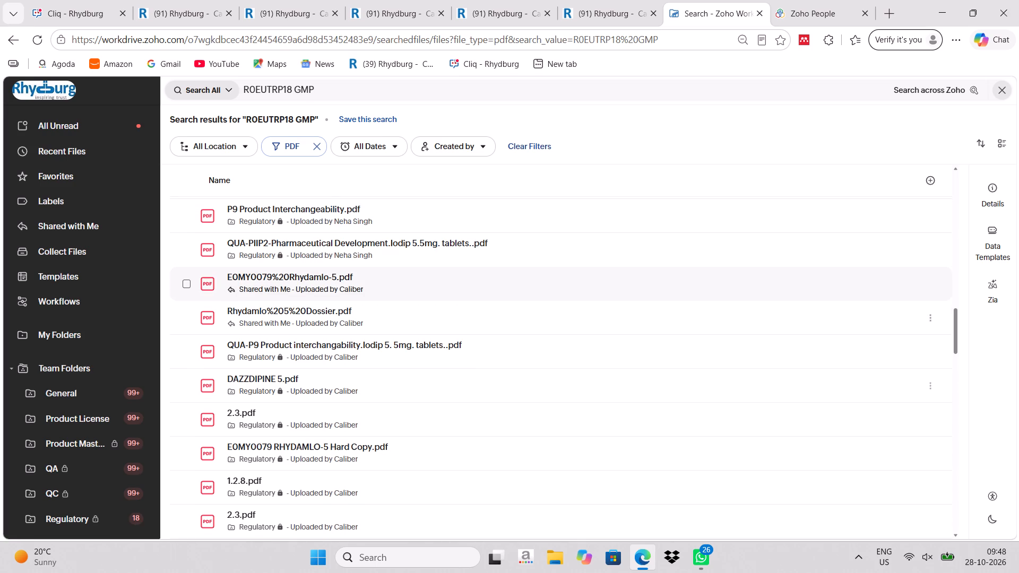
scroll(416, 255, "up", 2)
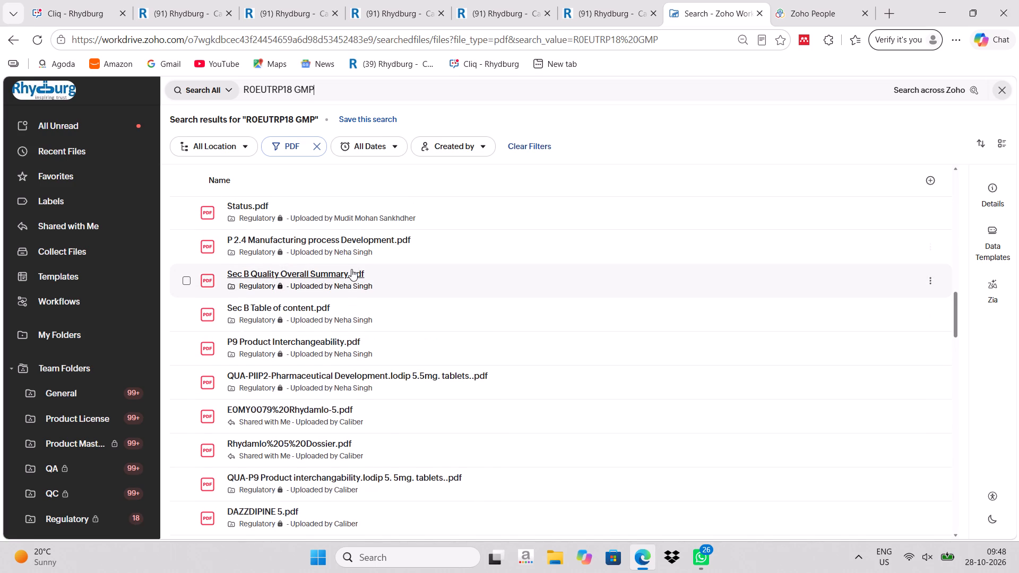
scroll(351, 269, "up", 2)
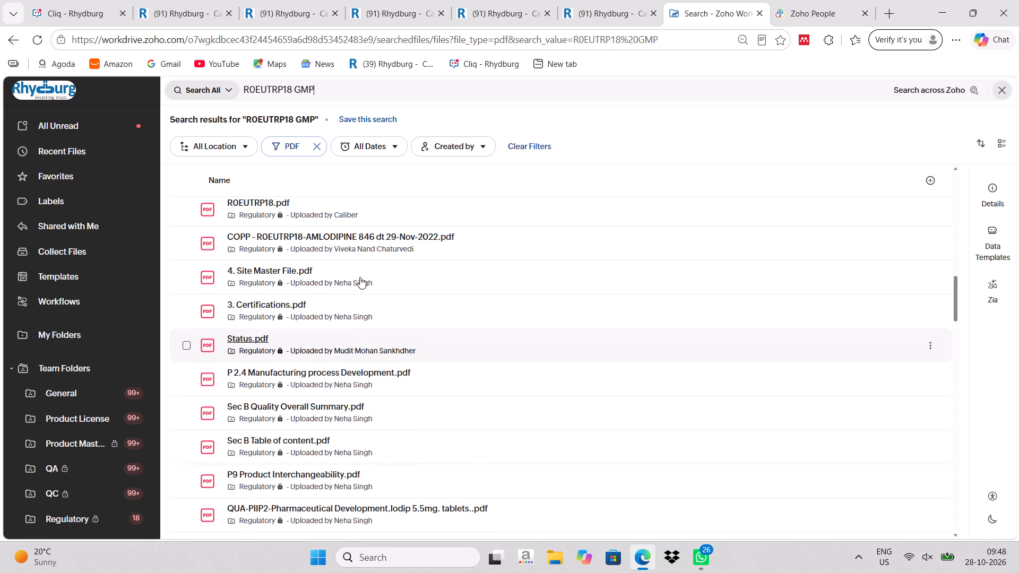
scroll(419, 293, "up", 1)
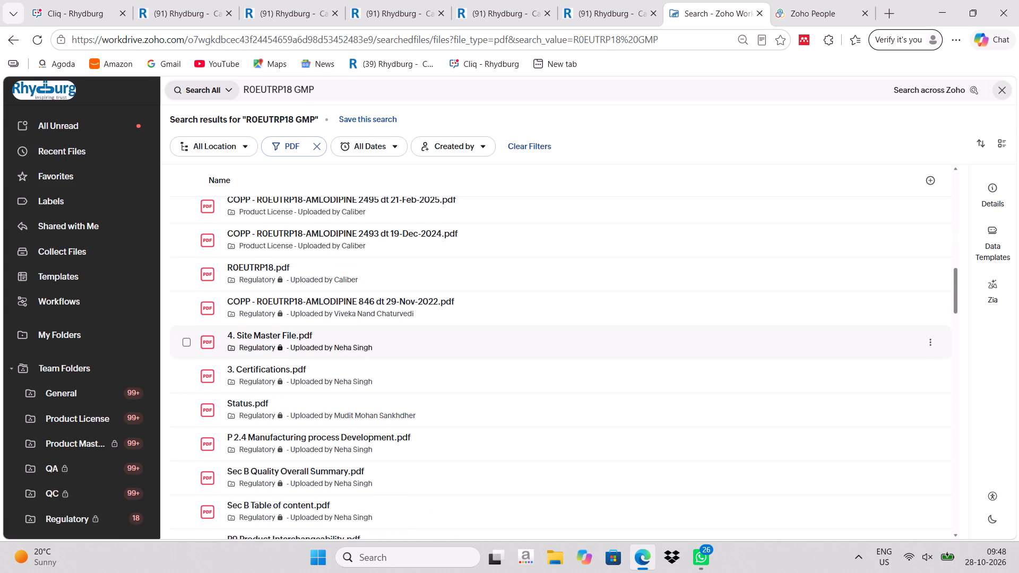
scroll(419, 292, "up", 4)
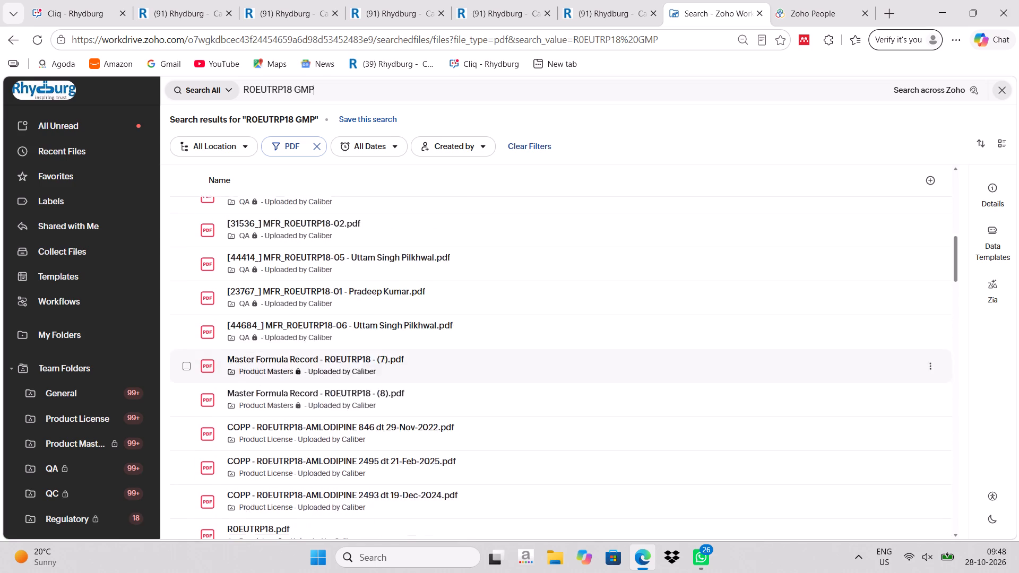
scroll(419, 292, "up", 4)
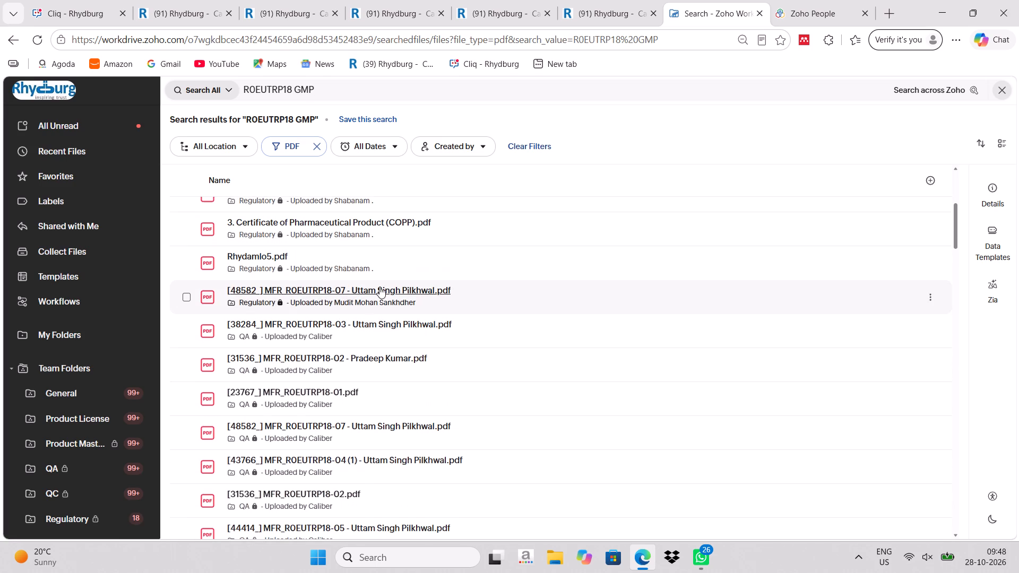
scroll(379, 286, "up", 2)
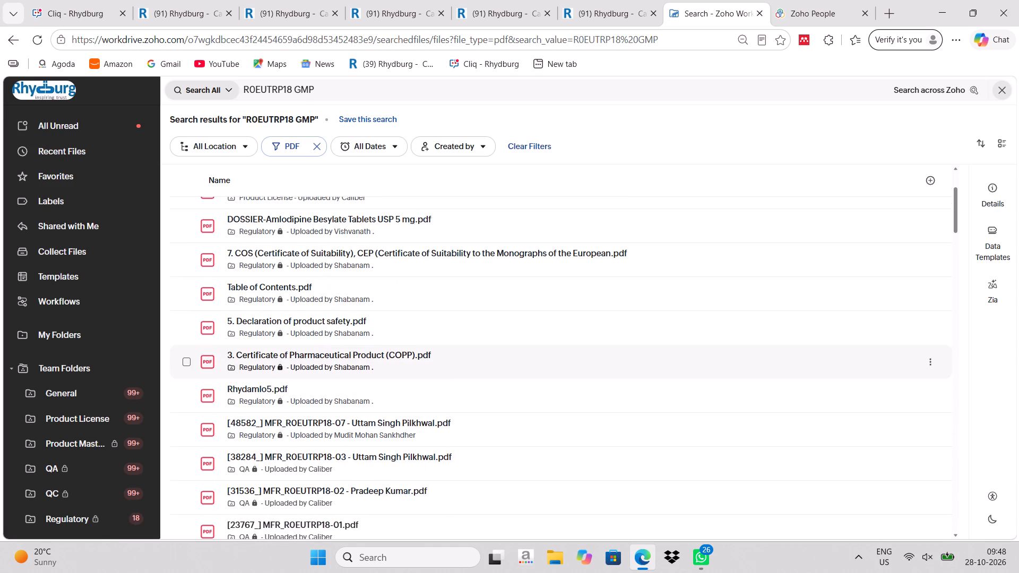
scroll(372, 281, "up", 1)
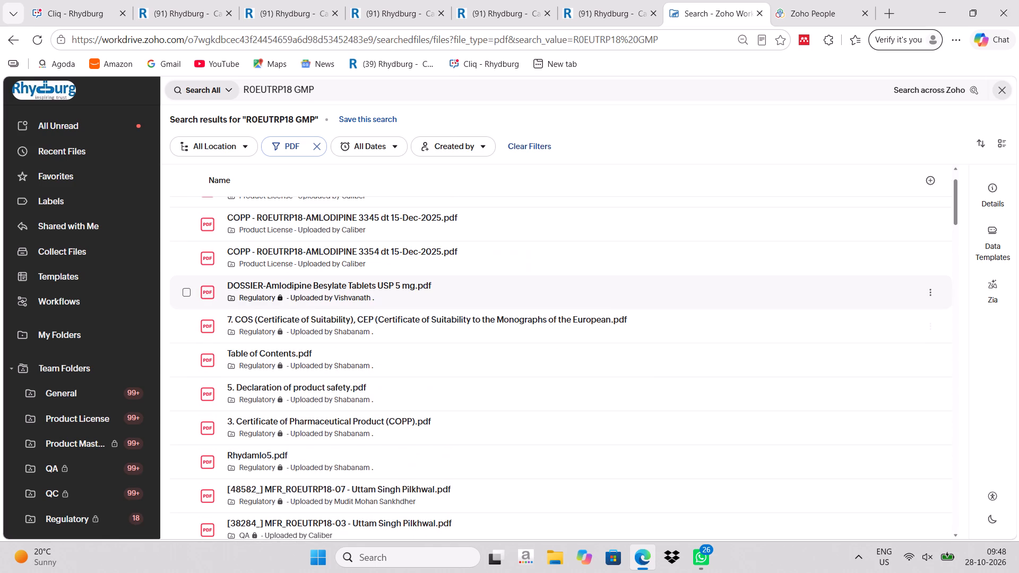
scroll(298, 257, "up", 1)
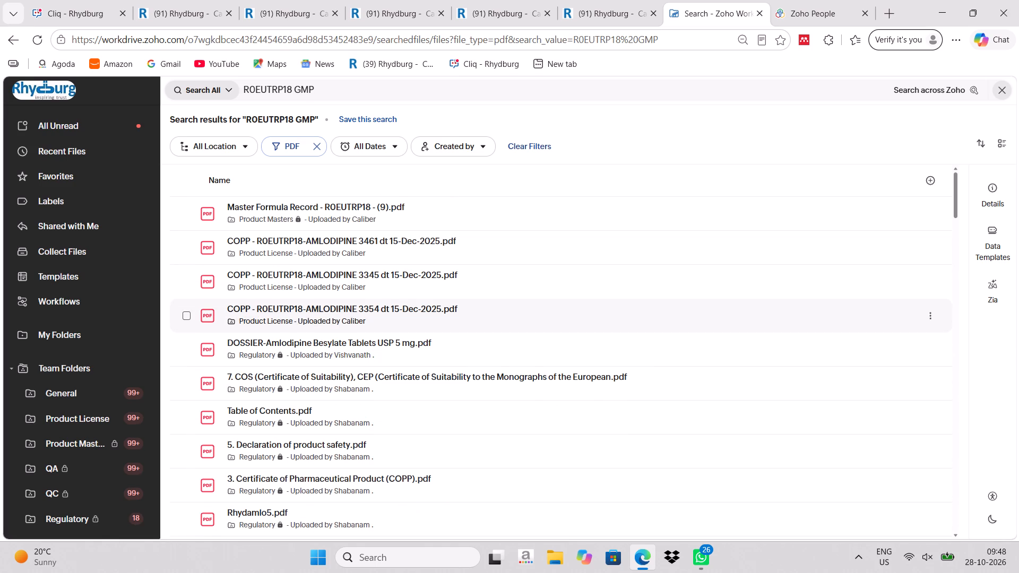
scroll(298, 257, "up", 4)
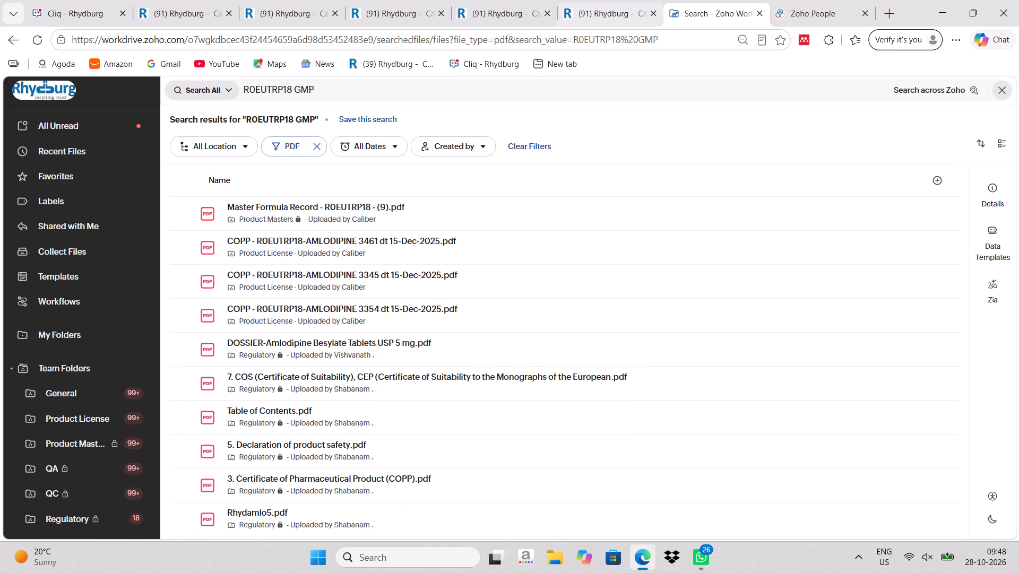
In the R0EUTRP18 gap analysis form, add the line "DMF (Available)" at the end of the feedback.
left_click(592, 0)
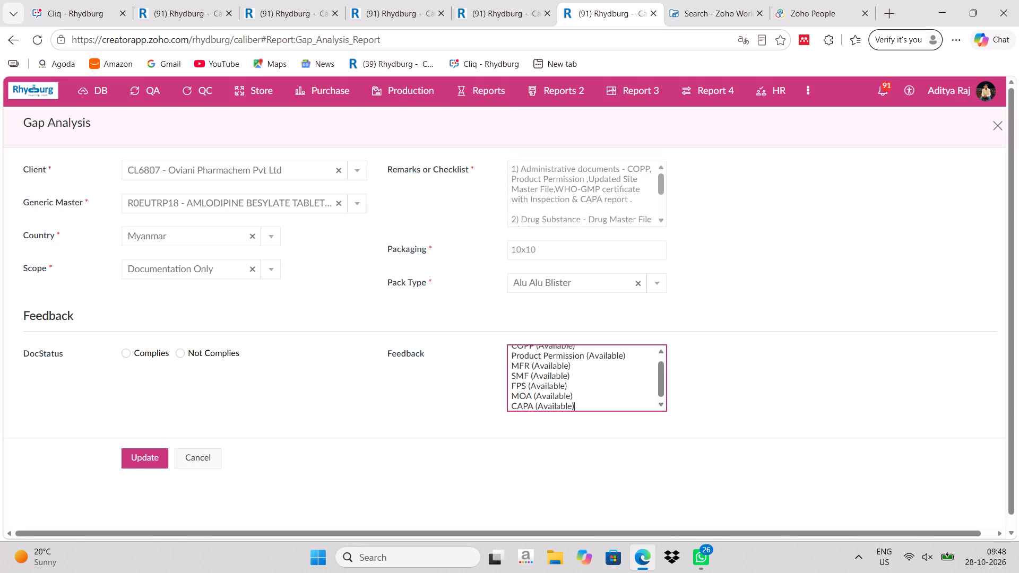
key("Return")
type("DMF")
key("space")
type("(aVAILABLE)")
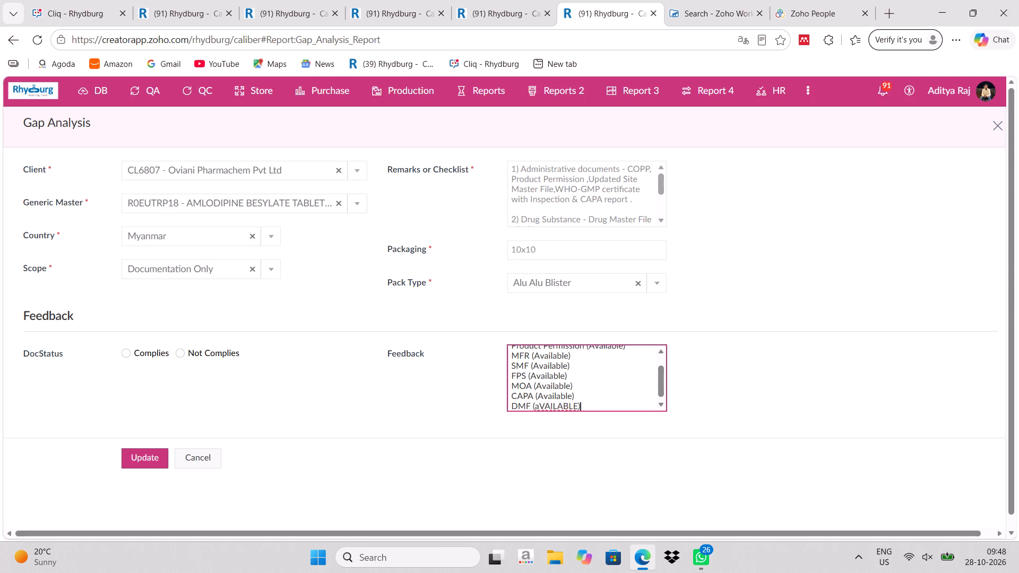
key("Left")
key("BackSpace")
key("BackSpace")
key("BackSpace")
key("BackSpace")
key("BackSpace")
key("BackSpace")
key("BackSpace")
key("BackSpace")
key("BackSpace")
type("Available")
key("Right")
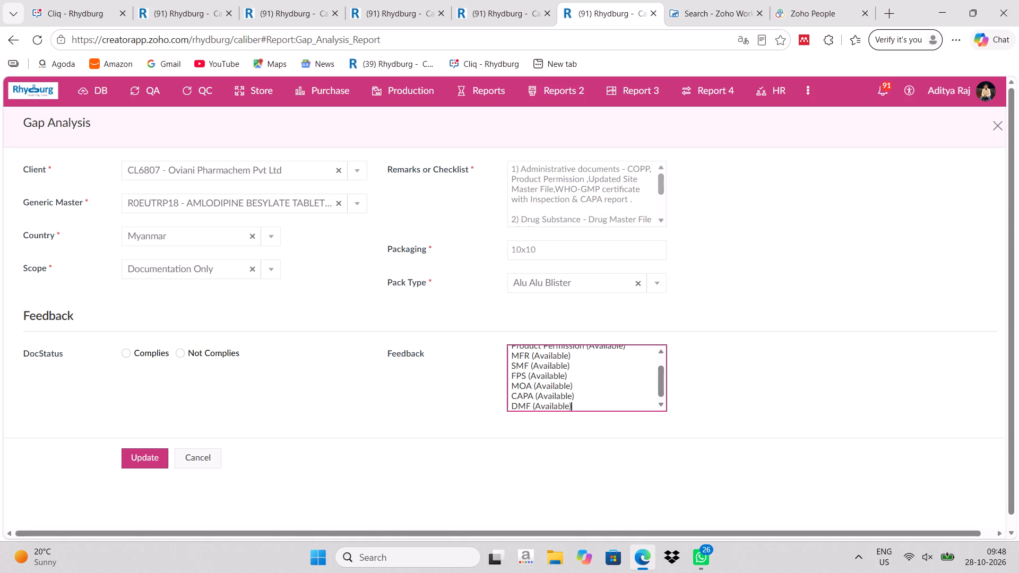
Review all feedback lines against the administrative, drug substance and drug product items in the gap analysis checklist.
key("Up")
key("Up")
key("Up")
key("Up")
key("Up")
key("Up")
key("Up")
key("Up")
key("Up")
key("Down")
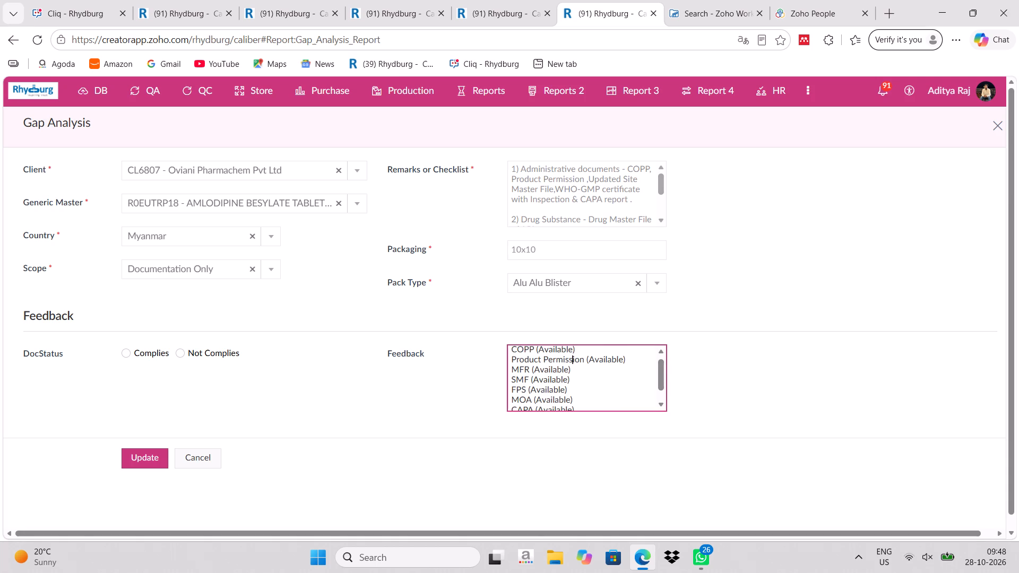
key("Down")
key("Down")
key("Down")
key("Down")
key("Down")
key("Down")
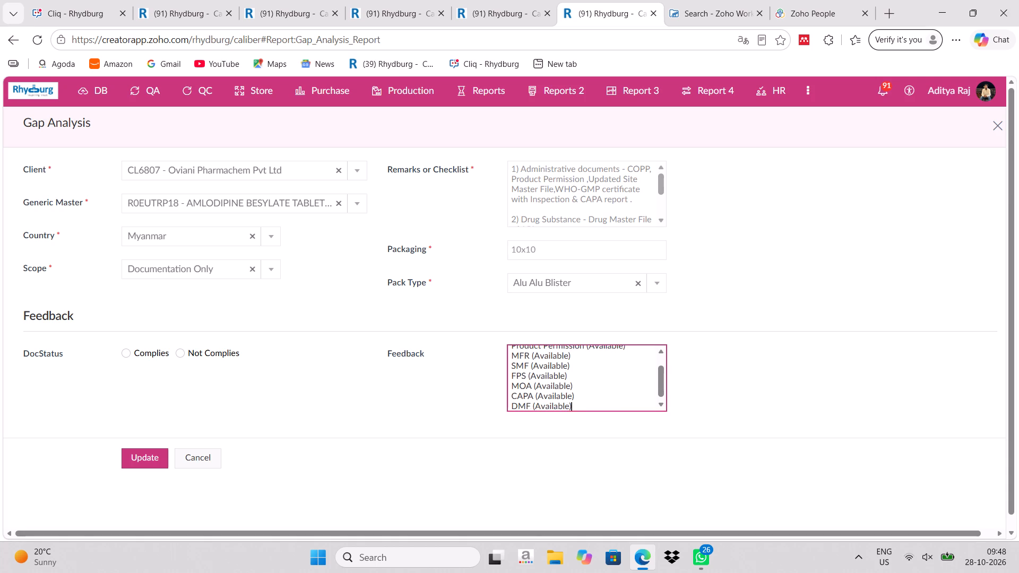
key("Down")
left_click_drag(662, 189, 662, 219)
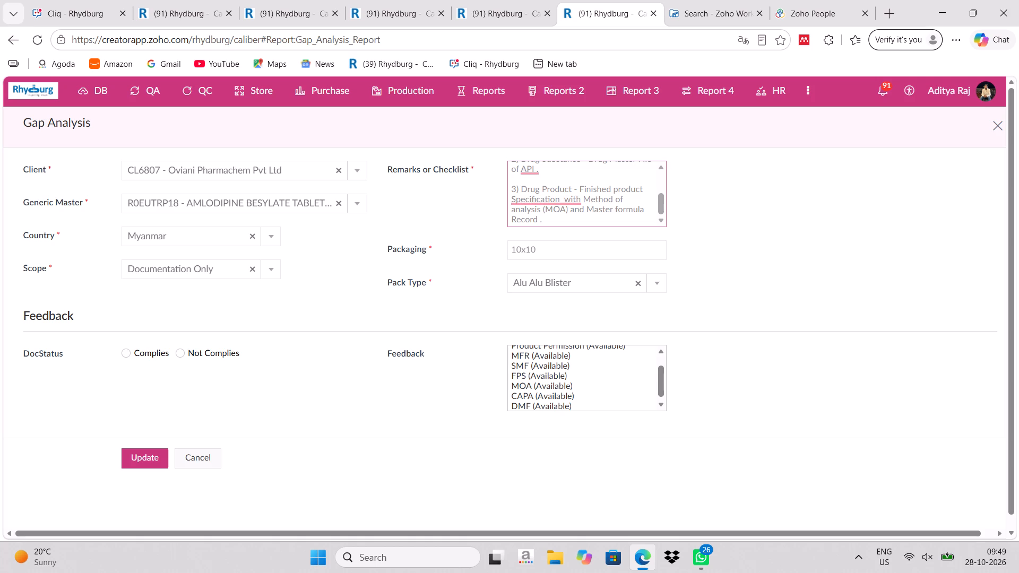
scroll(582, 206, "up", 3)
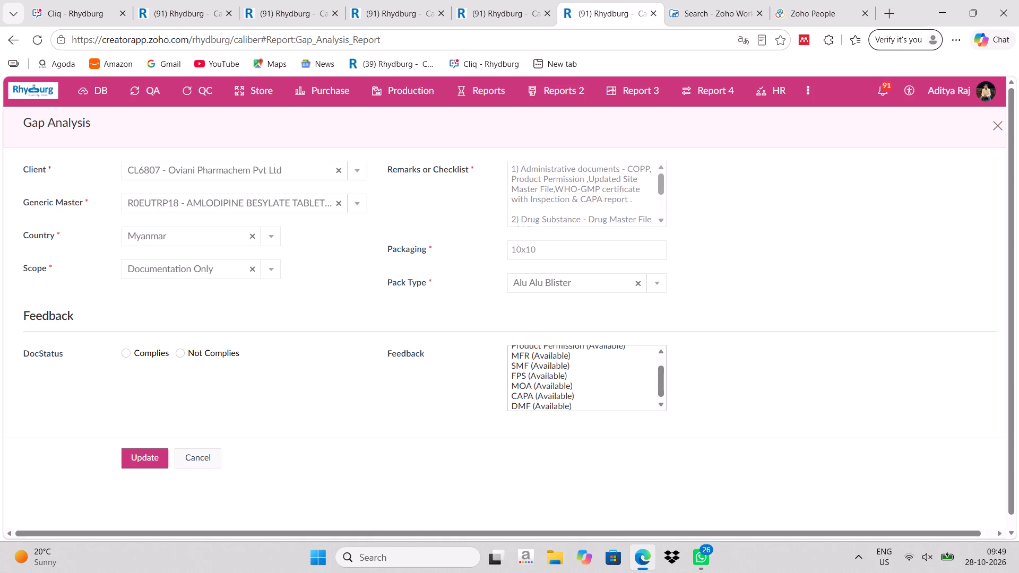
scroll(596, 408, "down", 2)
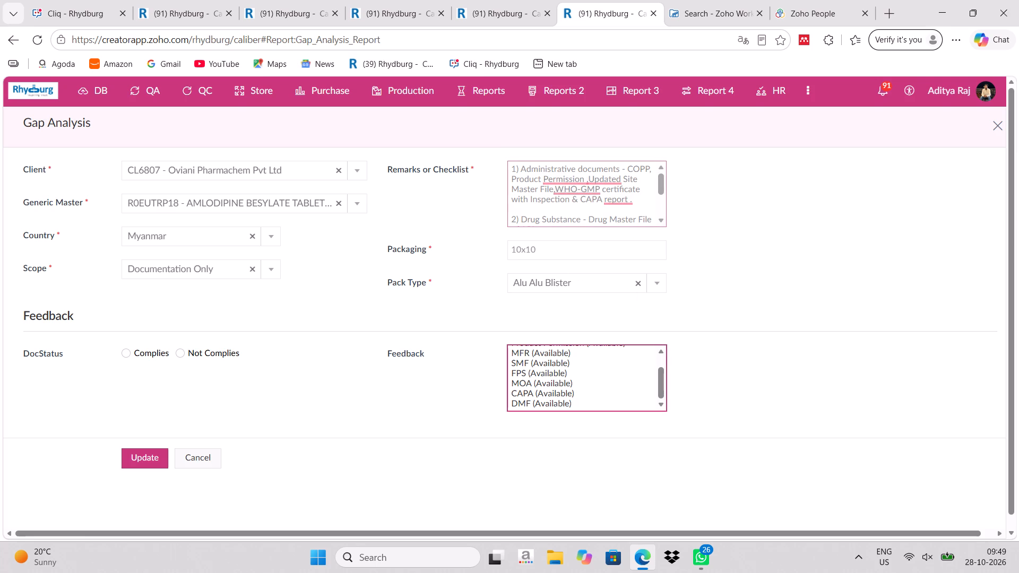
scroll(545, 379, "down", 3)
scroll(545, 379, "up", 4)
scroll(600, 394, "up", 4)
In WorkDrive, look through the R0EUTRP18 GMP results for the GMP inspection documents and open a 1.2.14.pdf from Regulatory.
left_click(697, 10)
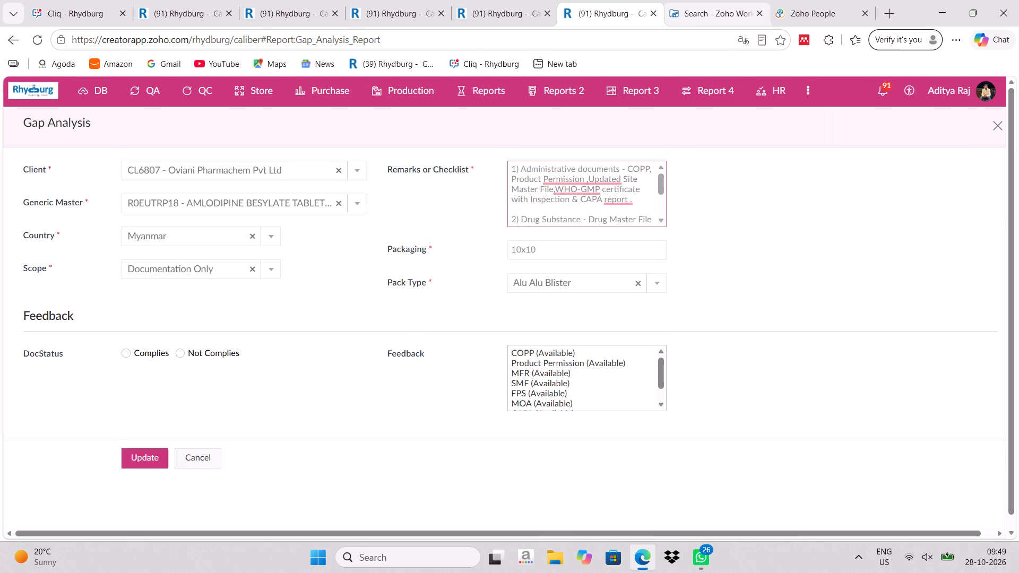
scroll(545, 420, "down", 4)
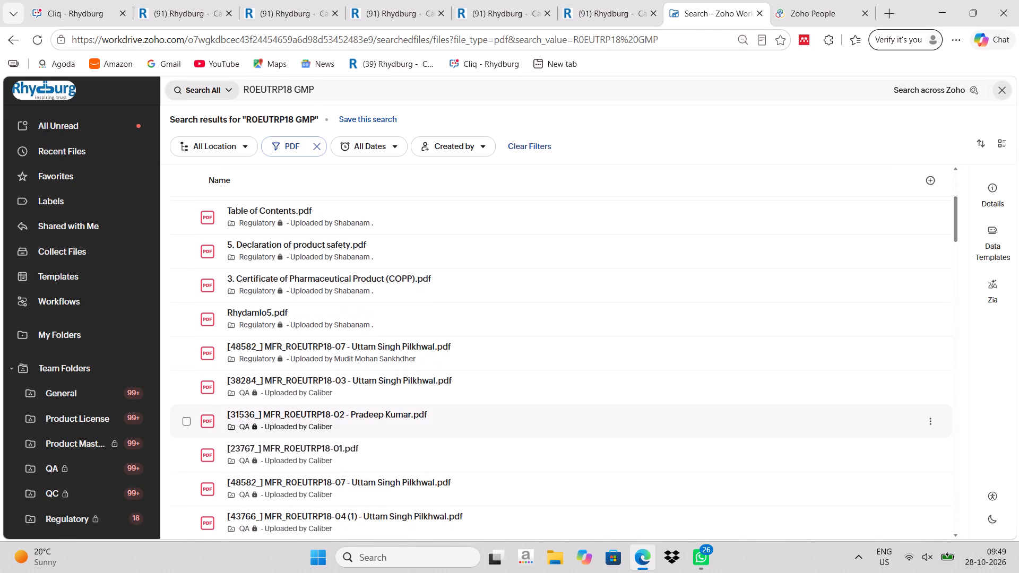
scroll(556, 400, "down", 5)
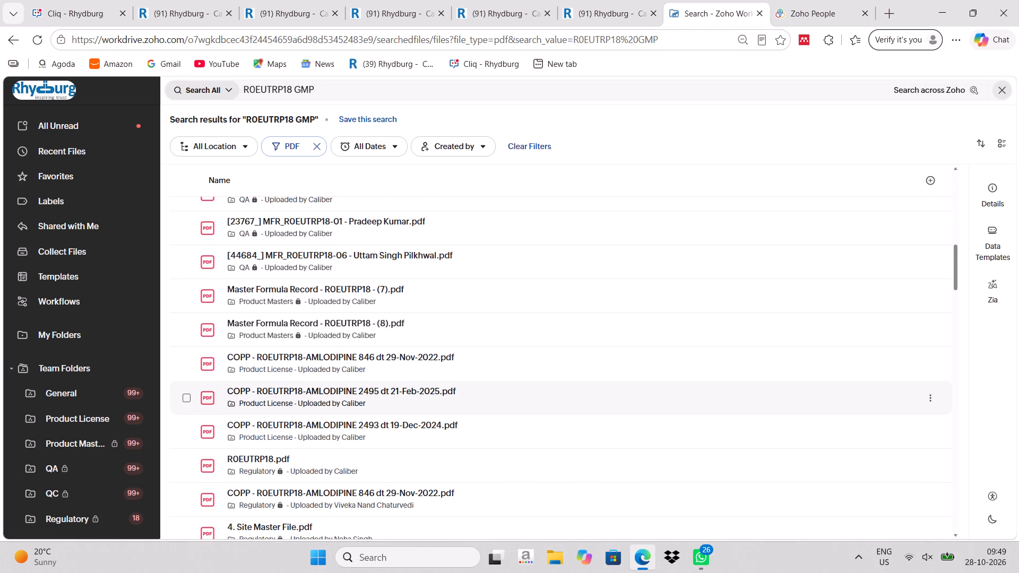
scroll(562, 384, "down", 15)
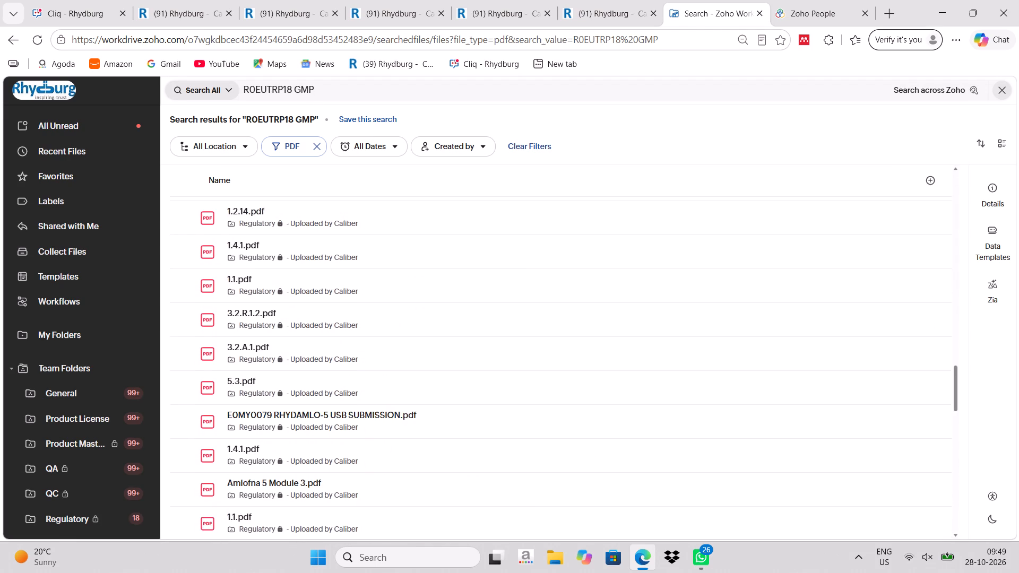
scroll(562, 384, "down", 18)
scroll(568, 382, "down", 3)
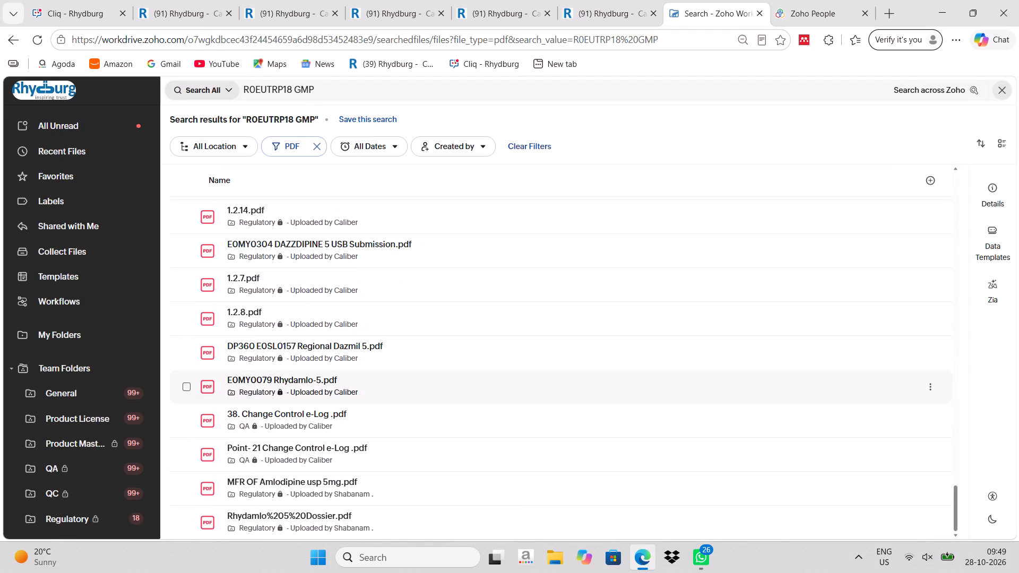
scroll(568, 382, "down", 8)
scroll(569, 383, "up", 15)
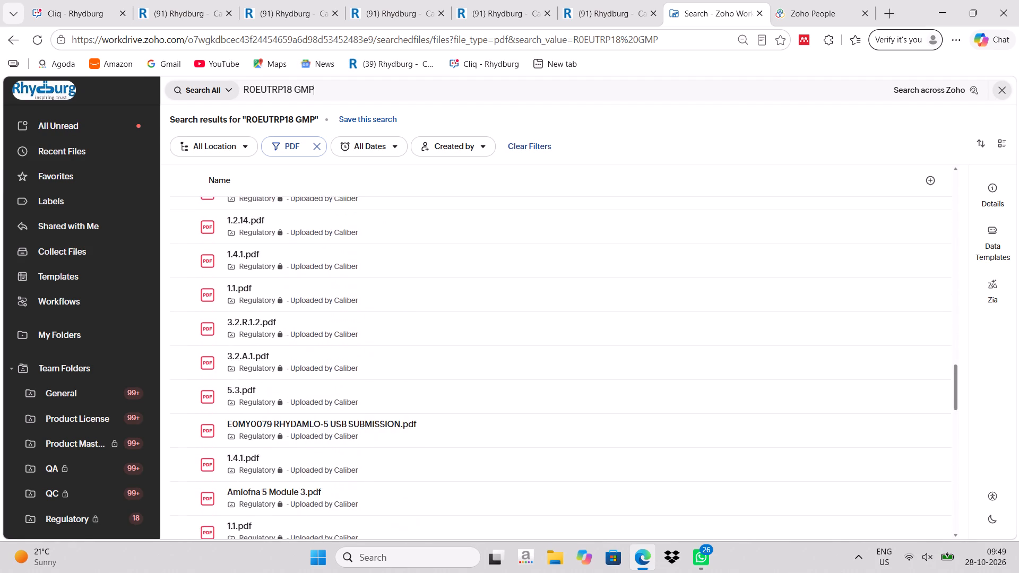
scroll(569, 383, "up", 3)
left_click(243, 415)
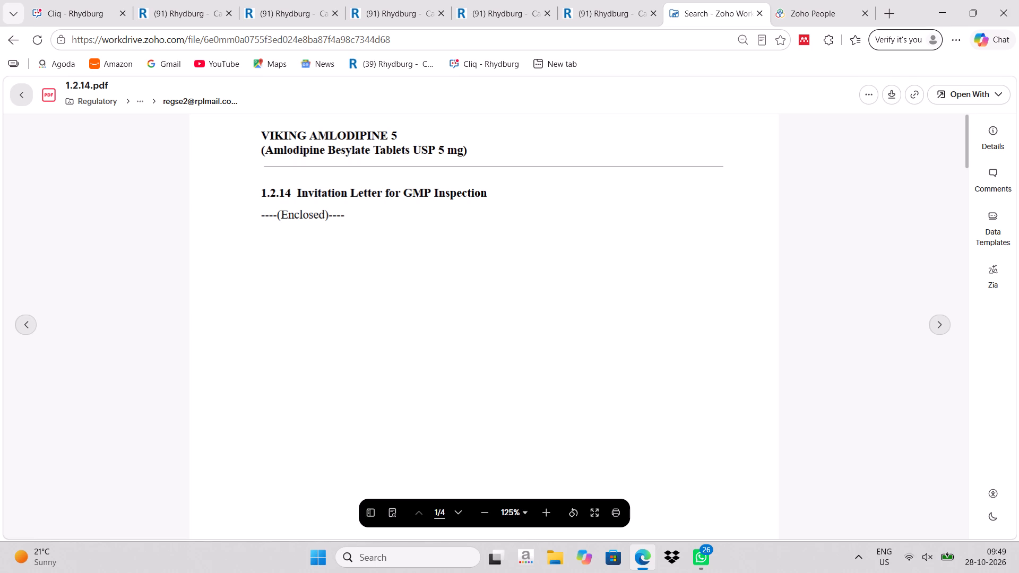
Read the GMP inspection invitation letter in 1.2.14.pdf, including its list of submitted products.
scroll(506, 267, "down", 14)
scroll(526, 228, "down", 6)
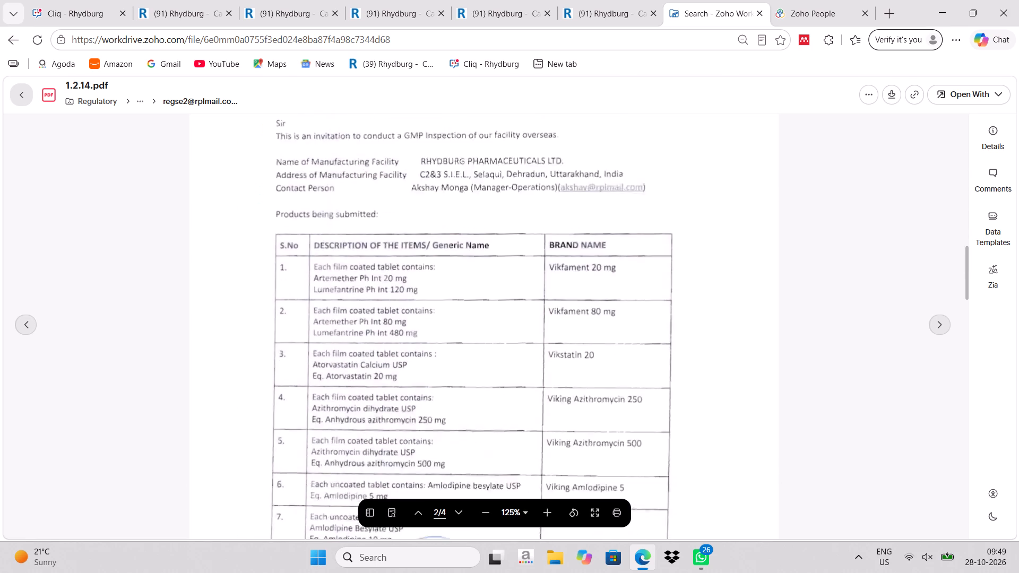
scroll(526, 228, "down", 8)
scroll(526, 228, "up", 7)
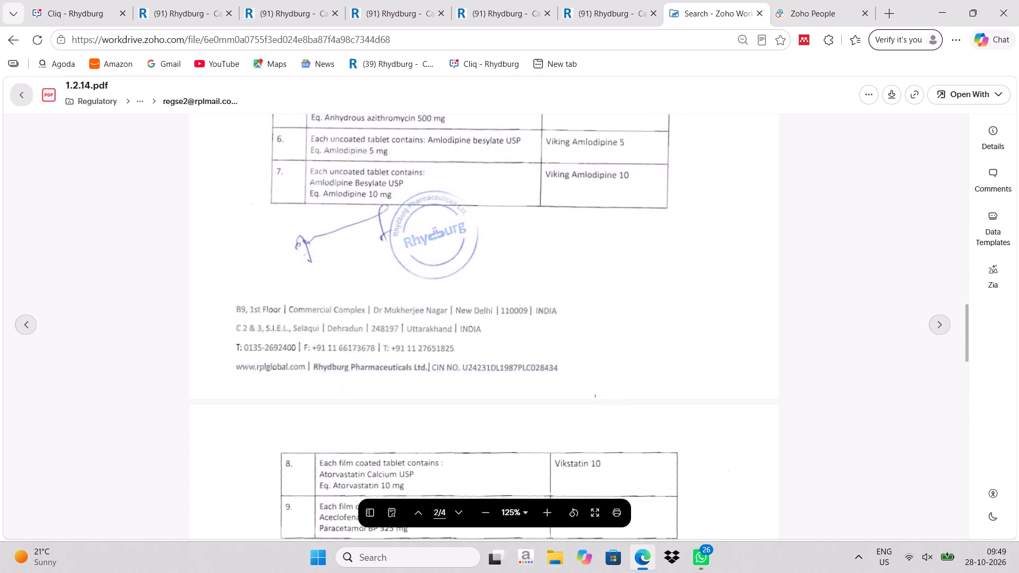
scroll(526, 228, "up", 3)
In the R0EUTRP18 gap analysis form, insert the line "GMP (Available)" after the MOA line of the feedback.
left_click(598, 20)
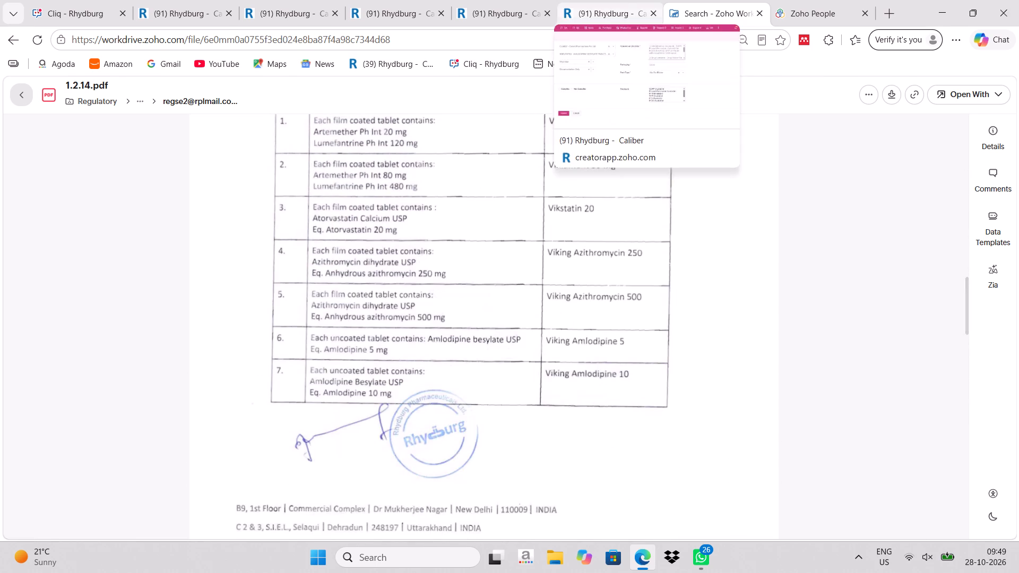
left_click(586, 401)
scroll(580, 397, "down", 3)
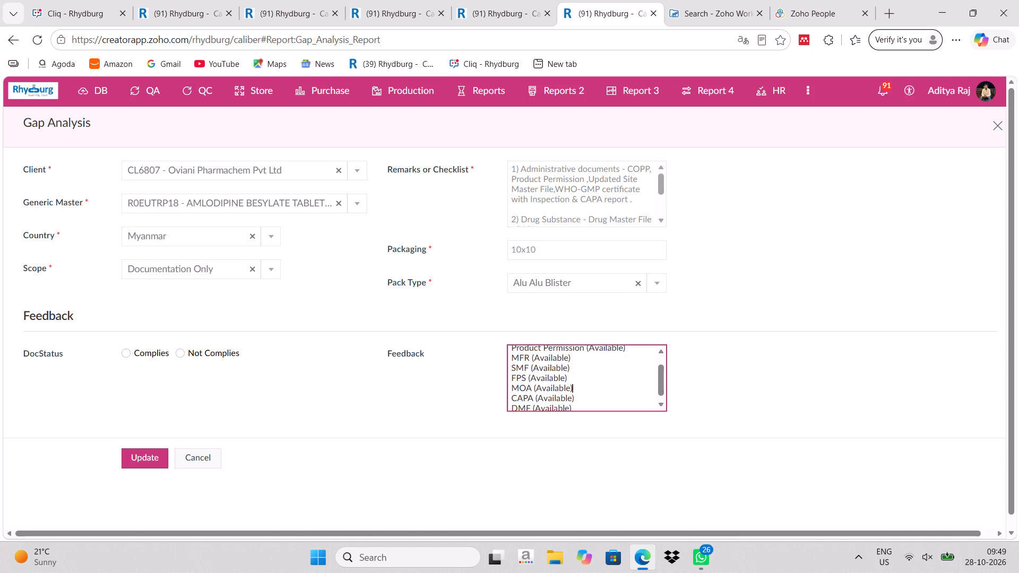
scroll(580, 397, "down", 2)
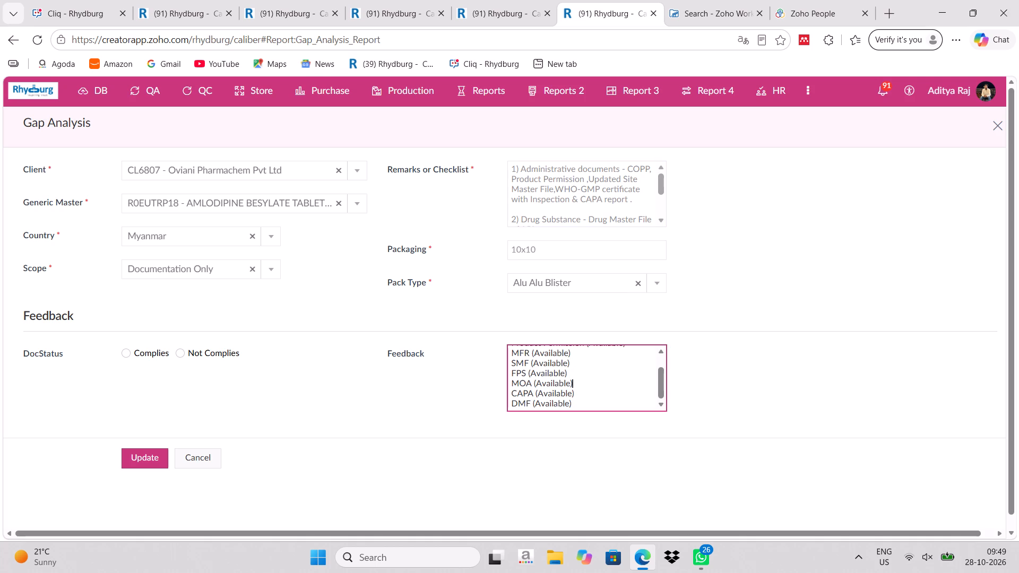
key("Return")
type("GMP")
key("space")
key("shift+parenleft")
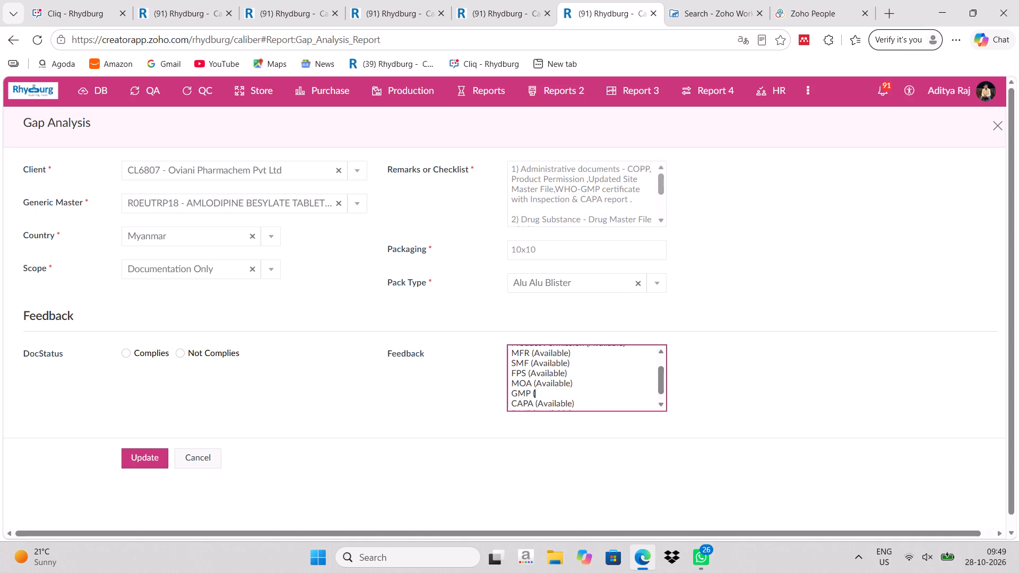
type("Available")
key("shift+parenright")
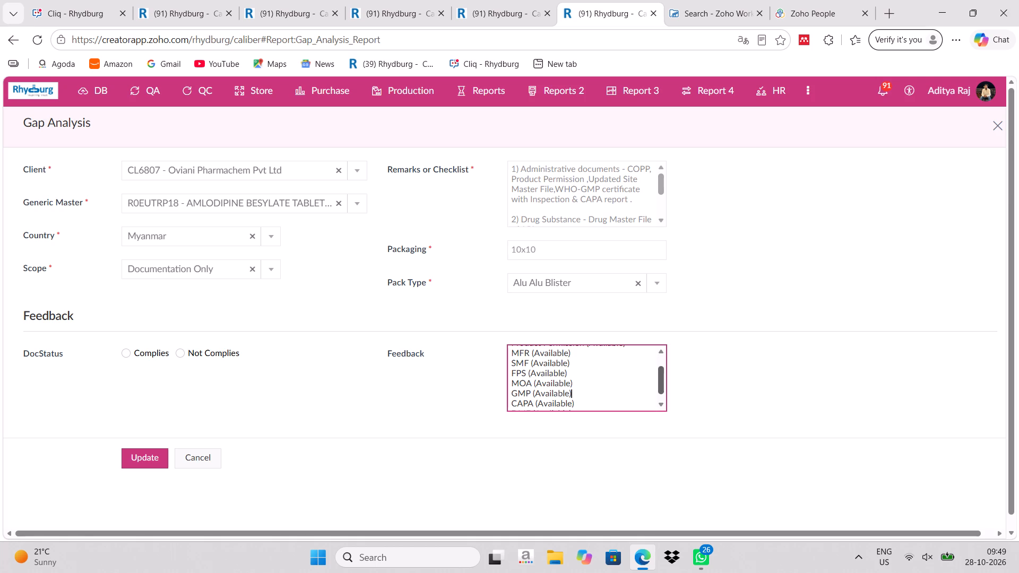
Set the DocStatus of the R0EUTRP18 gap analysis to Complies and update the entry.
left_click(123, 354)
left_click(142, 459)
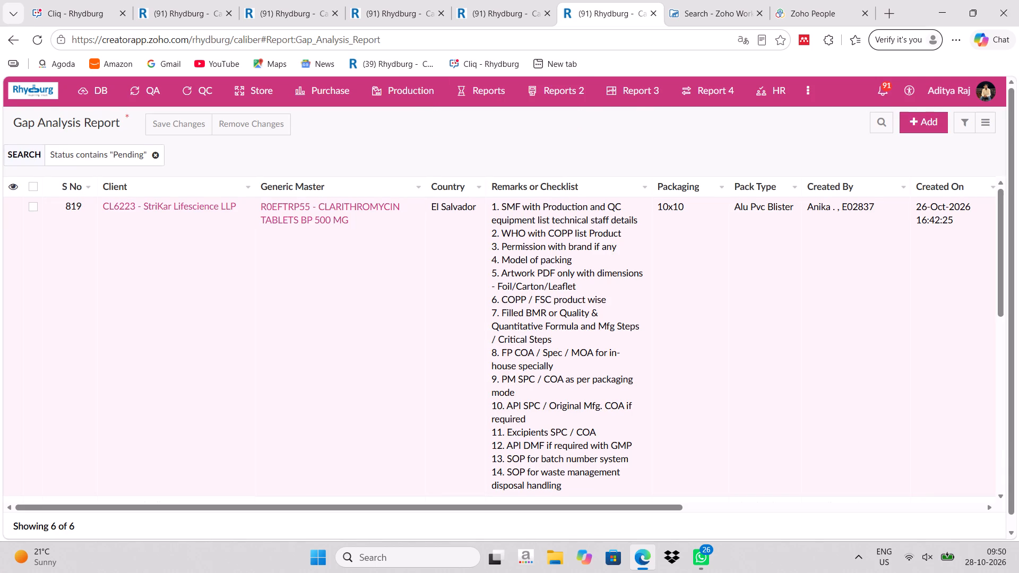
scroll(679, 358, "left", 2)
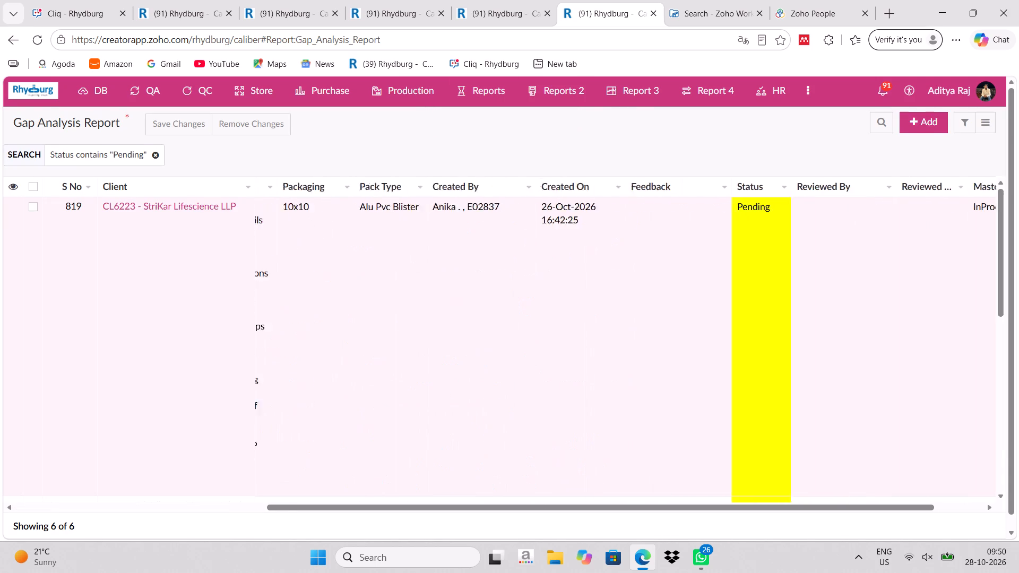
scroll(679, 358, "left", 2)
scroll(679, 358, "right", 8)
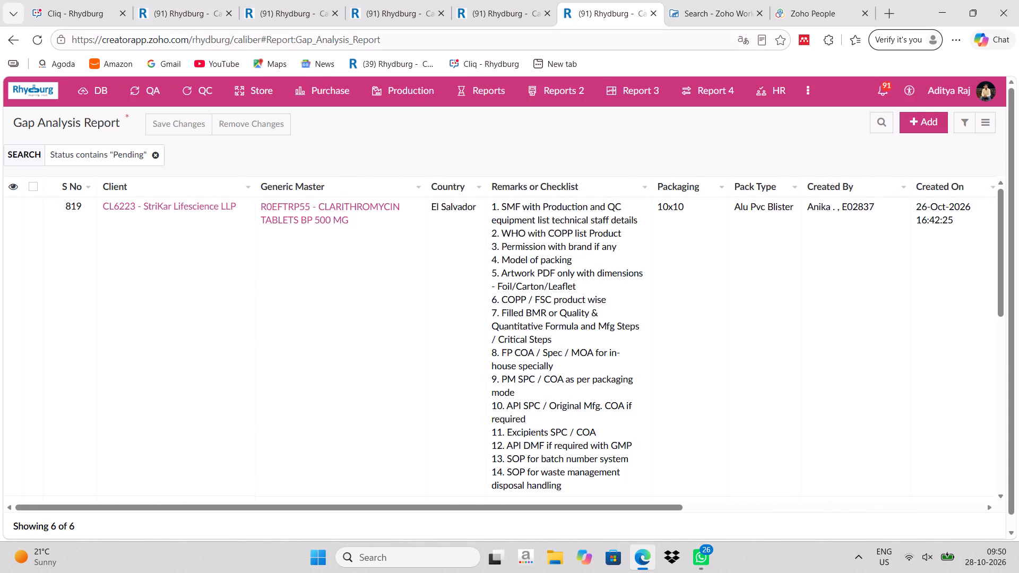
Close the browser page with the Item Master Report for R0PRP4487.
left_click(479, 13)
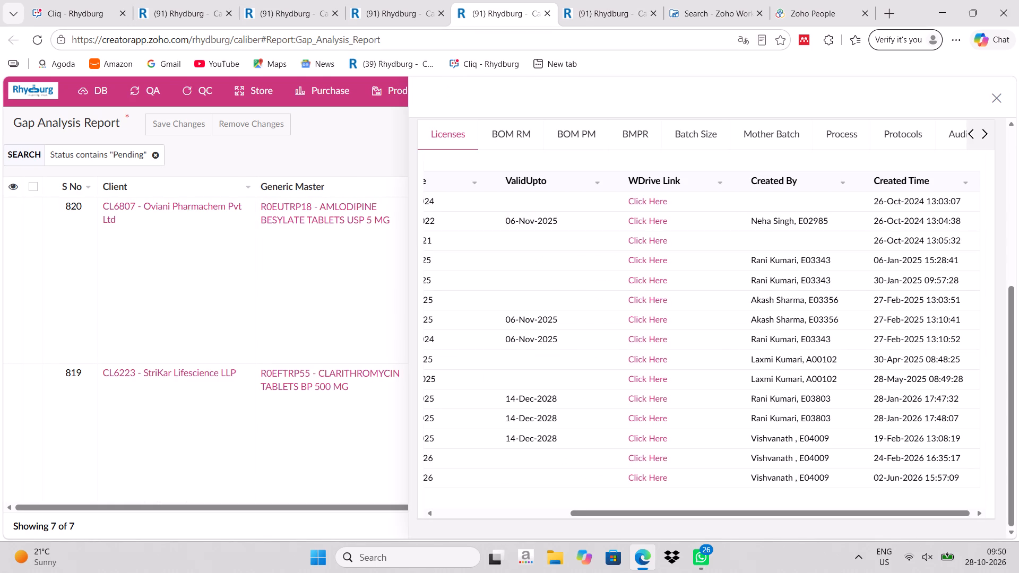
left_click(395, 3)
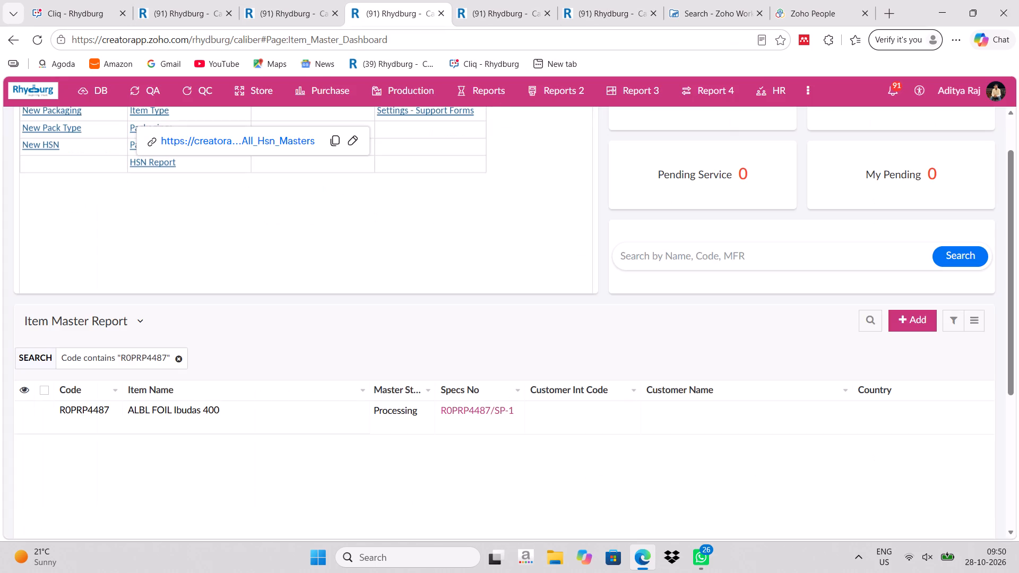
left_click(440, 13)
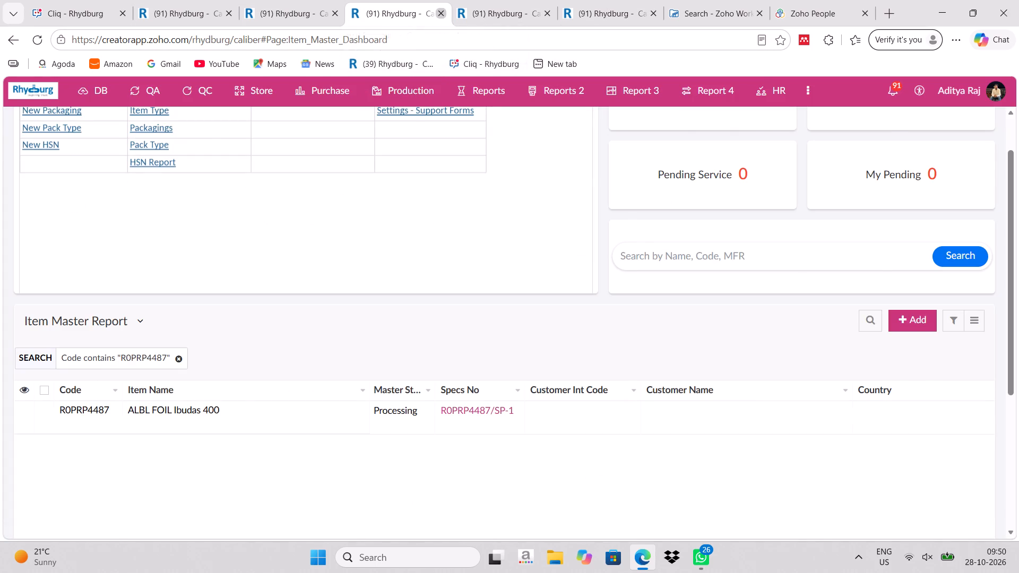
left_click(276, 5)
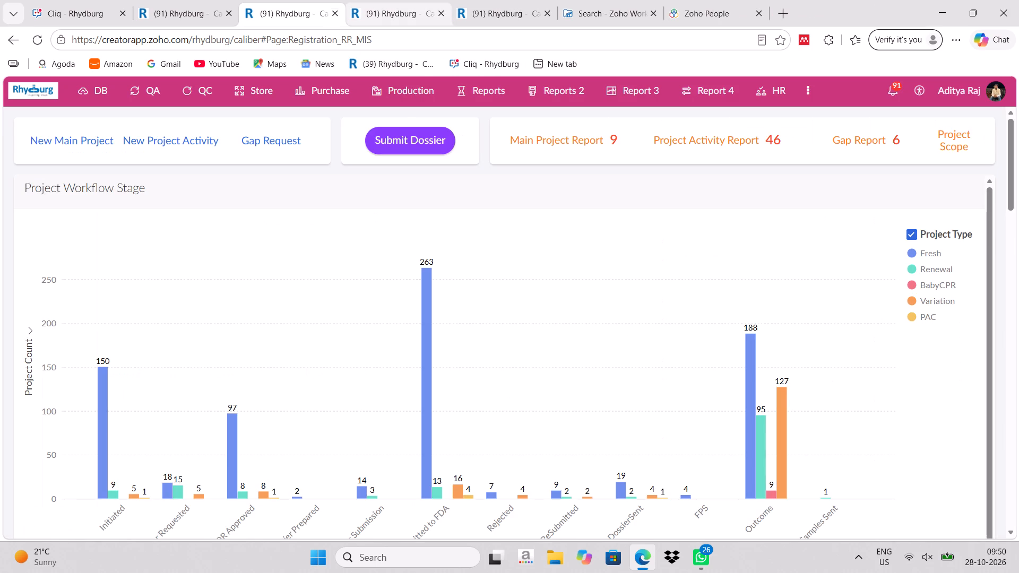
On the older Gap Analysis Report page, close the open licenses details and reload the pending list.
left_click(397, 8)
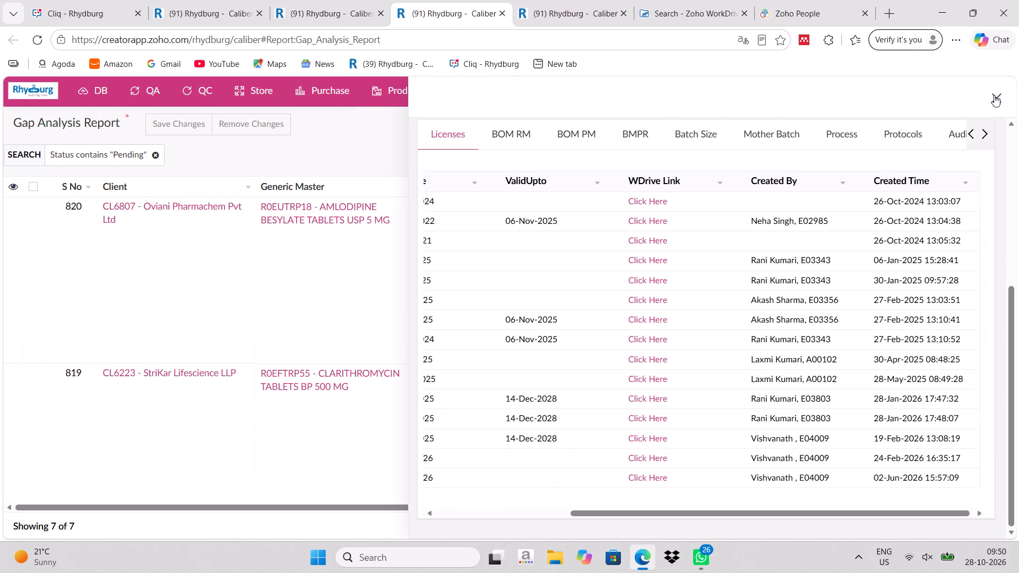
left_click(995, 95)
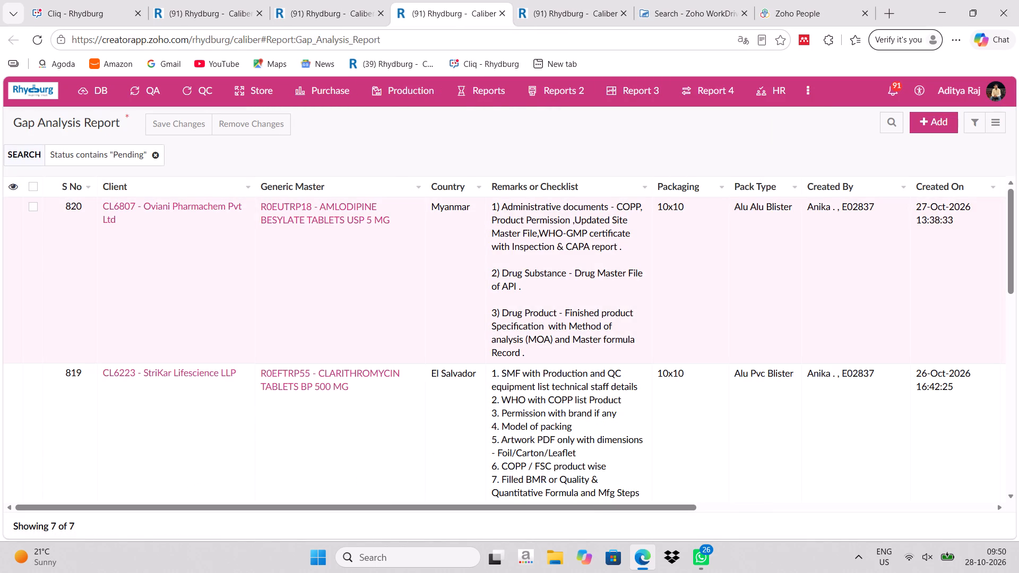
scroll(443, 283, "left", 4)
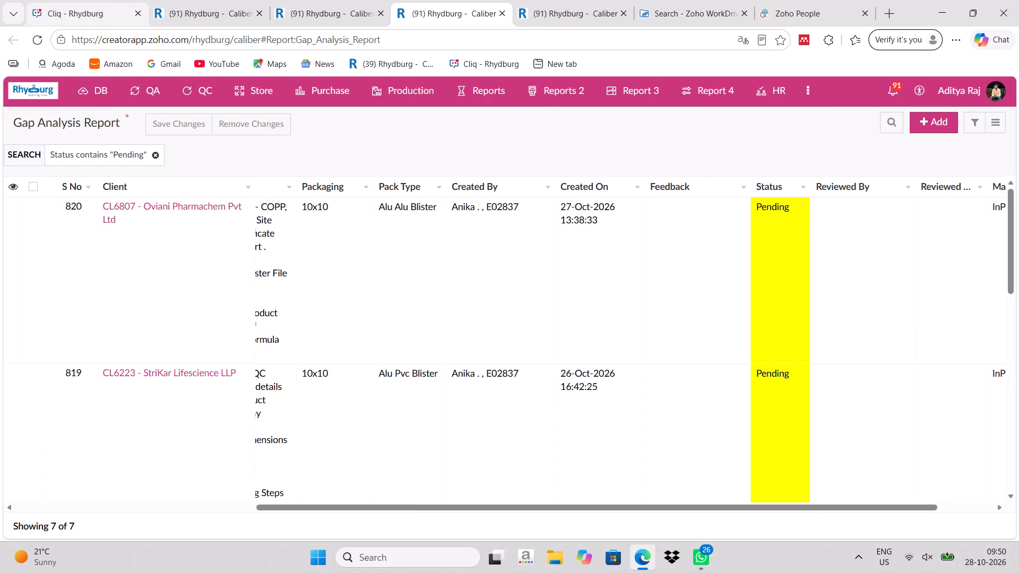
left_click(40, 38)
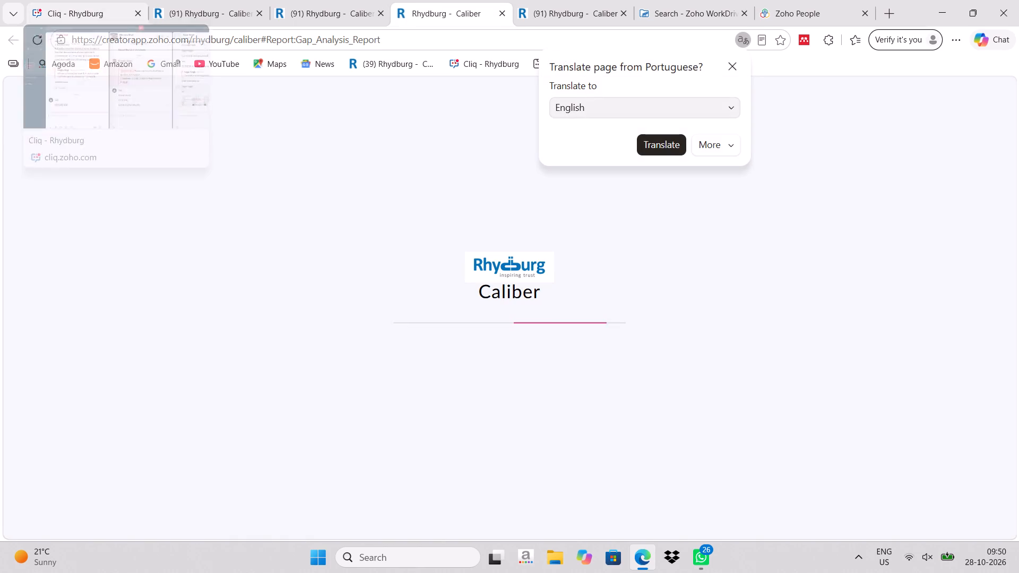
left_click(736, 65)
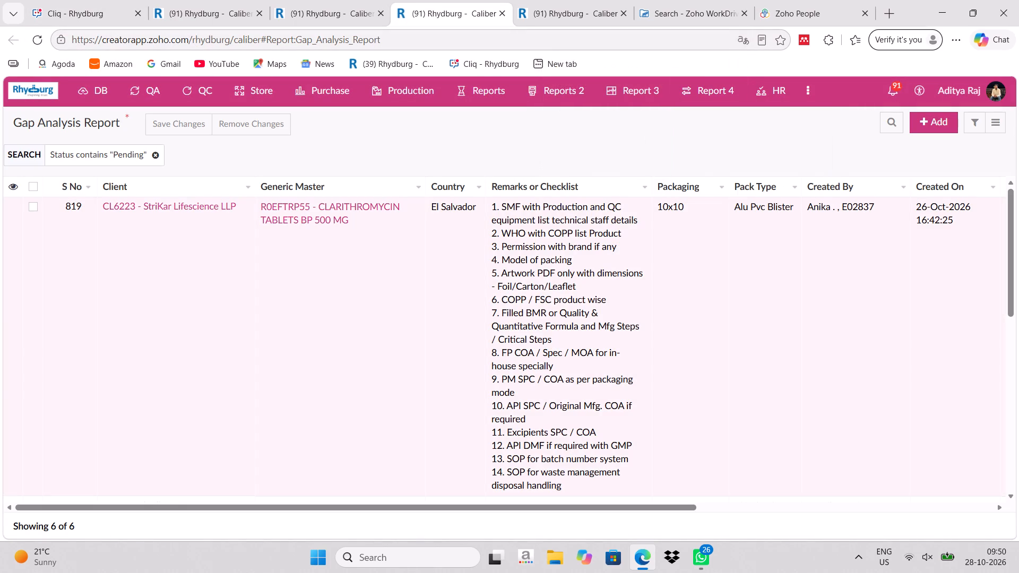
Examine the remaining pending gap analysis entries, comparing their checklists, feedback, status and master status.
scroll(631, 286, "left", 5)
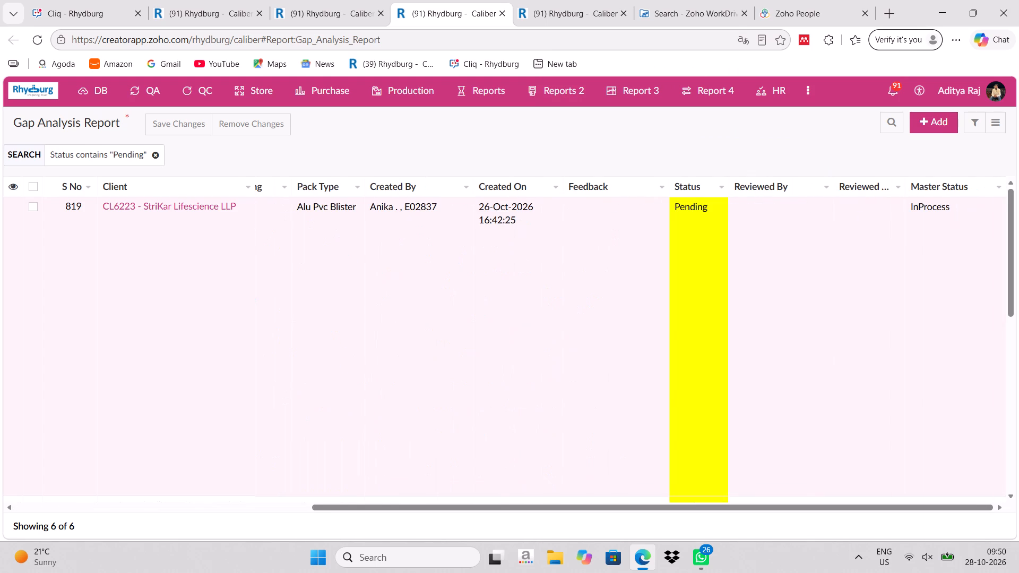
scroll(631, 286, "down", 3)
scroll(631, 286, "up", 4)
scroll(631, 286, "right", 1)
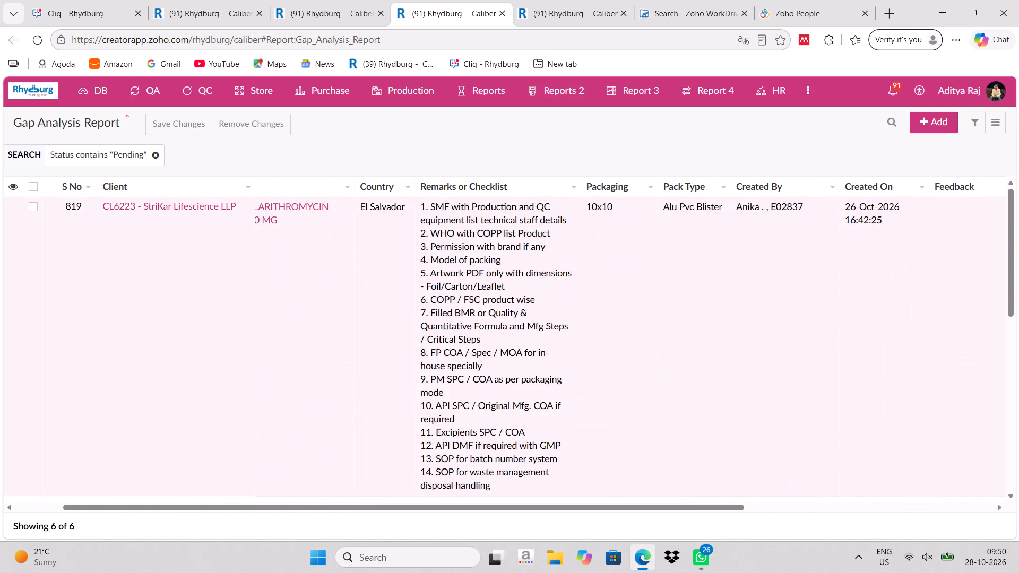
scroll(631, 286, "right", 1)
scroll(631, 286, "down", 5)
scroll(631, 286, "left", 2)
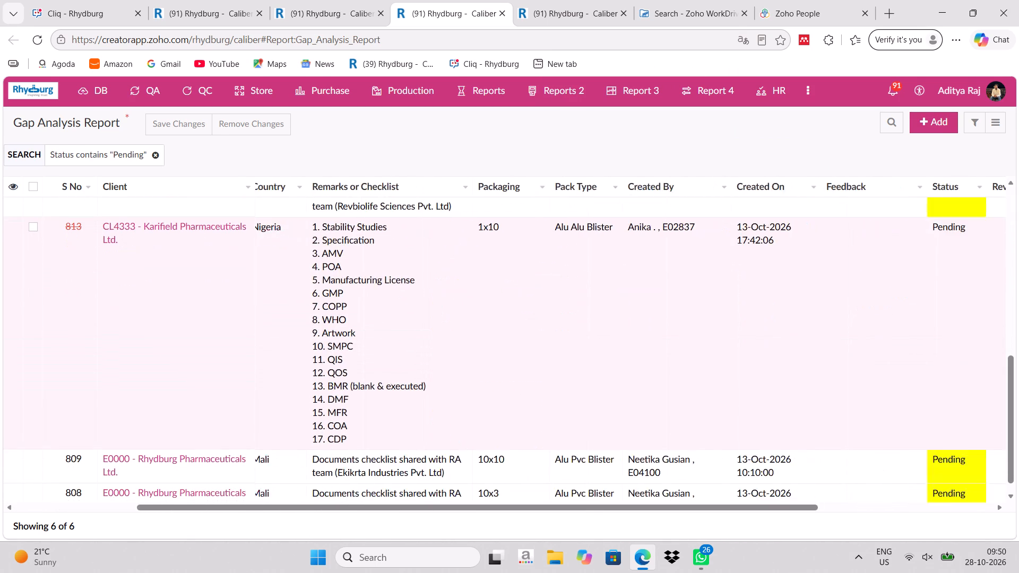
scroll(631, 286, "left", 3)
scroll(631, 286, "down", 2)
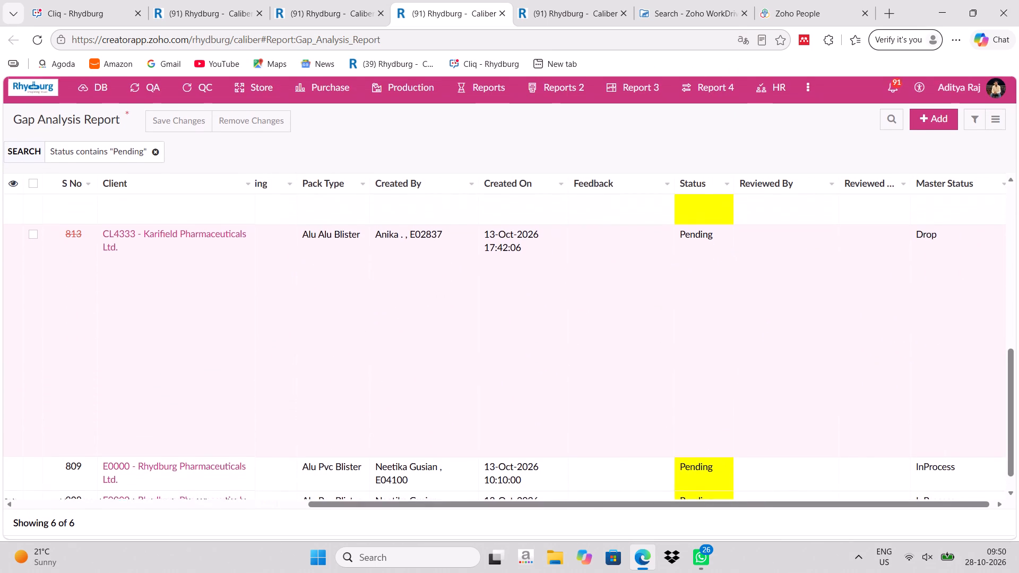
scroll(631, 286, "down", 2)
scroll(631, 286, "left", 1)
scroll(631, 286, "down", 4)
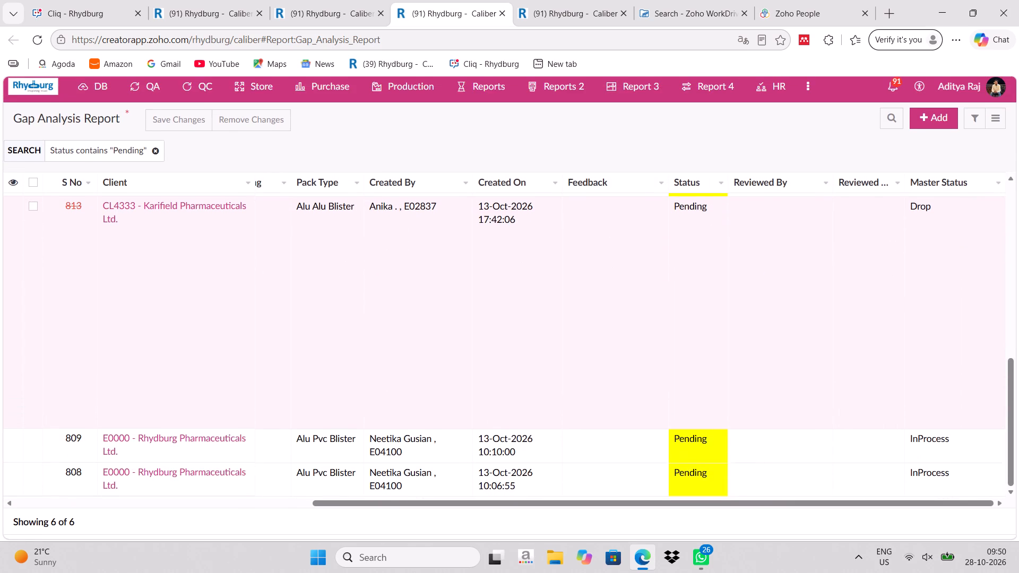
scroll(631, 286, "right", 5)
scroll(445, 429, "down", 1)
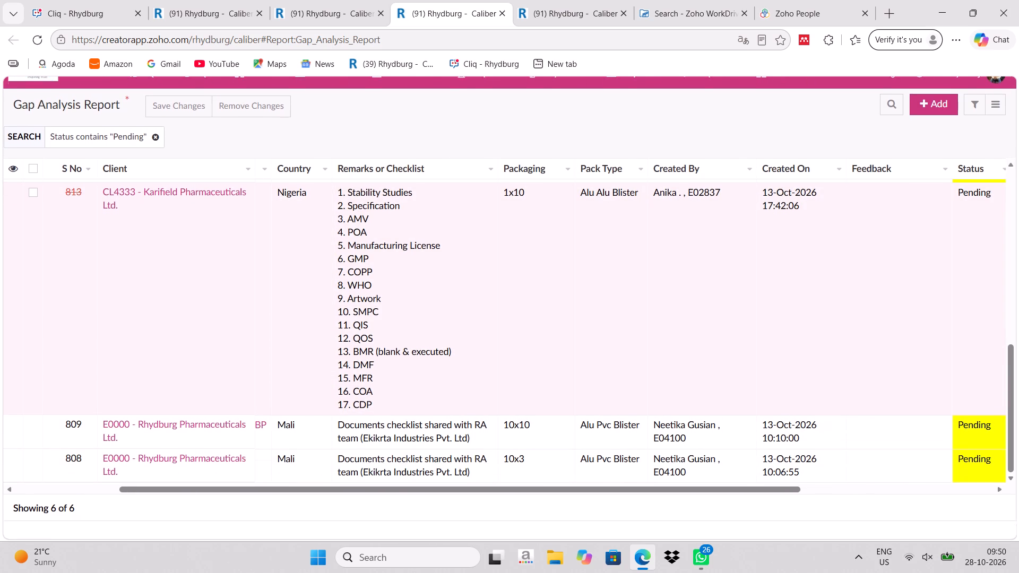
scroll(445, 429, "down", 1)
scroll(445, 429, "right", 6)
scroll(445, 429, "up", 6)
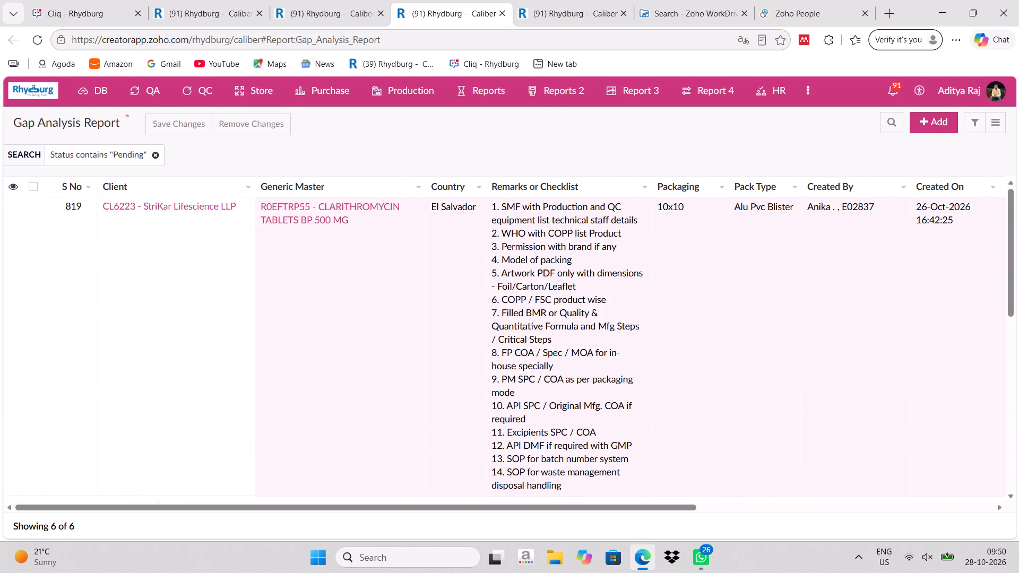
scroll(633, 315, "down", 6)
scroll(813, 276, "down", 5)
scroll(742, 261, "up", 2)
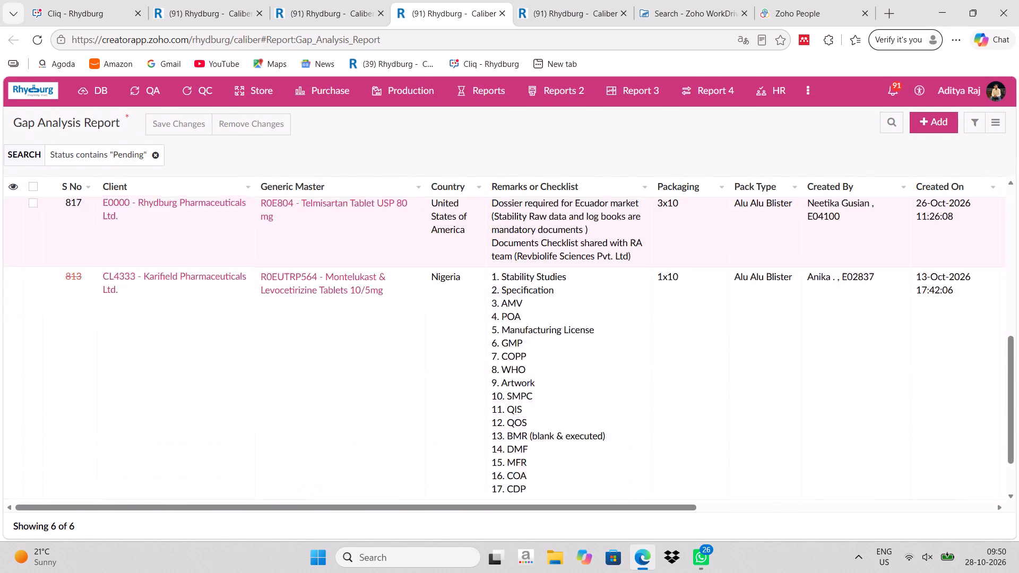
scroll(742, 261, "up", 15)
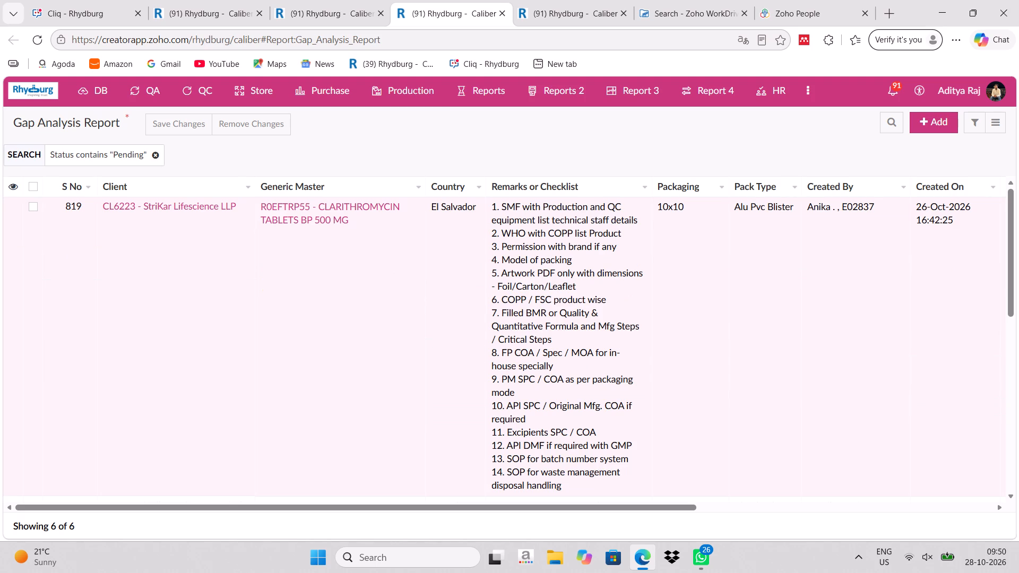
In Cliq, reply "Completed sir" to the colleague's GAP confirmation request for sr. no. 820, 821 & 822 and close that chat.
left_click(89, 7)
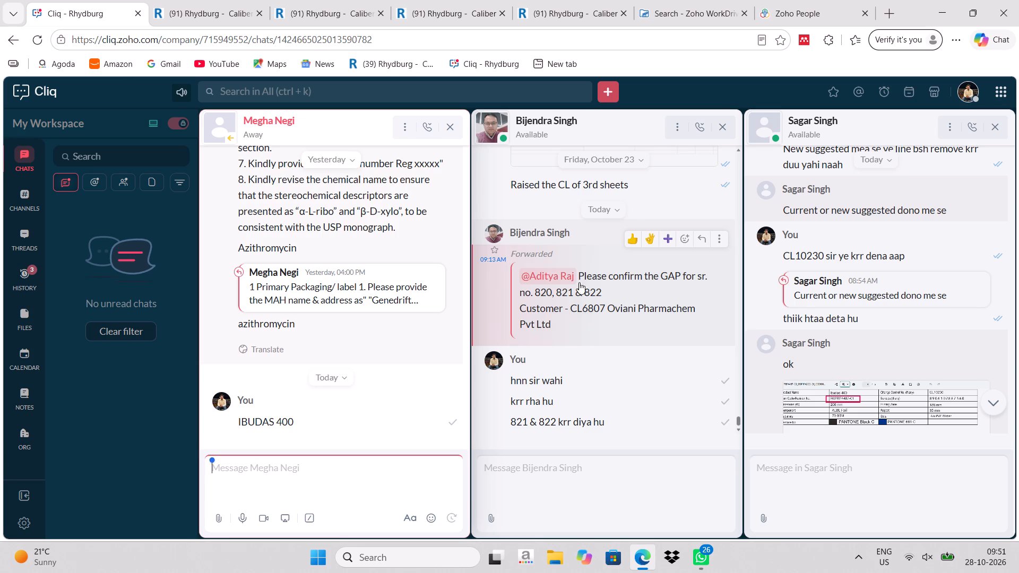
left_click(700, 239)
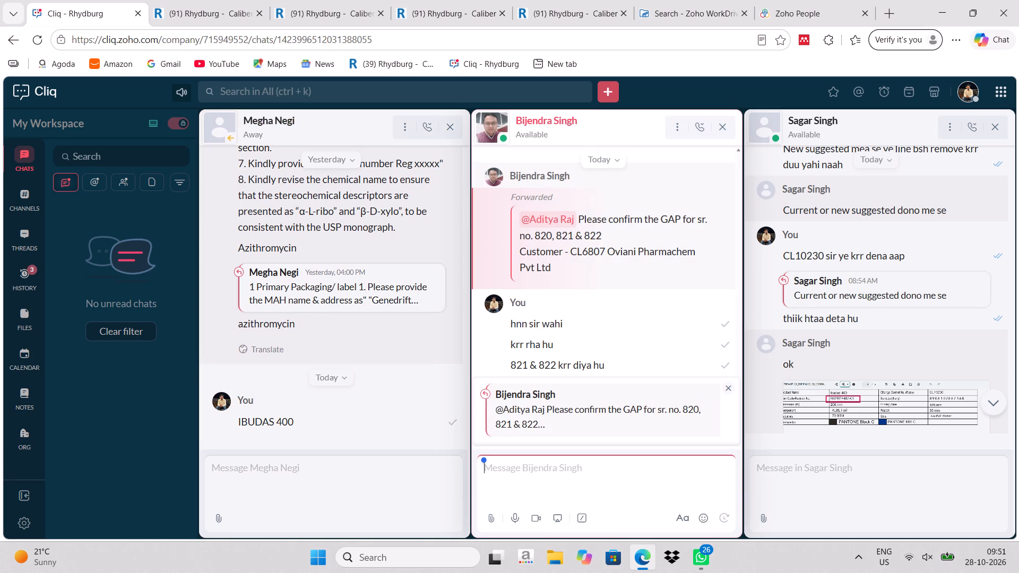
type("Completed sir")
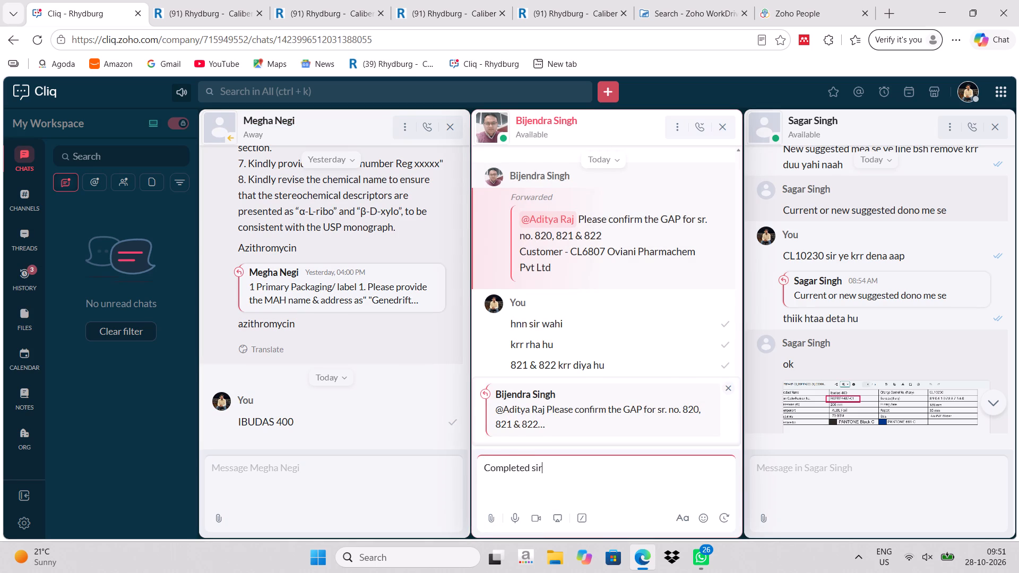
key("Return")
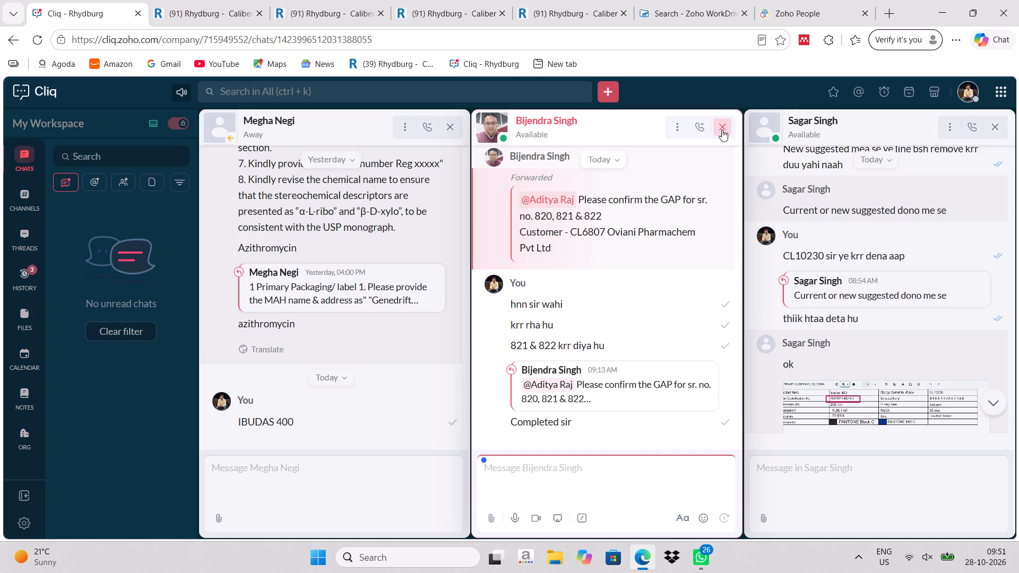
left_click(722, 129)
In the pending Gap Analysis Report, look through the remaining entries and open the master details of Paracetamol Tablets BP 500 mg in entry 809.
left_click(695, 11)
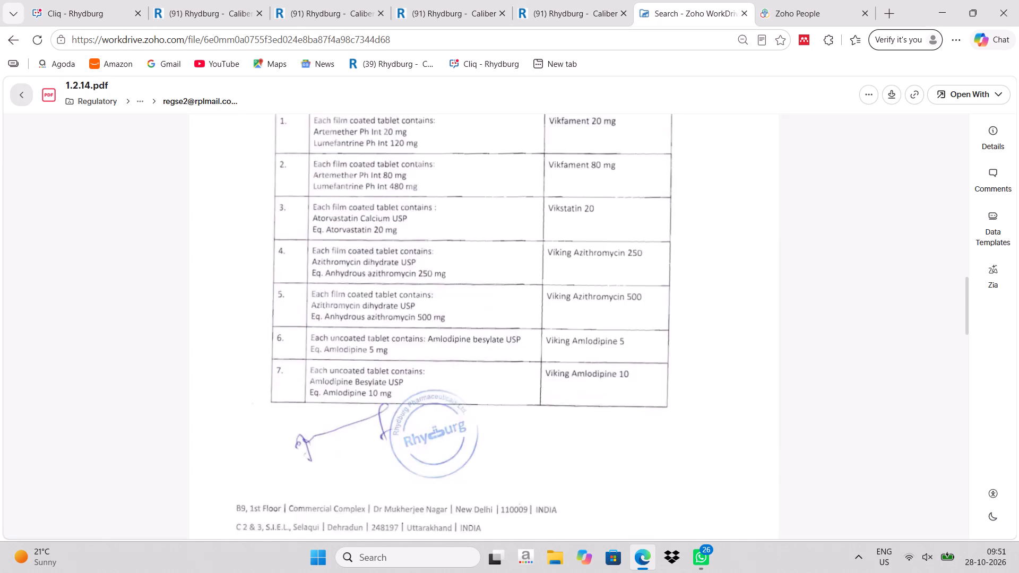
left_click(538, 11)
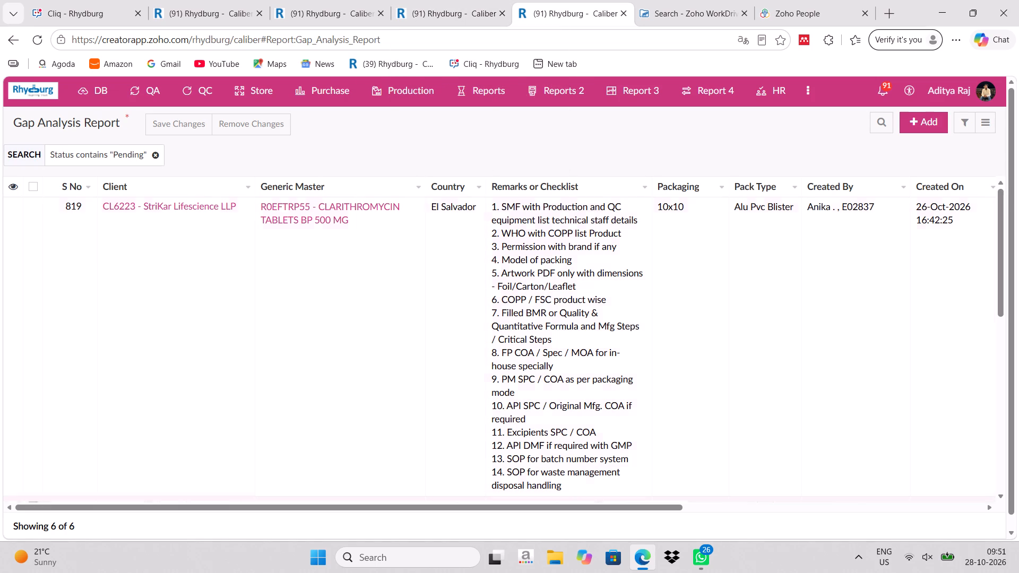
left_click_drag(478, 508, 512, 517)
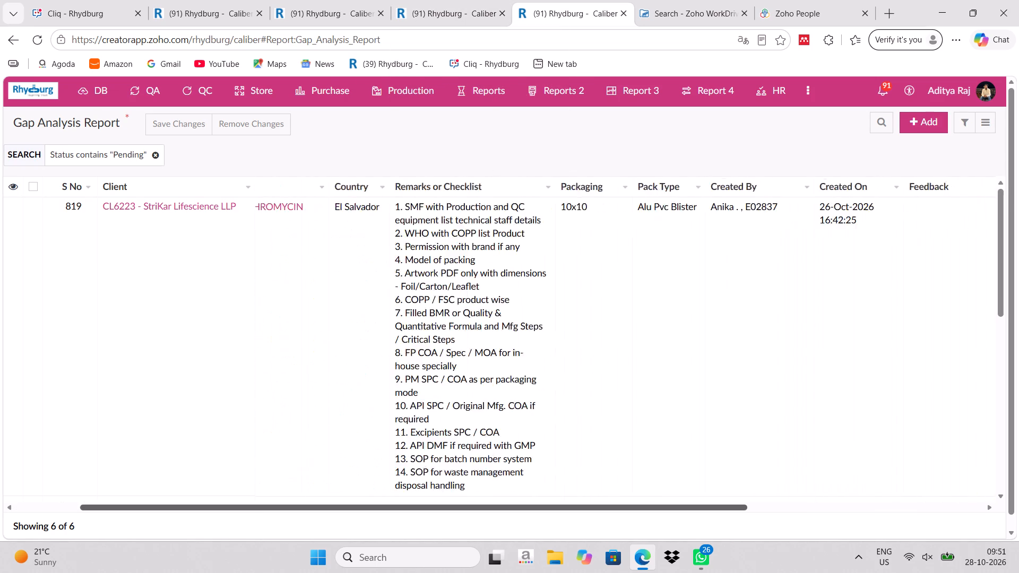
left_click_drag(512, 517, 372, 493)
scroll(493, 407, "down", 11)
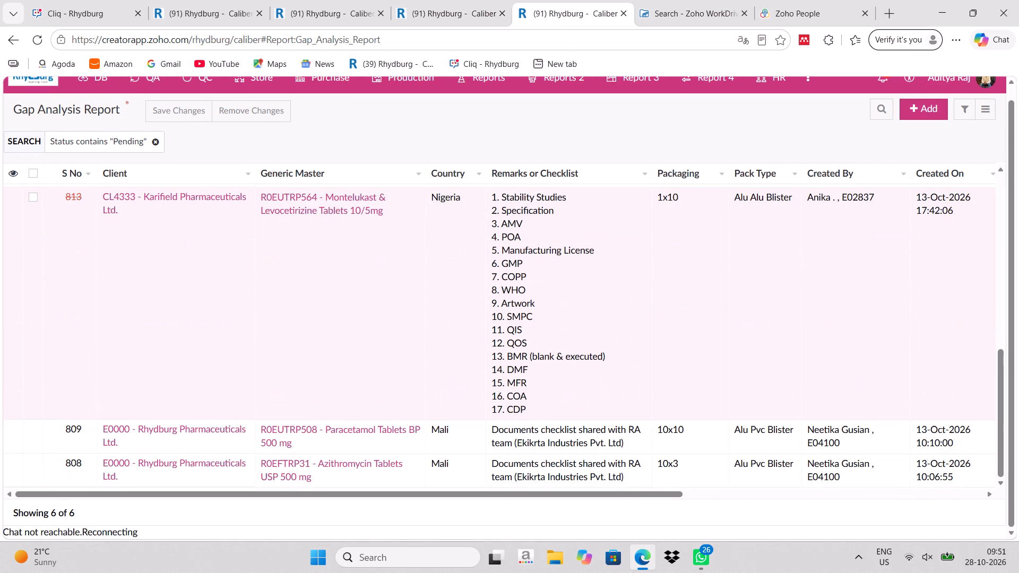
scroll(493, 407, "down", 3)
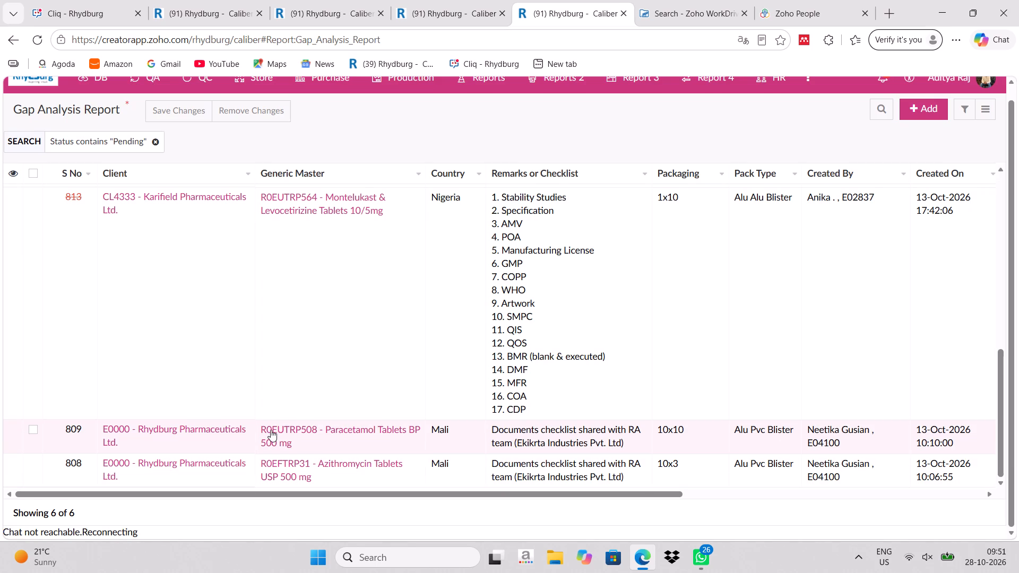
left_click(337, 433)
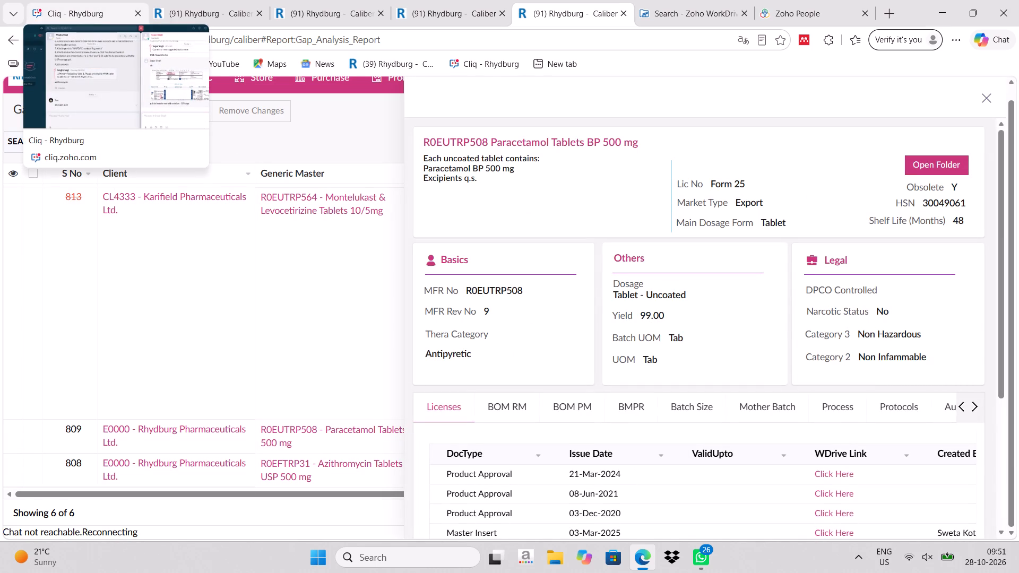
Switch to Cliq and close the two remaining colleague chats.
left_click(33, 5)
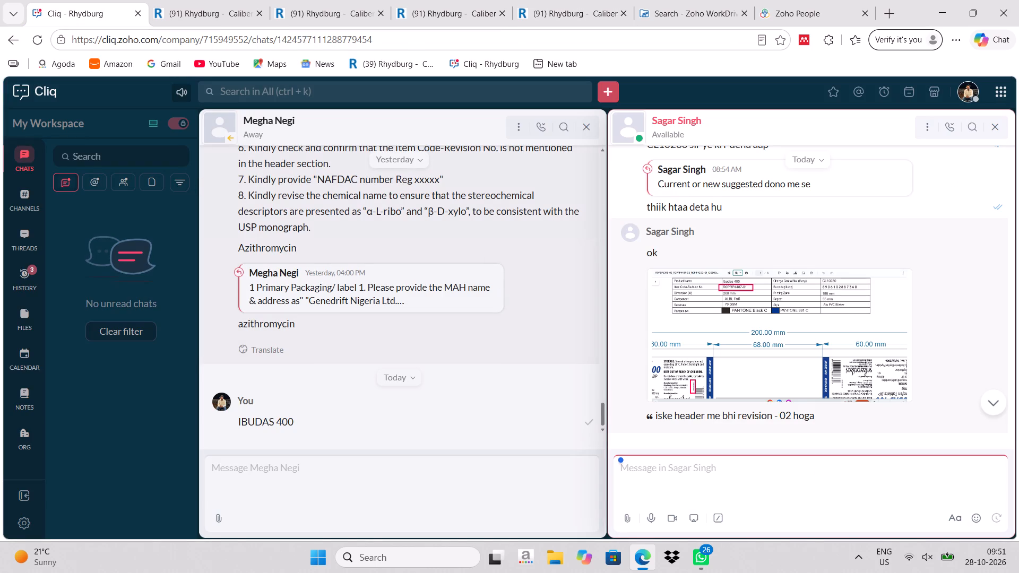
left_click(585, 129)
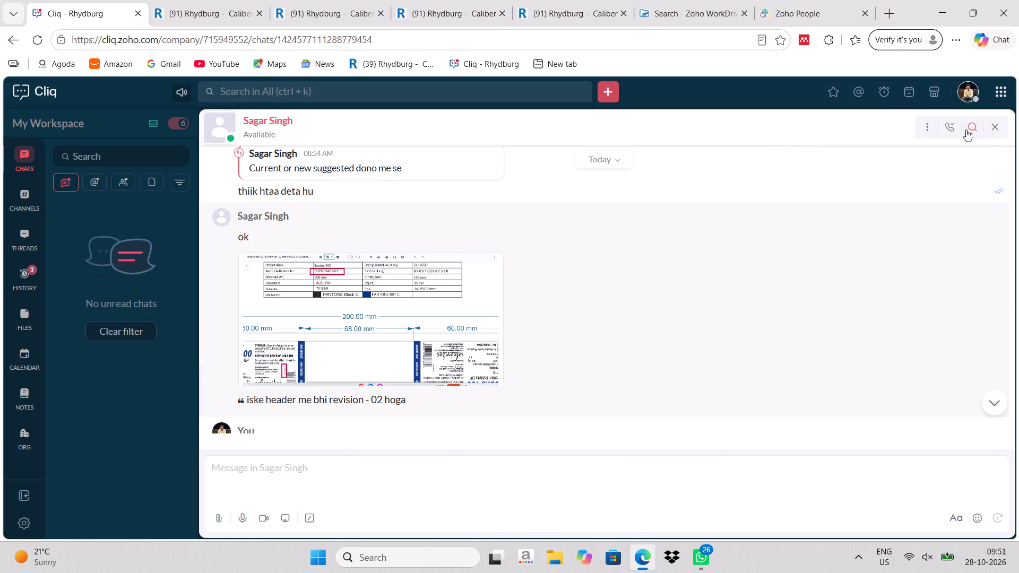
left_click(995, 129)
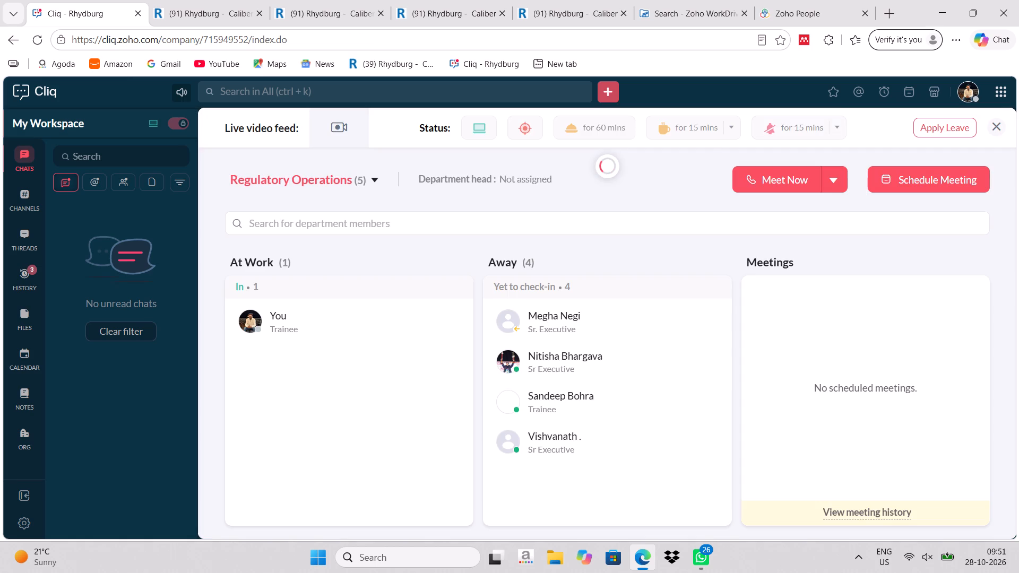
Search Cliq for "sales", open the #Sales & Reg Team channel and start a reply to the GAP request for sr. no. 820, 821 & 822.
left_click(304, 91)
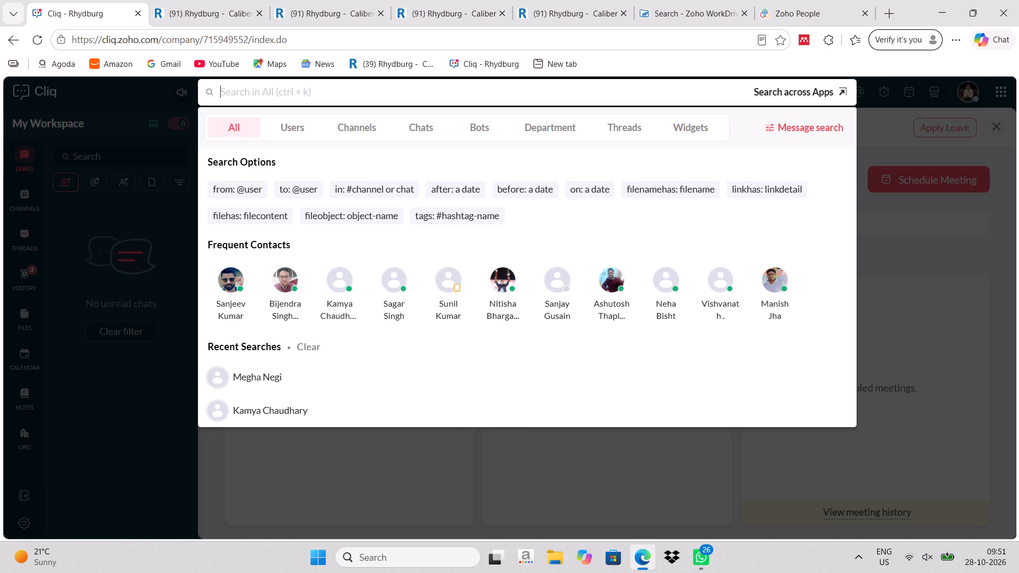
type("sa")
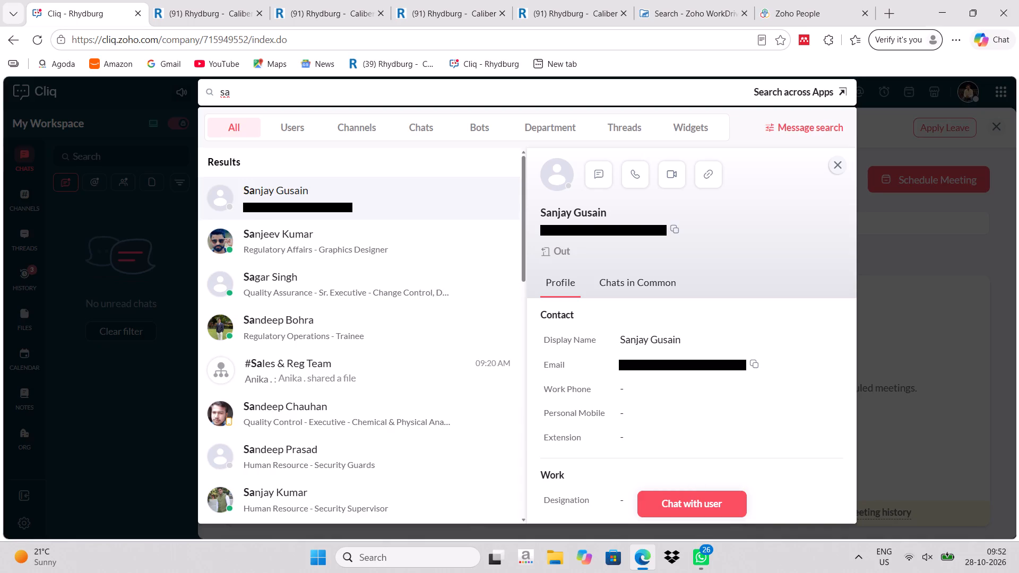
type("les")
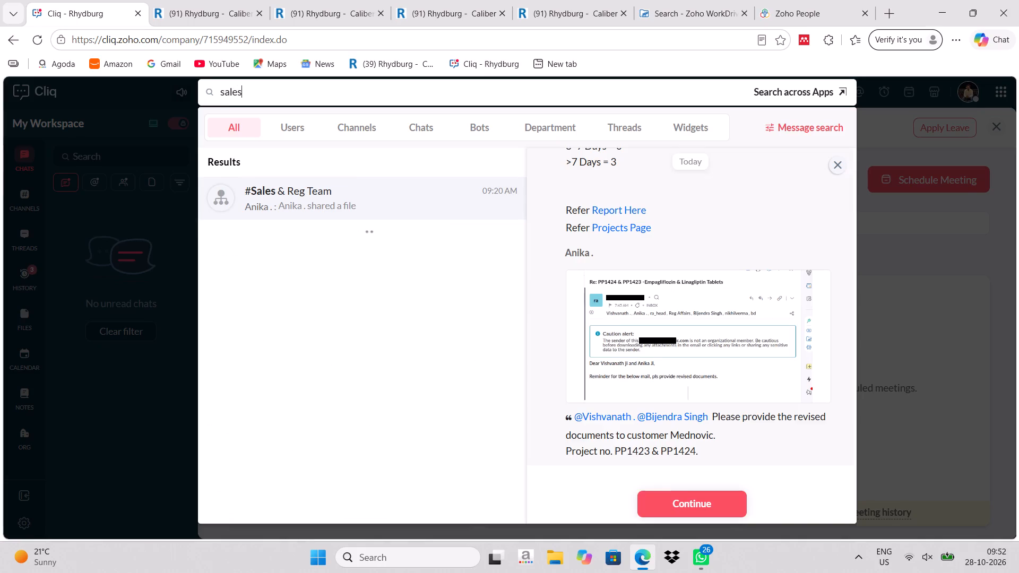
left_click(346, 203)
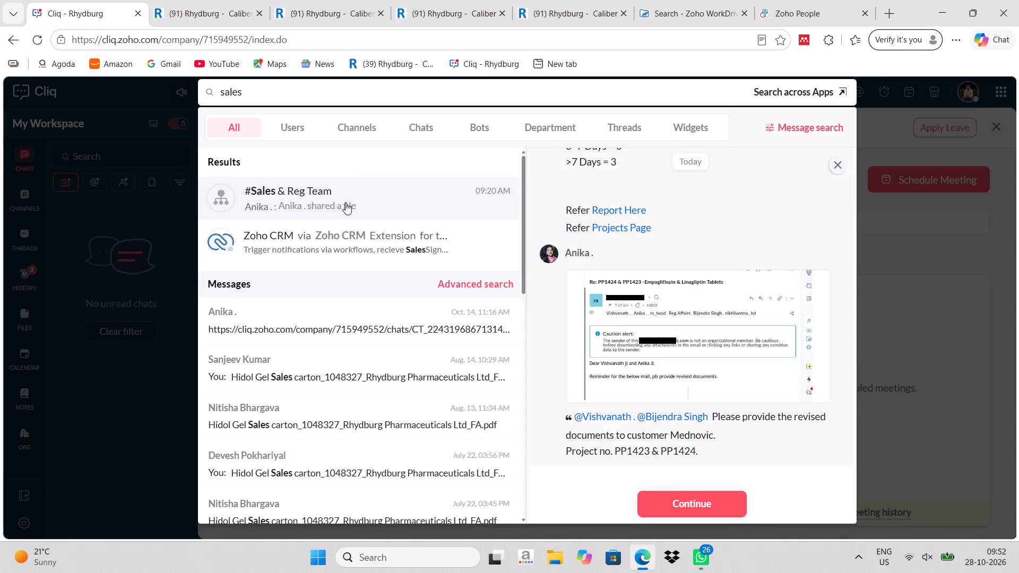
left_click(702, 507)
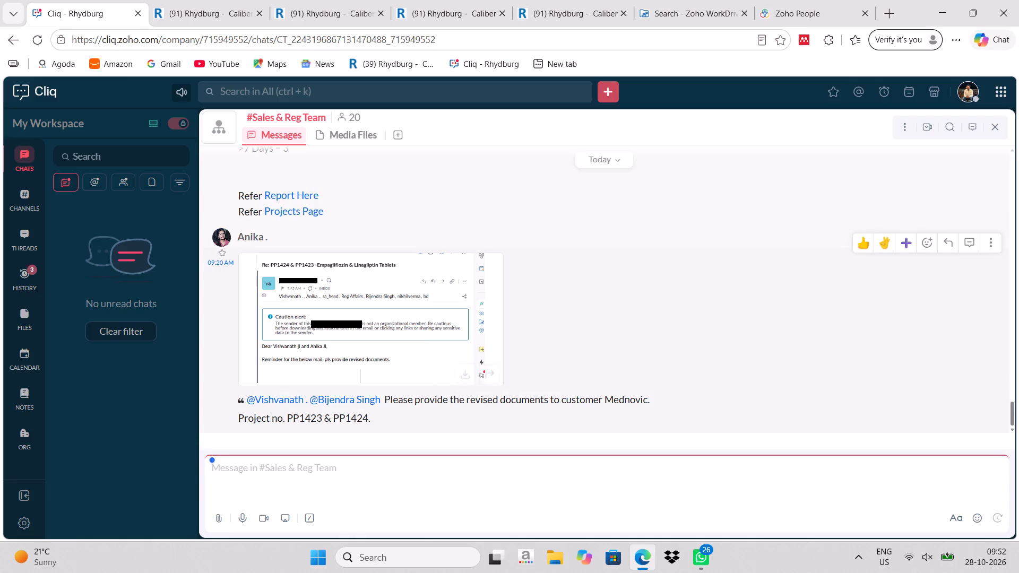
scroll(291, 371, "up", 7)
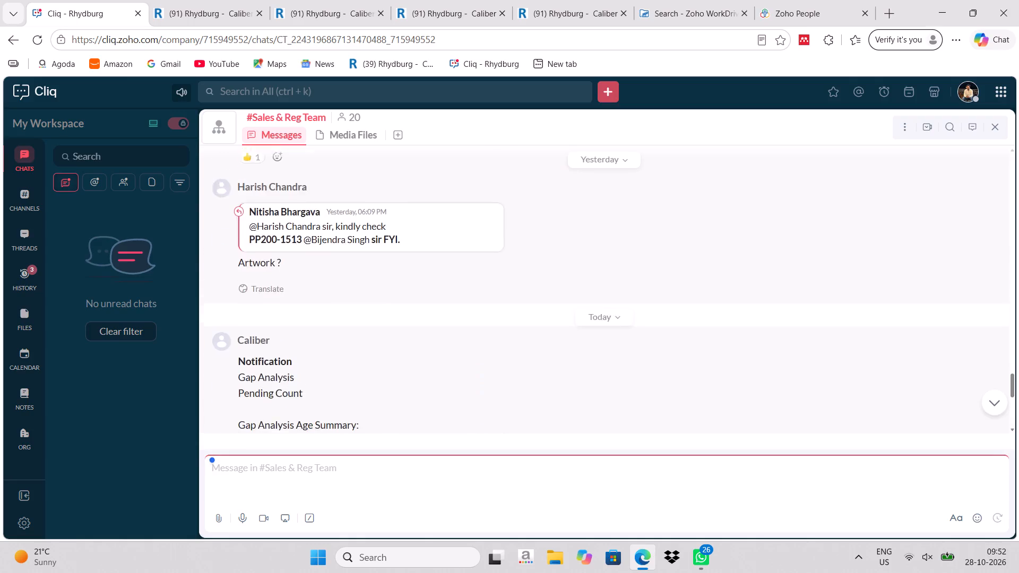
scroll(291, 371, "up", 3)
scroll(332, 296, "up", 1)
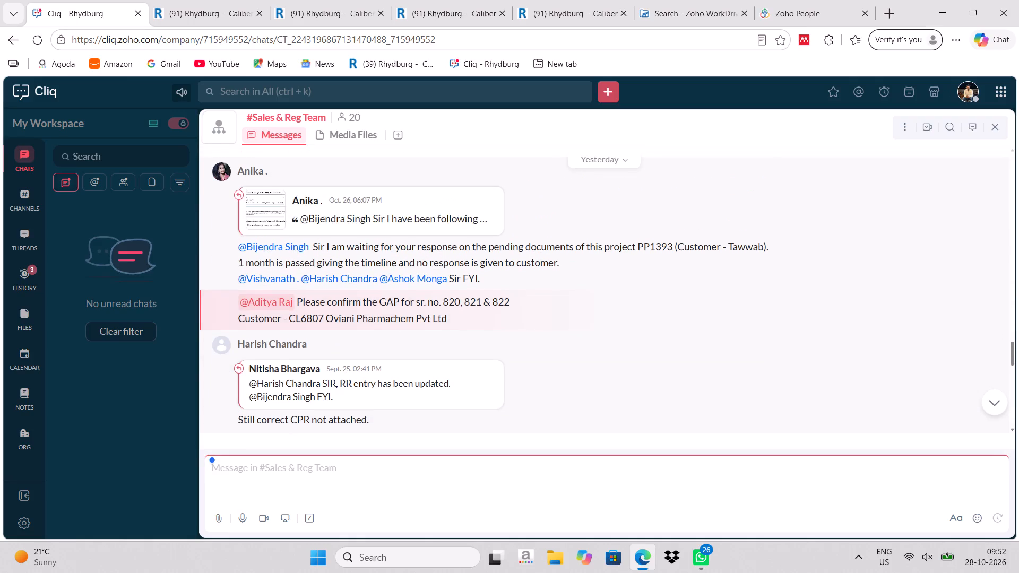
scroll(349, 348, "up", 1)
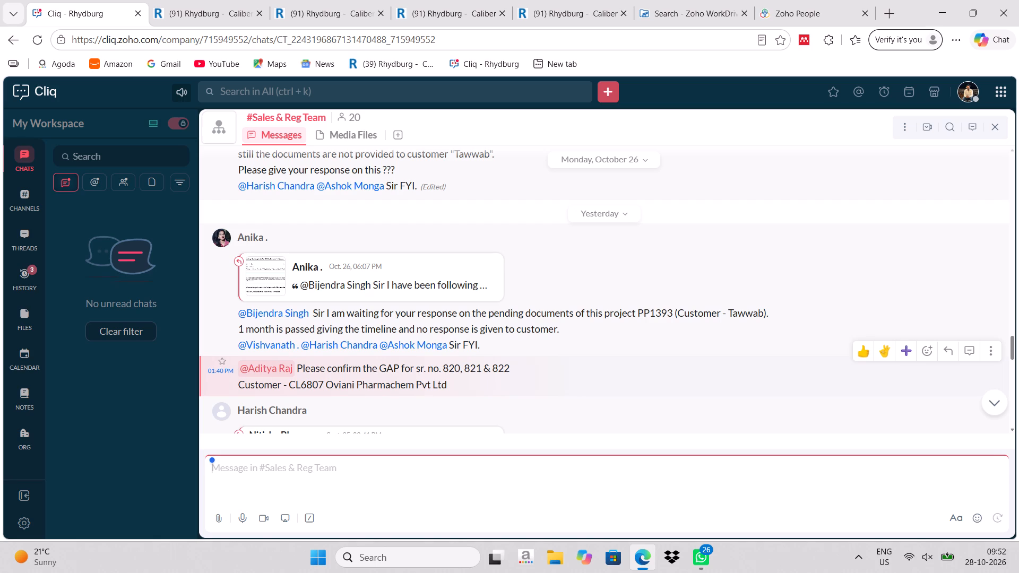
left_click(947, 350)
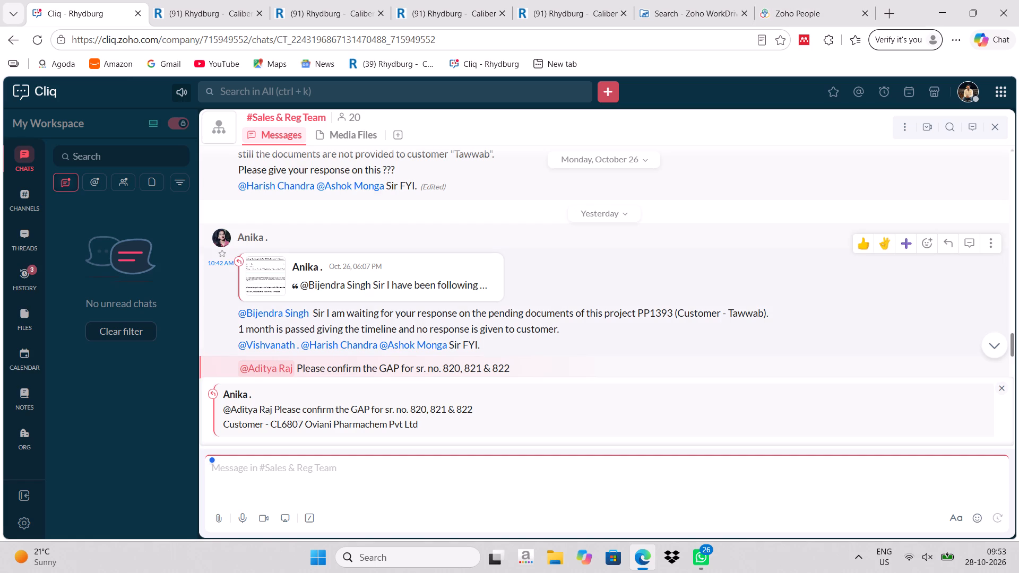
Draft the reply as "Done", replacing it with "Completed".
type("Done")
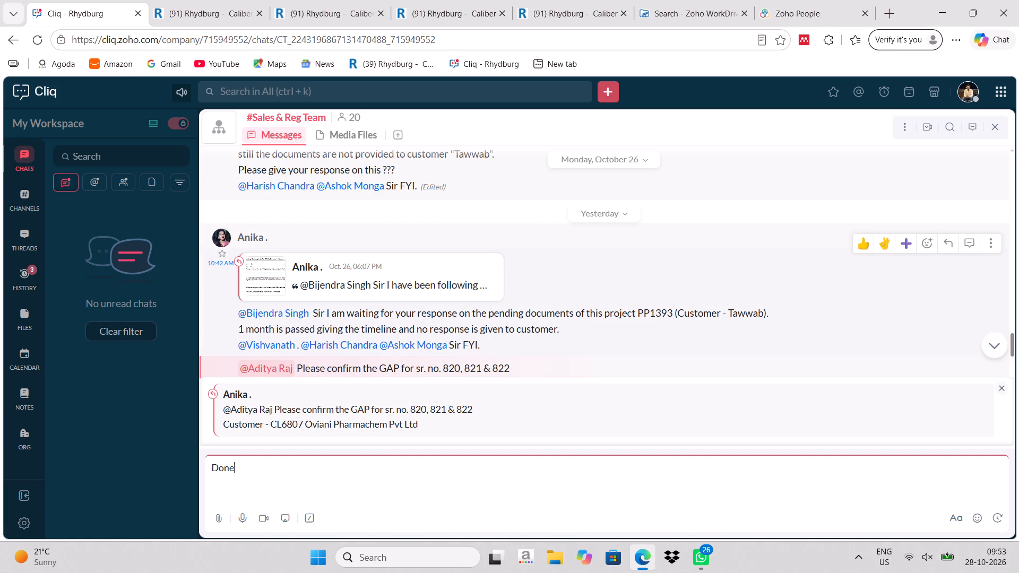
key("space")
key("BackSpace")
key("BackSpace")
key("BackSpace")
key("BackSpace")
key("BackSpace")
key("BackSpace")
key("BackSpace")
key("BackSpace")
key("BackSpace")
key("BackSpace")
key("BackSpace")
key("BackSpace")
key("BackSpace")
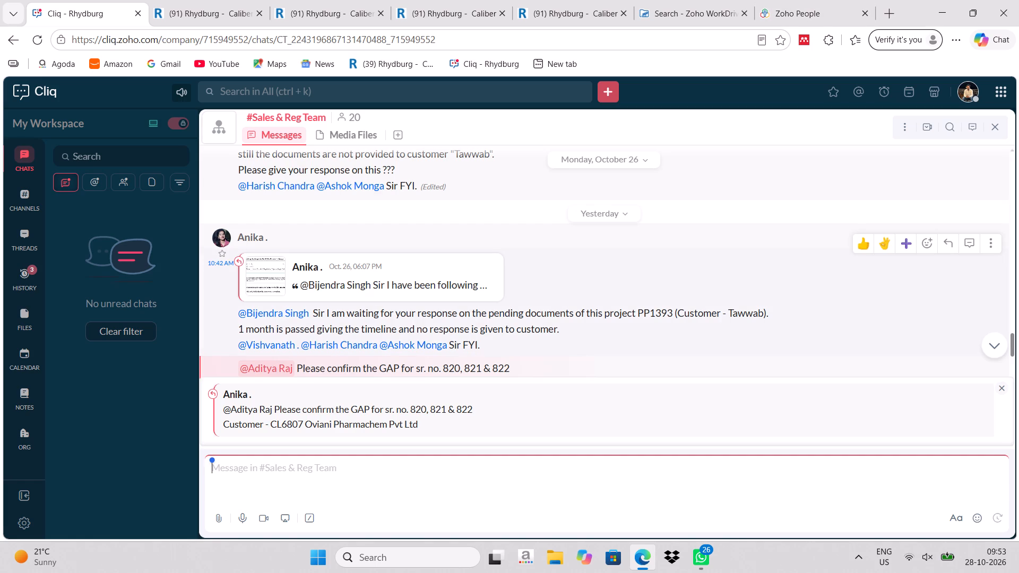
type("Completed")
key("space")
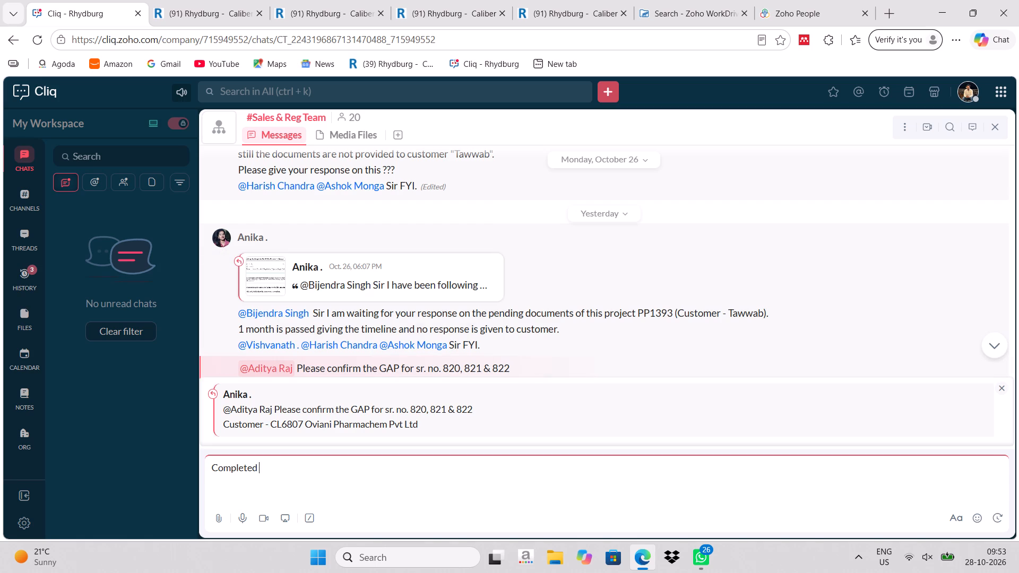
Open a new blank browser tab.
left_click(894, 11)
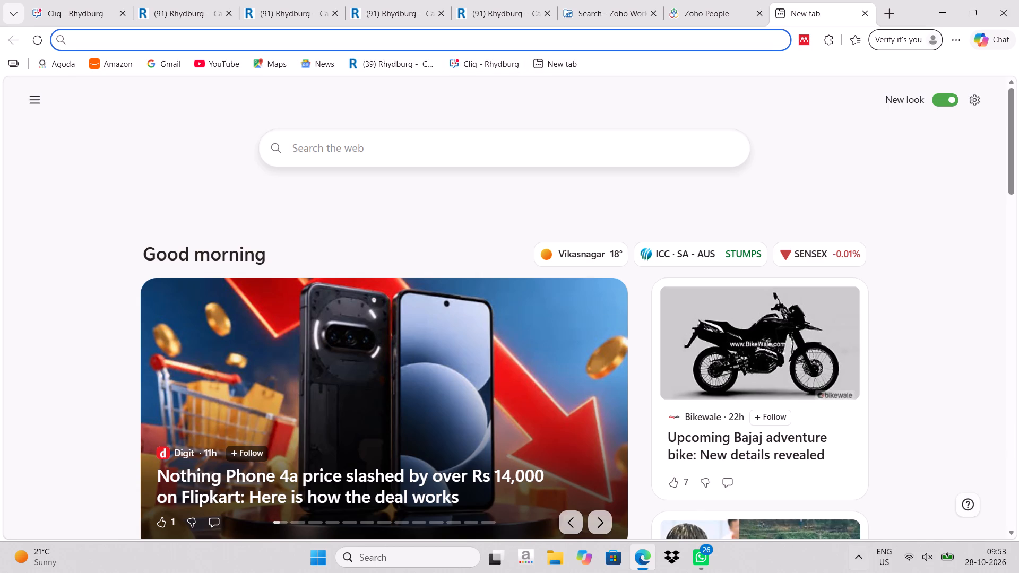
Set the laptop's display brightness to 0 in the Windows quick settings.
left_click(911, 555)
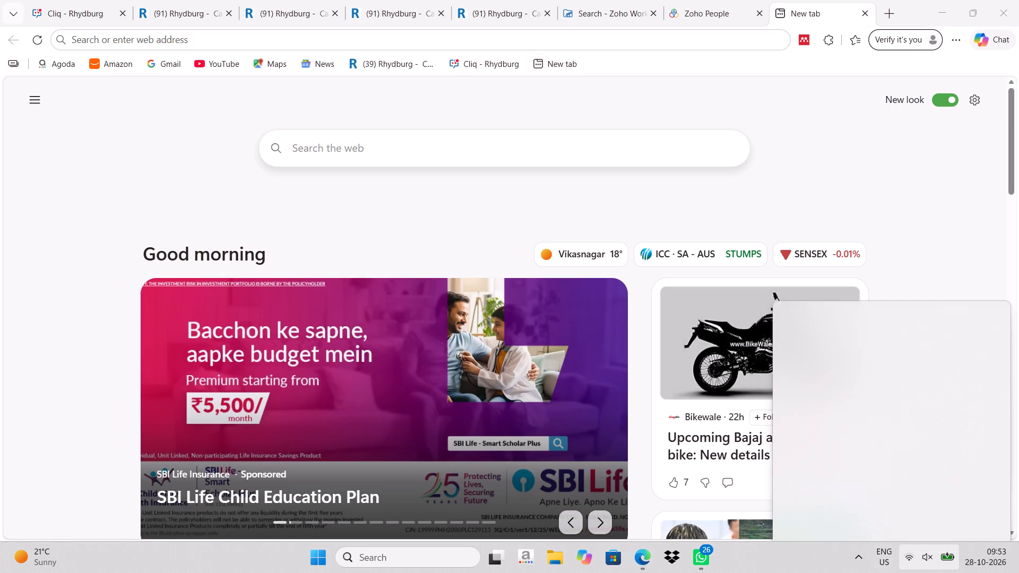
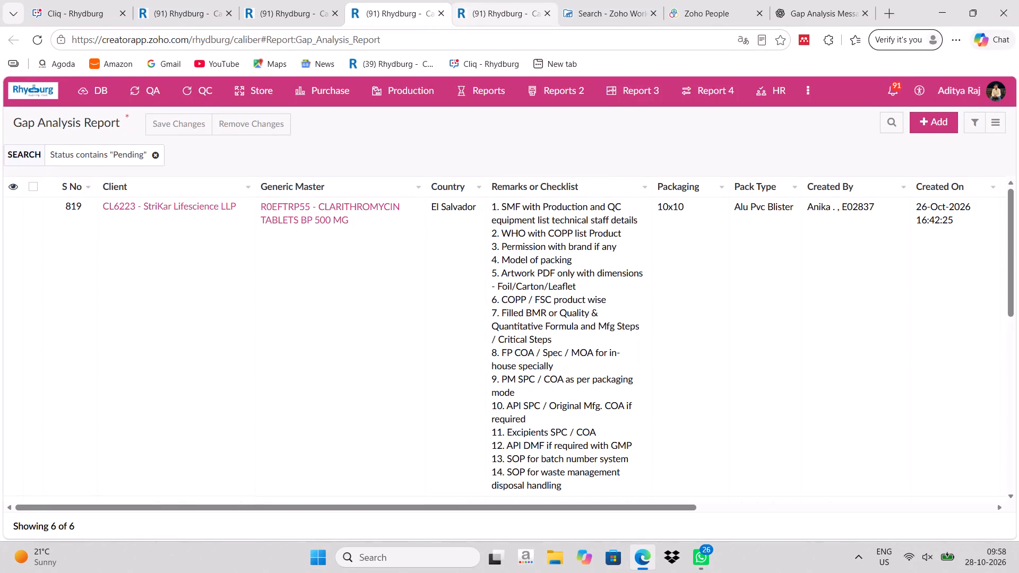
Open the QA section's SOP page in a separate tab, switch to it and dismiss the WhatsApp notification.
scroll(579, 398, "down", 2)
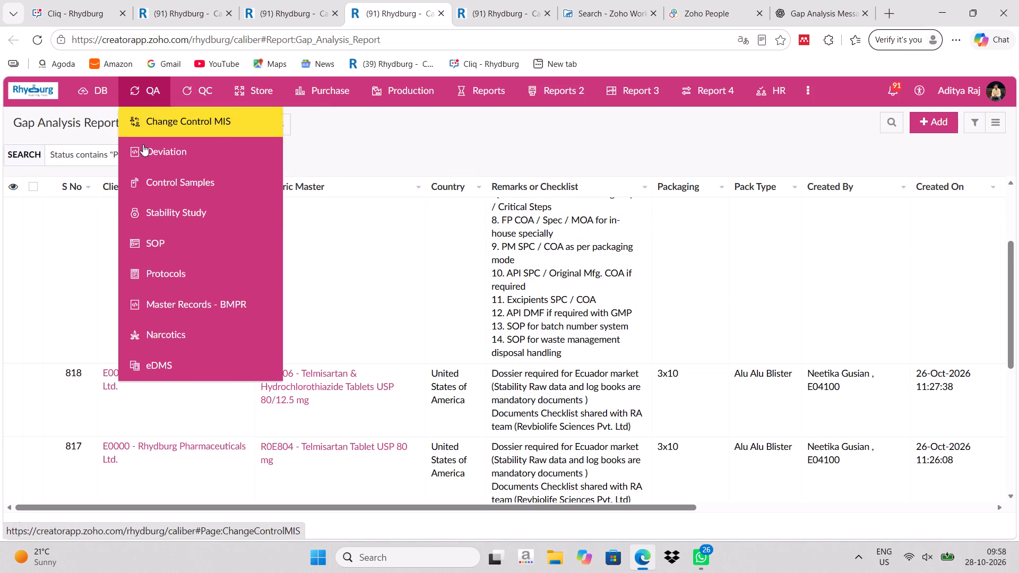
left_click(154, 245, "ctrl")
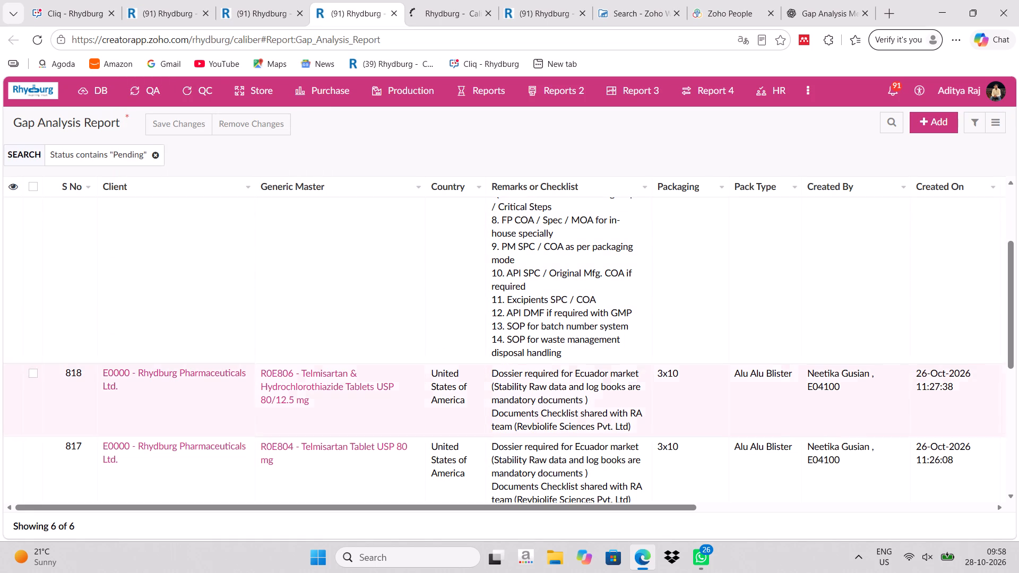
left_click_drag(1009, 337, 1016, 261)
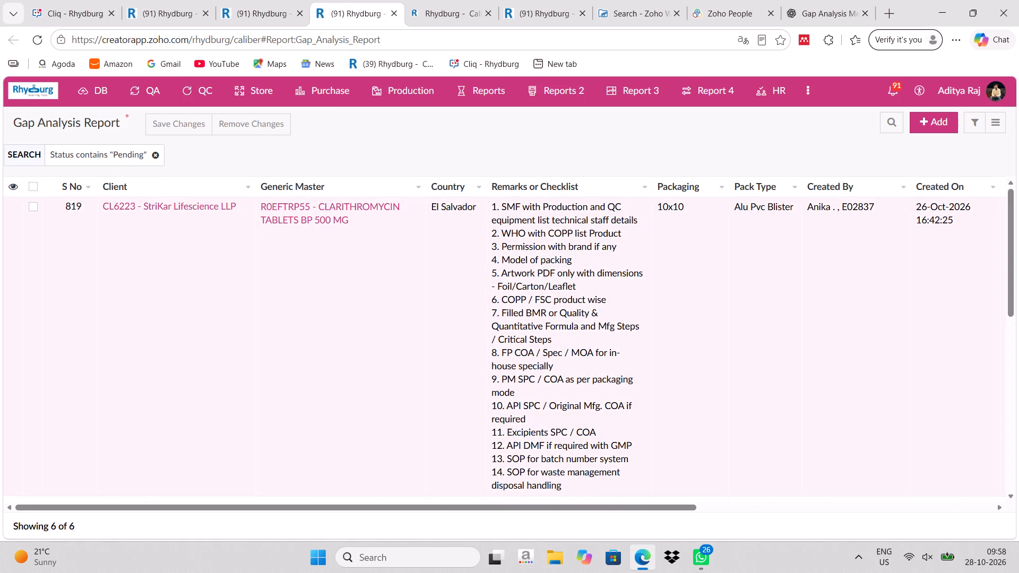
left_click(357, 12)
left_click(434, 14)
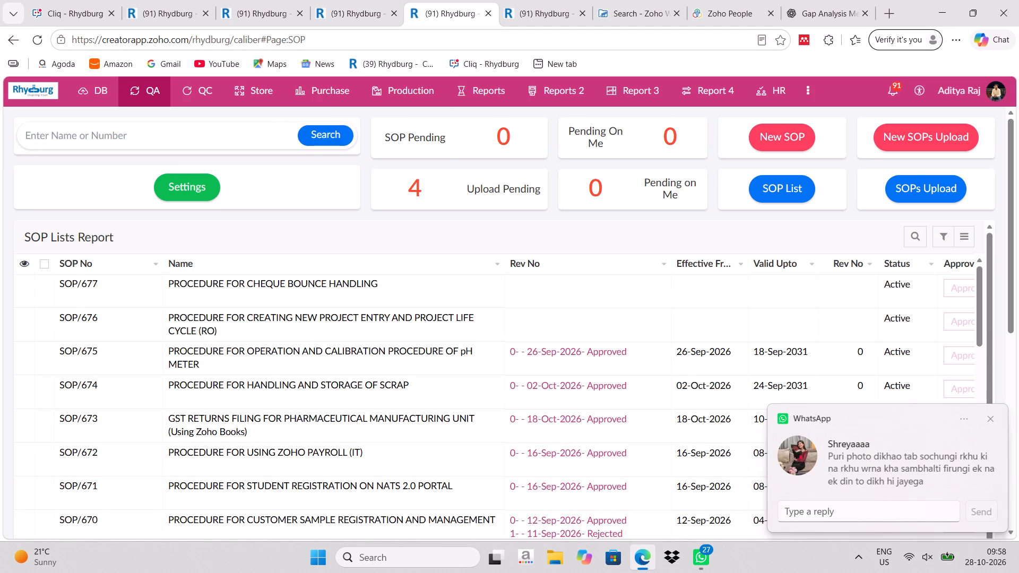
left_click(990, 418)
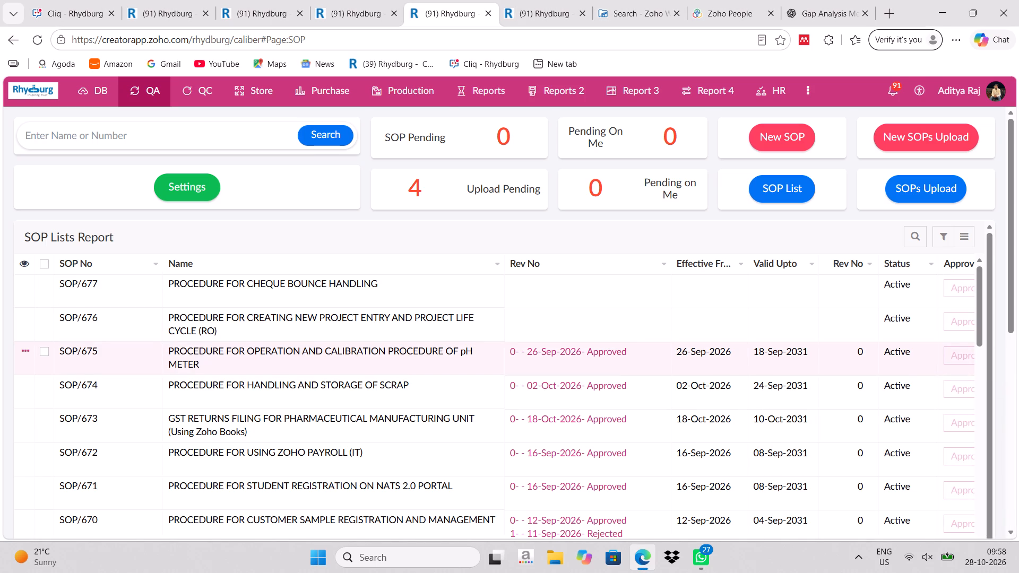
Check the Gap Analysis Report's pending entry 819 for StriKar Lifescience LLP and its remarks checklist of required documents.
scroll(490, 374, "left", 4)
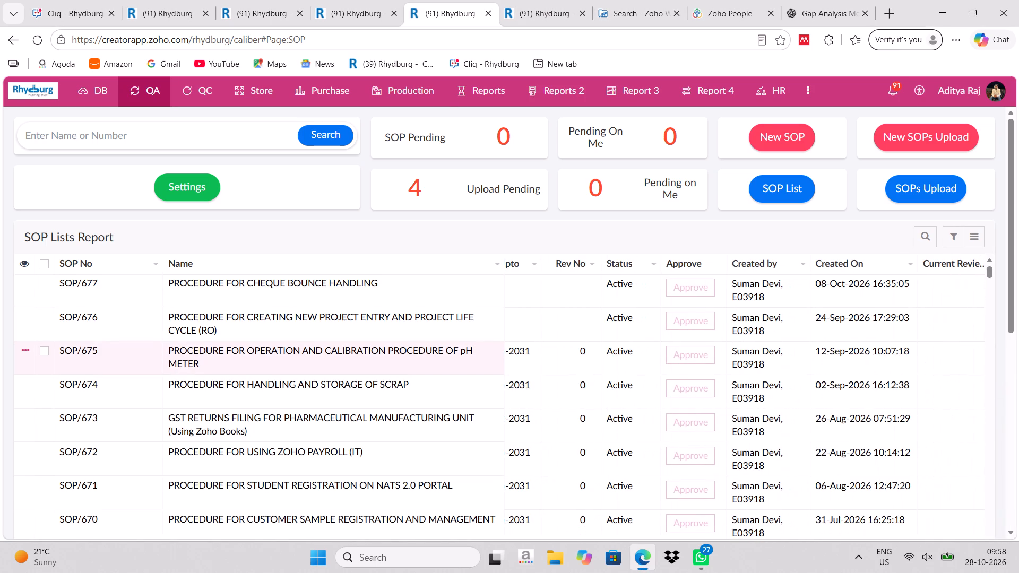
left_click(356, 5)
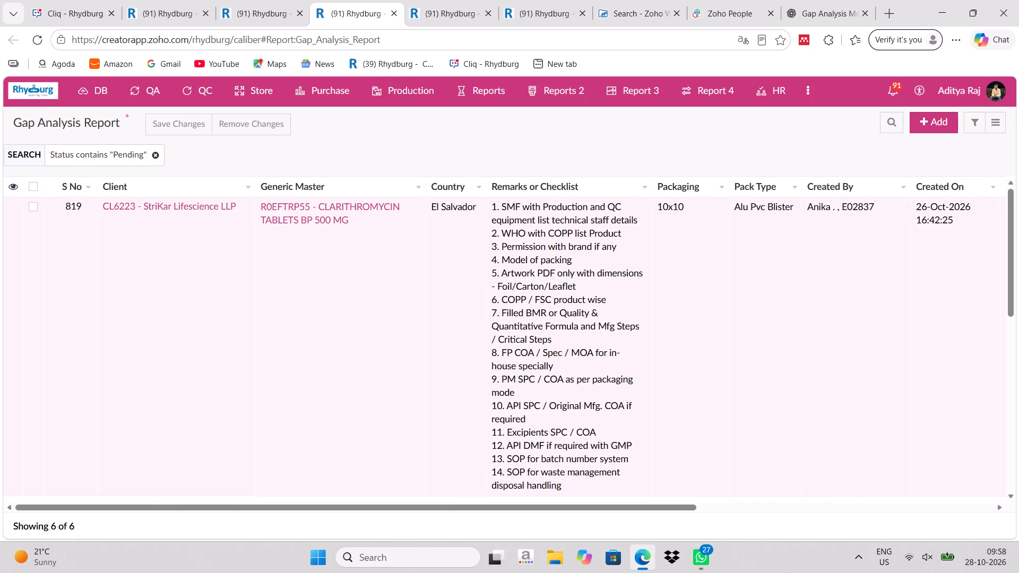
scroll(445, 355, "down", 1)
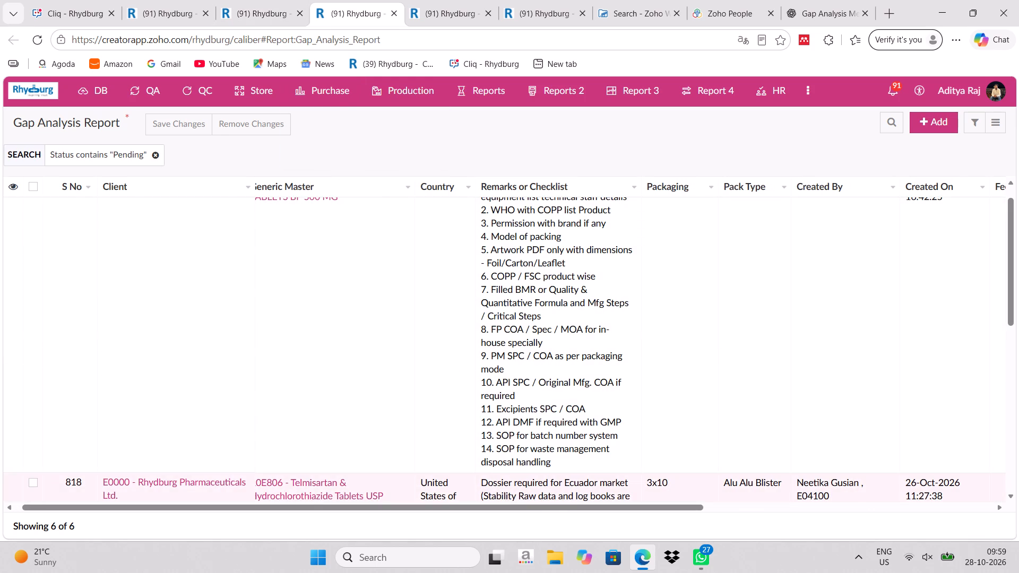
scroll(565, 408, "up", 3)
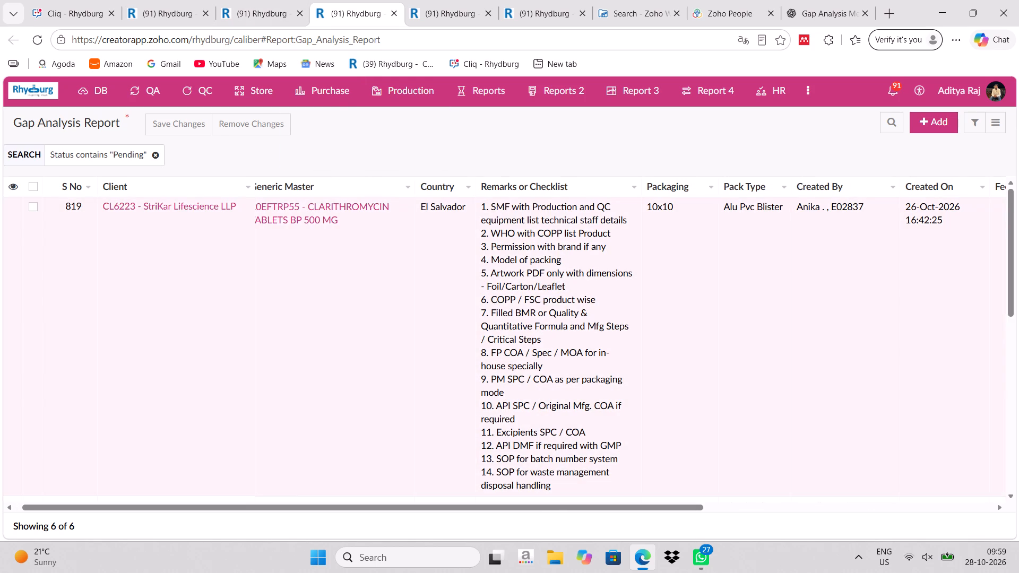
scroll(220, 332, "right", 2)
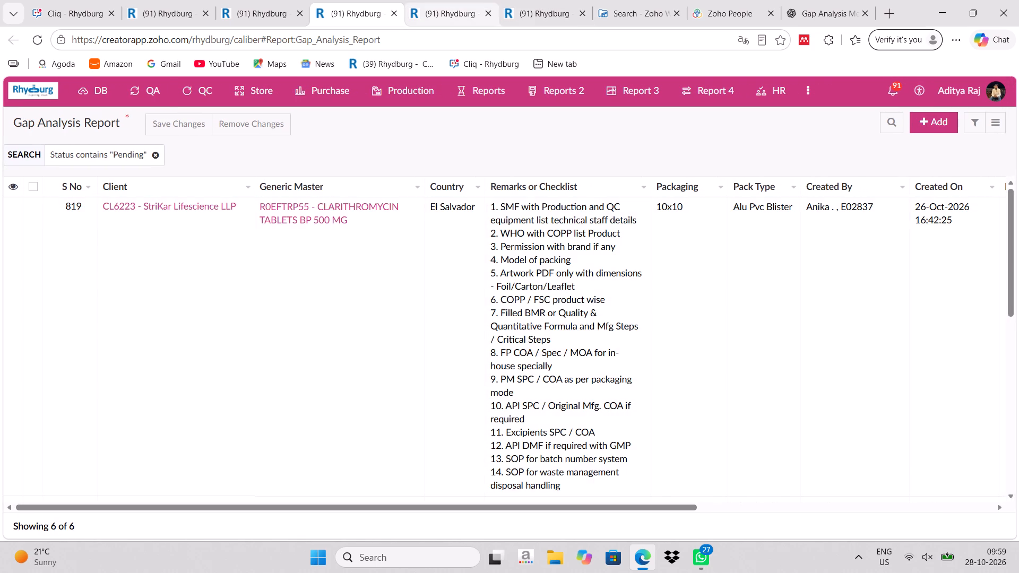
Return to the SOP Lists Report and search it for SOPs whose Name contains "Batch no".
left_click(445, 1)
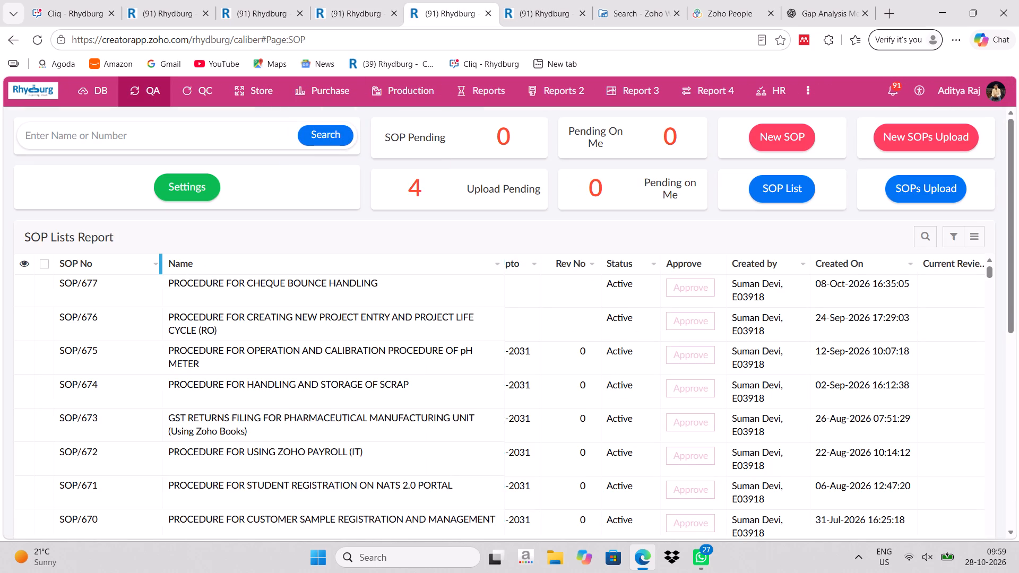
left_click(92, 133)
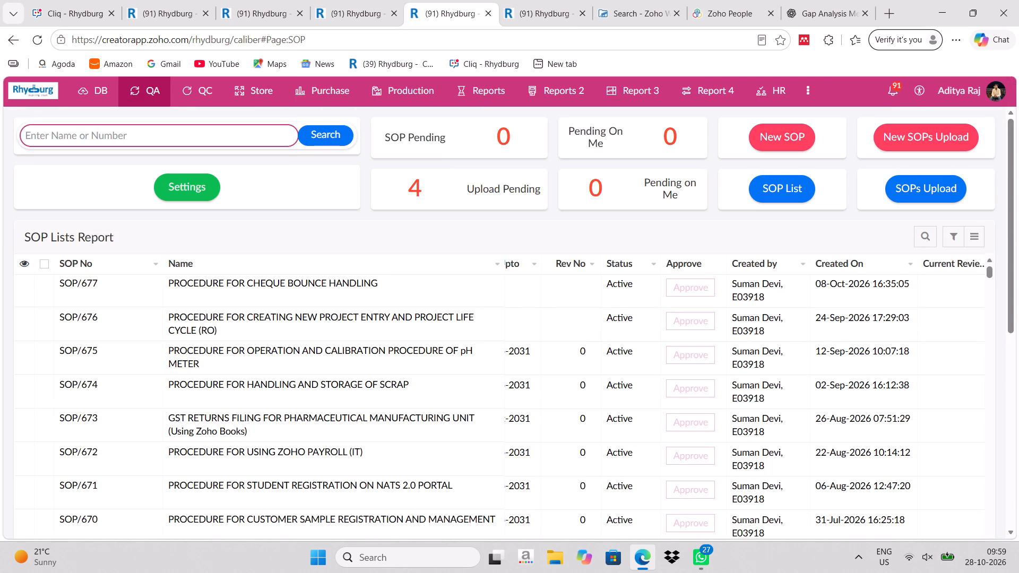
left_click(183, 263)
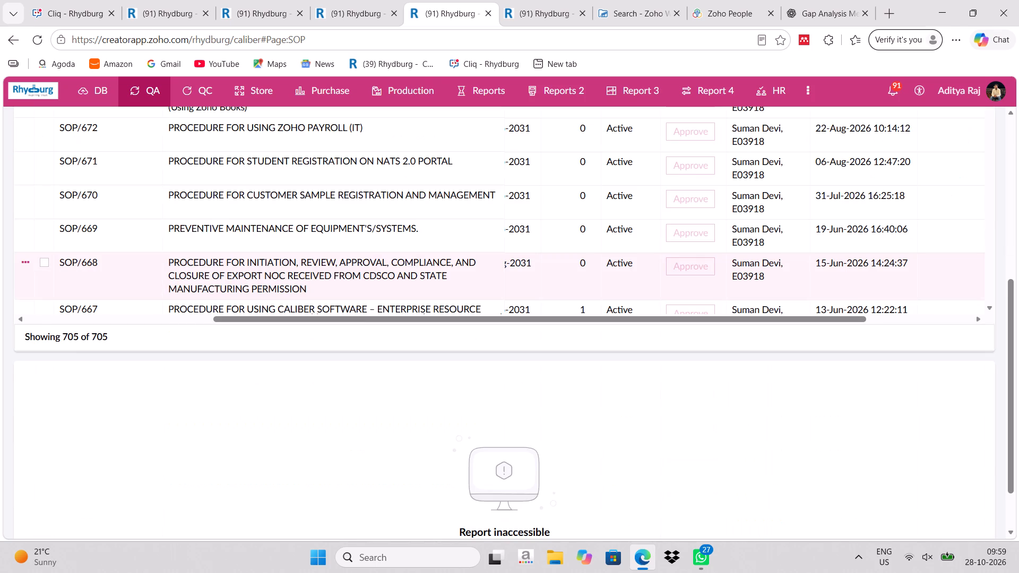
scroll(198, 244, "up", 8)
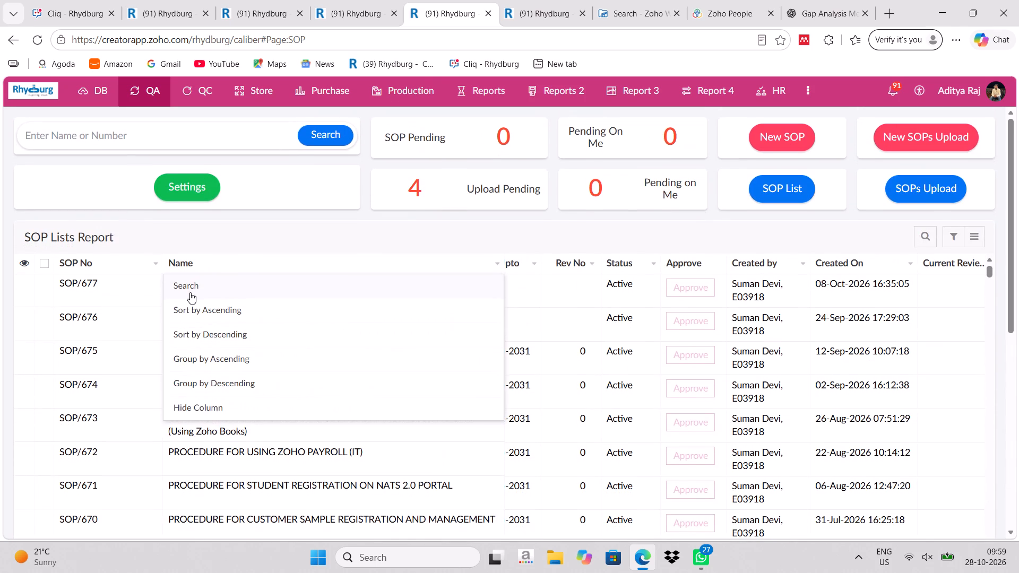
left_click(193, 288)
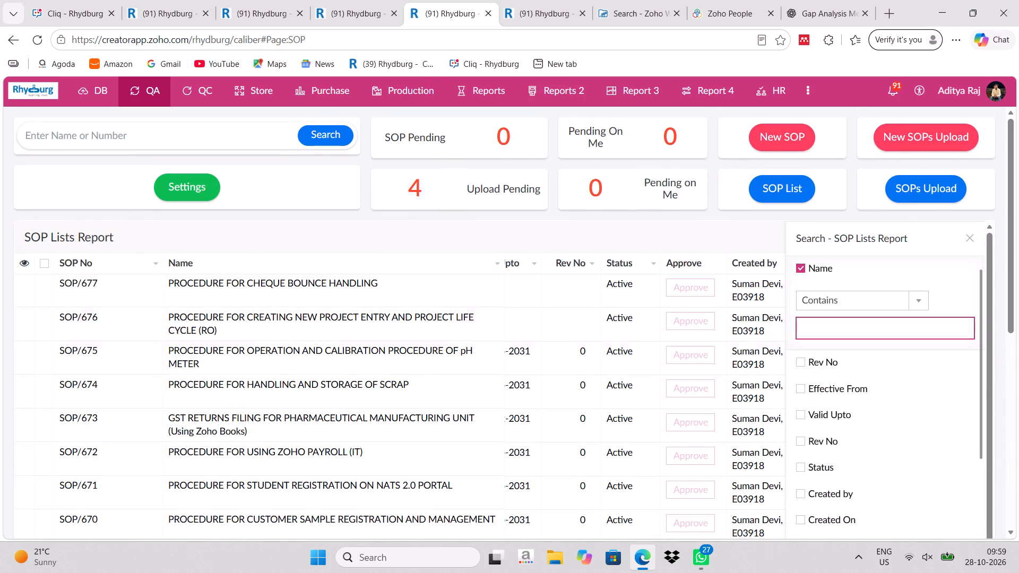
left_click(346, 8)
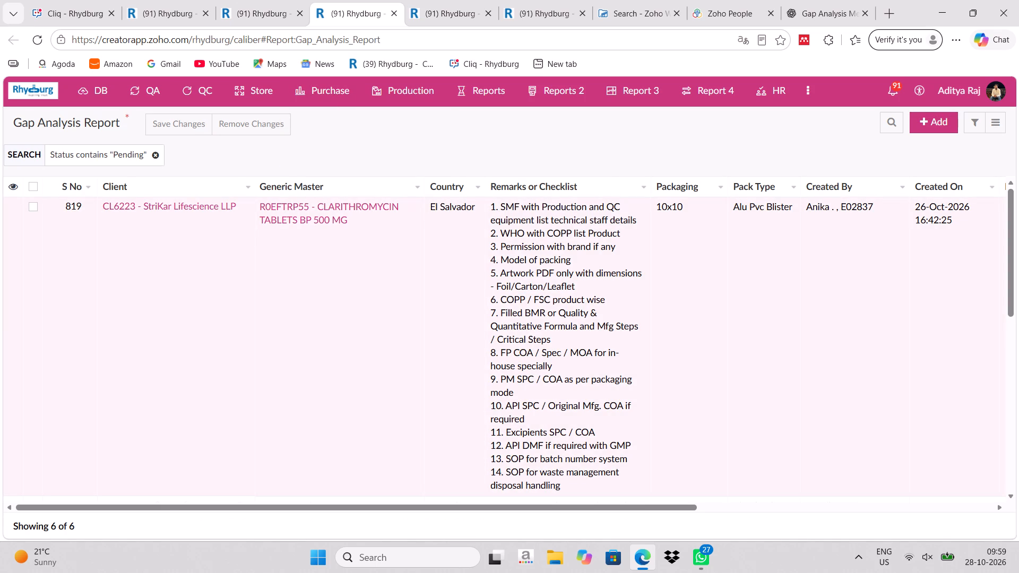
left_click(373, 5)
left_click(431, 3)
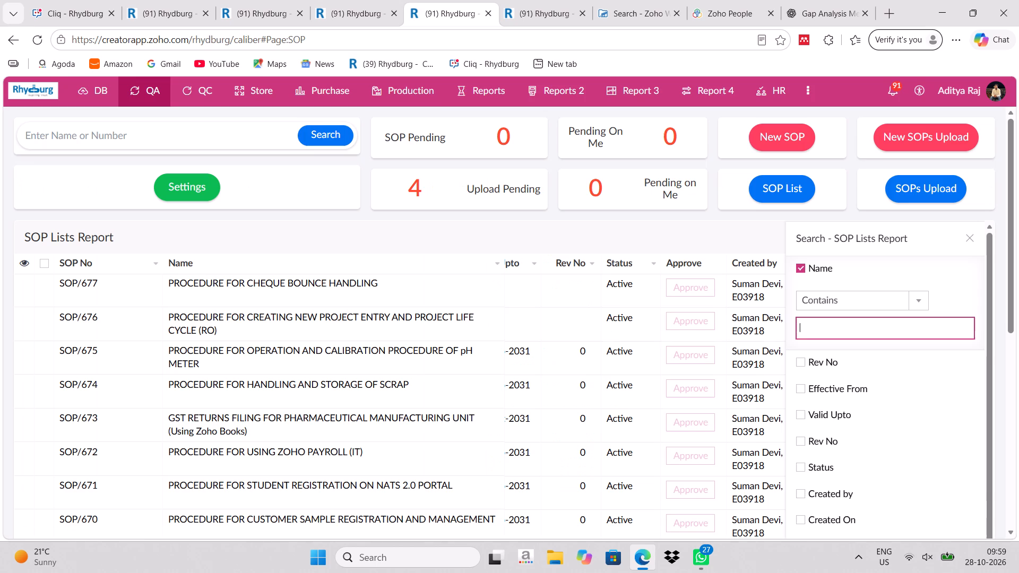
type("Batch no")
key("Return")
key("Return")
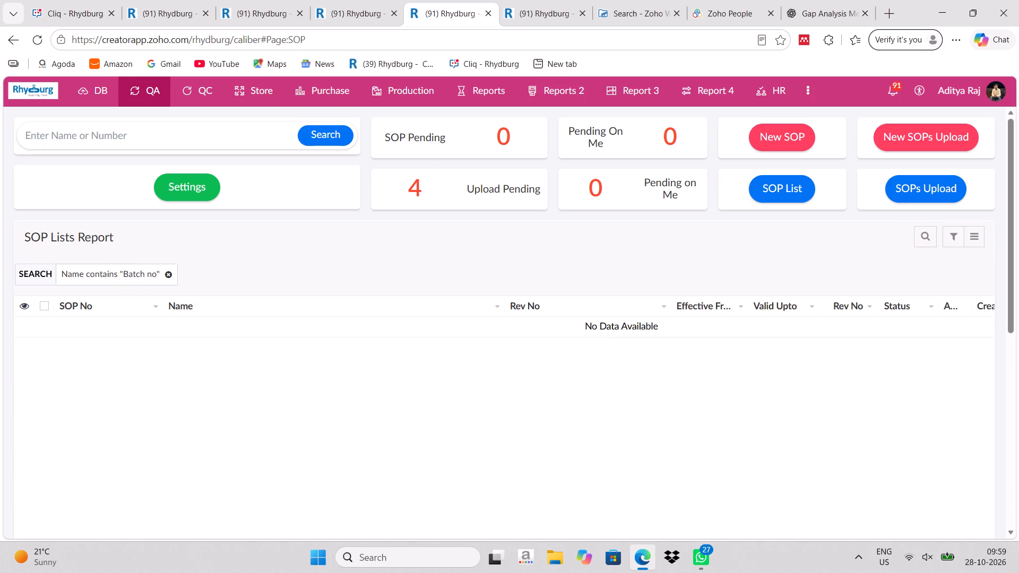
Clear the current name search and search the SOP Lists Report for Name containing "Batch".
left_click(168, 272)
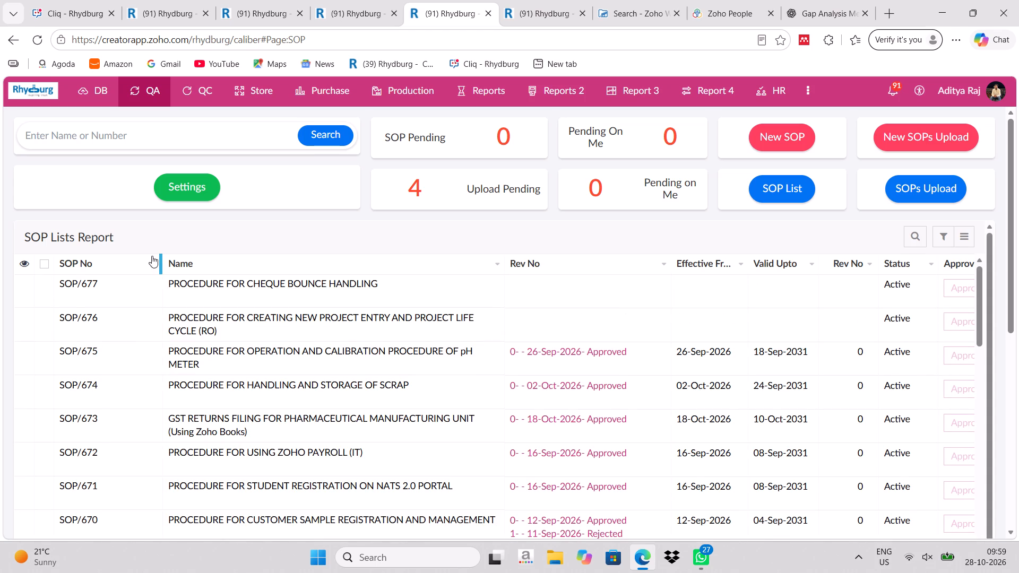
left_click(173, 260)
scroll(183, 274, "up", 3)
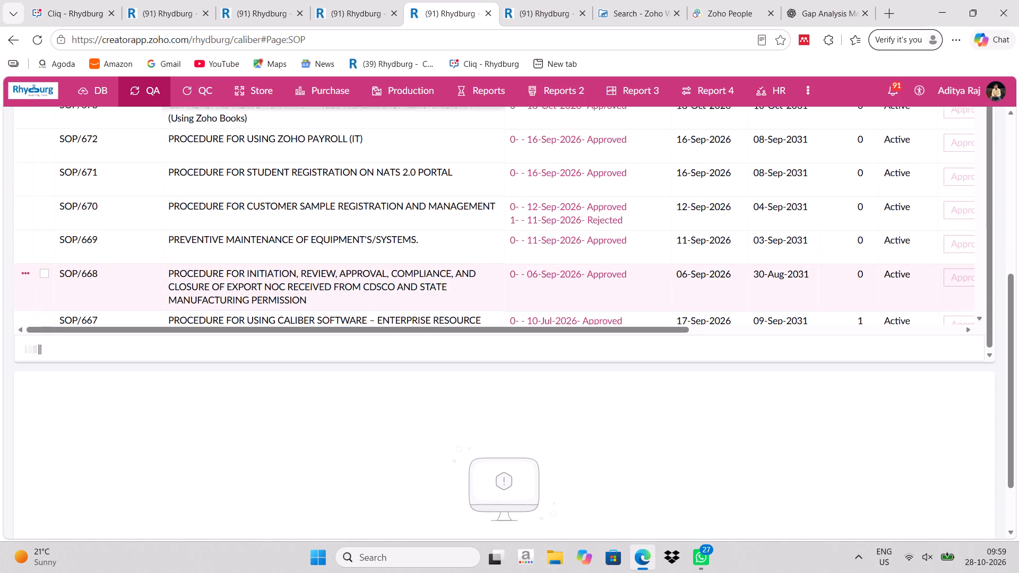
scroll(183, 274, "up", 2)
left_click(182, 285)
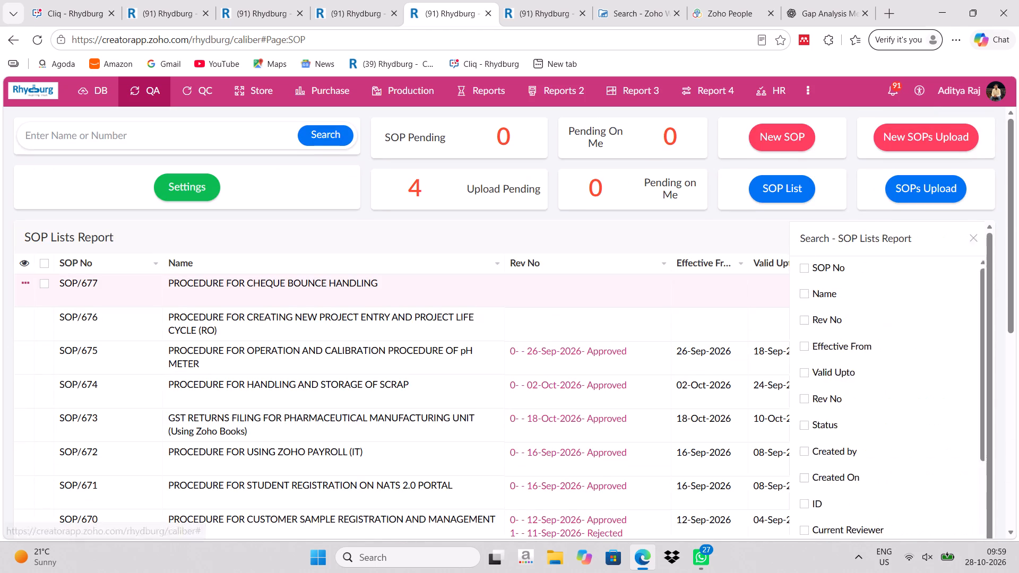
type("Batch")
key("Return")
key("Return")
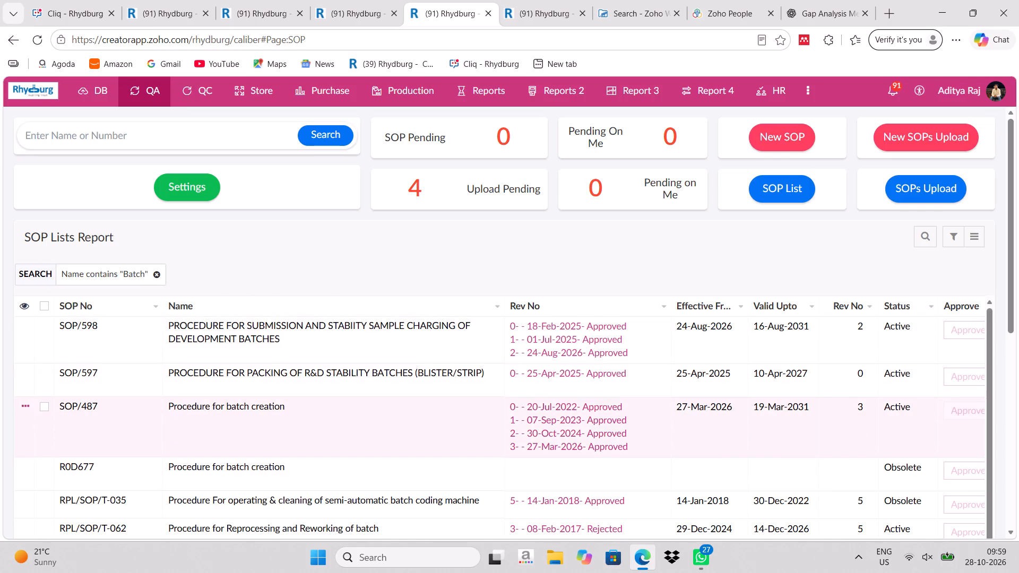
Examine the SOPs matching "Batch" for one covering the batch number system, checking their names, revisions and status.
scroll(517, 456, "left", 4)
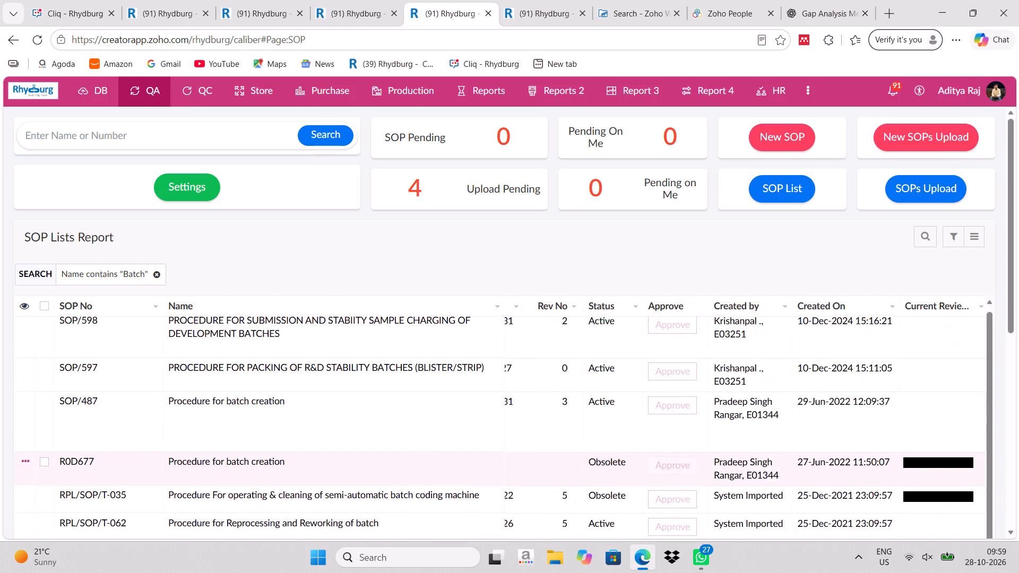
scroll(517, 456, "left", 1)
scroll(517, 456, "up", 1)
scroll(517, 456, "right", 5)
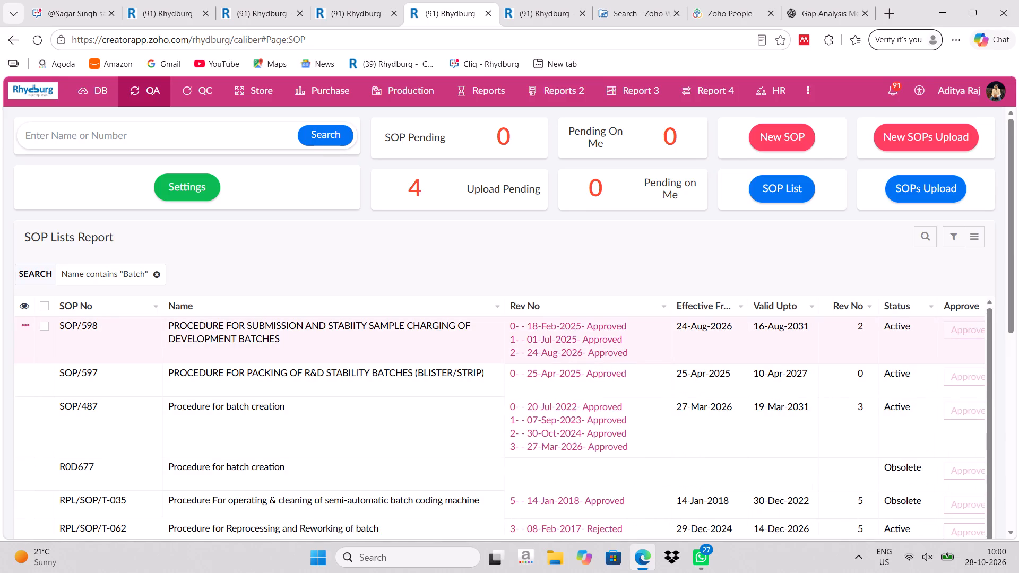
scroll(578, 397, "down", 1)
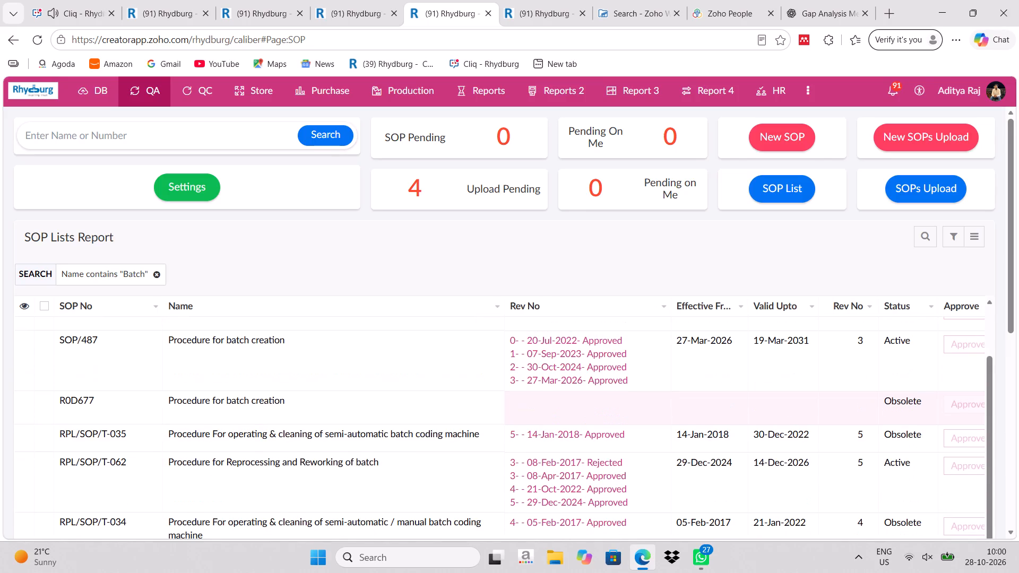
scroll(578, 397, "down", 2)
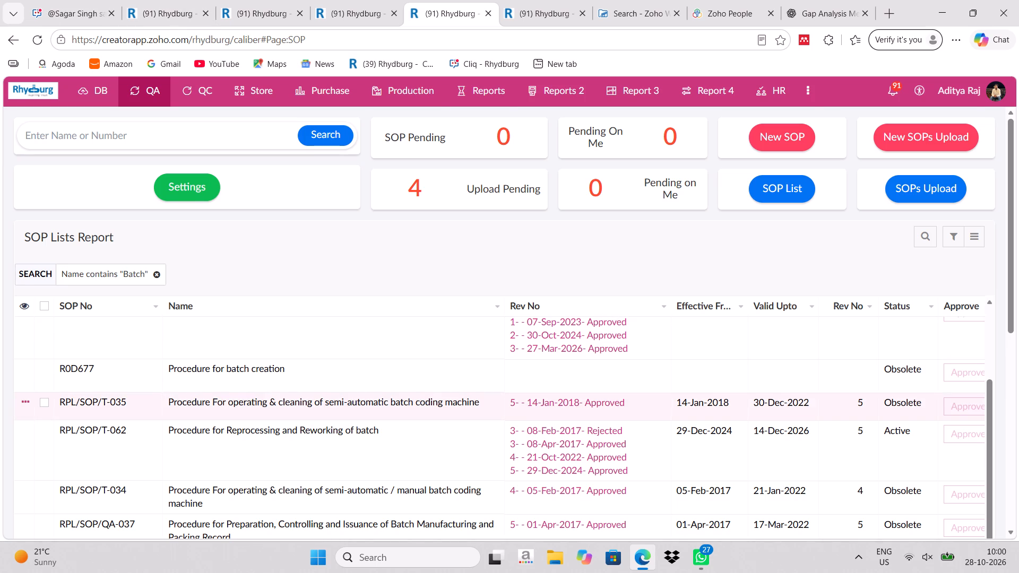
scroll(378, 449, "down", 3)
scroll(378, 449, "up", 1)
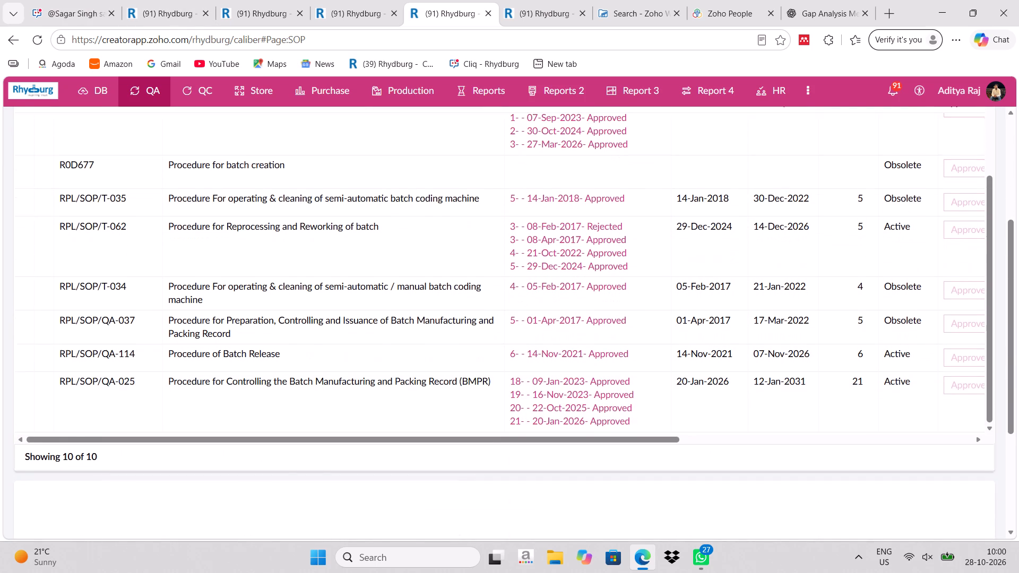
scroll(378, 449, "up", 2)
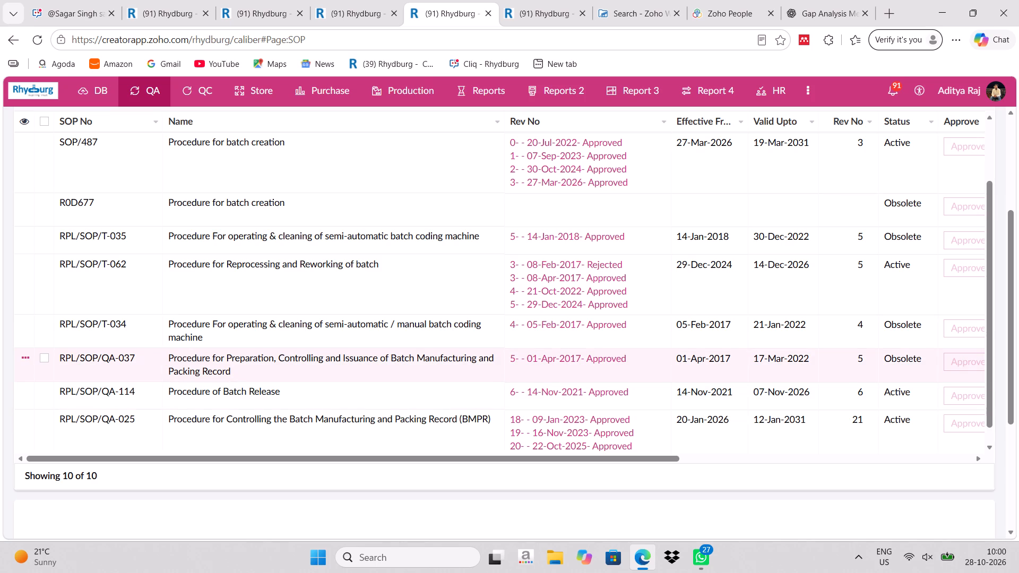
scroll(400, 369, "up", 1)
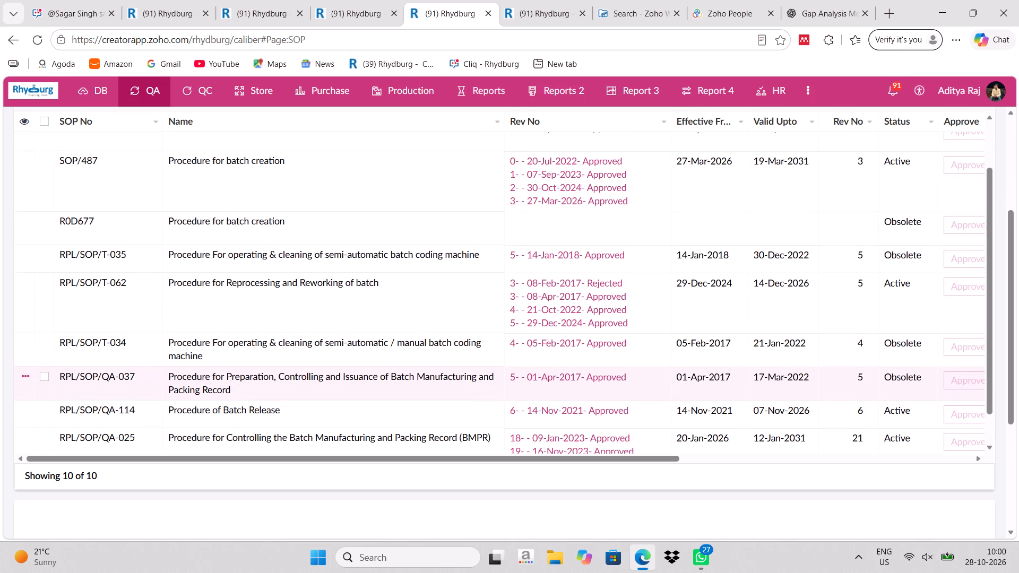
scroll(400, 369, "up", 2)
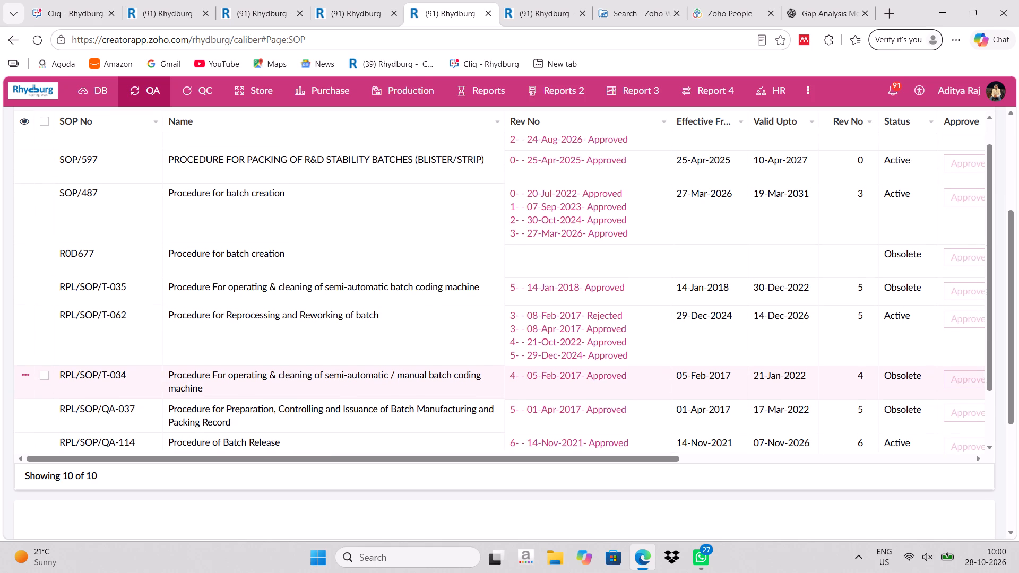
scroll(439, 289, "up", 3)
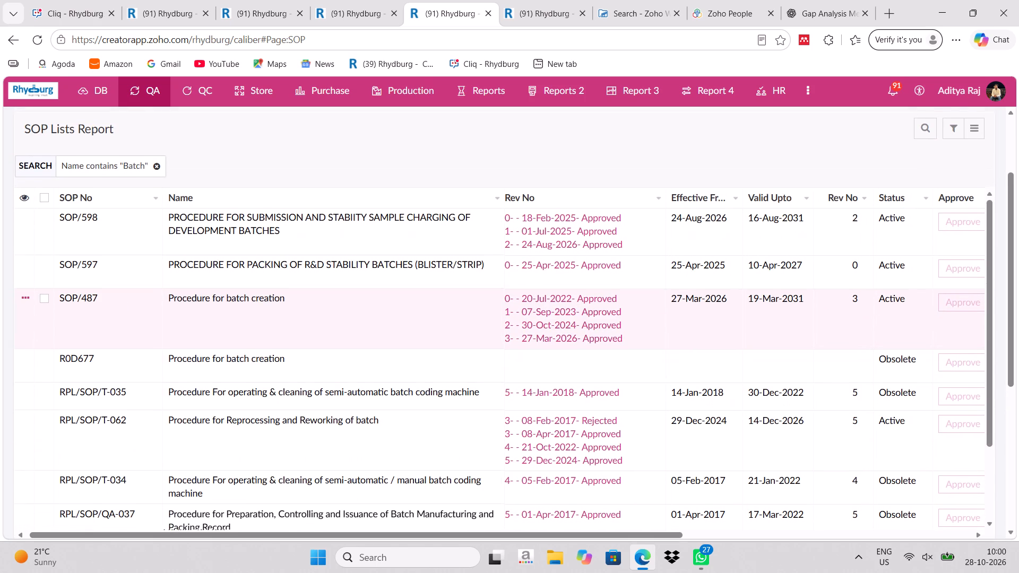
scroll(439, 289, "up", 1)
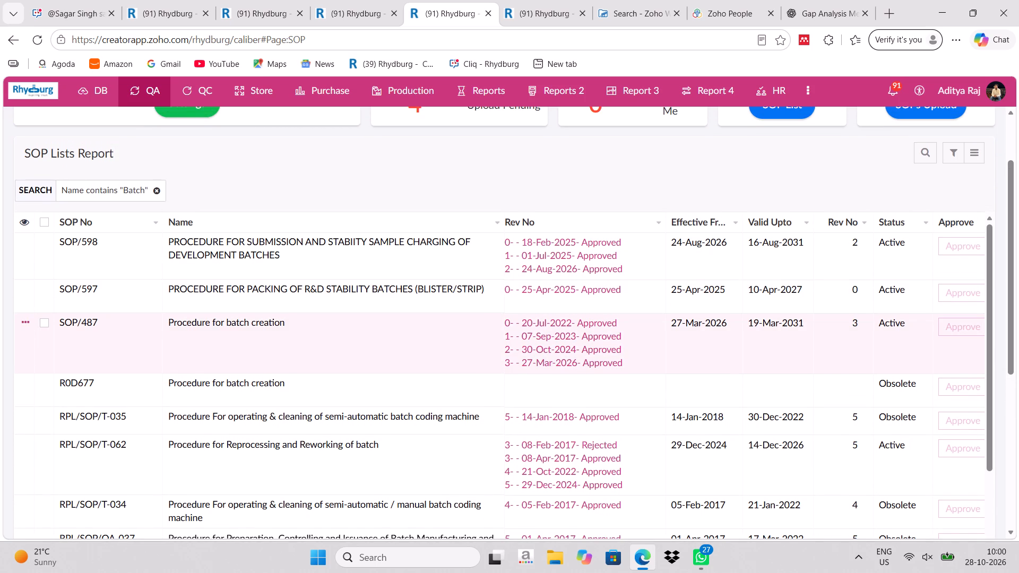
View the record details of RPL/SOP/T-062, Procedure for Reprocessing and Reworking of batch, and close them.
scroll(234, 361, "down", 1)
left_click_drag(234, 361, 397, 334)
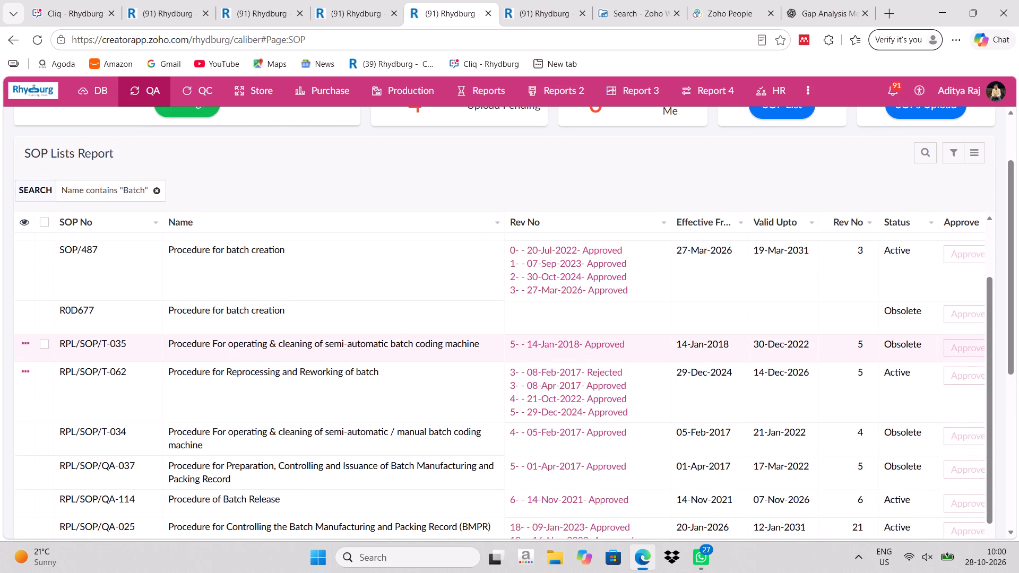
left_click_drag(397, 334, 359, 413)
left_click_drag(359, 413, 358, 421)
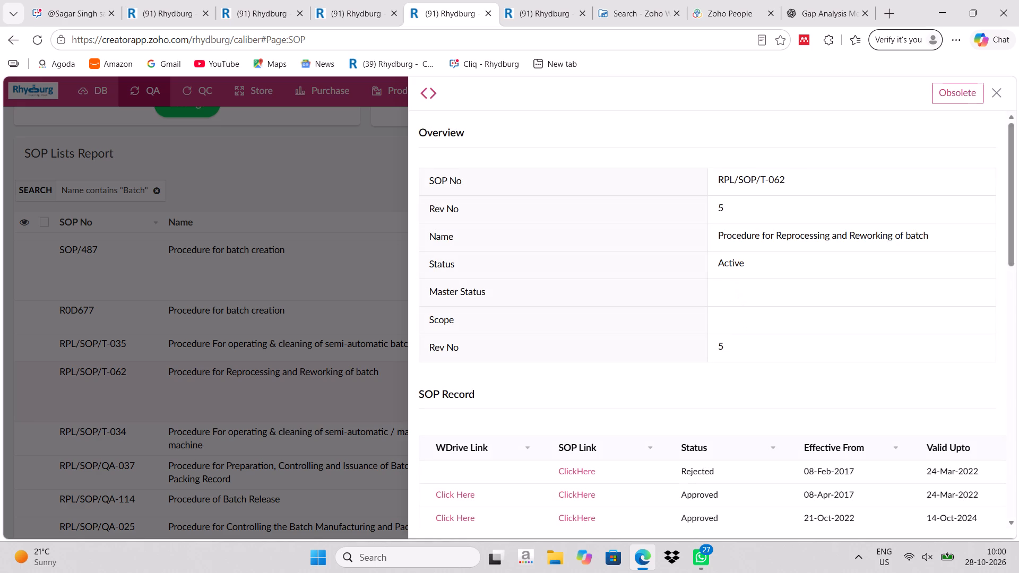
left_click(998, 90)
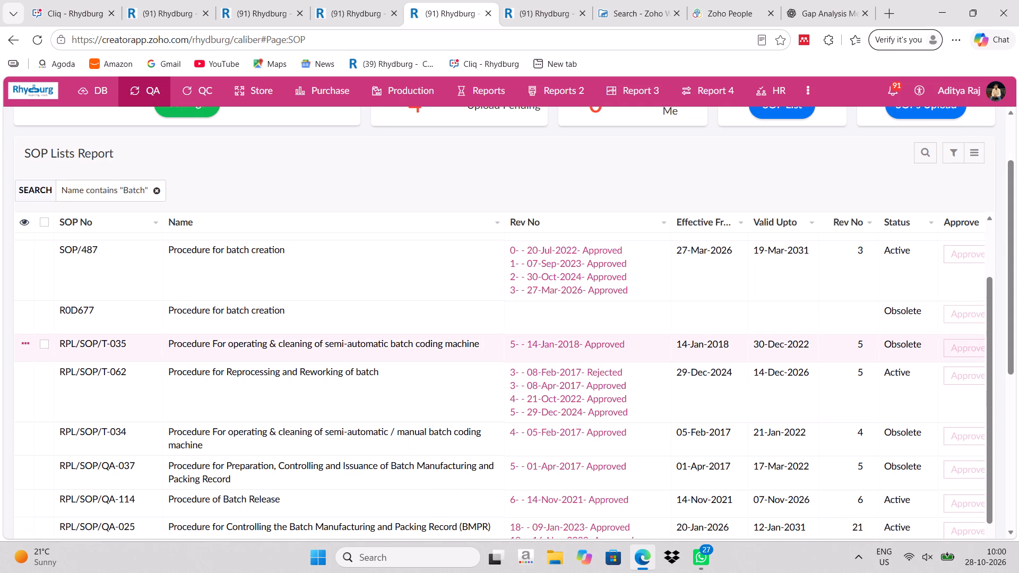
From the "Batch" results, open the record of SOP/487, Procedure for batch creation, and its WorkDrive file effective from 27-Mar-2026.
scroll(433, 375, "down", 3)
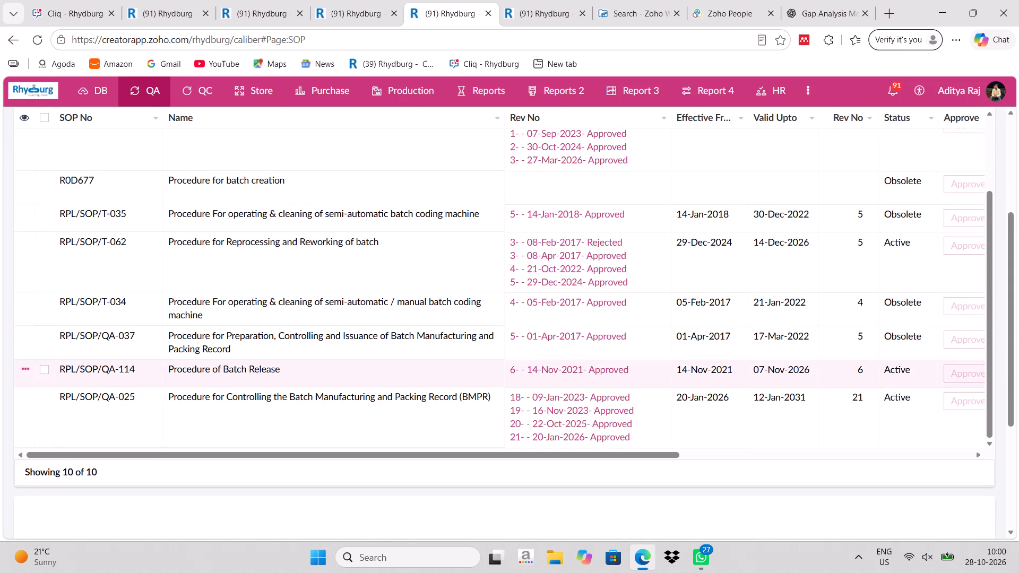
scroll(353, 442, "up", 1)
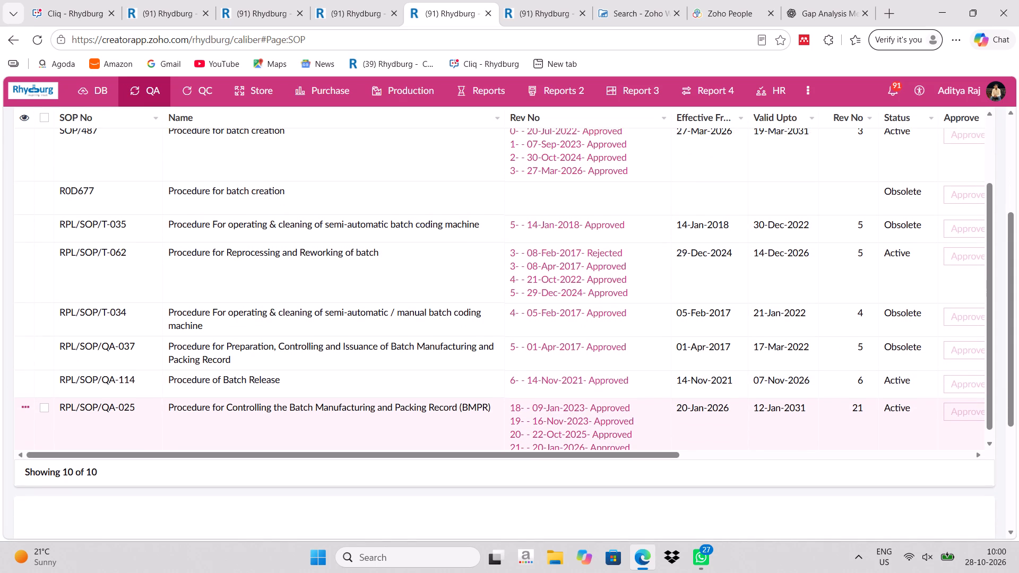
scroll(353, 442, "up", 1)
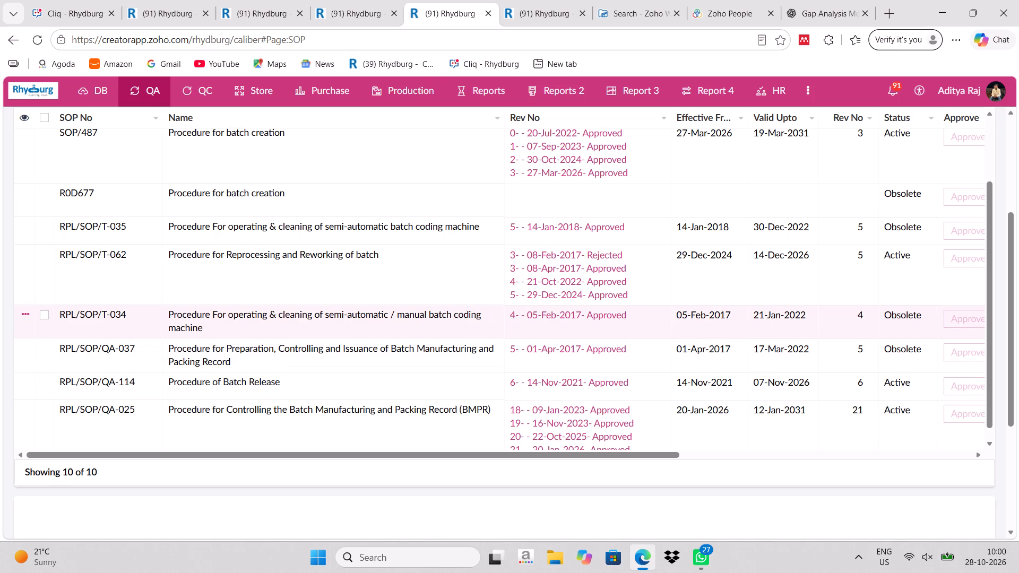
scroll(372, 326, "up", 1)
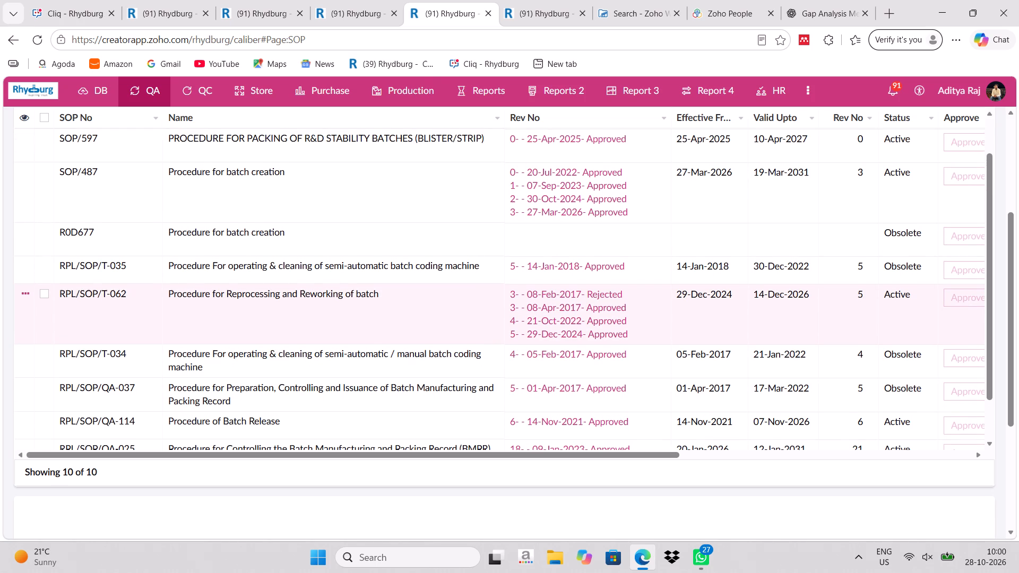
scroll(372, 326, "up", 1)
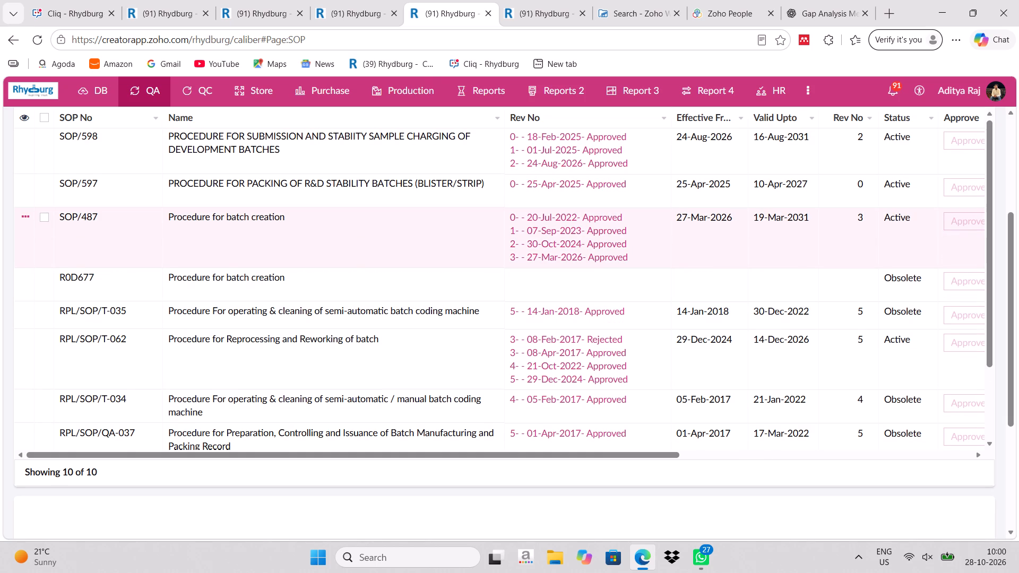
left_click(446, 226)
scroll(893, 440, "down", 1)
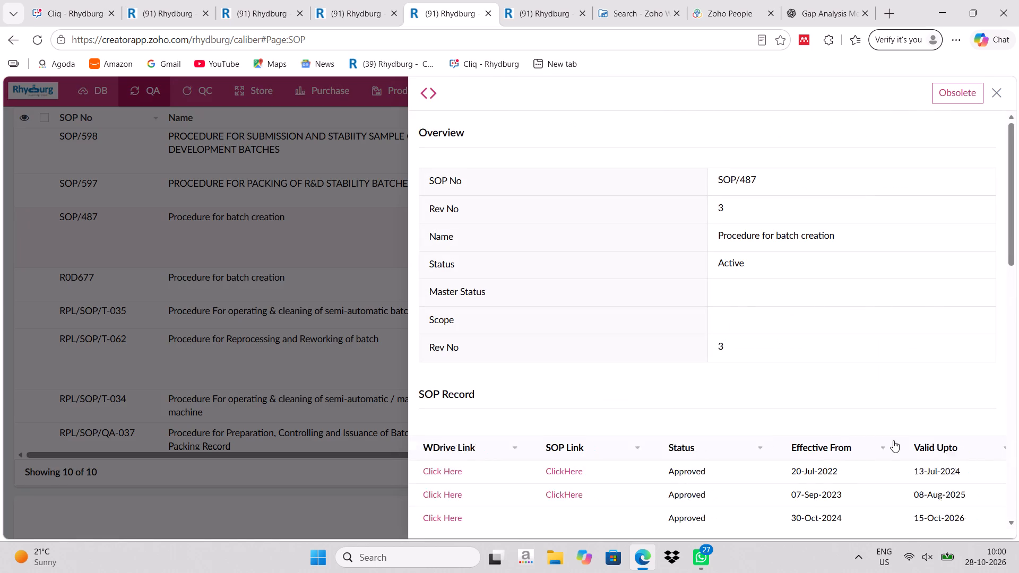
scroll(893, 440, "down", 1)
scroll(831, 447, "right", 1)
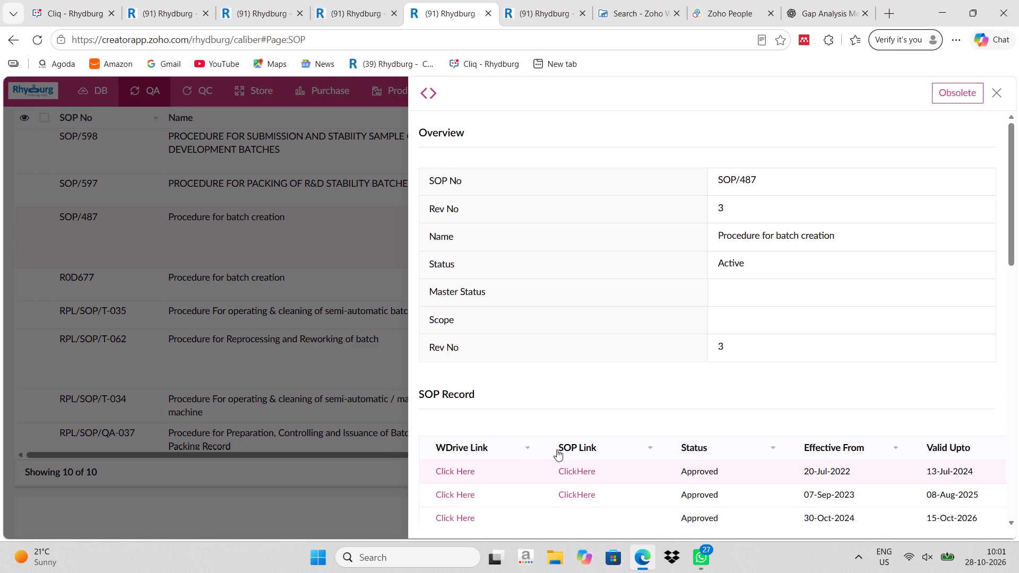
scroll(546, 467, "down", 2)
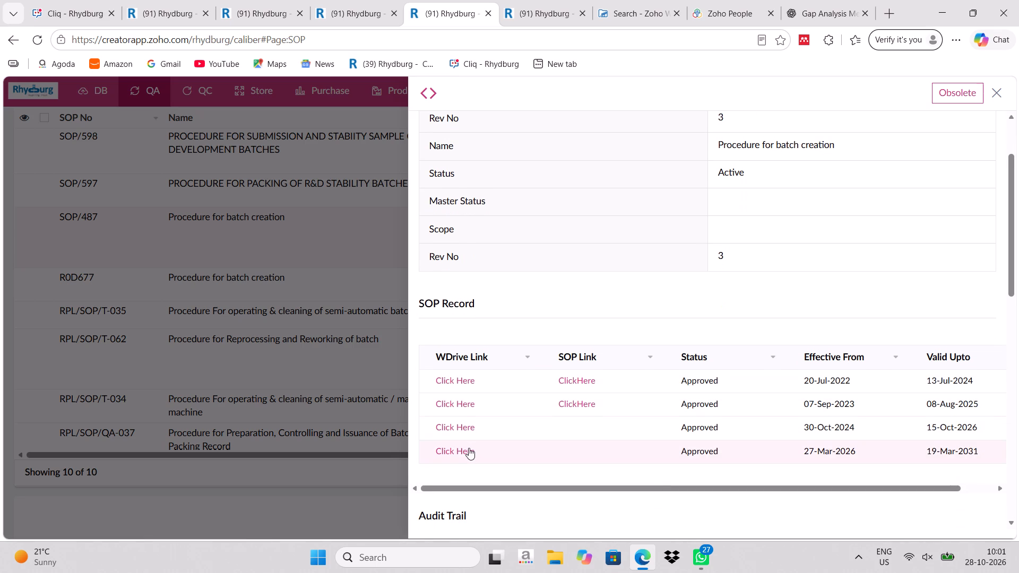
left_click(464, 447)
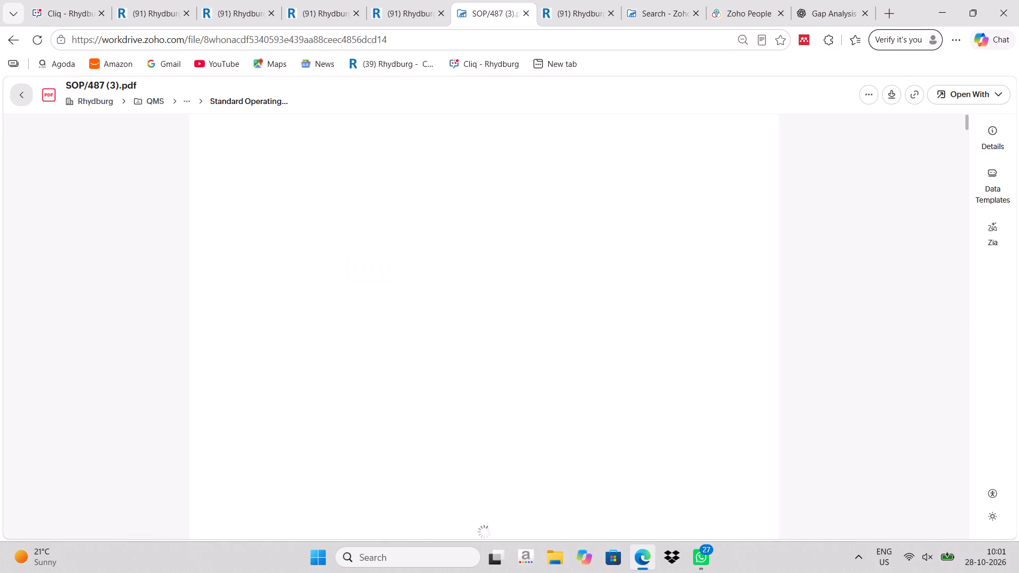
Read through SOP/487 (3).pdf for how batch numbers are assigned, including the batch creation steps and revision history, and close it.
scroll(464, 447, "down", 6)
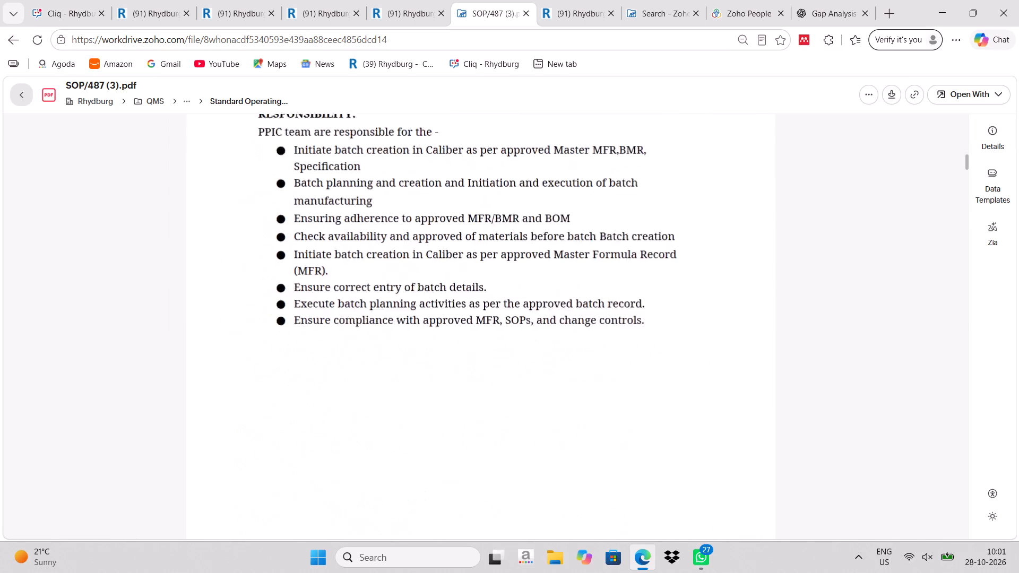
scroll(464, 447, "down", 8)
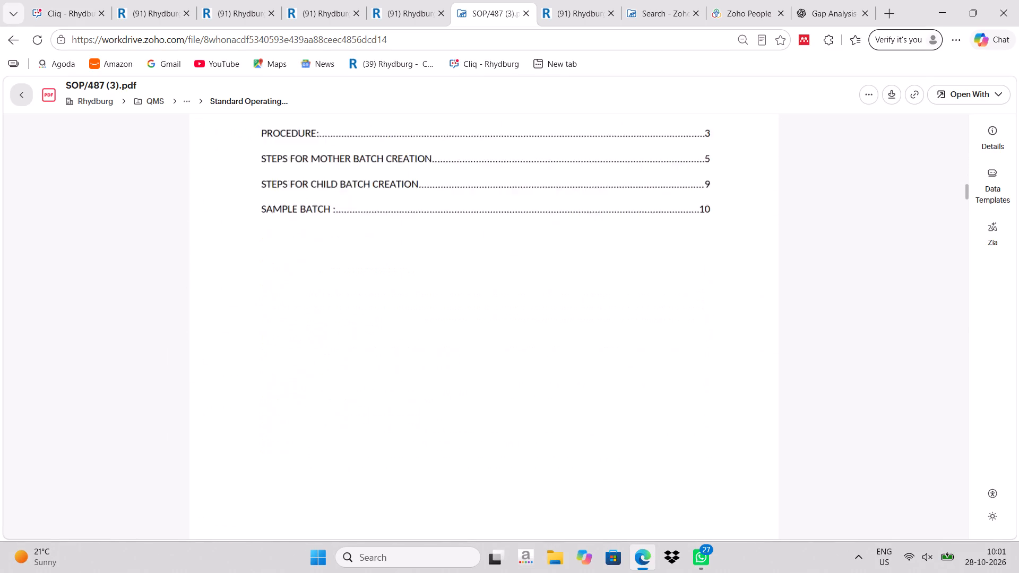
scroll(464, 447, "down", 5)
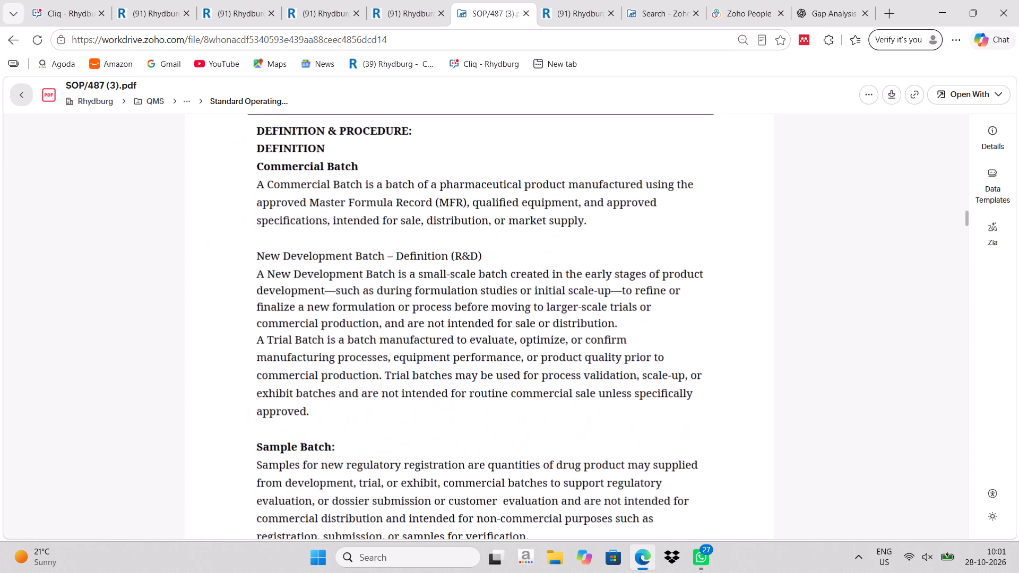
scroll(464, 447, "down", 4)
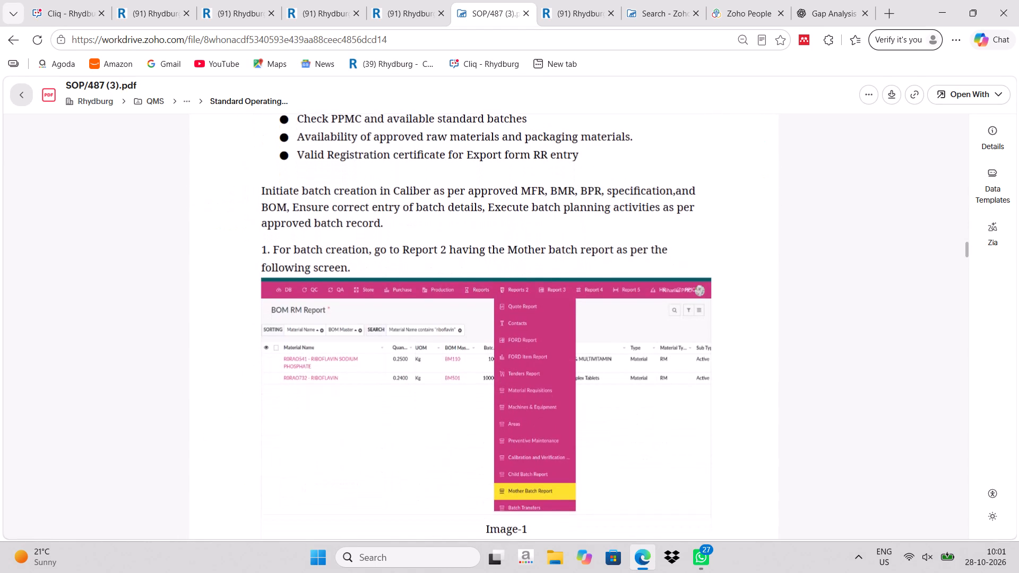
scroll(464, 447, "down", 7)
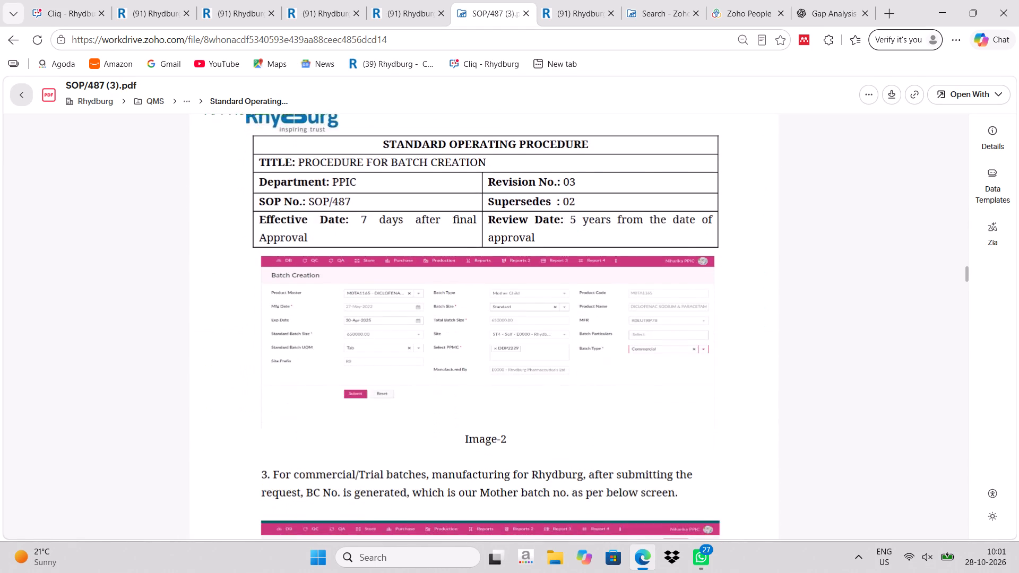
scroll(464, 447, "down", 6)
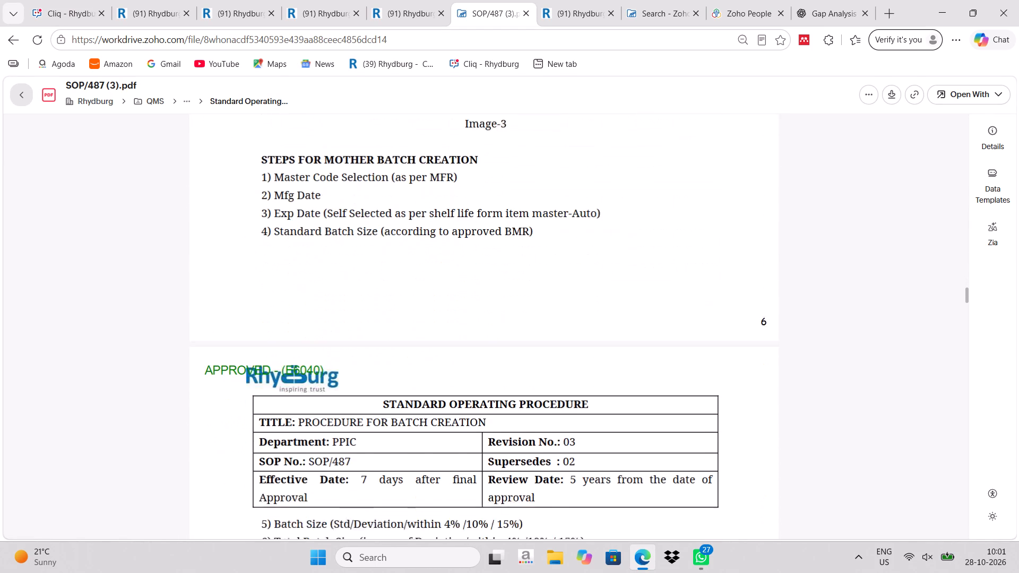
scroll(464, 447, "down", 5)
scroll(464, 447, "up", 2)
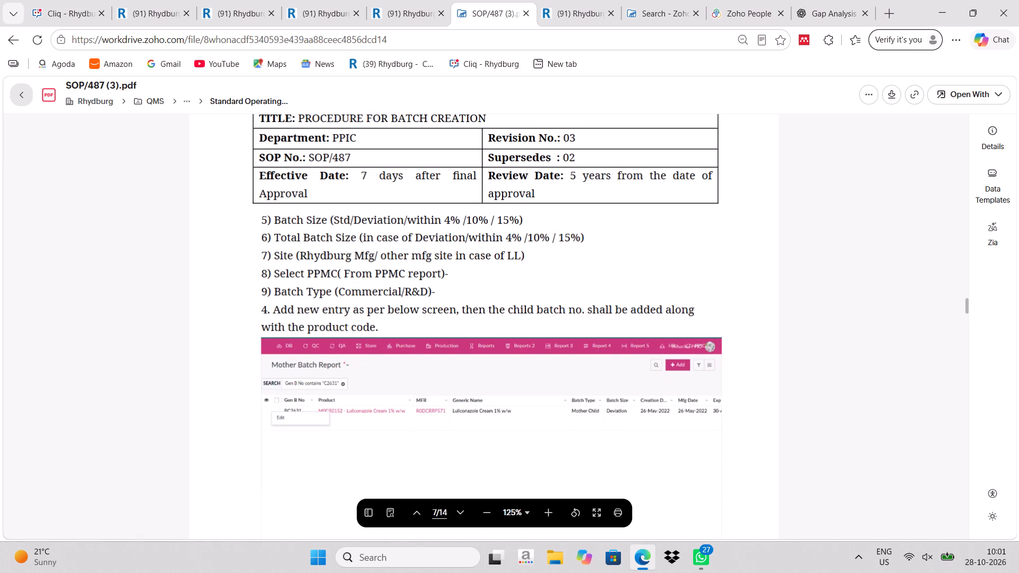
scroll(376, 306, "left", 3)
scroll(376, 306, "down", 6)
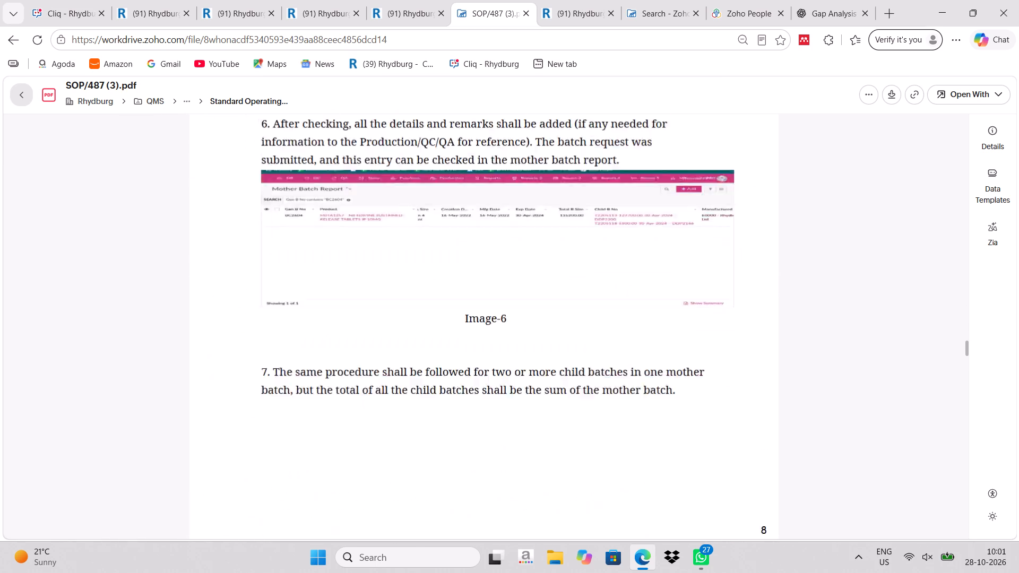
scroll(376, 306, "down", 4)
scroll(376, 306, "up", 1)
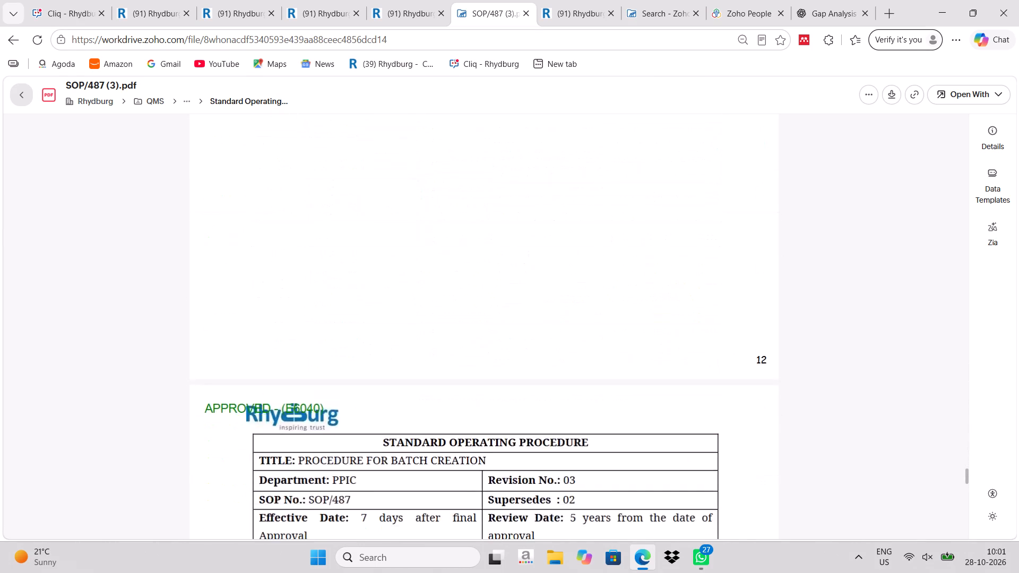
scroll(376, 306, "up", 3)
scroll(376, 306, "down", 1)
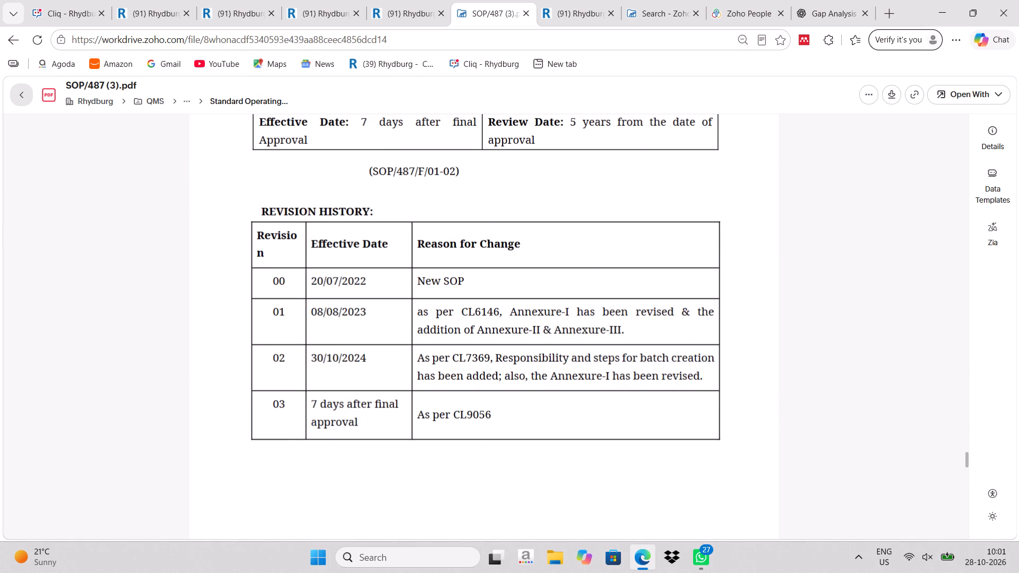
left_click(525, 4)
left_click(524, 13)
scroll(601, 343, "up", 3)
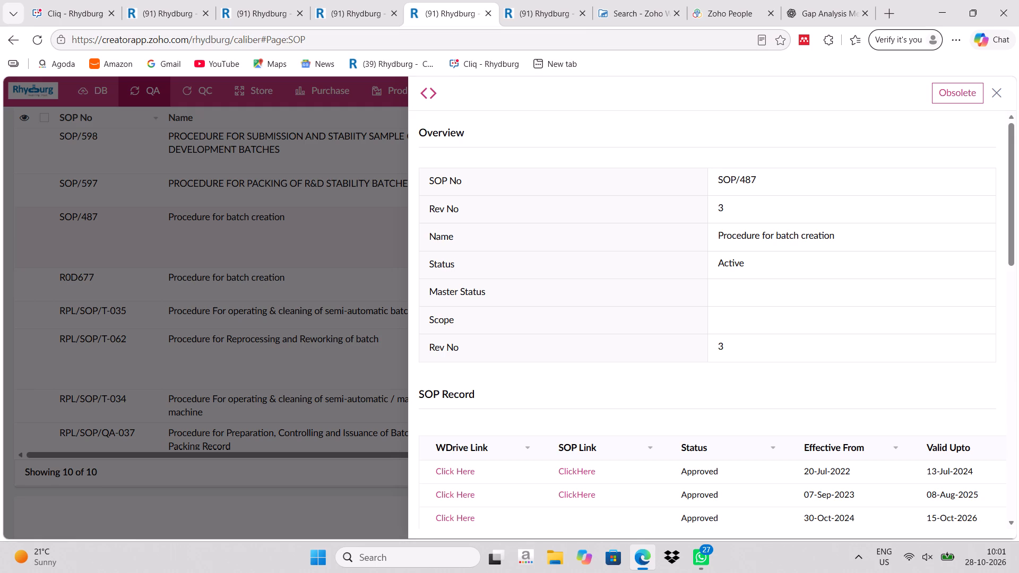
Move the Gap Analysis Report tab of pending entries into its own maximized window and show the end of entry 819's checklist.
left_click(549, 0)
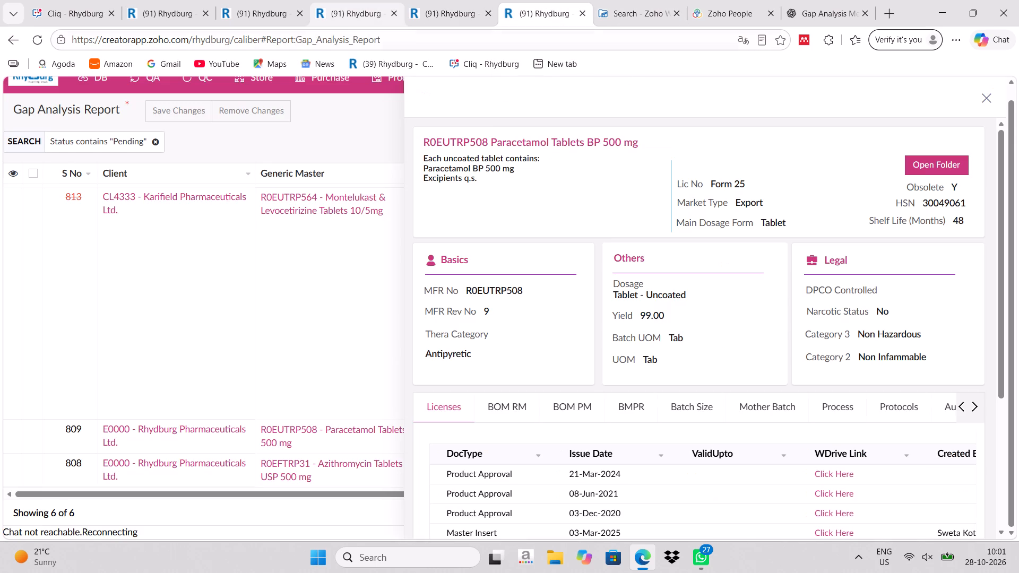
left_click_drag(358, 2, 426, 332)
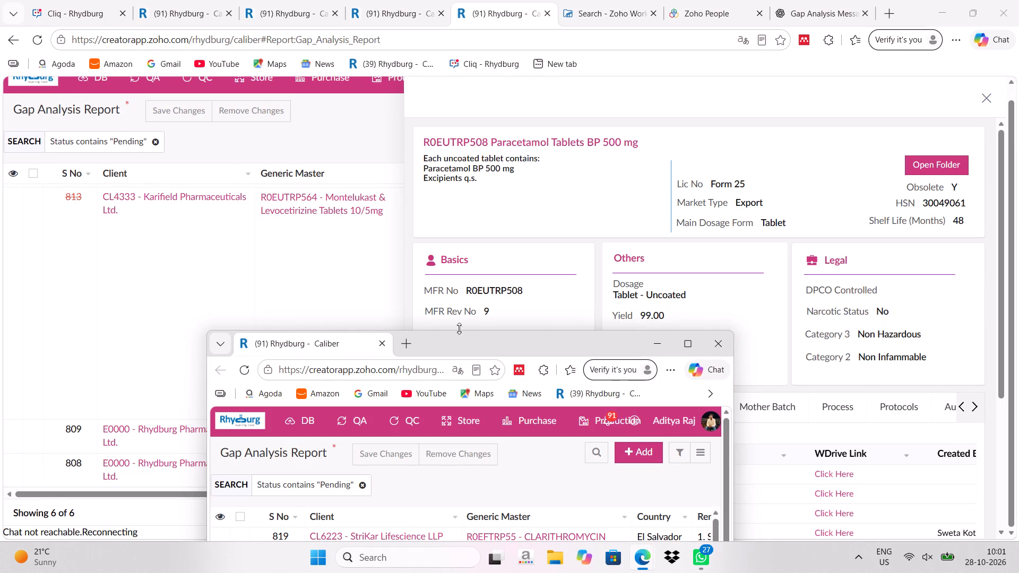
left_click(681, 348)
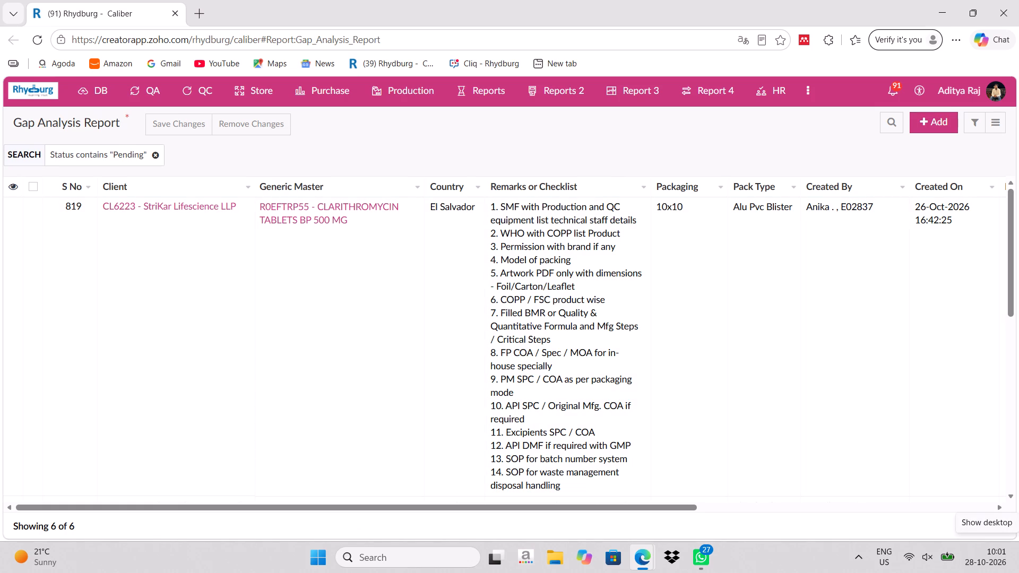
scroll(698, 305, "down", 2)
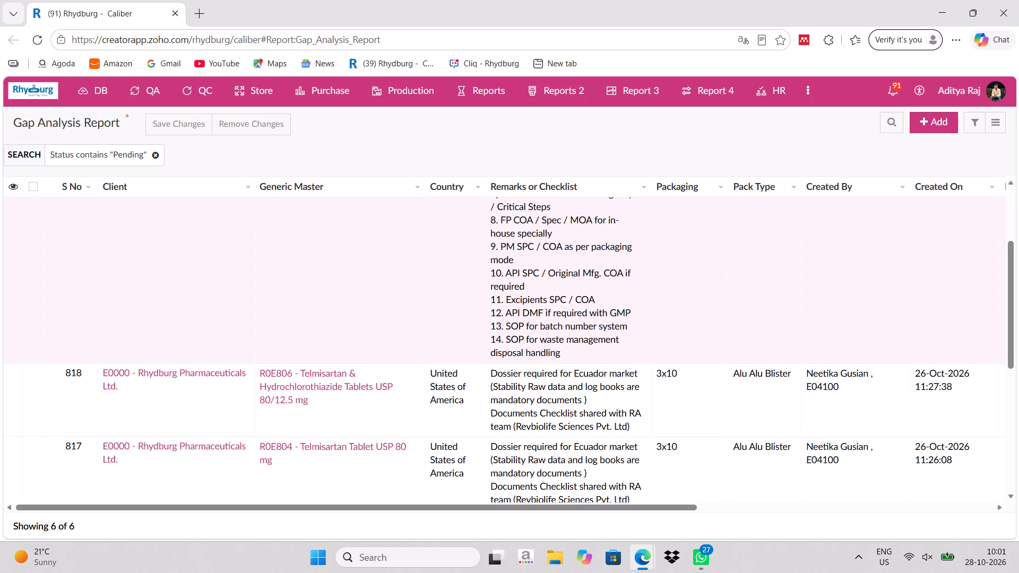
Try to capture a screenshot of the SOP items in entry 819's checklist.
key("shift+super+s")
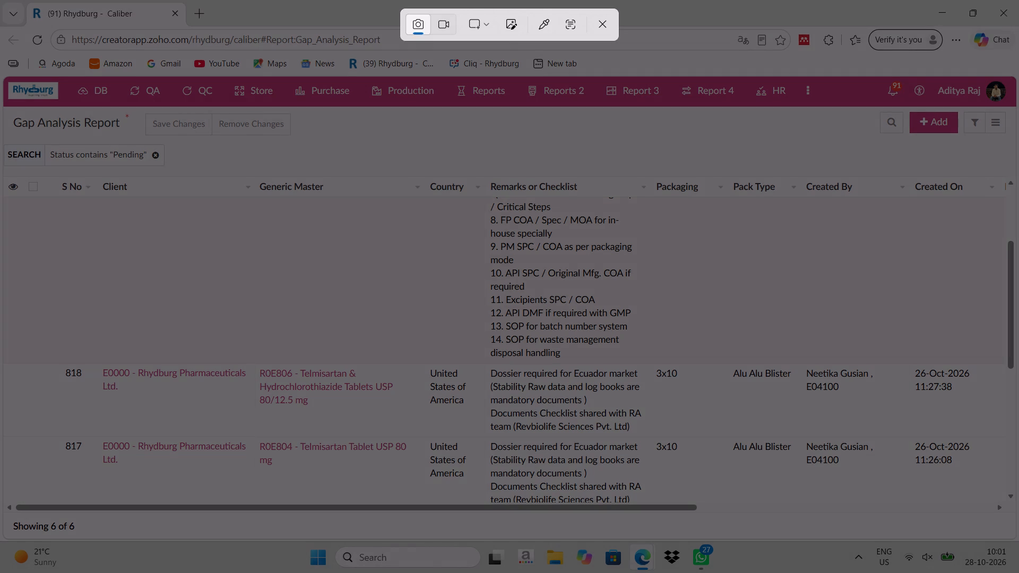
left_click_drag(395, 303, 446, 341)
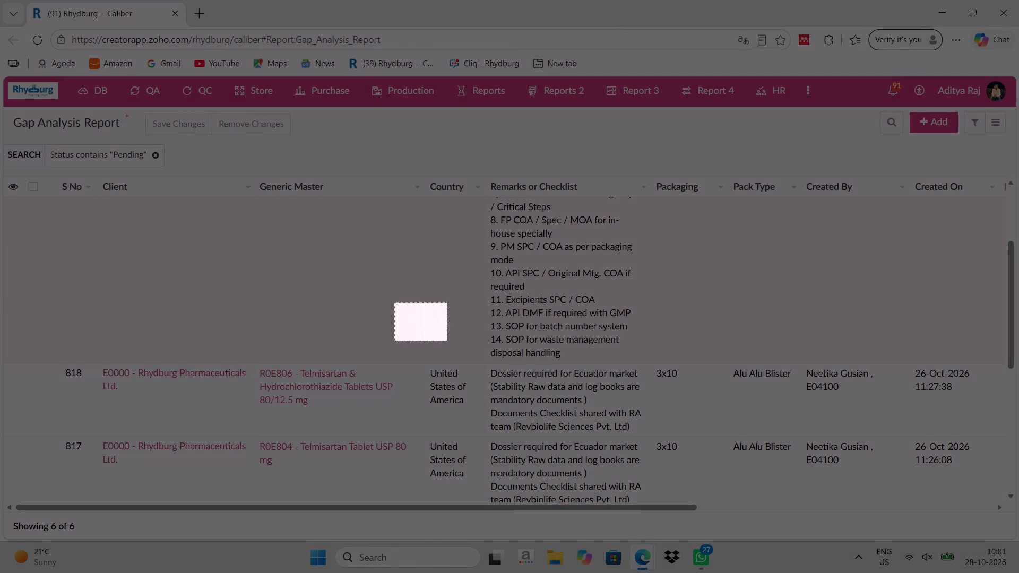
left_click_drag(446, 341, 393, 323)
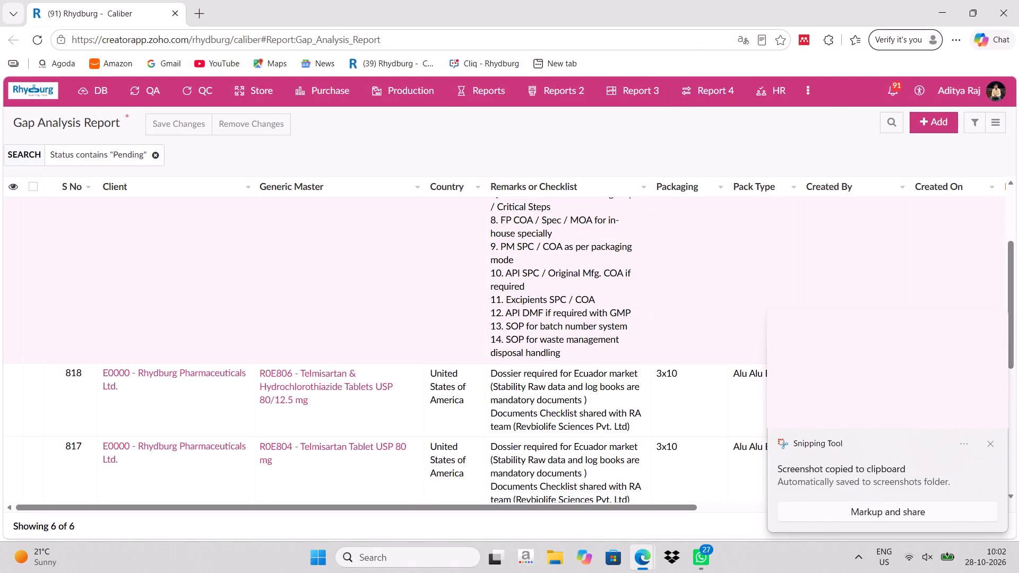
Capture a screenshot of entry 819's checklist items 13 and 14, the SOPs for batch number system and waste management disposal handling.
key("shift+super+s")
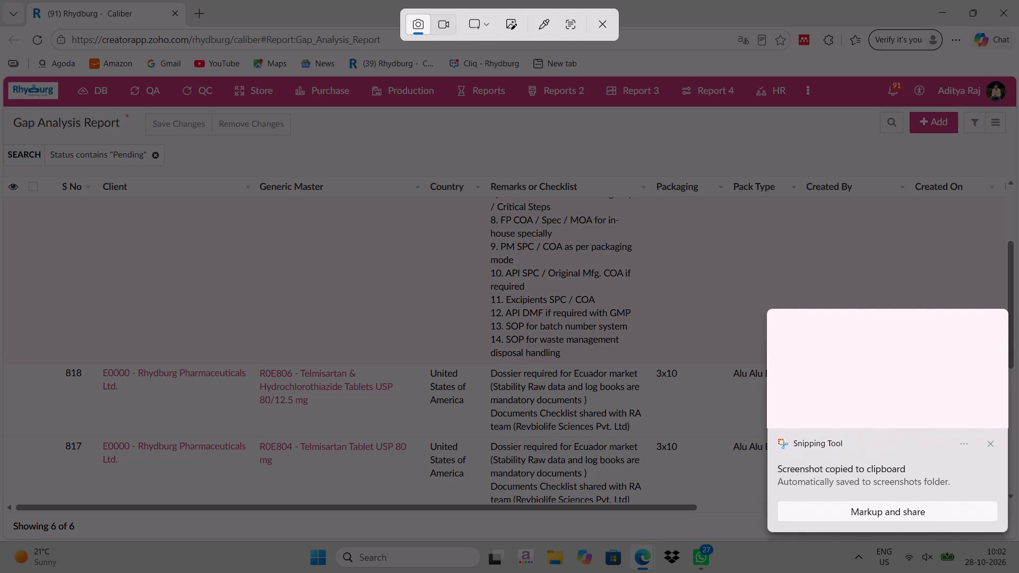
left_click_drag(451, 323, 517, 335)
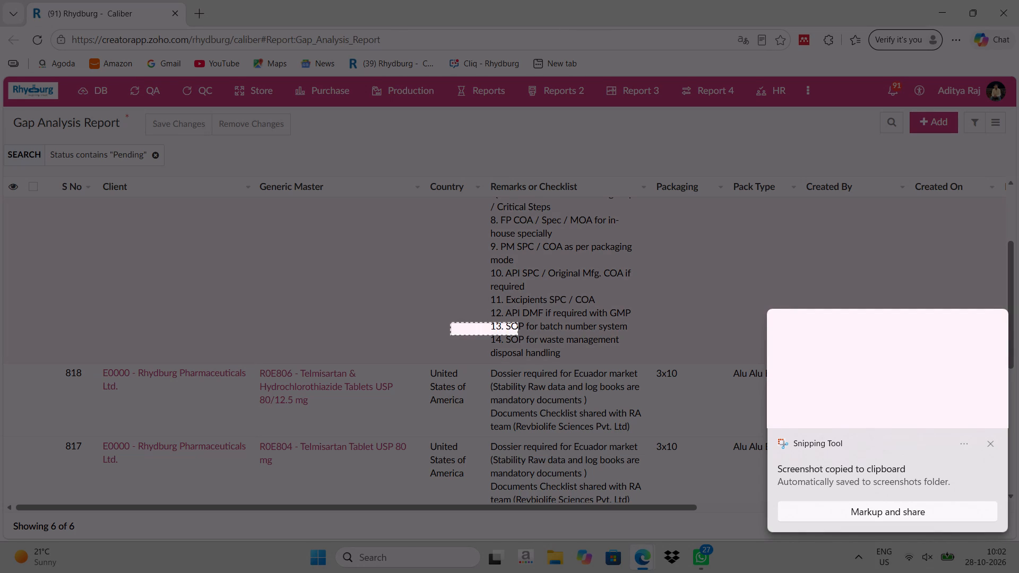
left_click_drag(517, 335, 744, 370)
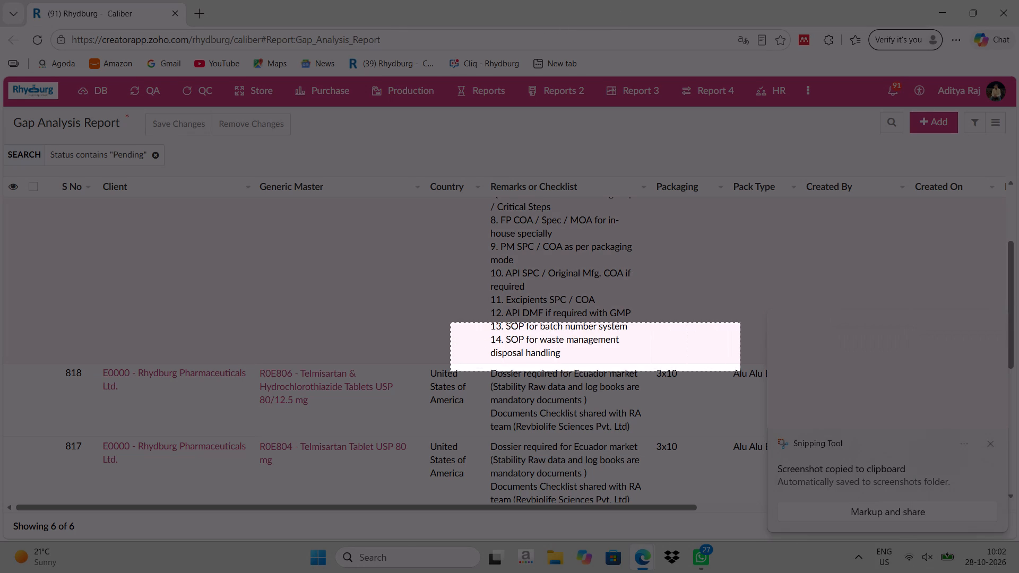
left_click_drag(744, 370, 782, 369)
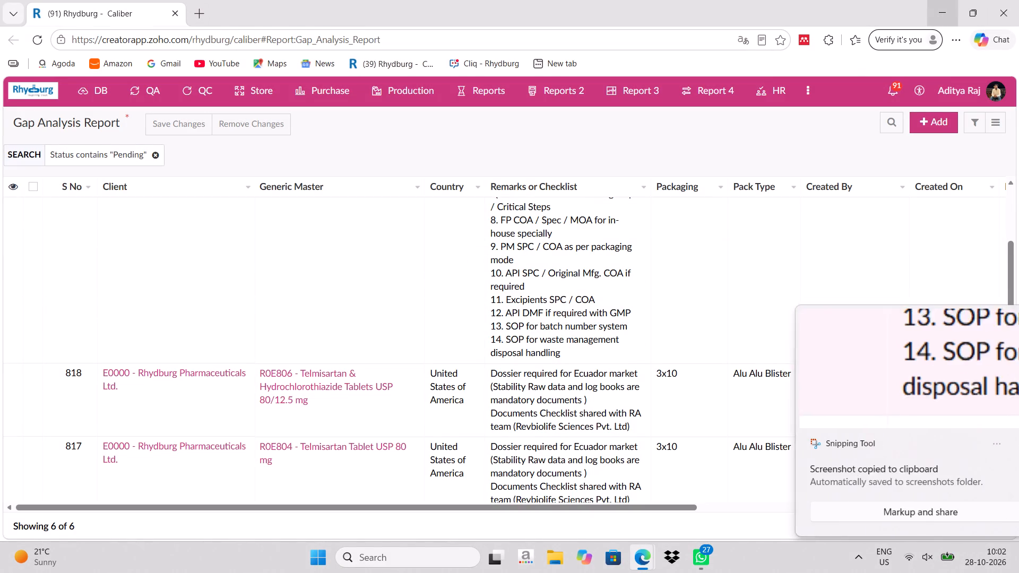
Minimize the Gap Analysis Report window, switch to Cliq and open the direct conversation with the unread message.
left_click(949, 6)
left_click(75, 0)
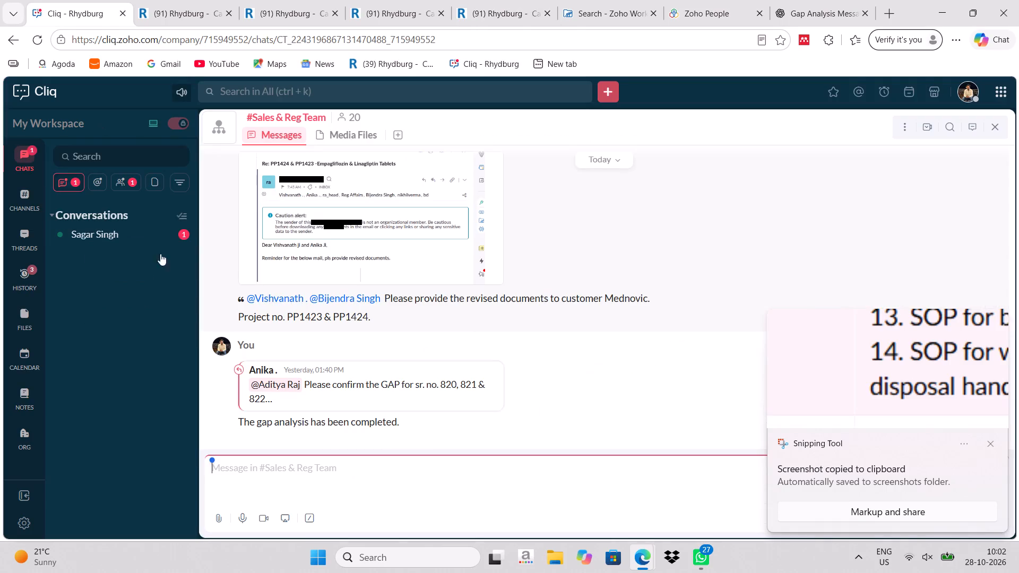
scroll(358, 389, "down", 3)
left_click(97, 232)
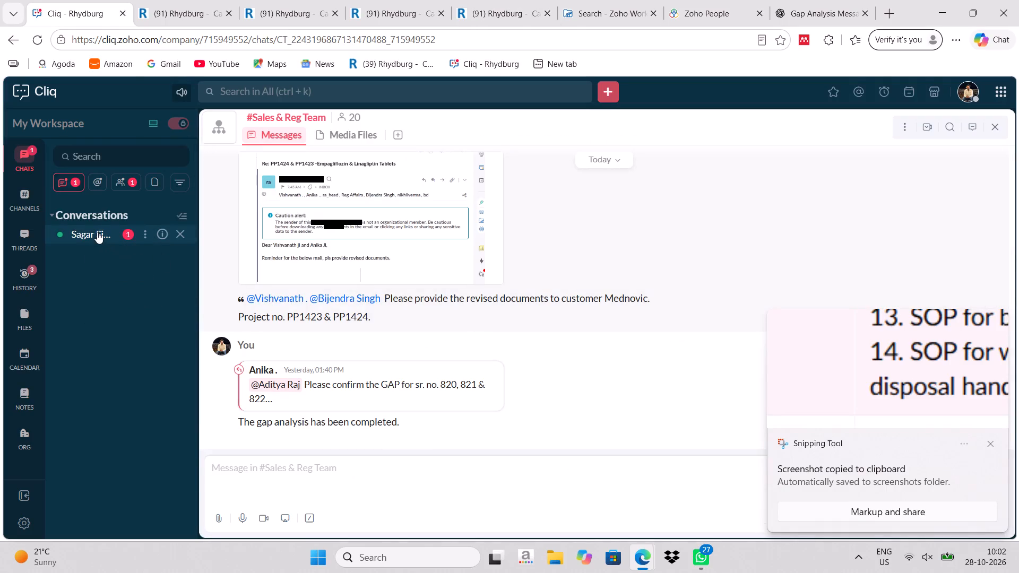
scroll(450, 370, "down", 4)
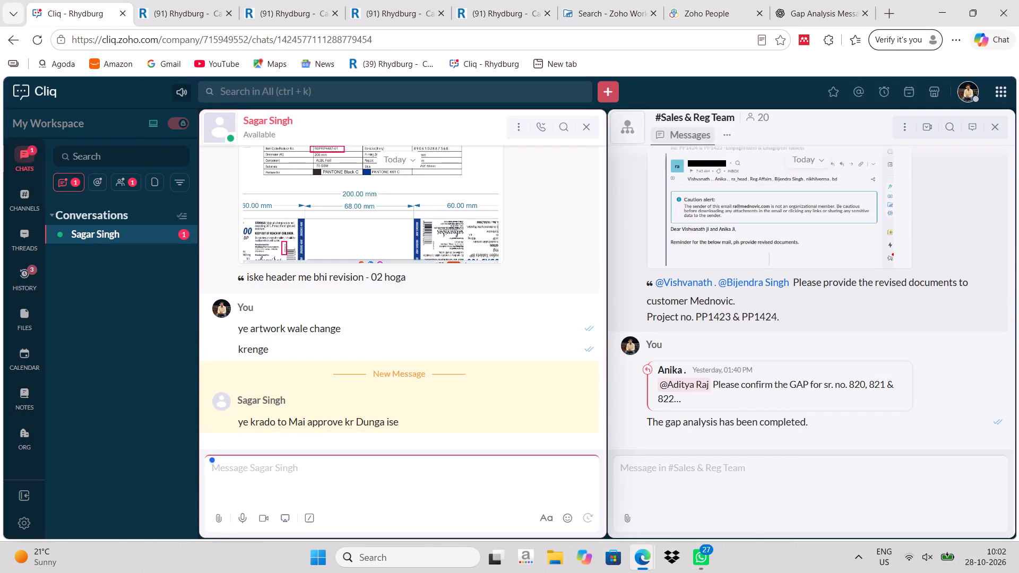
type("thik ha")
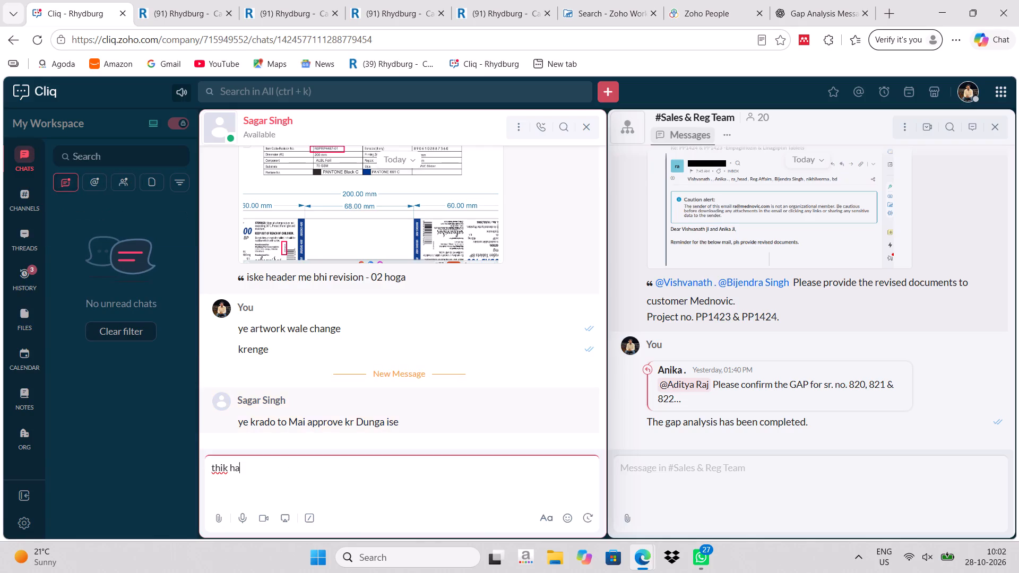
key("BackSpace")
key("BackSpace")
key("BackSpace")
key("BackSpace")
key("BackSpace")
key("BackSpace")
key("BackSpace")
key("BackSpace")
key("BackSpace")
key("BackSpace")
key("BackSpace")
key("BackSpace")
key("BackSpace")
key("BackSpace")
Search Cliq for "kamy" and open the direct conversation with the Regulatory Affairs graphics designer.
left_click(235, 90)
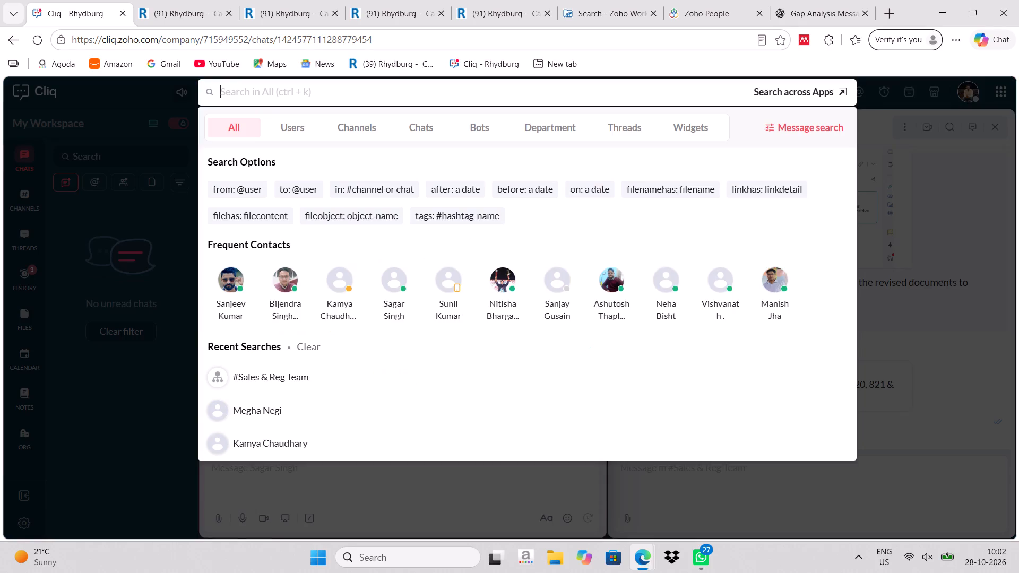
key("s")
key("BackSpace")
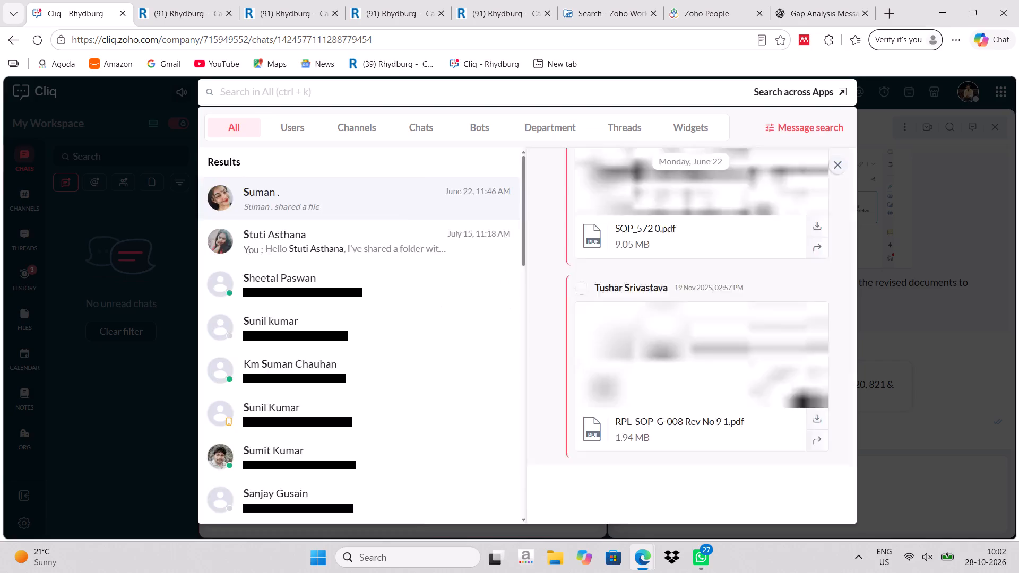
type("kamy")
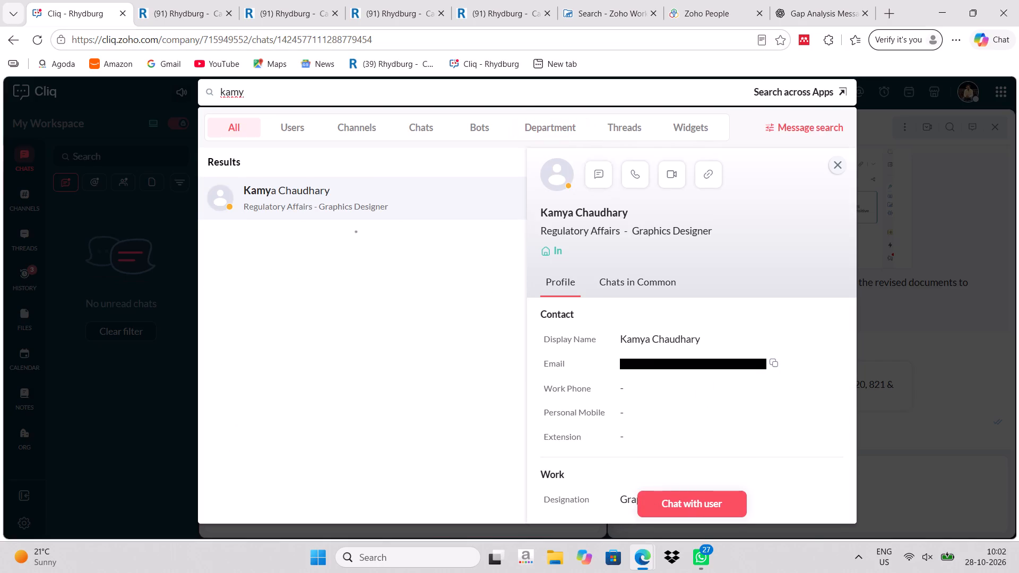
left_click(594, 184)
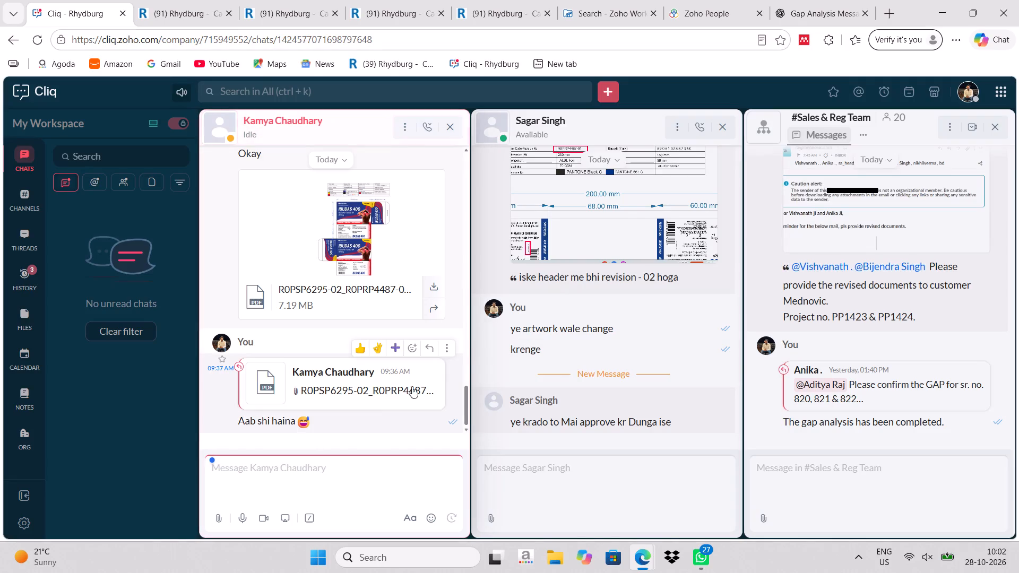
Forward the designer's Ibudas_400 artwork PDF to Sagar with the original sender info included, and close the designer's conversation.
left_click(433, 310)
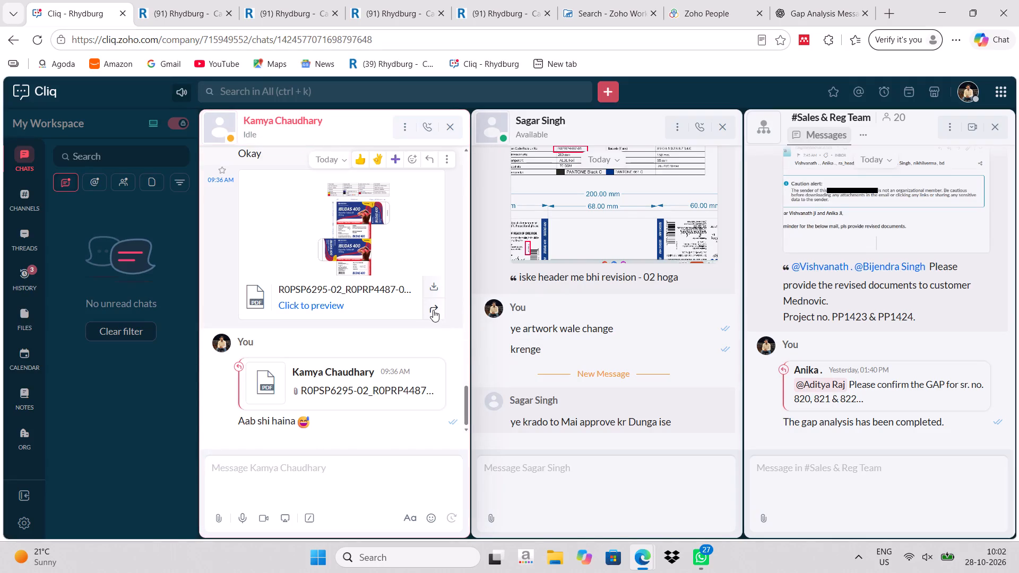
type("saga")
left_click(443, 212)
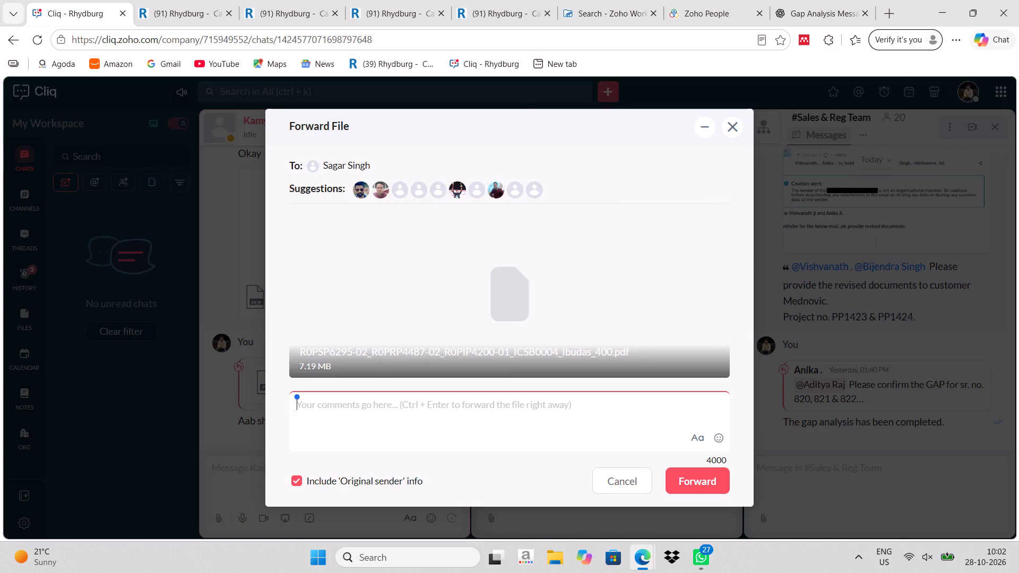
left_click(694, 483)
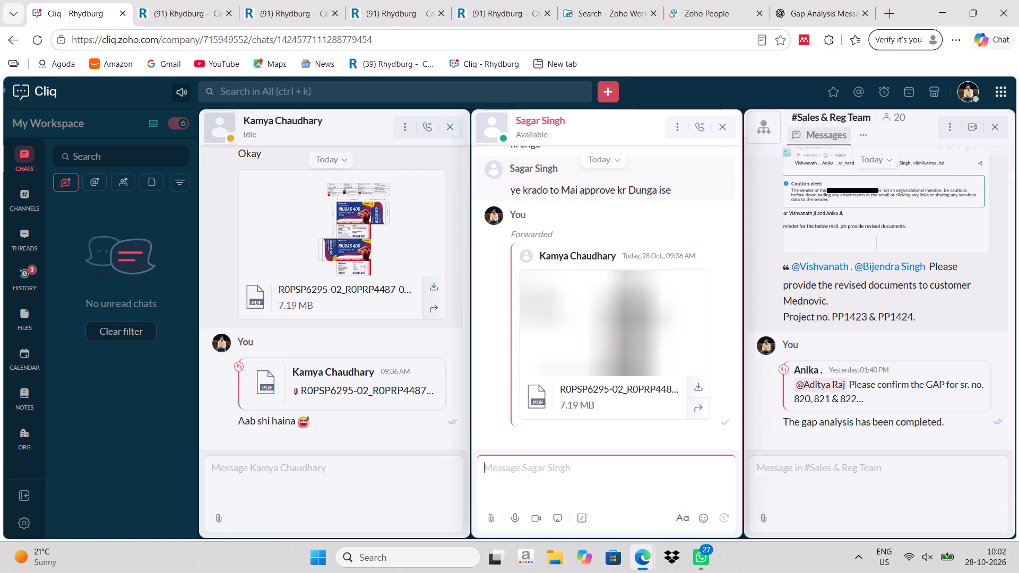
left_click(448, 123)
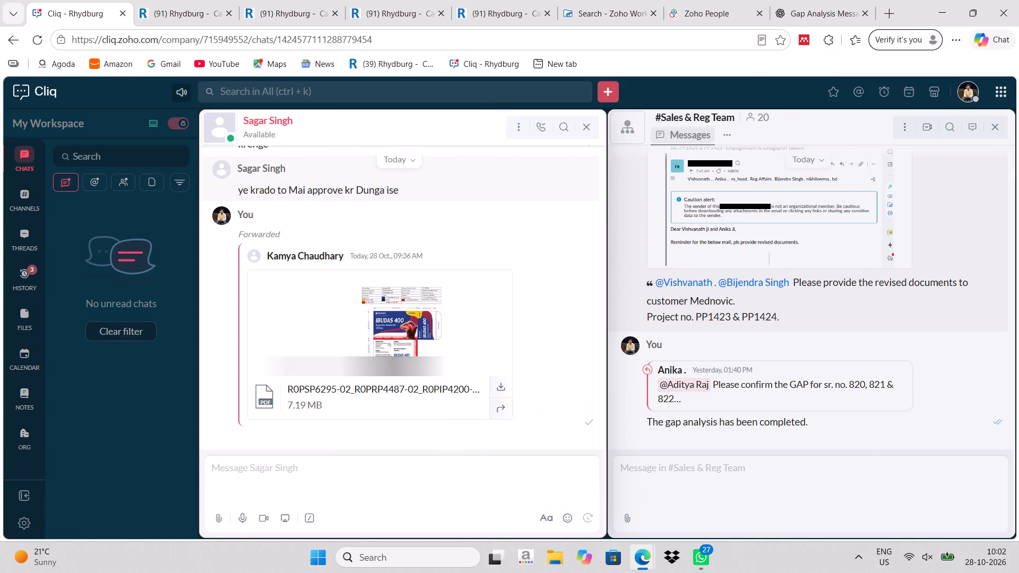
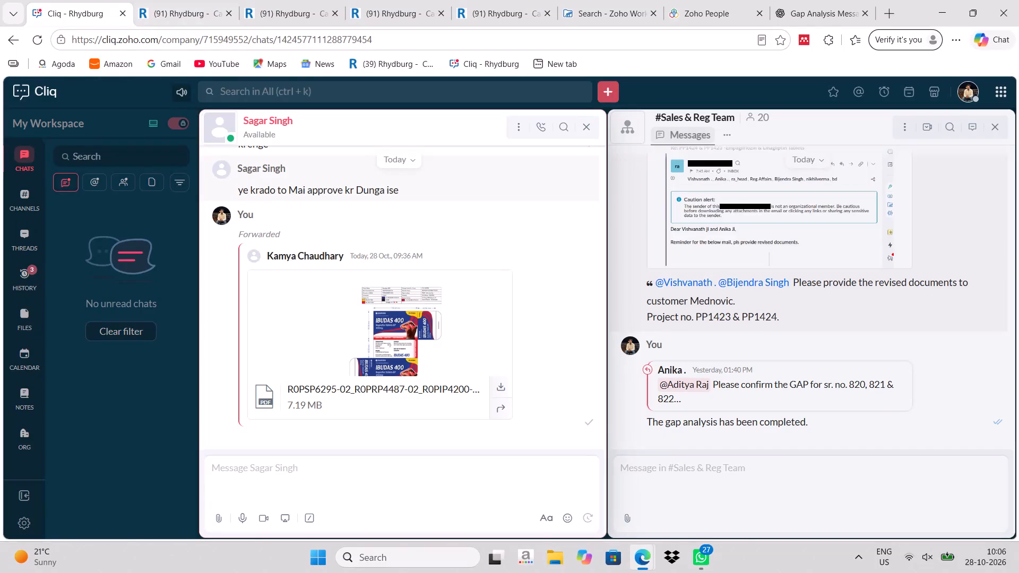
Switch from Cliq to the Caliber Change Control MIS page with the open Ibudas 400 change control record.
left_click(85, 3)
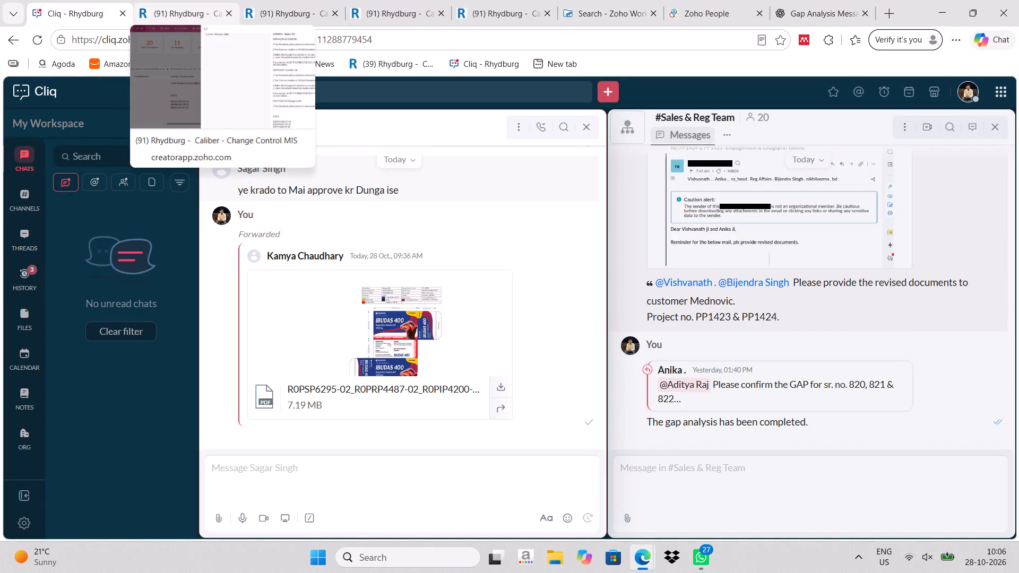
left_click(181, 11)
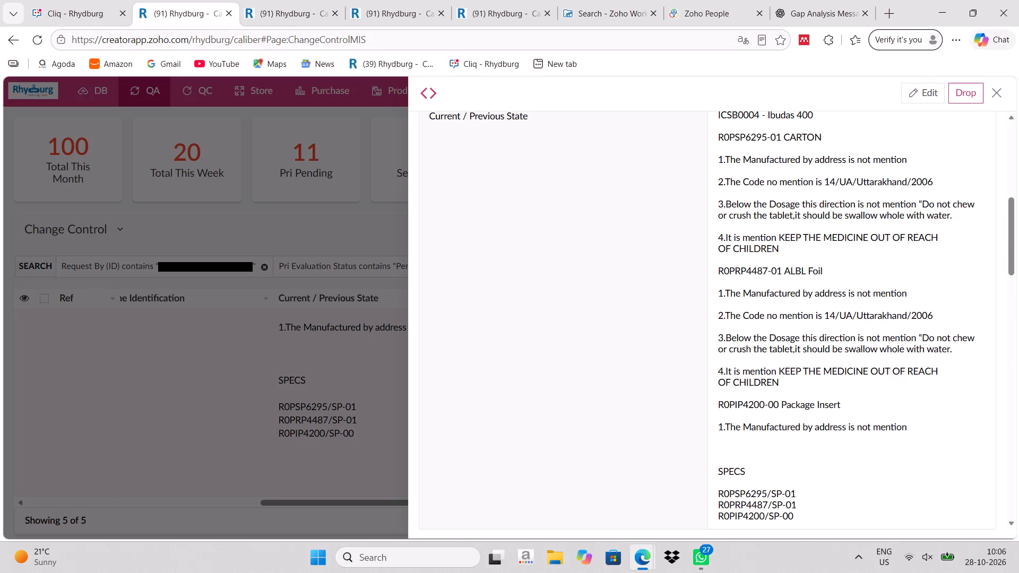
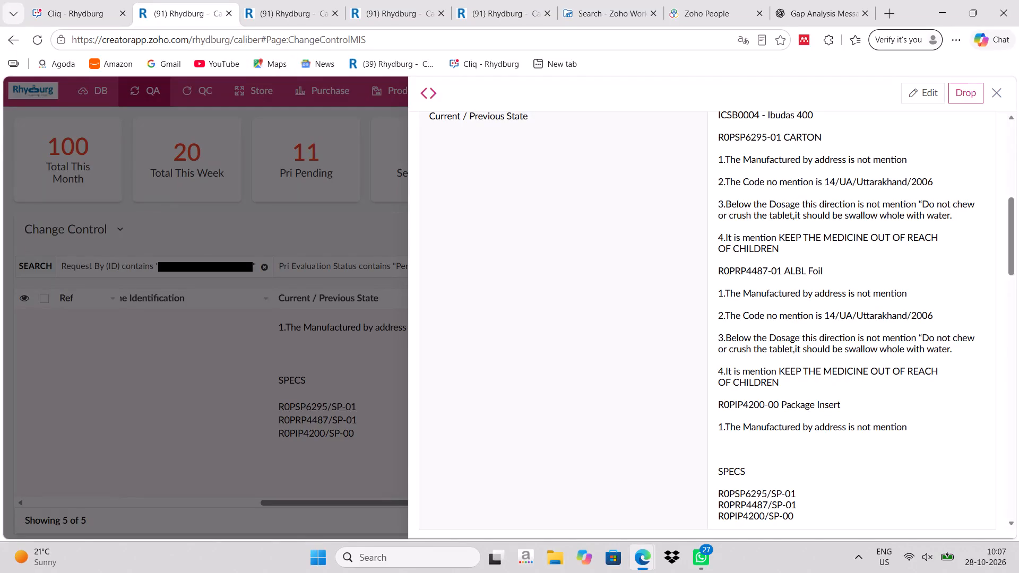
Return to Cliq and open the search across all chats and contacts.
left_click(70, 11)
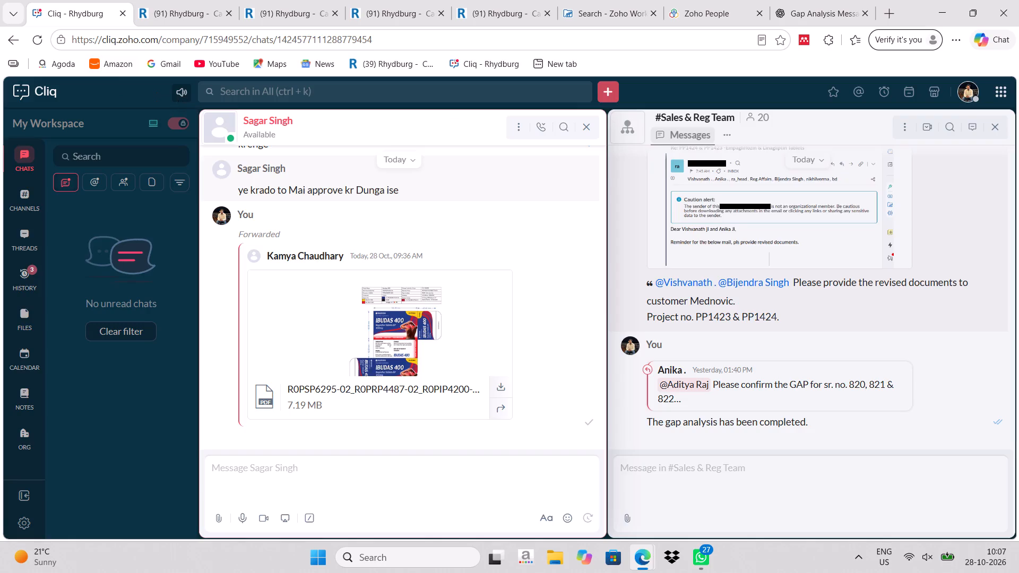
left_click(257, 94)
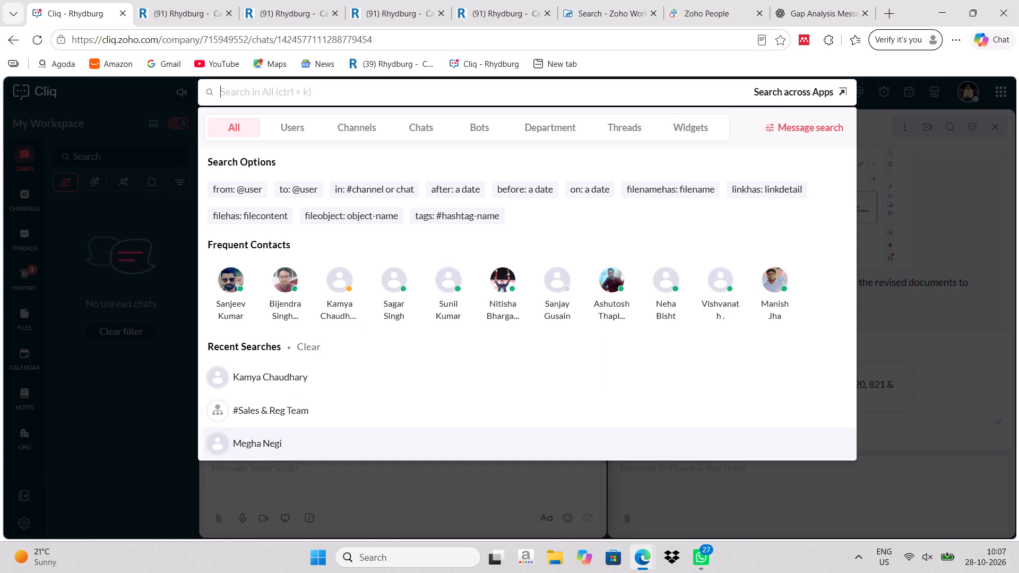
Set the display brightness to 10.
left_click(904, 552)
left_click(831, 443)
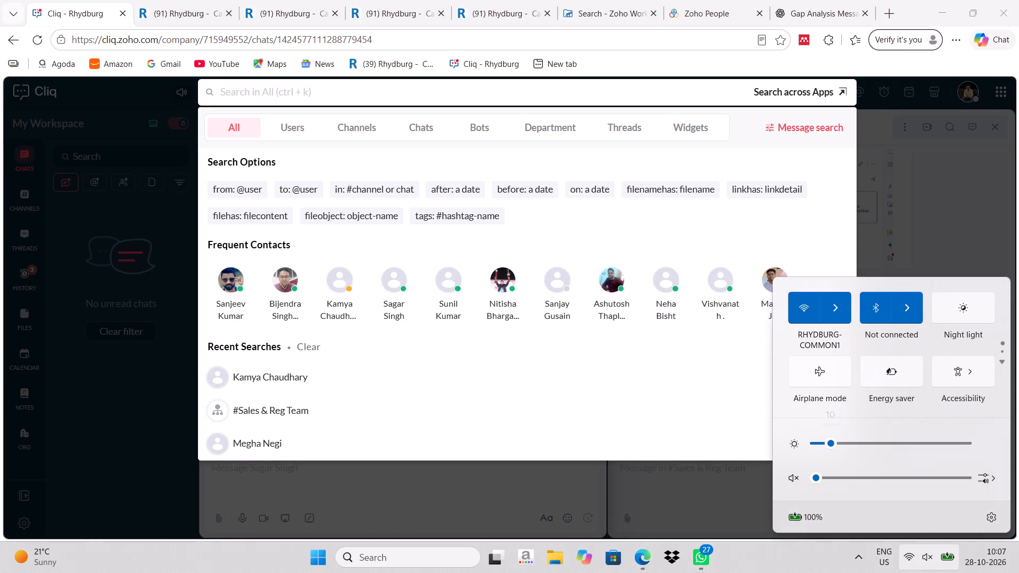
Search Cliq for "prade" and open the chat with Pradeep, the Quality Assurance manager.
left_click(257, 89)
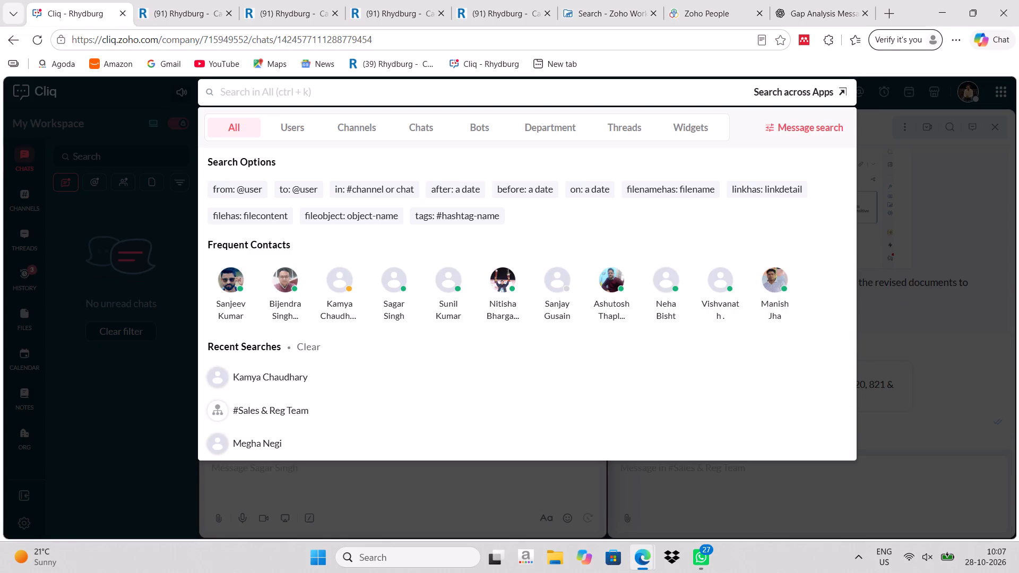
type("prade")
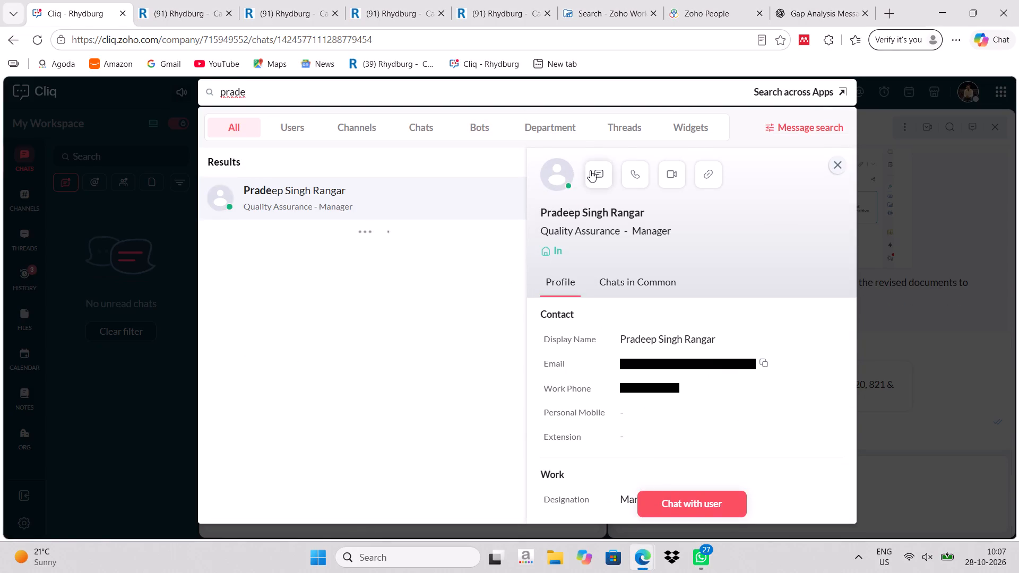
left_click(591, 171)
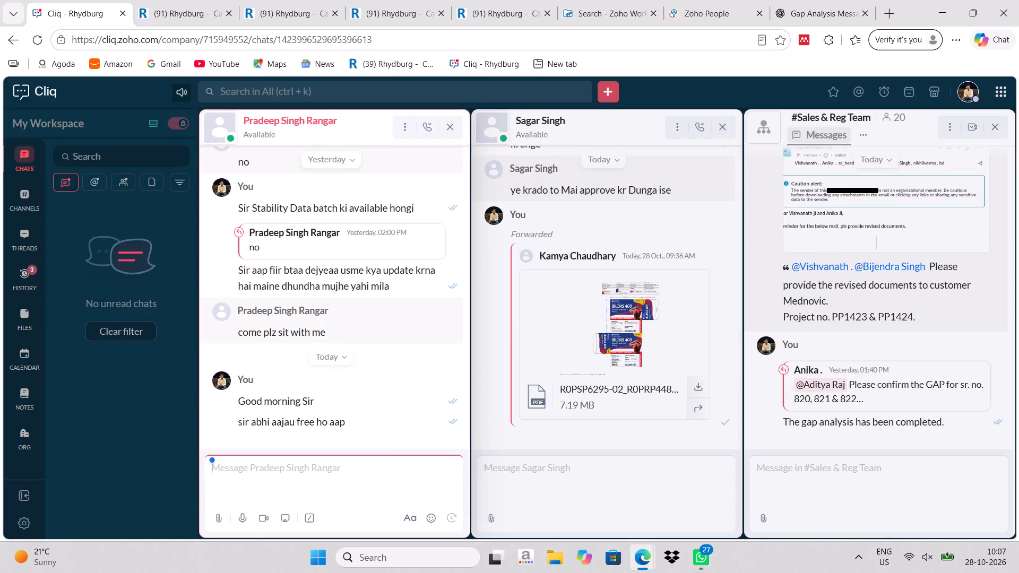
Share the copied image of SOP items 13 and 14 with Pradeep, with the comment "Sir iske batch number miil jayenge".
left_click(267, 463)
key("ctrl+v")
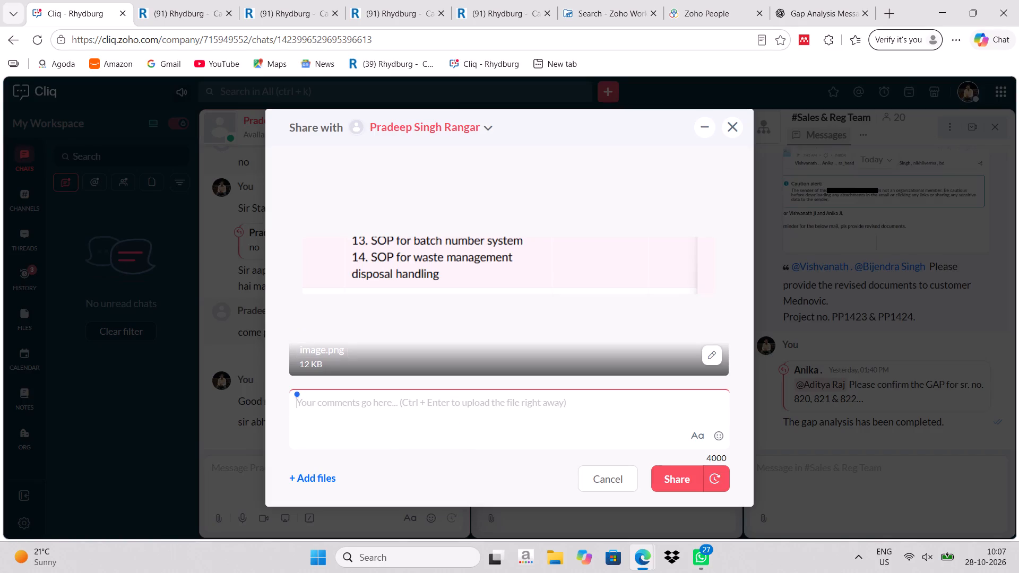
type("Sir iske batch niu")
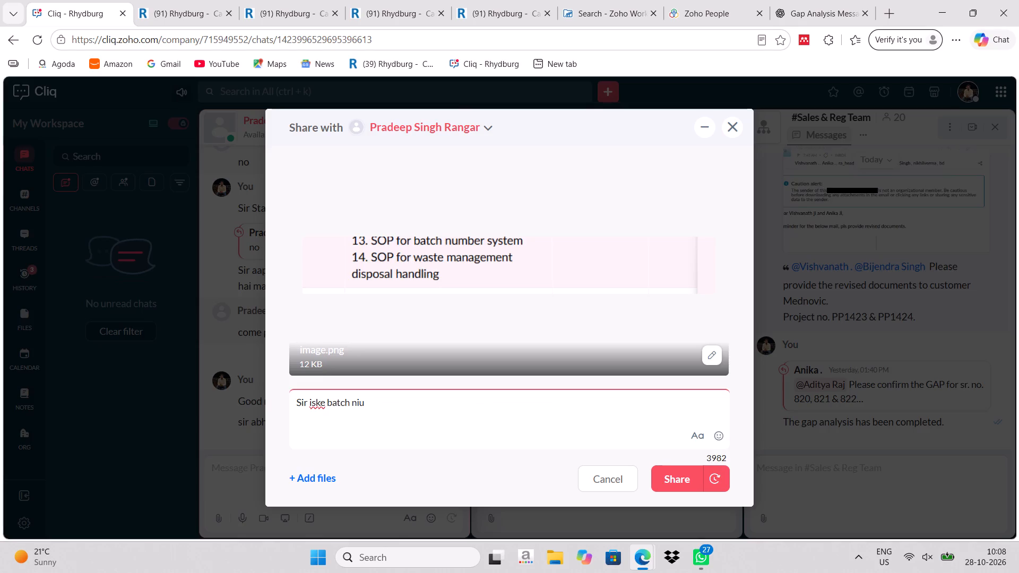
key("BackSpace")
key("BackSpace")
type("umberb")
key("BackSpace")
key("space")
type("khaa se")
key("space")
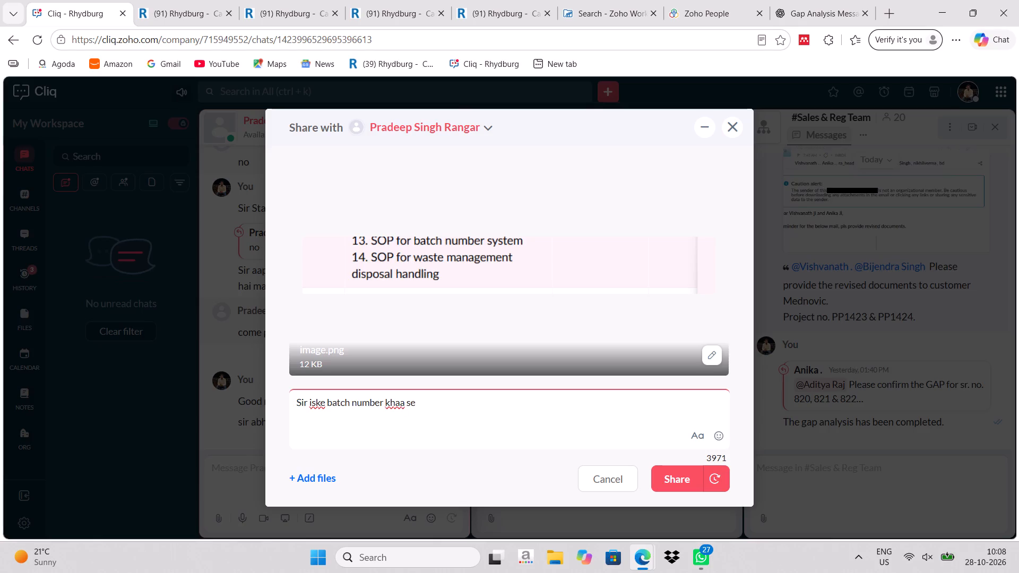
key("BackSpace")
key("BackSpace")
key("BackSpace")
key("BackSpace")
key("BackSpace")
key("BackSpace")
key("BackSpace")
key("BackSpace")
type("miil jayenge")
key("Return")
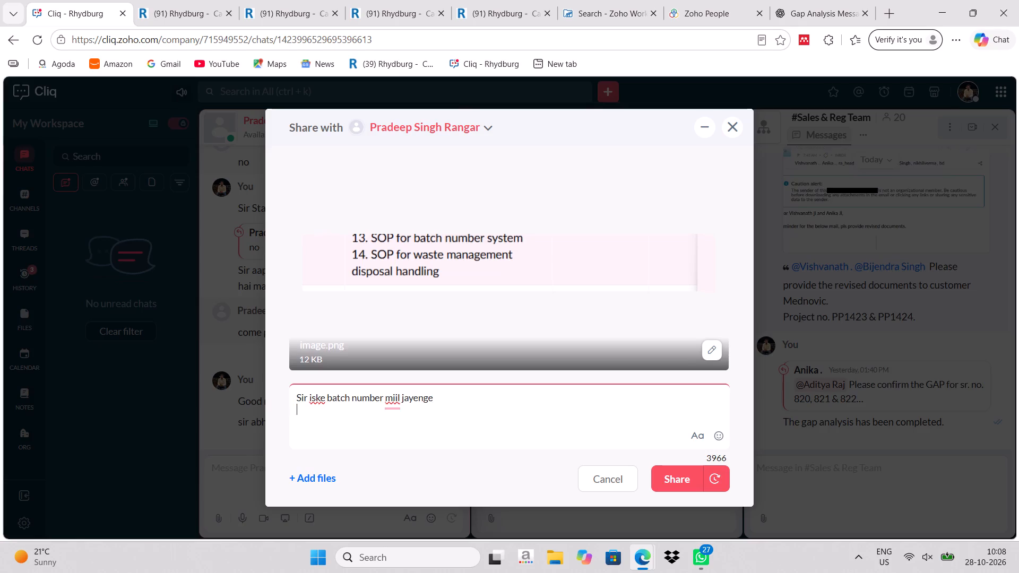
left_click(687, 483)
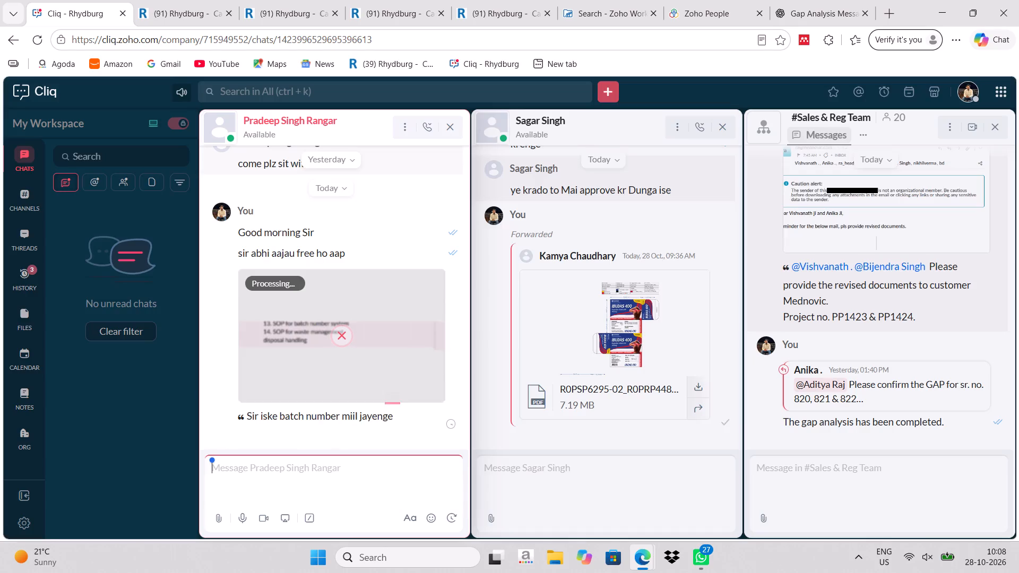
Switch from Cliq to the Caliber Gap Analysis Report page filtered to pending entries.
left_click(301, 14)
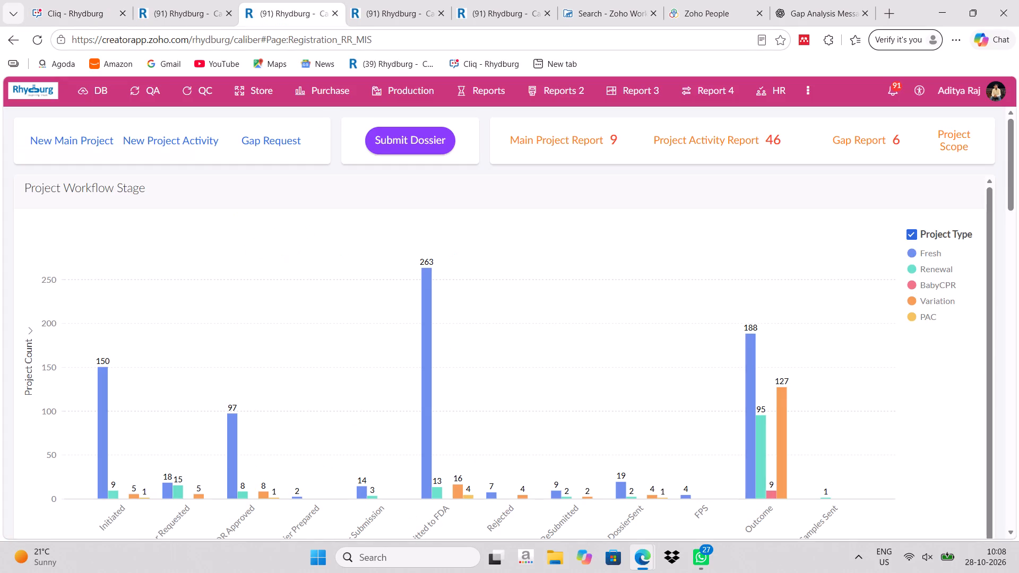
left_click(585, 7)
left_click(490, 8)
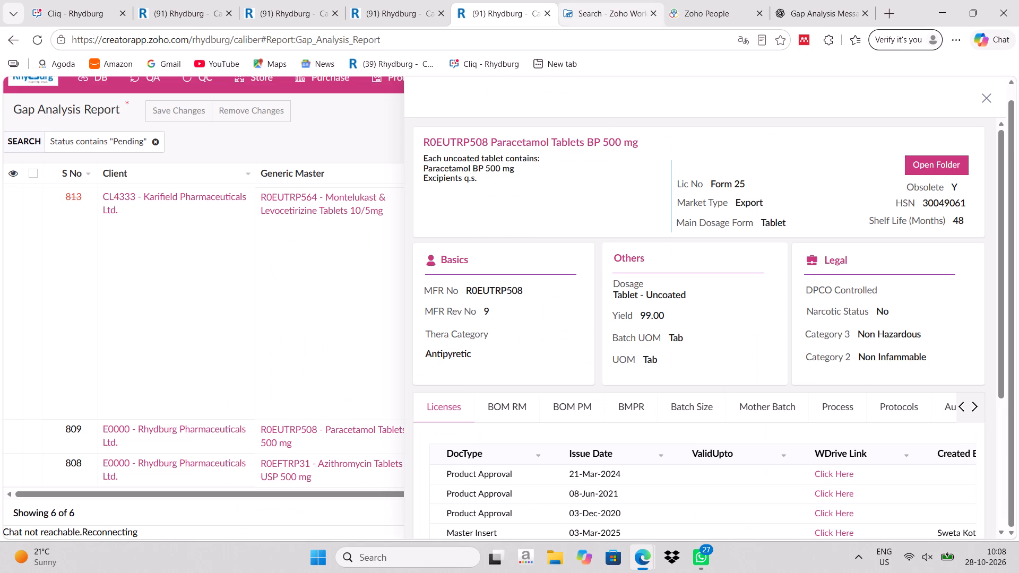
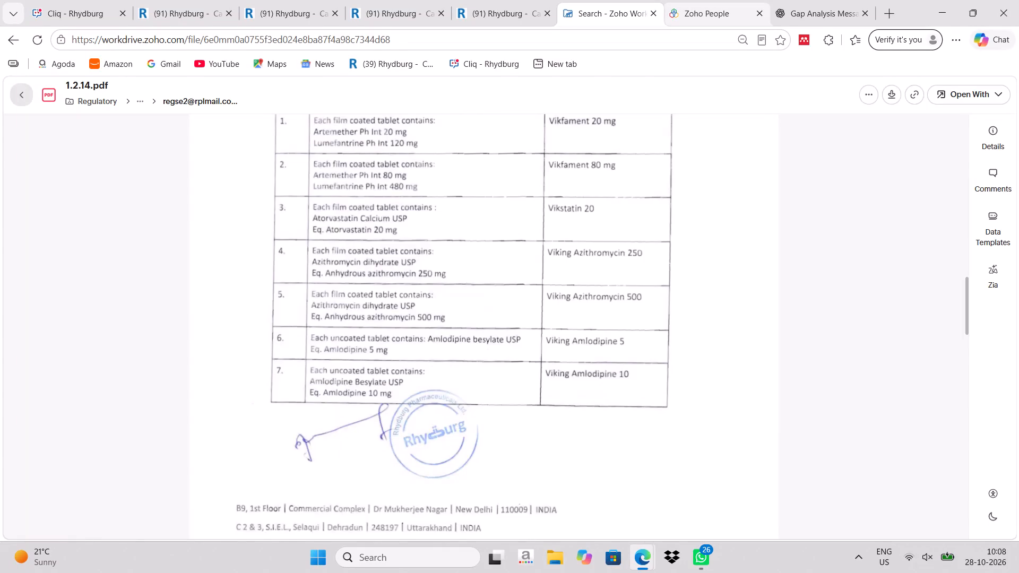
Switch from the 1.2.14.pdf document to the Zoho People overview page.
left_click(684, 3)
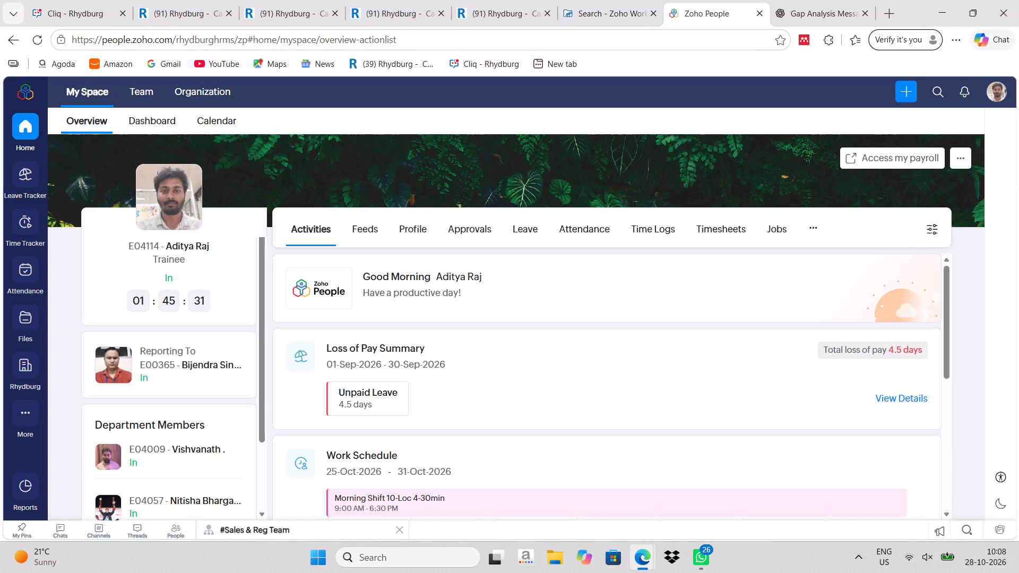
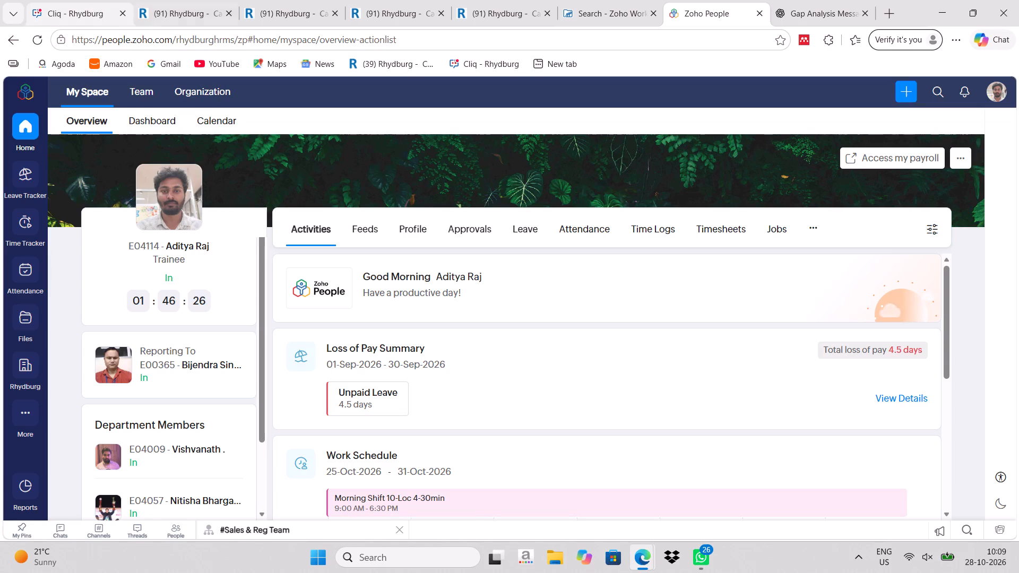
Switch to Cliq and check the chat with Pradeep for a reply about the batch number SOP.
left_click(71, 0)
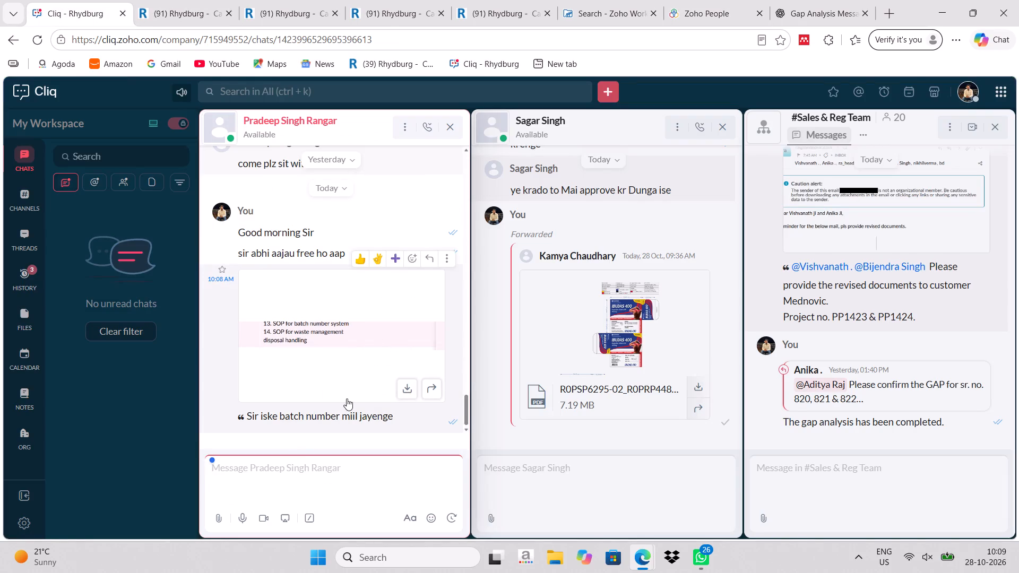
scroll(347, 398, "down", 2)
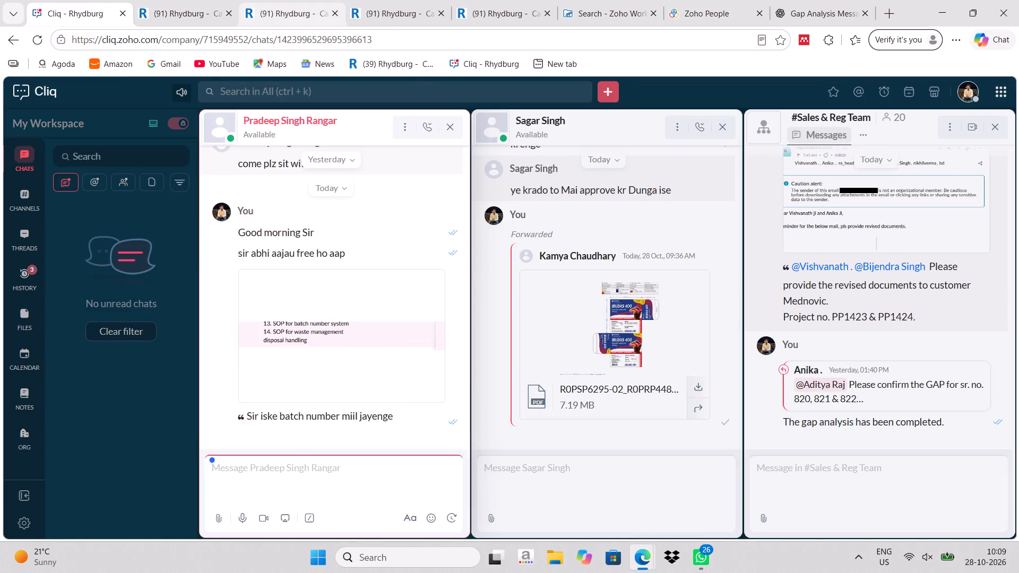
Look through the open Caliber pages: the registration dashboard, the SOP/487 record and the Ibudas 400 change control record.
left_click(274, 8)
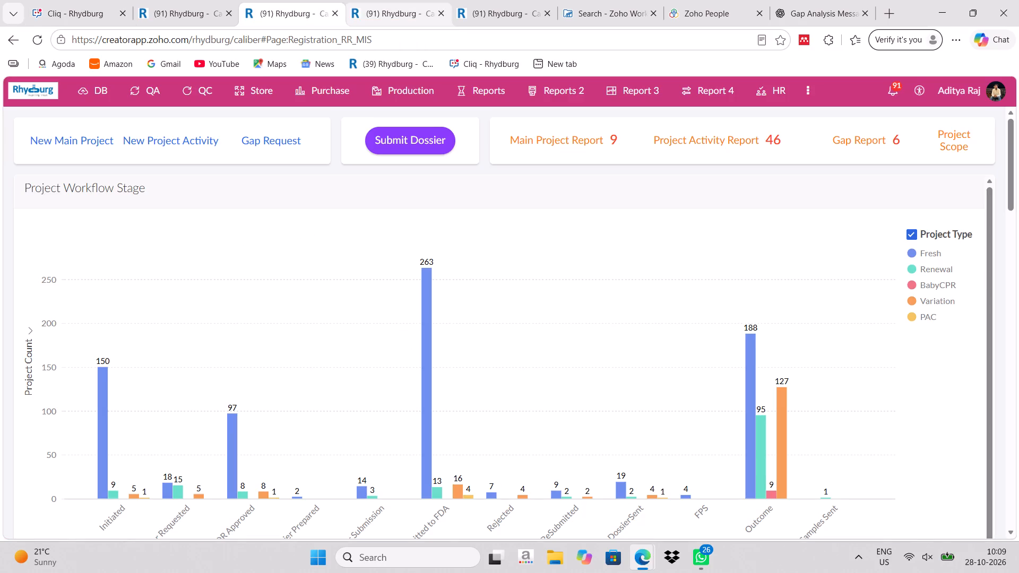
left_click(376, 3)
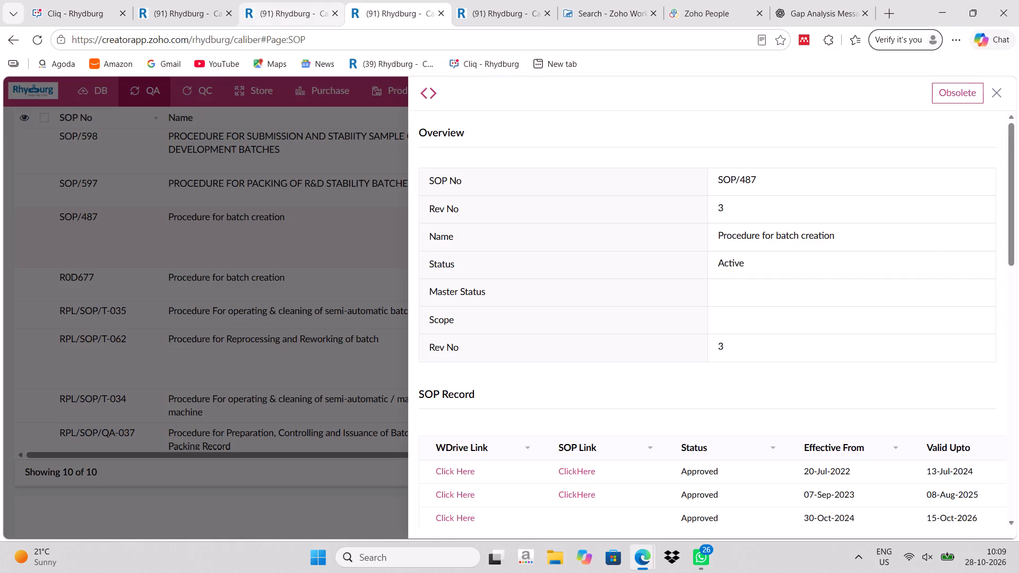
left_click(193, 2)
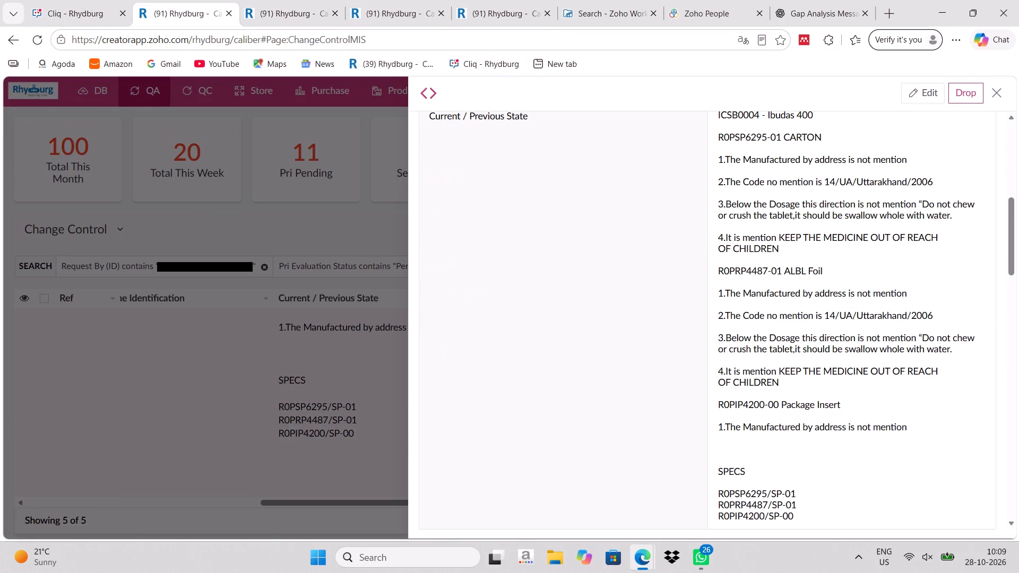
Close the Ibudas 400 record and open change control CL10215 for Clindamycin Phosphate Gel IP 1% W/W for editing.
left_click(996, 92)
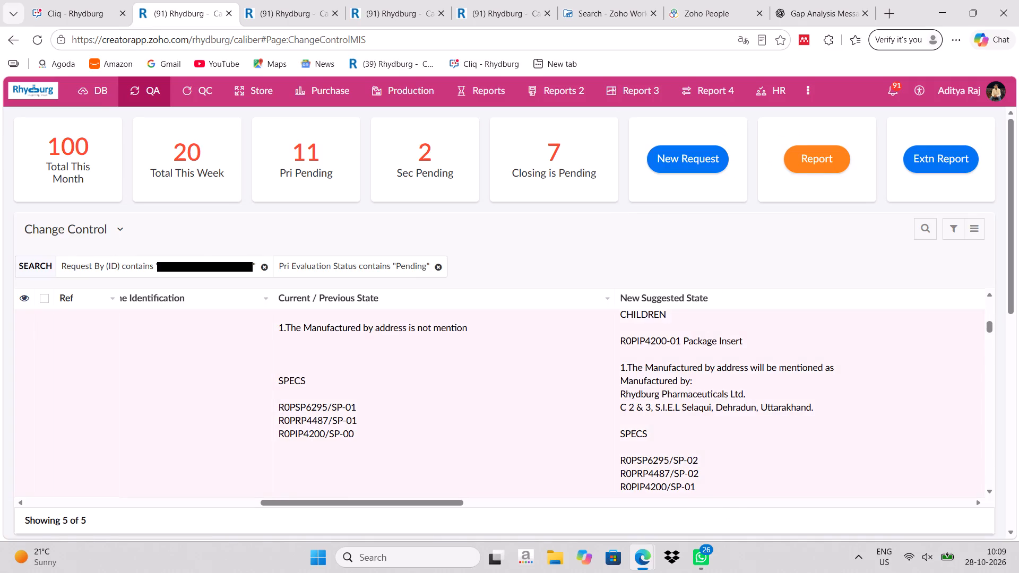
scroll(407, 367, "down", 14)
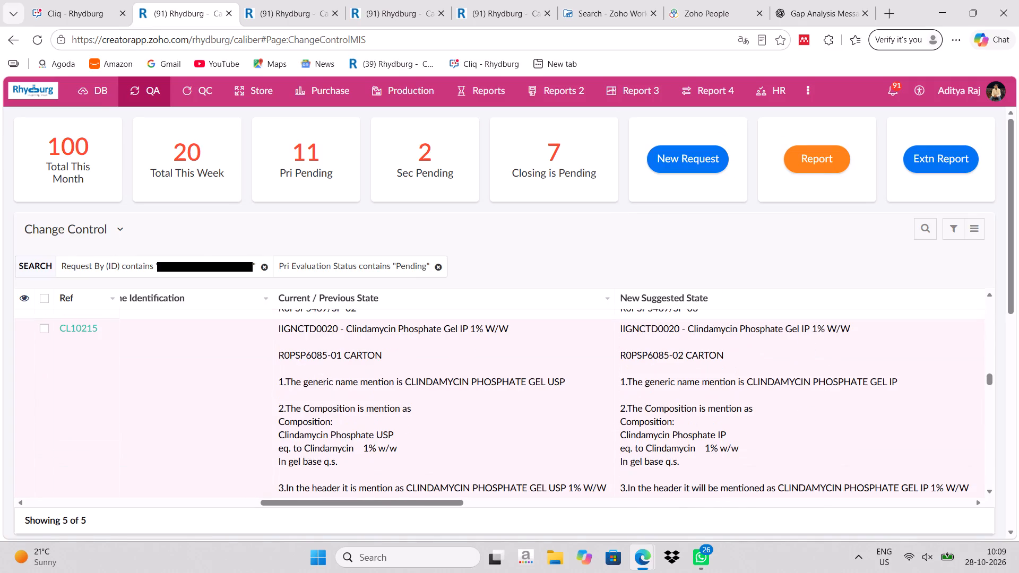
left_click(407, 367)
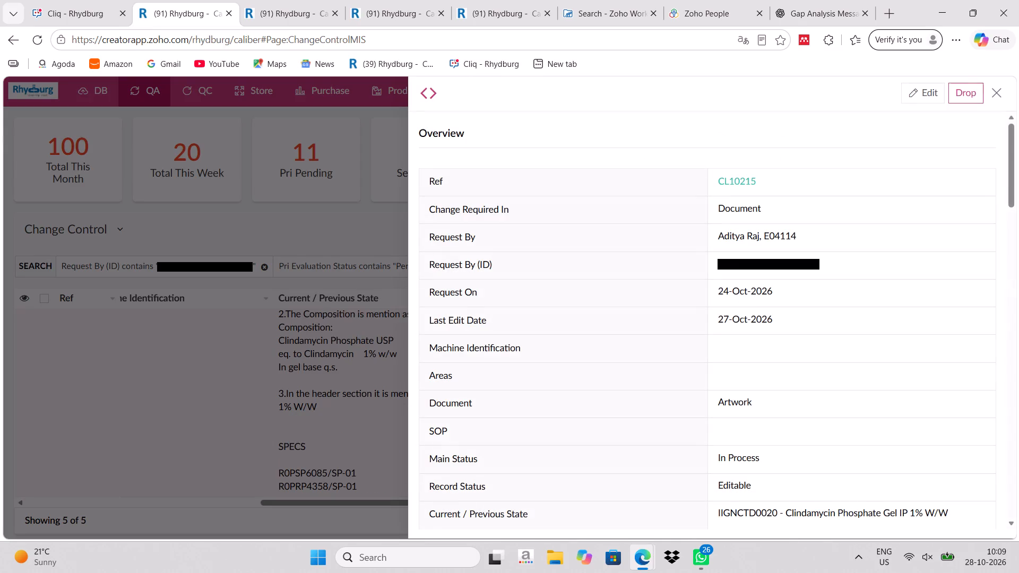
scroll(760, 371, "down", 2)
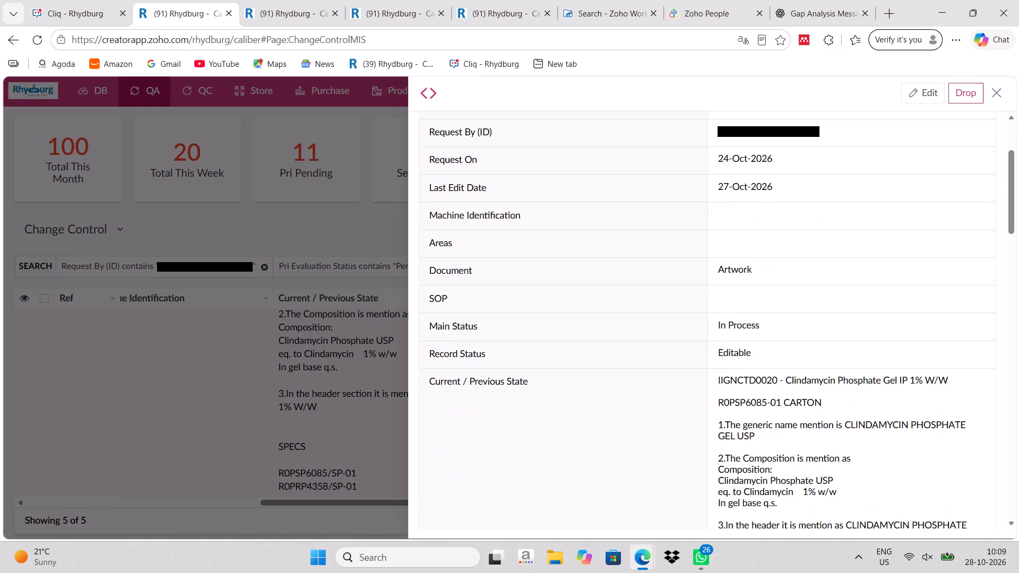
scroll(760, 371, "down", 1)
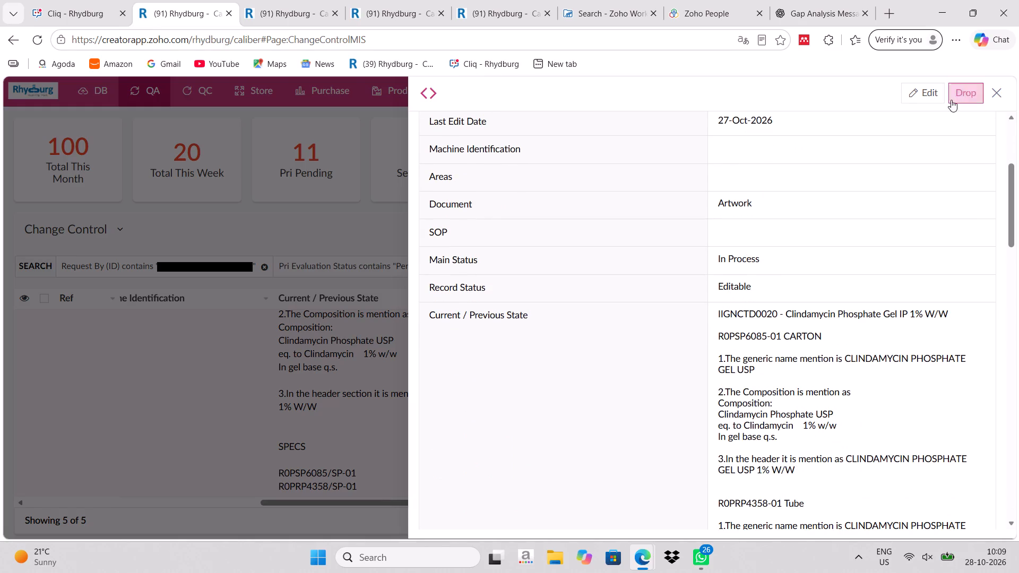
left_click(931, 98)
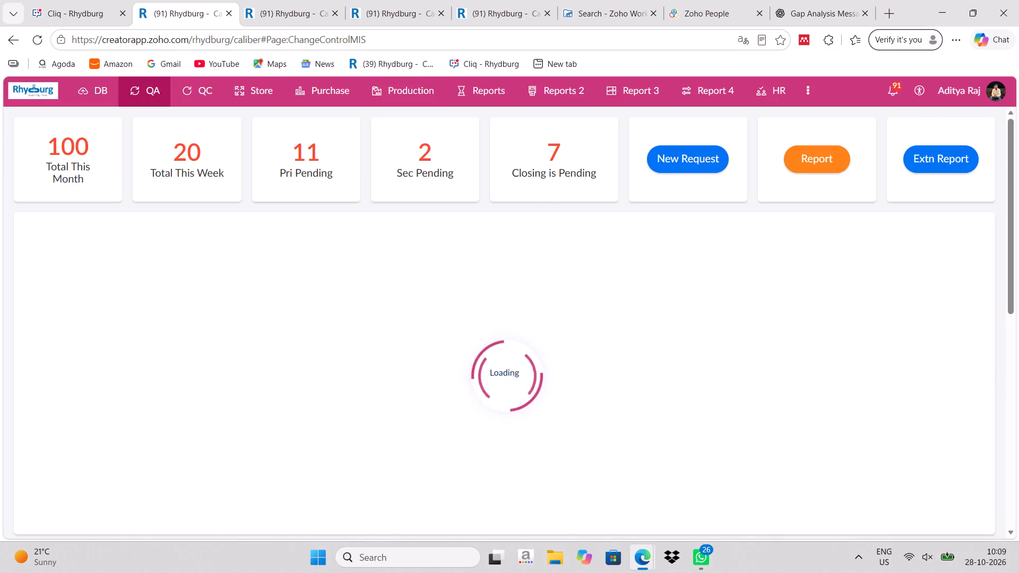
Delete the IIGNCTD0020 - Clindamycin Phosphate Gel IP 1% W/W heading and the extra blank line from Current / Previous State.
scroll(427, 385, "down", 4)
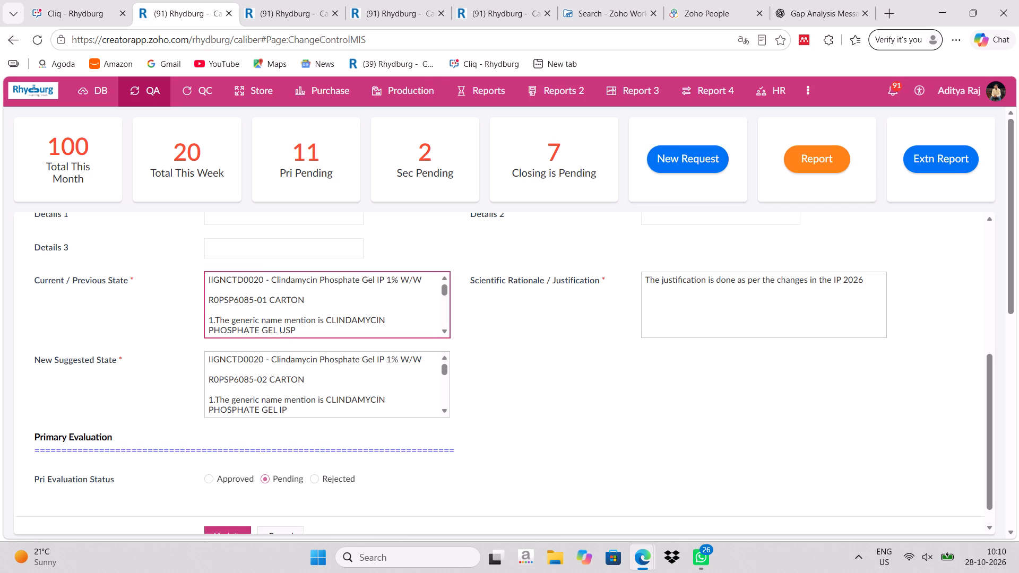
left_click_drag(421, 280, 200, 266)
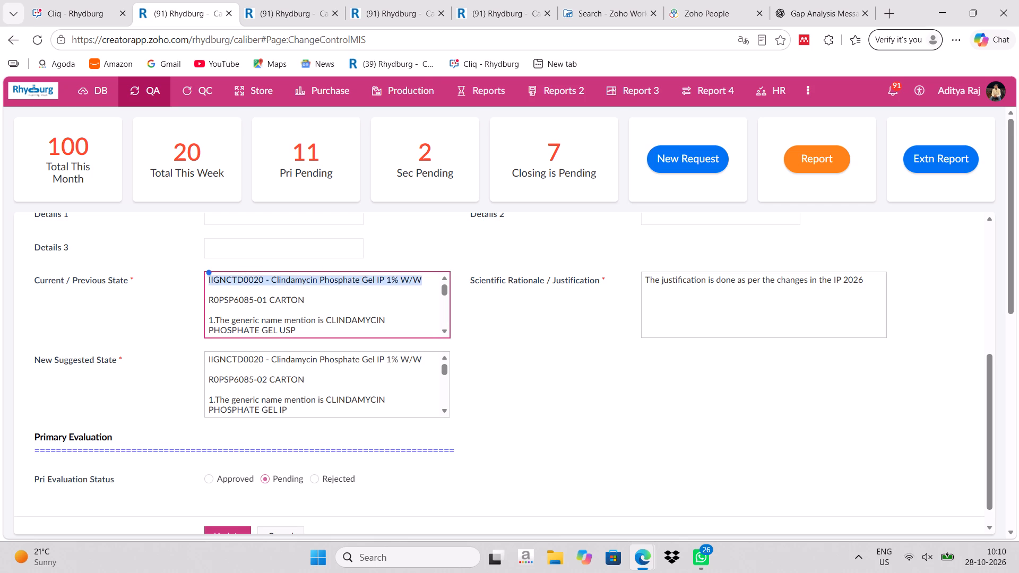
left_click_drag(200, 266, 199, 267)
key("BackSpace")
key("BackSpace")
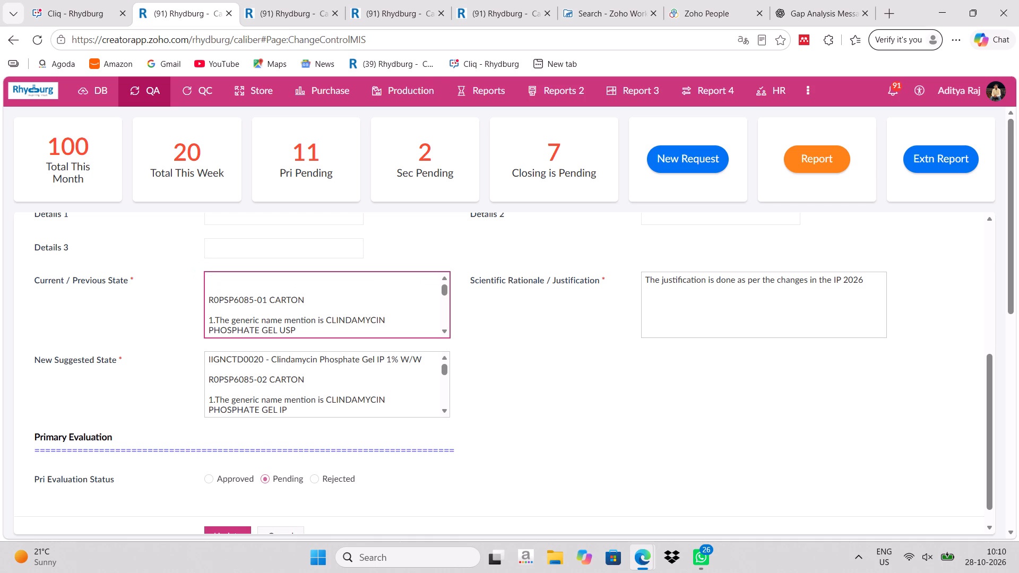
key("Down")
key("BackSpace")
key("BackSpace")
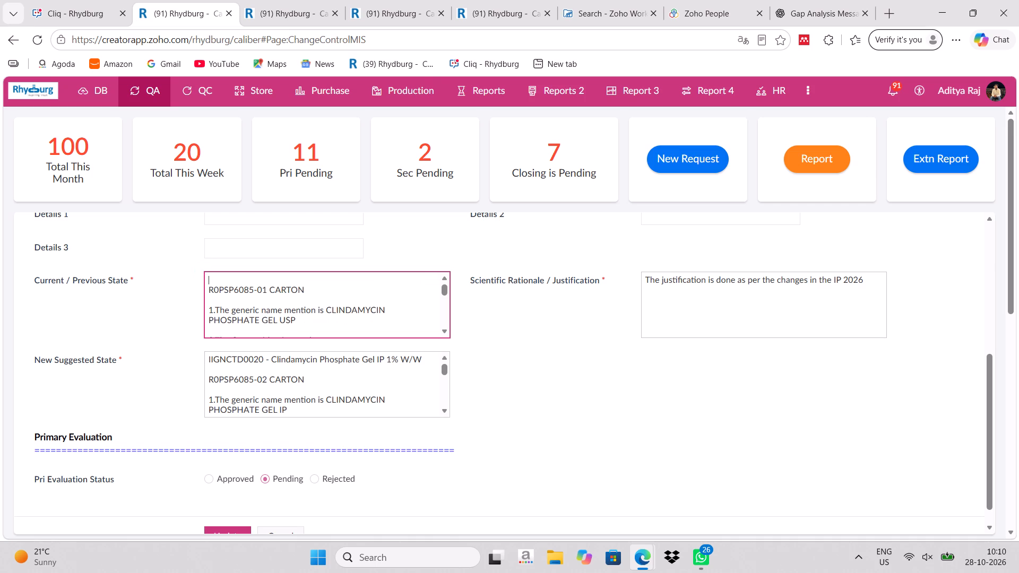
Delete the same product heading and extra blank line from New Suggested State, and update the change control record.
left_click_drag(431, 361, 192, 359)
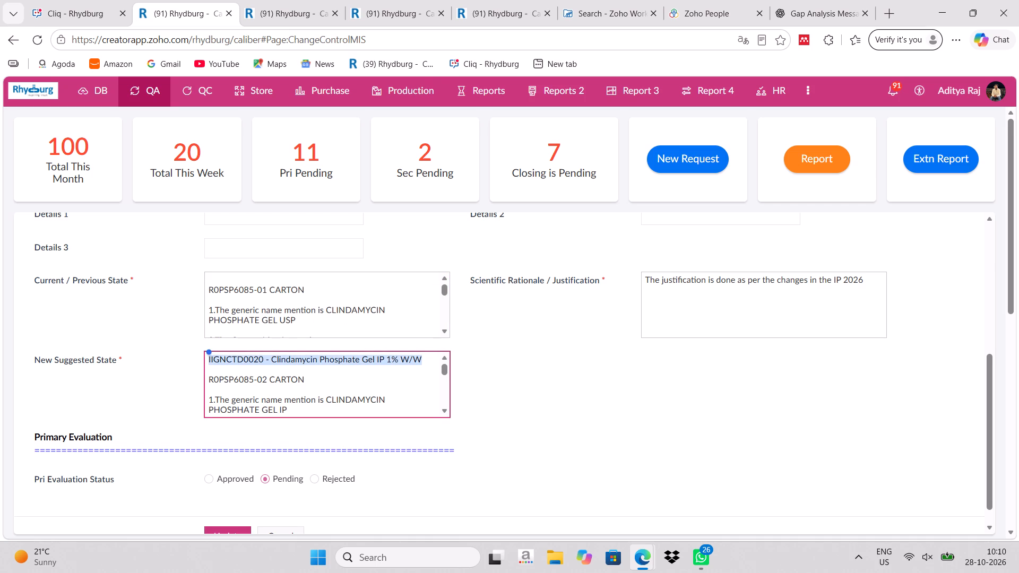
key("BackSpace")
key("Down")
key("BackSpace")
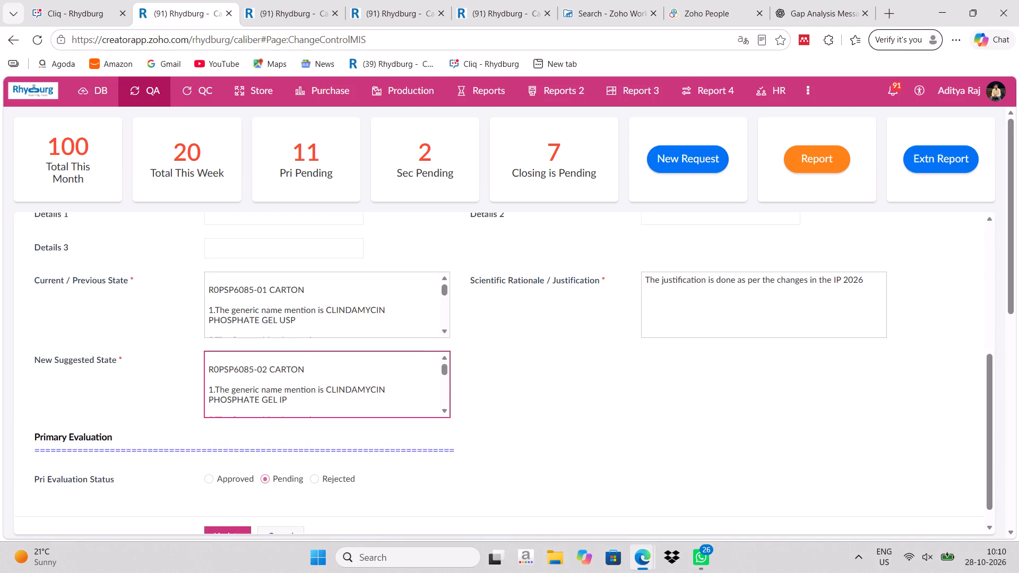
key("BackSpace")
scroll(217, 421, "down", 3)
left_click(224, 518)
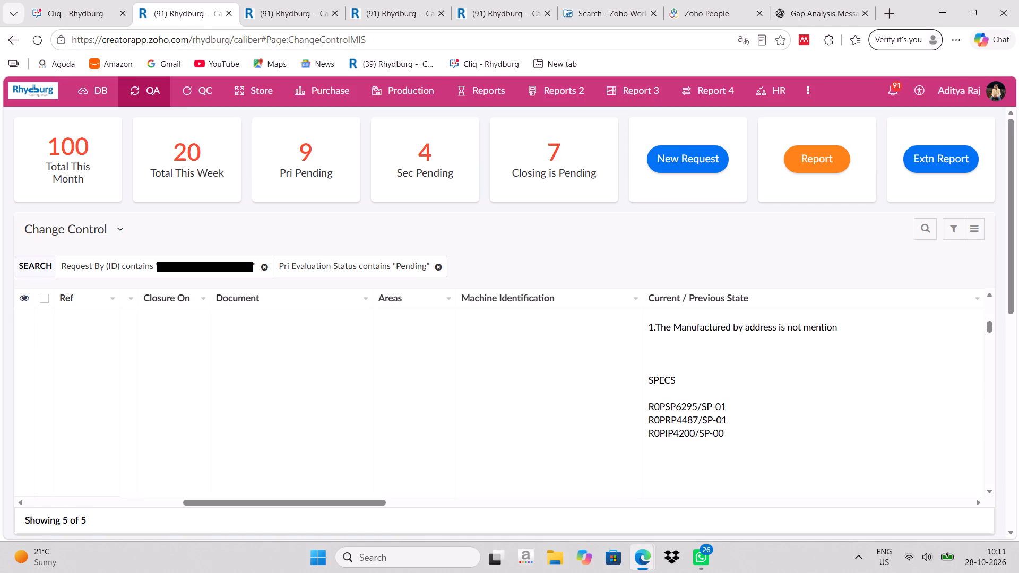
Switch to Cliq, search all contacts and chats for "sohan", and close the profile preview.
left_click(51, 4)
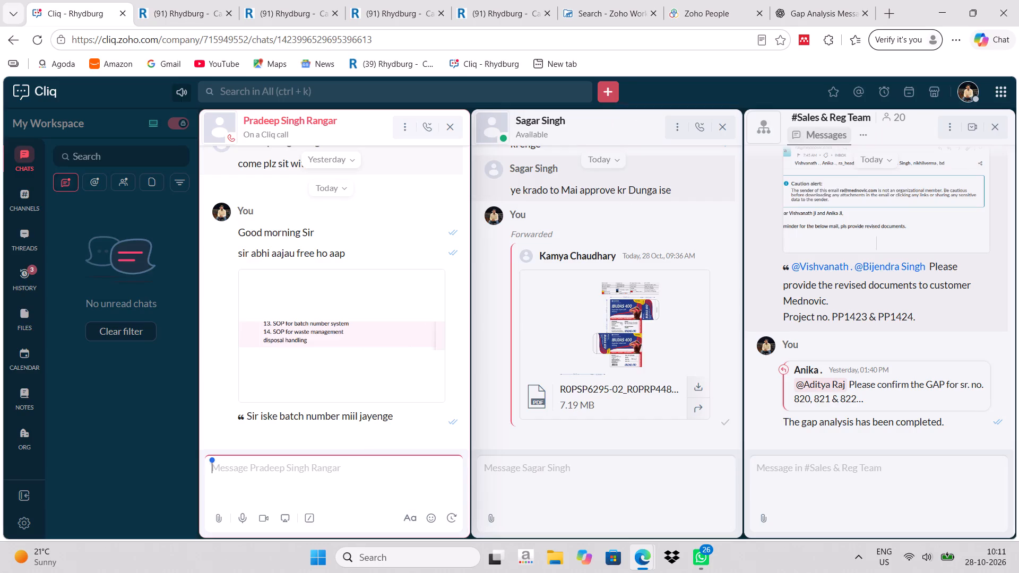
left_click(257, 94)
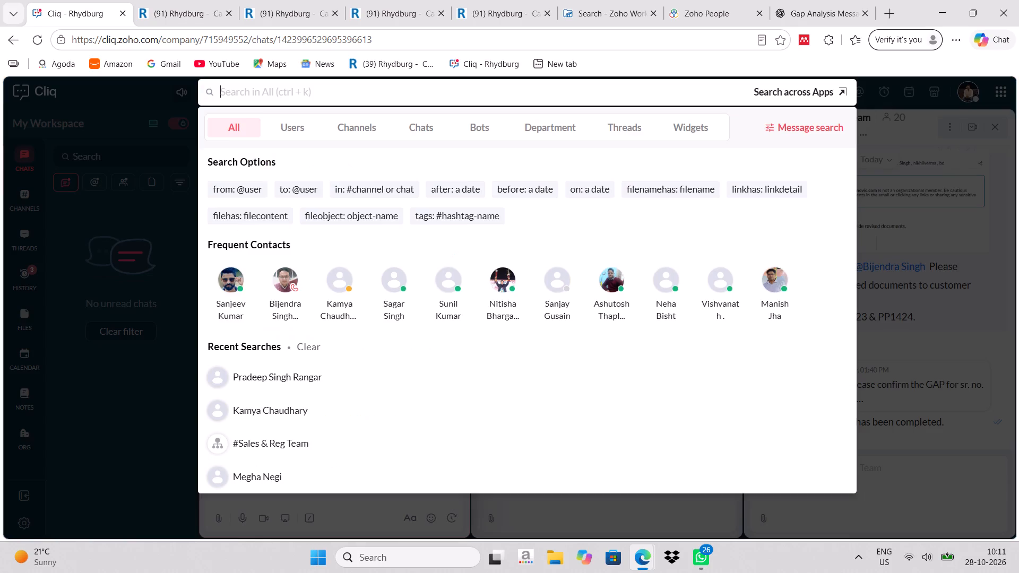
type("sohan")
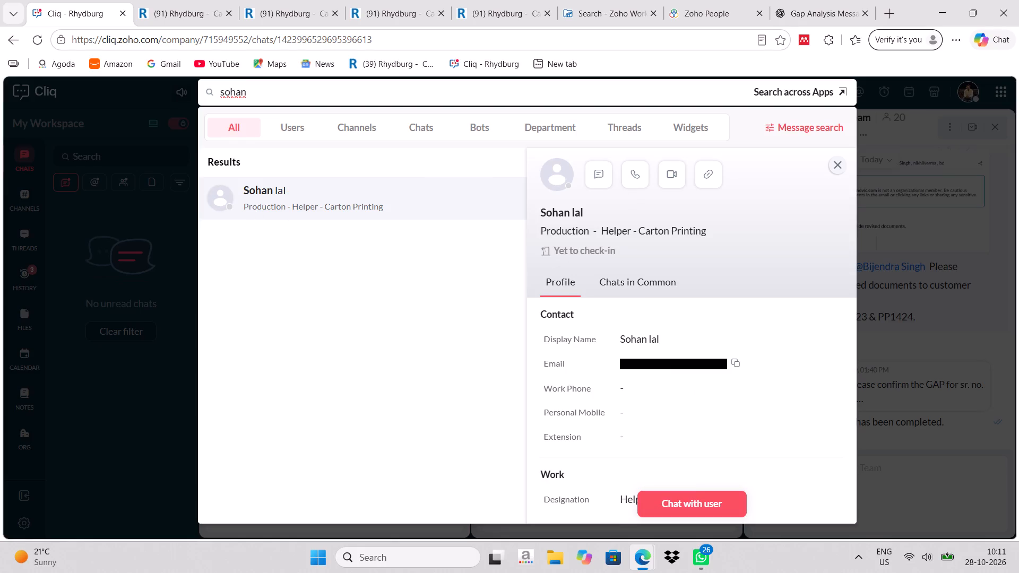
left_click(835, 160)
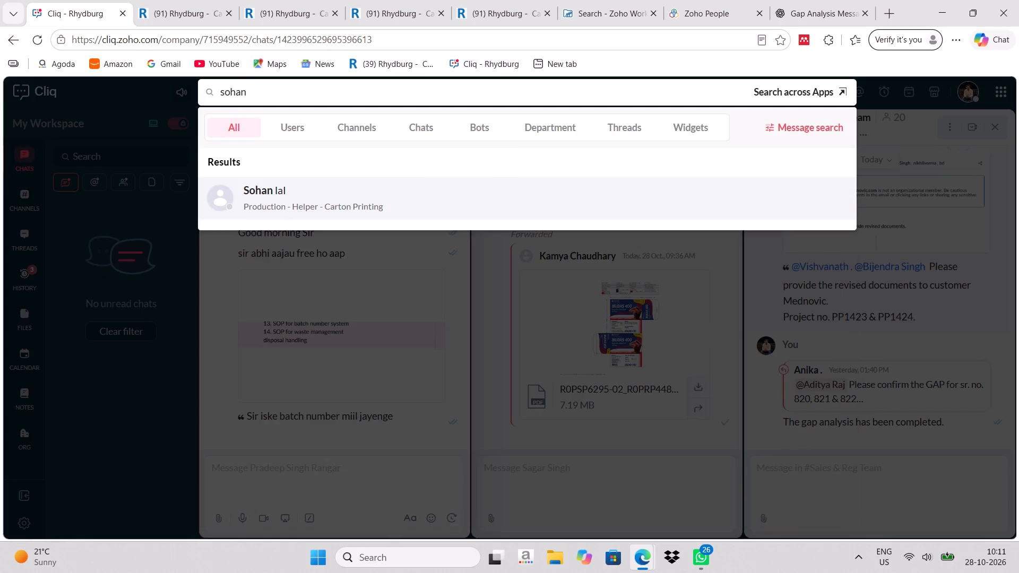
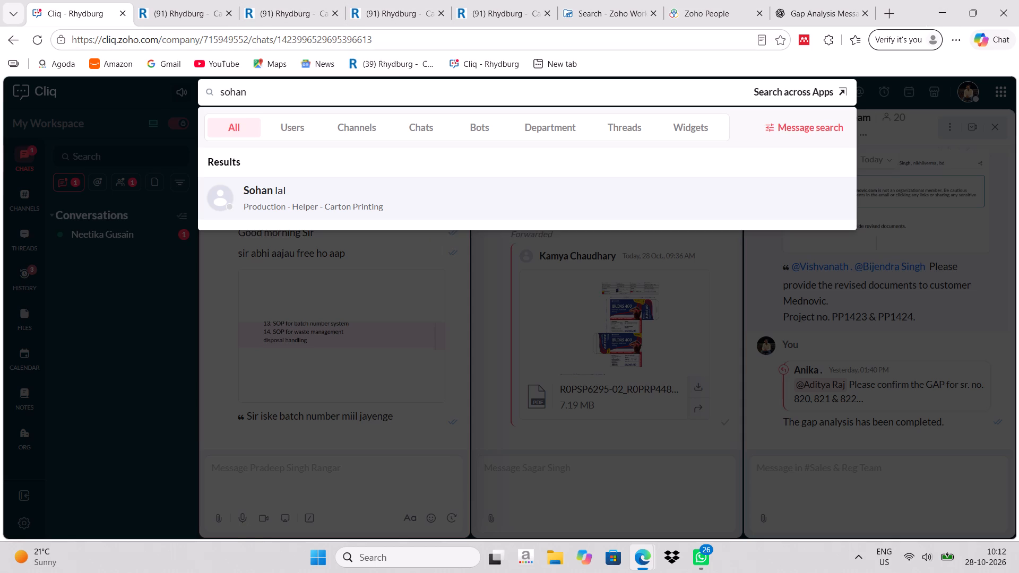
Open the colleague's unread Cliq chat about the gap analysis for Sr. No. 817 and 818, and reply "Ok mam".
left_click(81, 232)
left_click(95, 241)
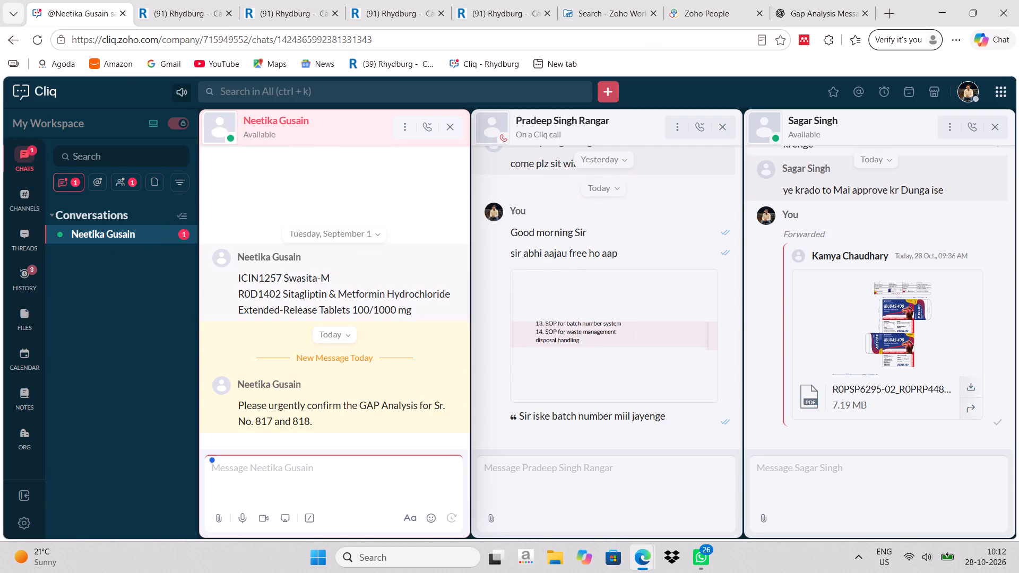
scroll(291, 360, "down", 1)
type("Ok mam")
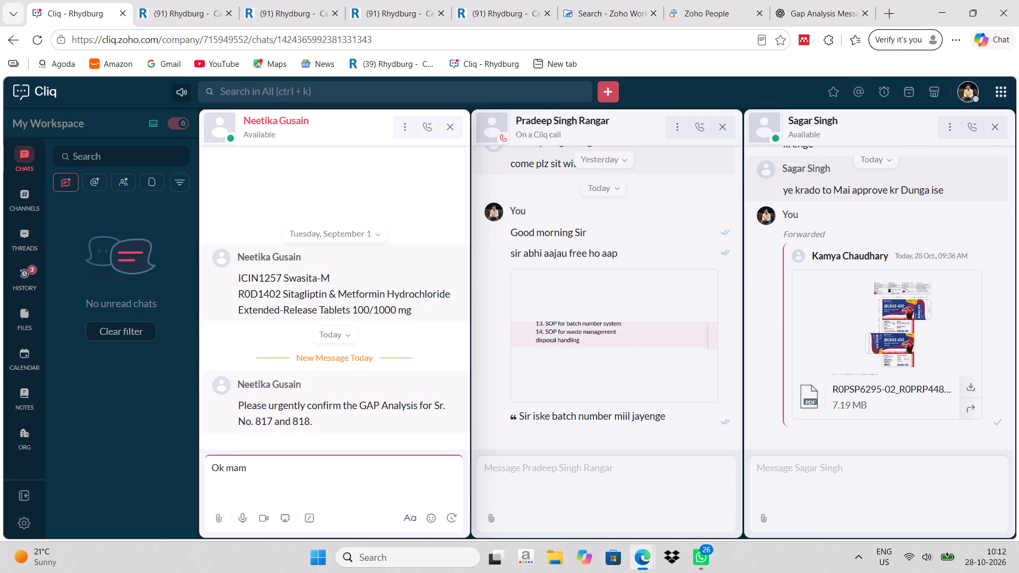
key("Return")
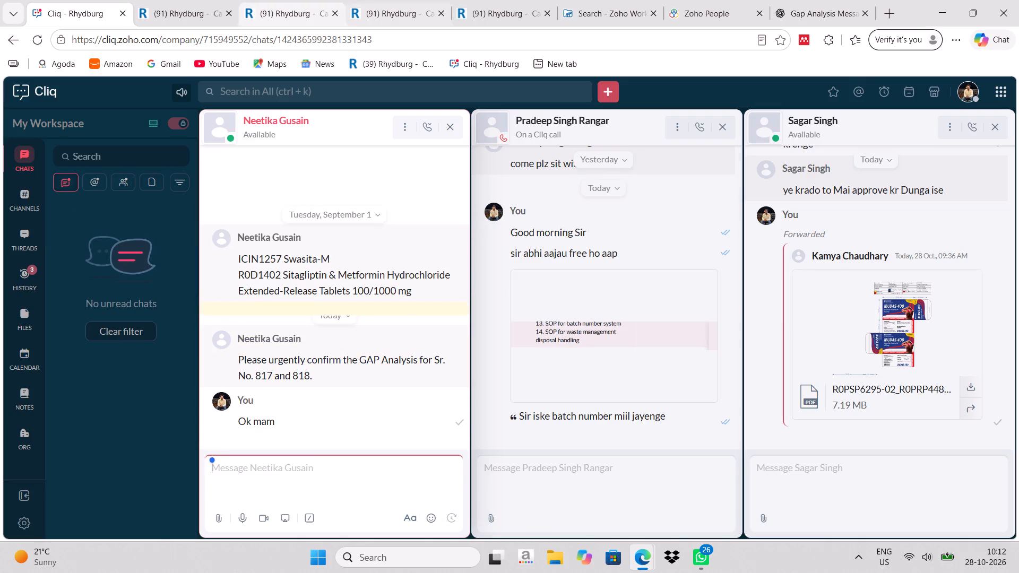
Return to the Gap Analysis Report filtered to pending entries.
left_click(180, 13)
left_click(256, 2)
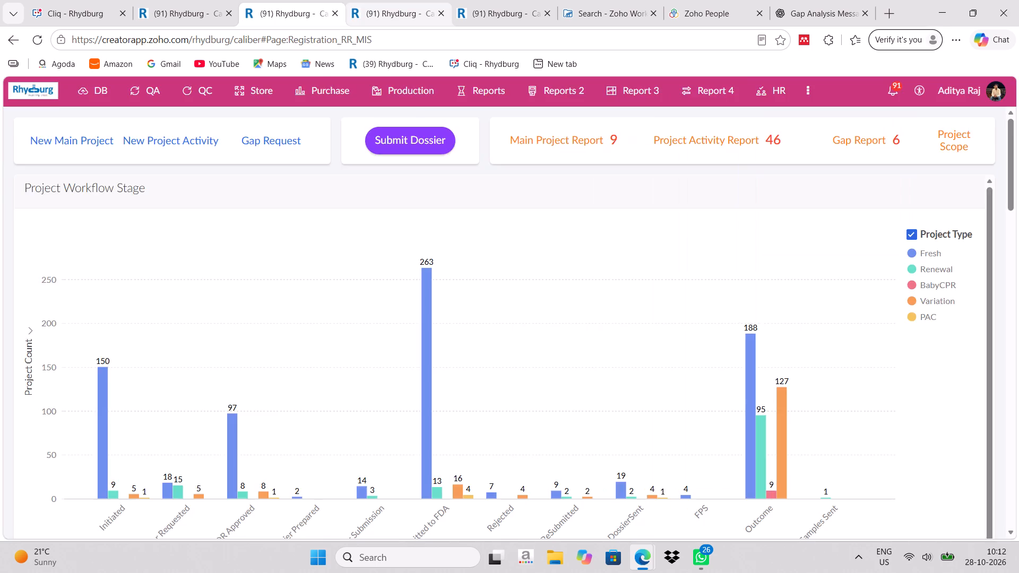
left_click(360, 1)
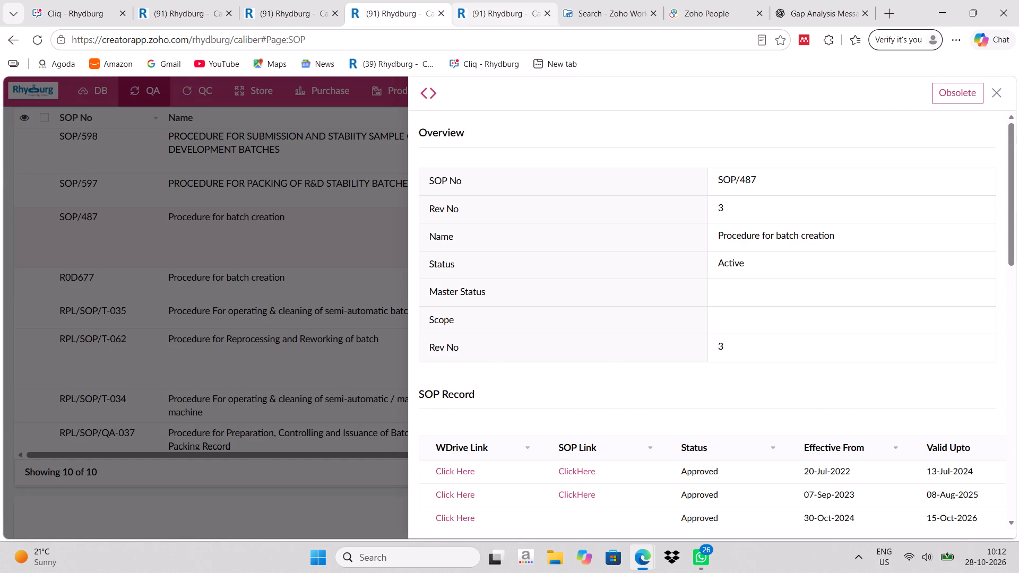
left_click(478, 12)
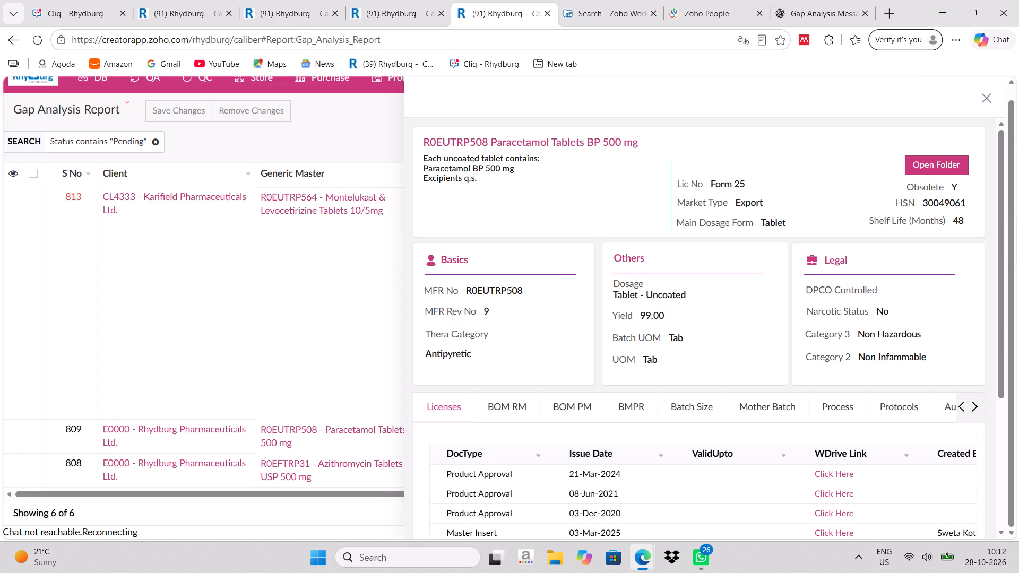
Check the Bluetooth device list for the Airdopes 141 connection.
left_click(911, 559)
left_click(909, 304)
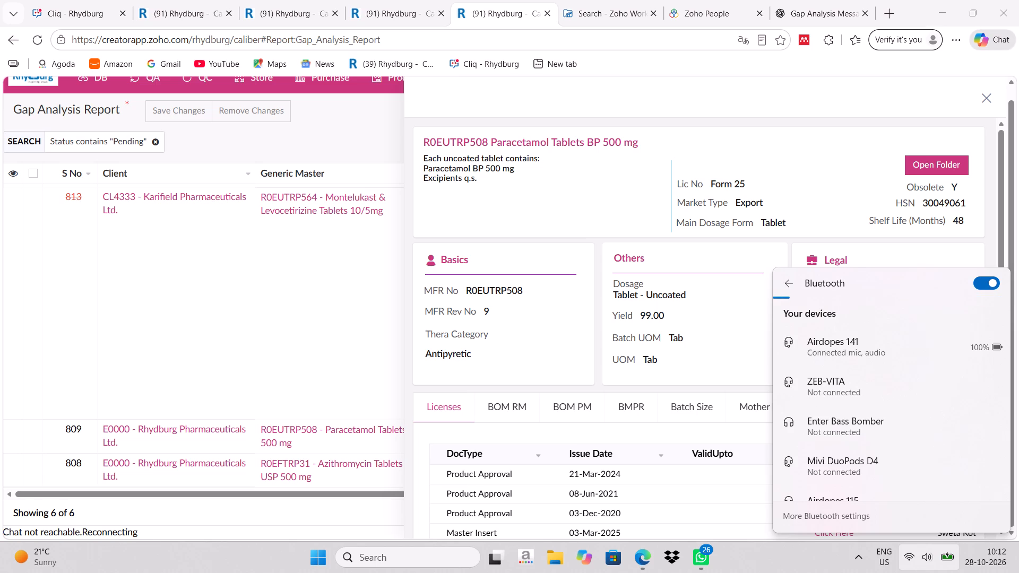
Open a new browser tab.
left_click(883, 12)
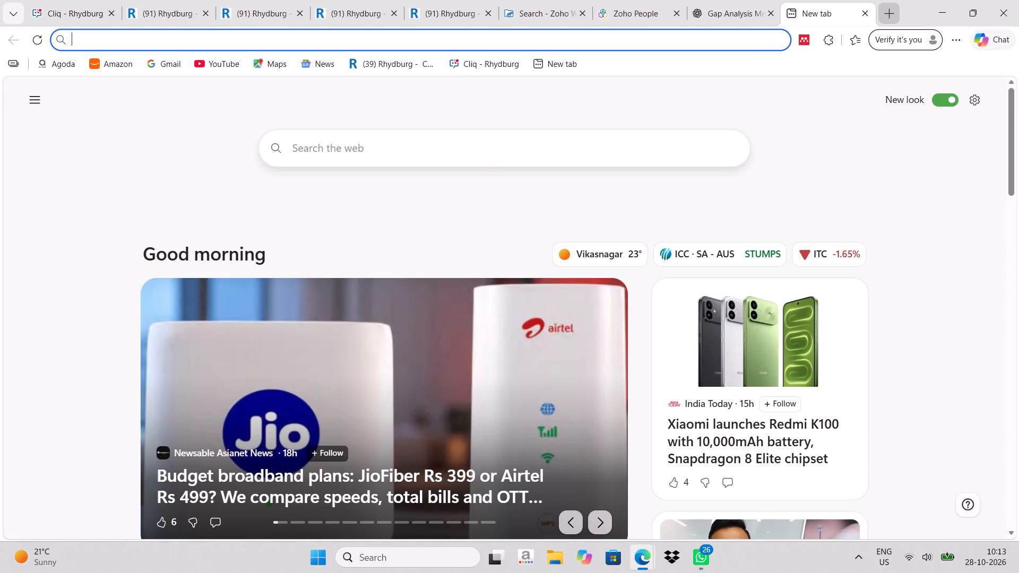
Lower the display brightness to its minimum in the system quick settings.
left_click(904, 561)
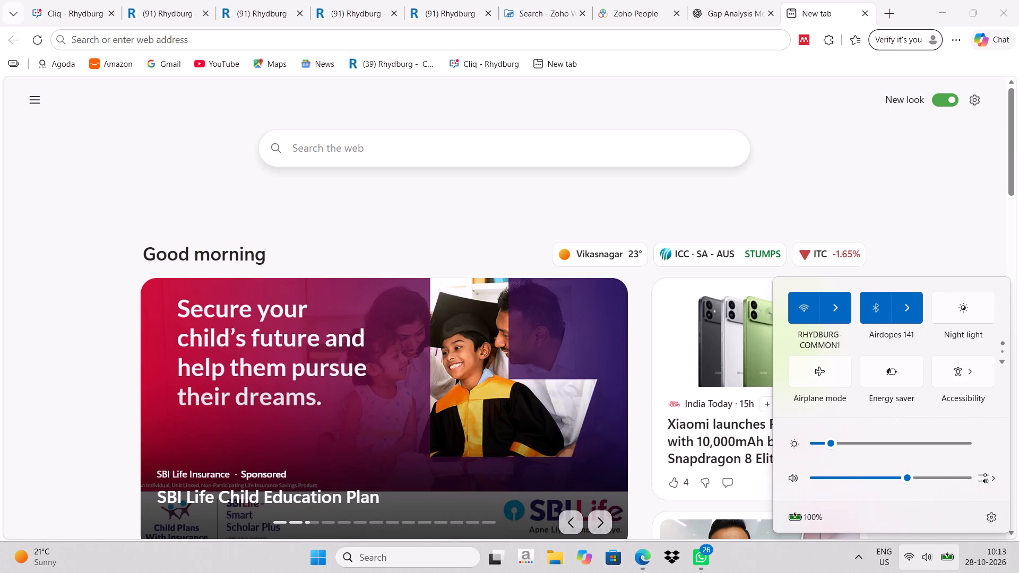
left_click(808, 440)
left_click(808, 440)
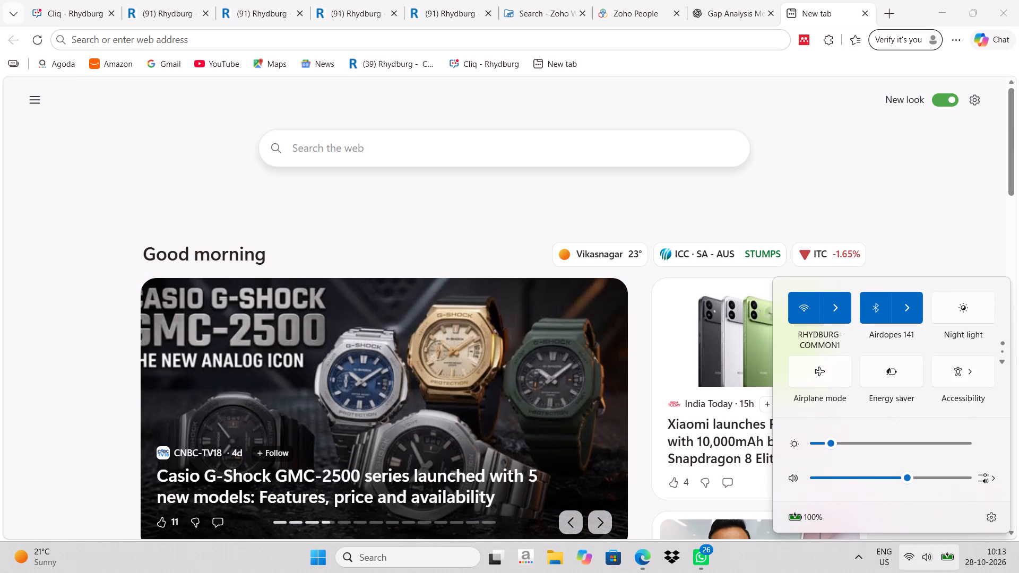
left_click_drag(825, 444, 795, 444)
left_click(835, 1)
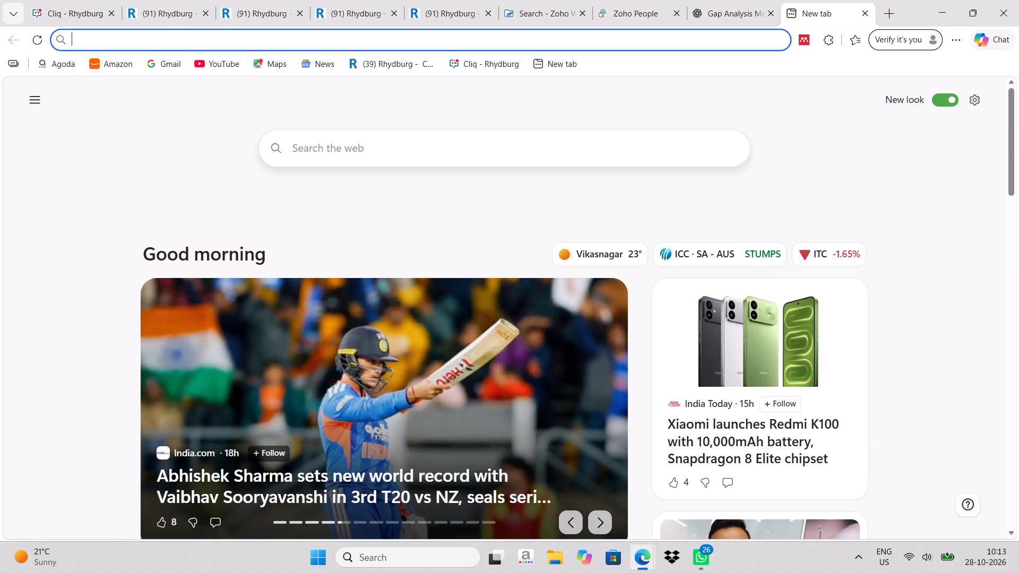
Load YouTube in the new tab and close the Gap Analysis Message tab.
left_click(200, 62)
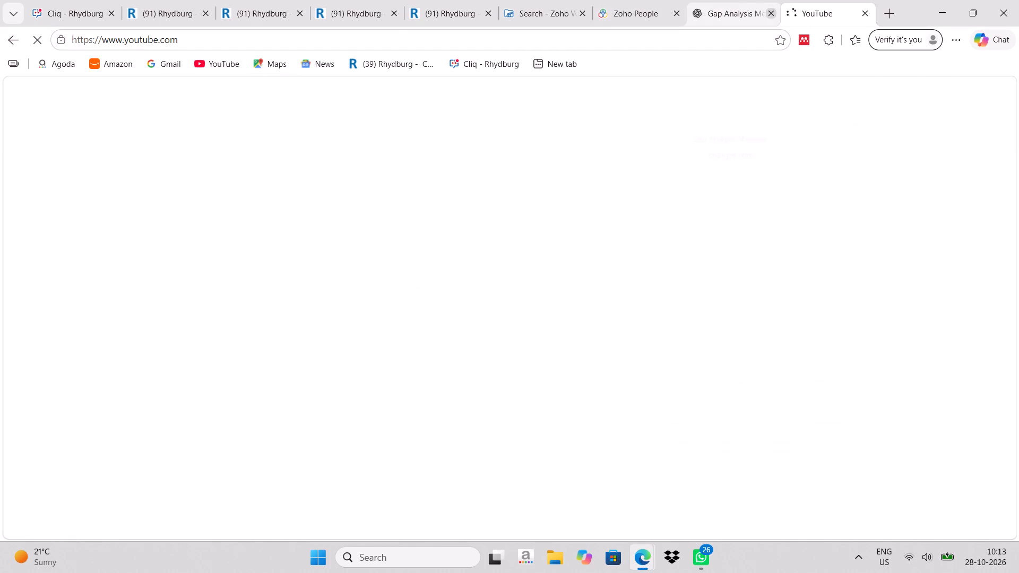
left_click(774, 12)
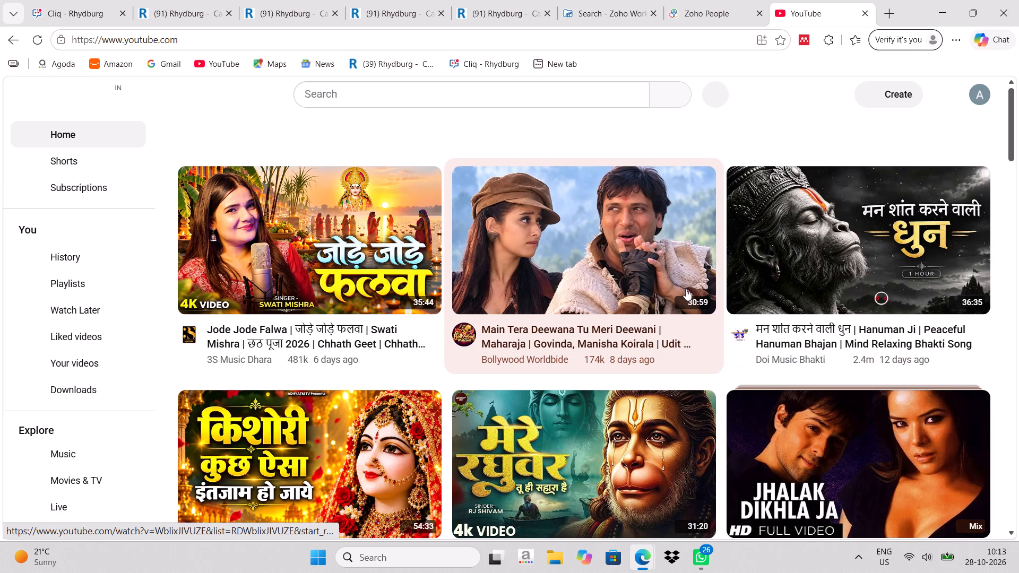
Play the My Mix playlist with the Jhalak Dikhla Ja thumbnail from the YouTube home feed.
scroll(686, 289, "down", 1)
left_click(827, 385)
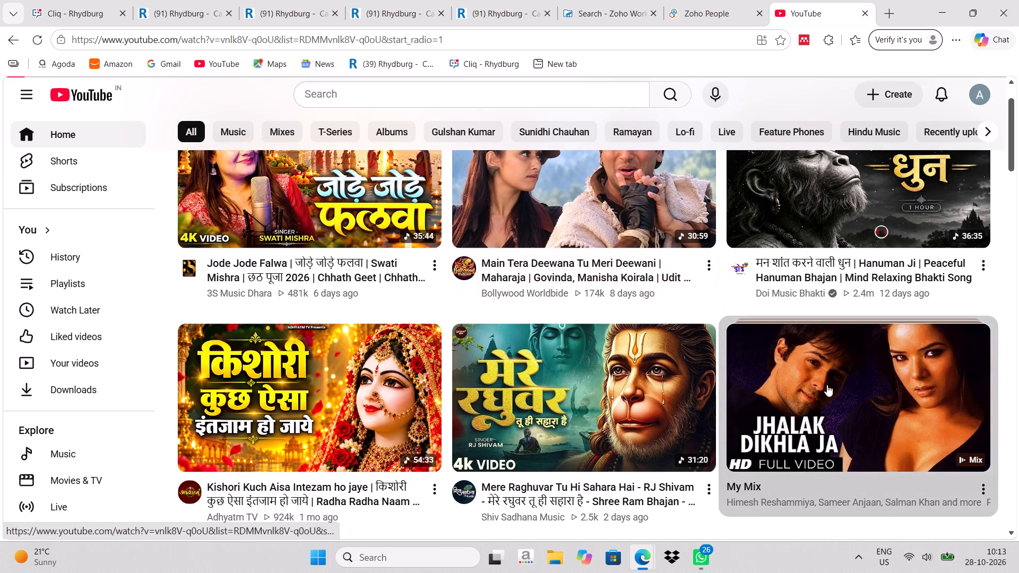
Lower the system volume to roughly a third of its range.
left_click(920, 553)
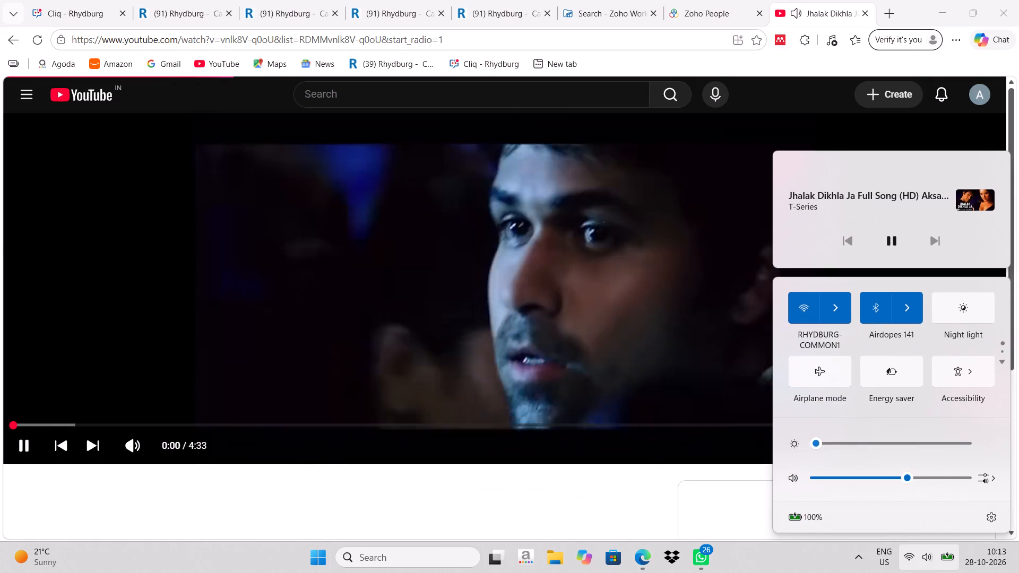
left_click(868, 473)
Return to the Gap Analysis Report and close the R0EUTRP508 Paracetamol Tablets BP 500 mg product details.
left_click(703, 1)
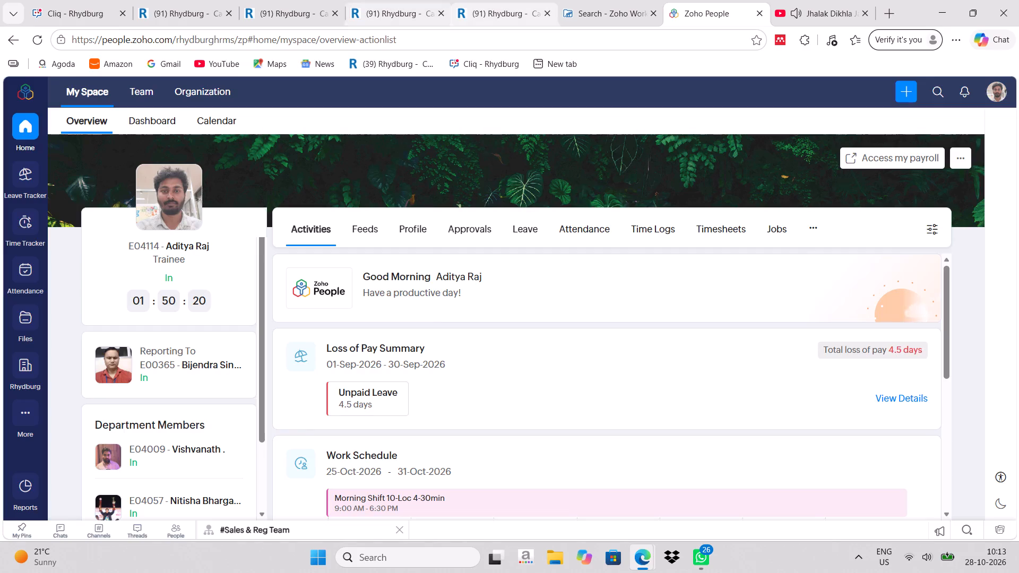
left_click(480, 13)
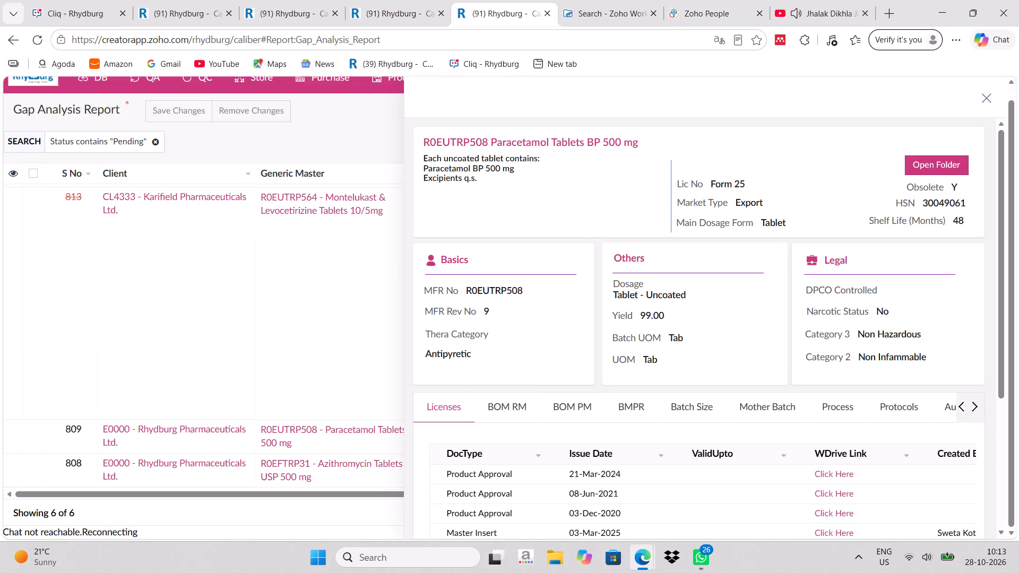
left_click(990, 100)
scroll(418, 339, "down", 3)
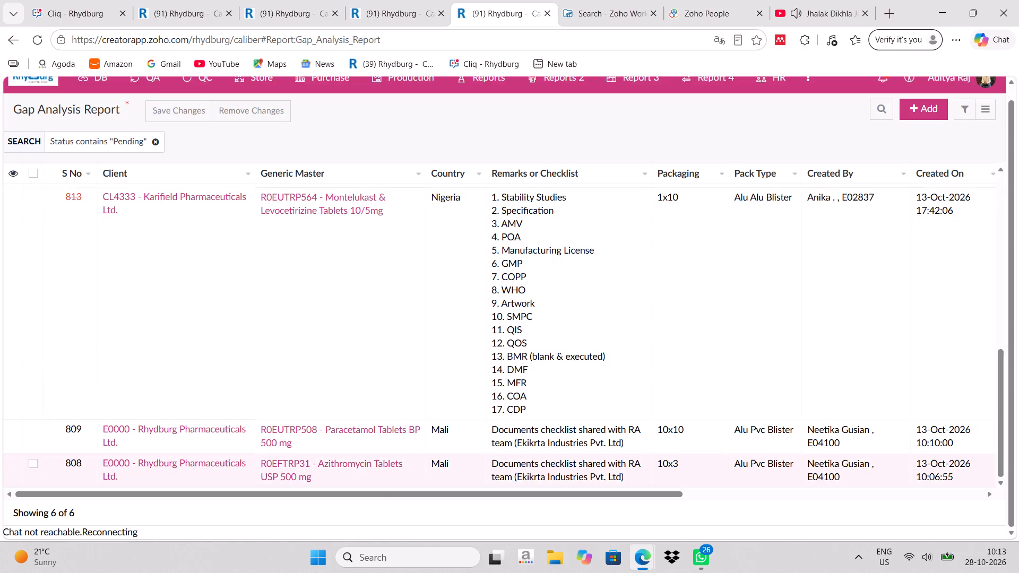
Recheck the colleague's Cliq message for the serial numbers of the gap analyses requested.
left_click(174, 2)
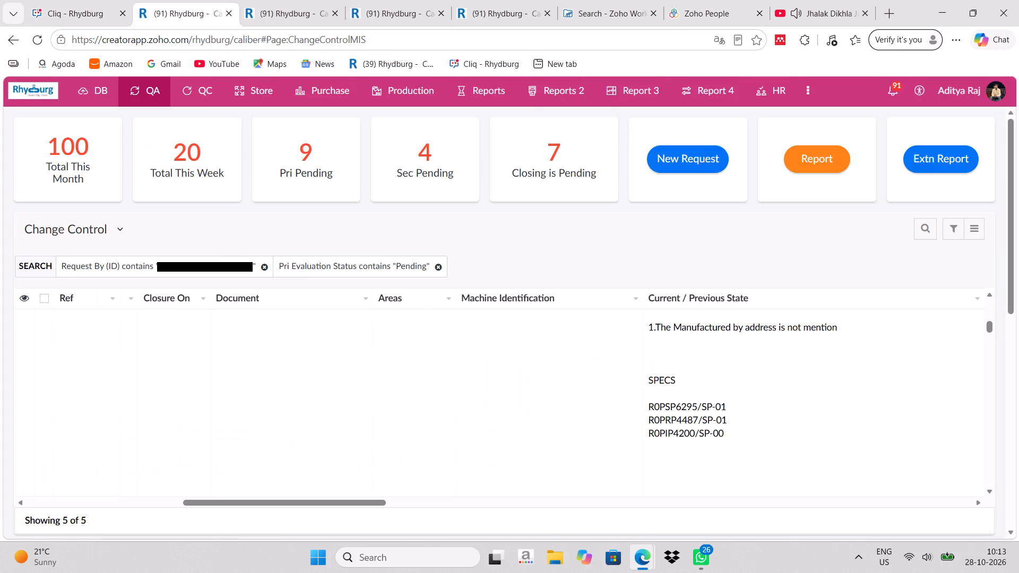
left_click(52, 0)
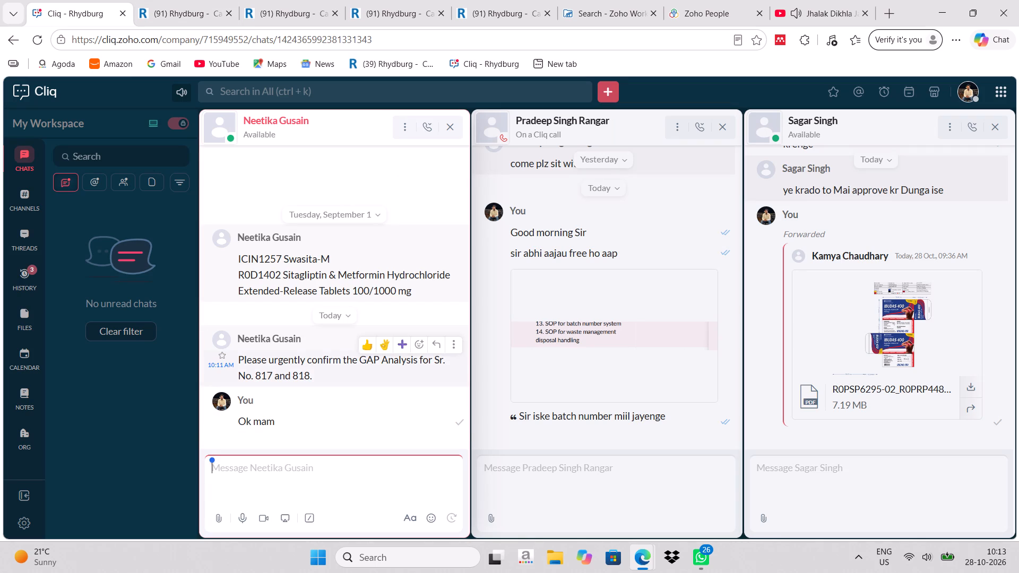
scroll(335, 377, "up", 2)
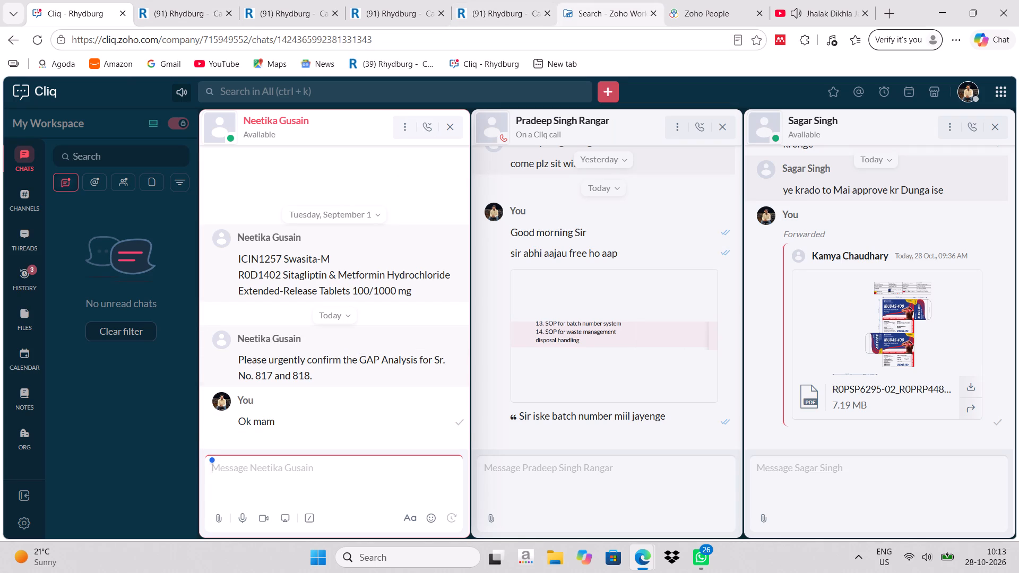
Find entry 818 in the Gap Analysis Report and copy its product code R0E806.
left_click(479, 2)
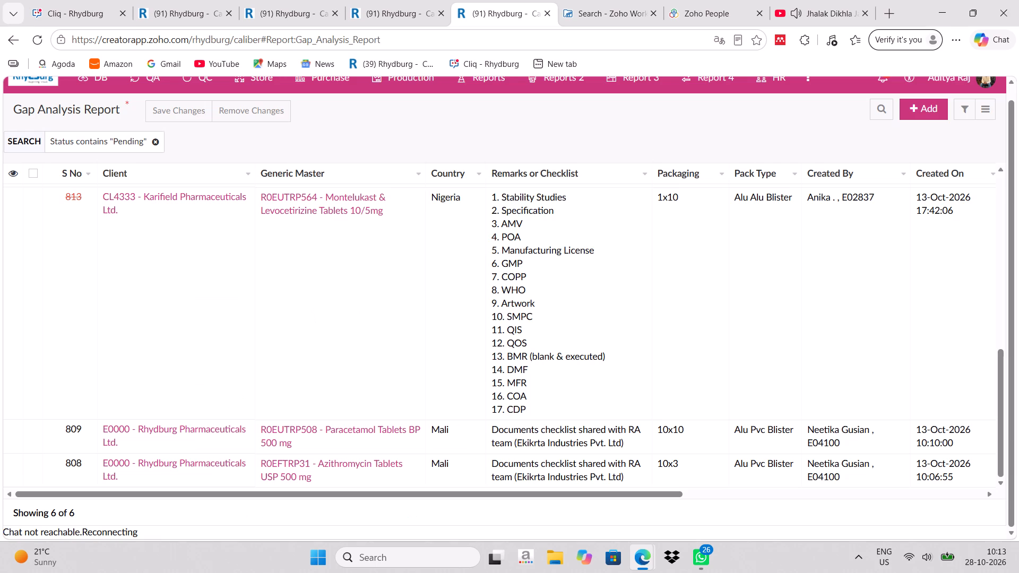
scroll(705, 357, "up", 5)
scroll(670, 304, "up", 4)
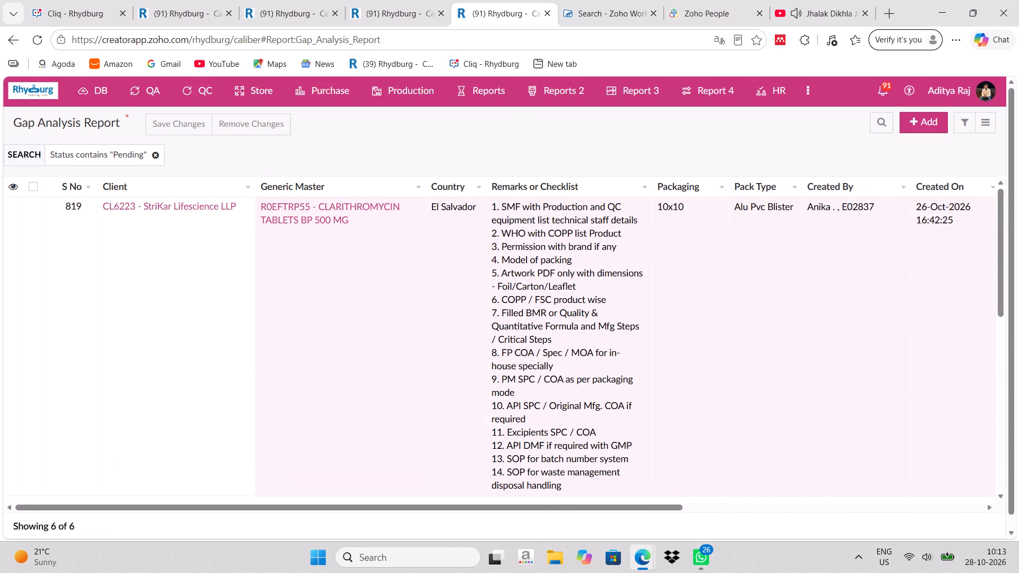
scroll(670, 304, "down", 3)
right_click(669, 303)
right_click_drag(669, 303, 292, 311)
right_click(265, 308)
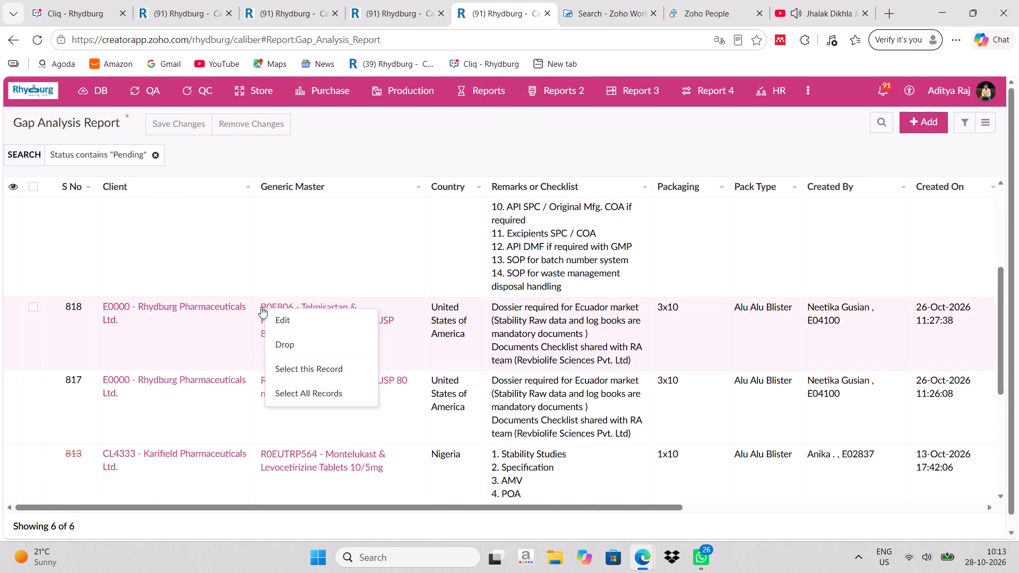
left_click_drag(260, 306, 294, 299)
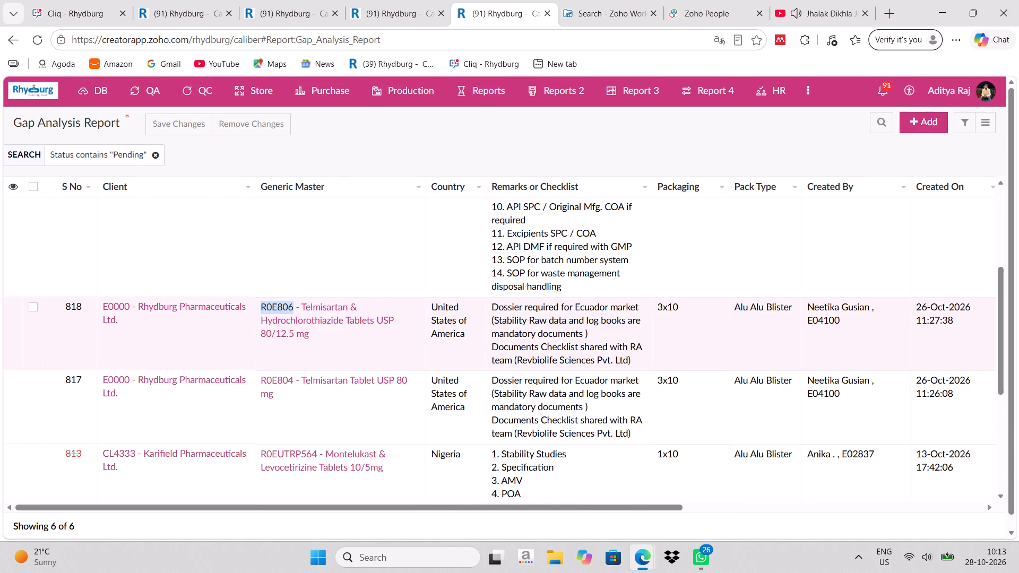
left_click_drag(294, 299, 293, 299)
right_click_drag(293, 299, 328, 256)
left_click(328, 256)
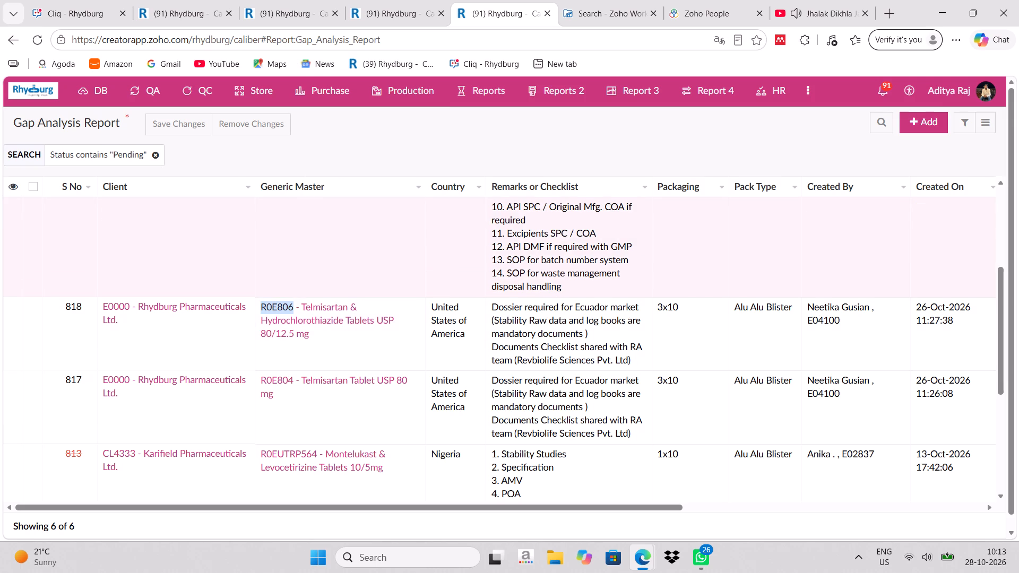
Switch to Zoho WorkDrive, leave the 1.2.14.pdf preview and return to the file search.
right_click_drag(328, 256, 660, 12)
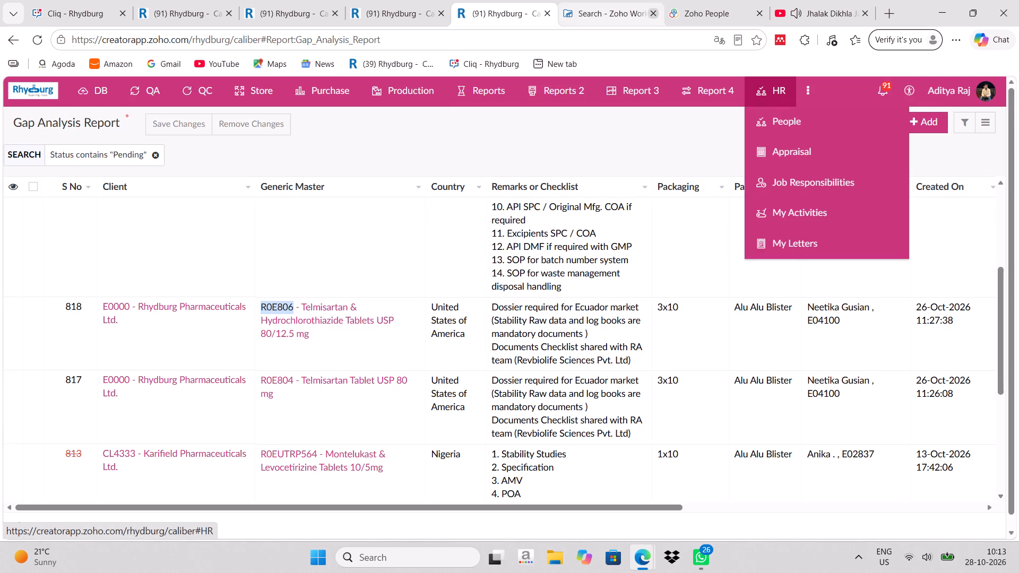
right_click_drag(660, 12, 587, 14)
left_click(586, 14)
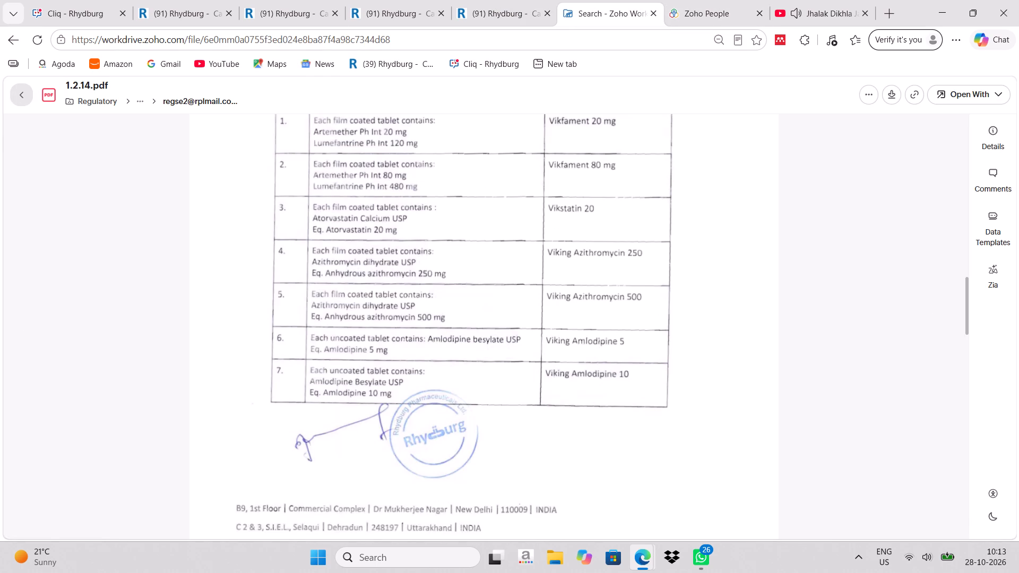
right_click_drag(18, 39, 13, 38)
left_click(13, 38)
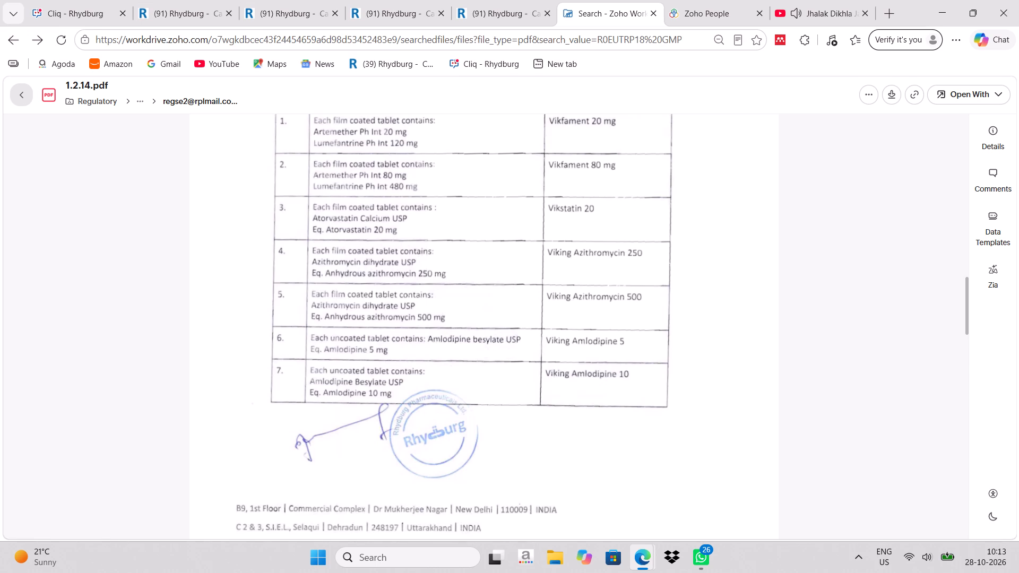
right_click(13, 38)
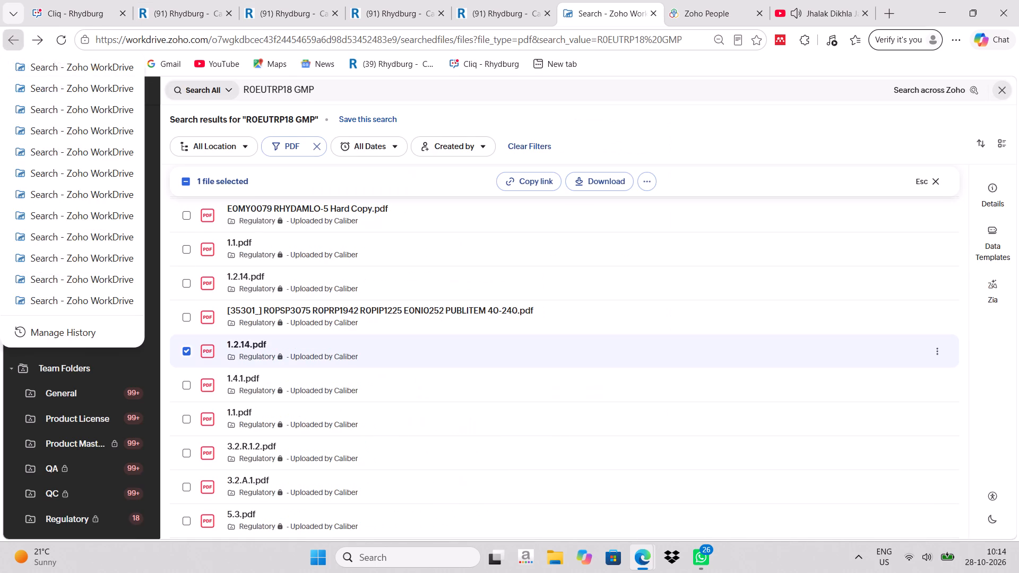
right_click(13, 38)
right_click(13, 38)
left_click(323, 80)
left_click(323, 80)
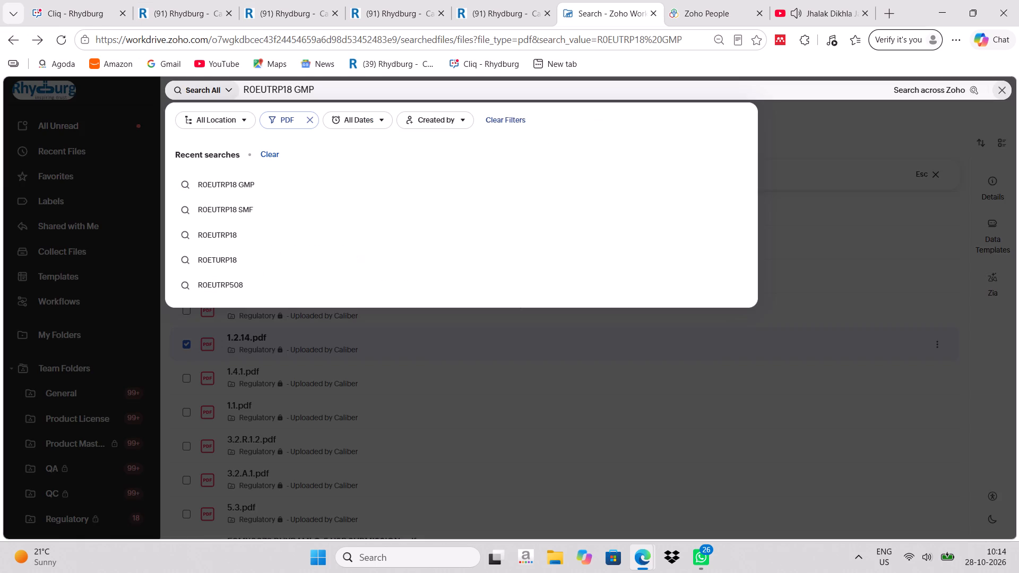
Reduce the WorkDrive window to half the desktop, move it to the left half, and bring up the separate Gap Analysis Report window.
left_click(978, 17)
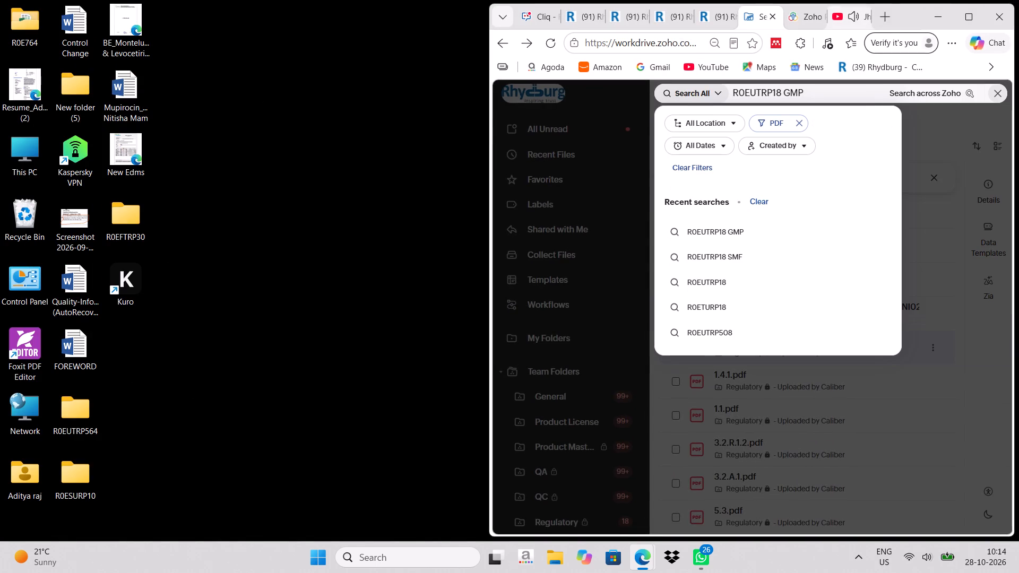
left_click_drag(905, 11, 396, 11)
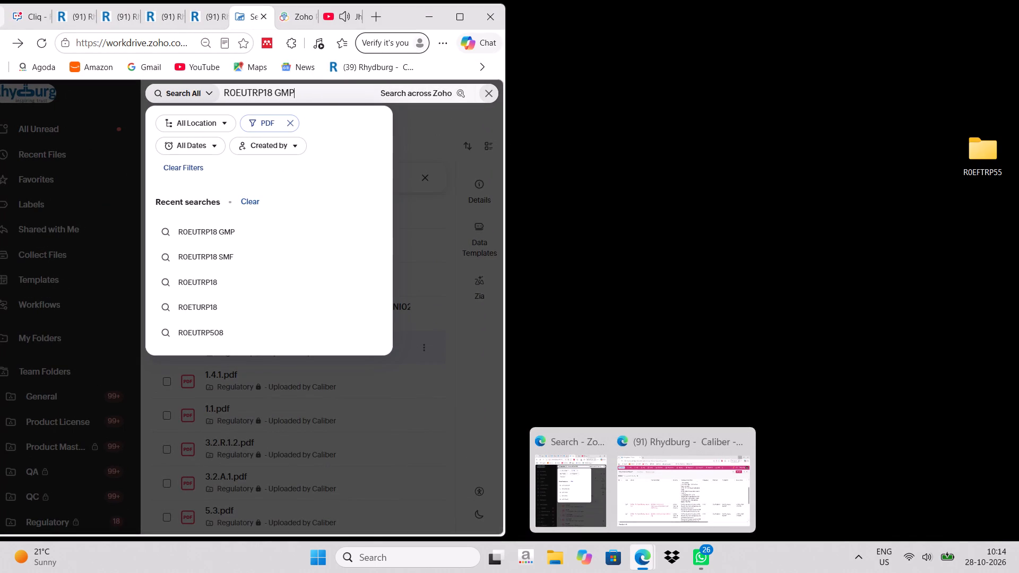
left_click(683, 498)
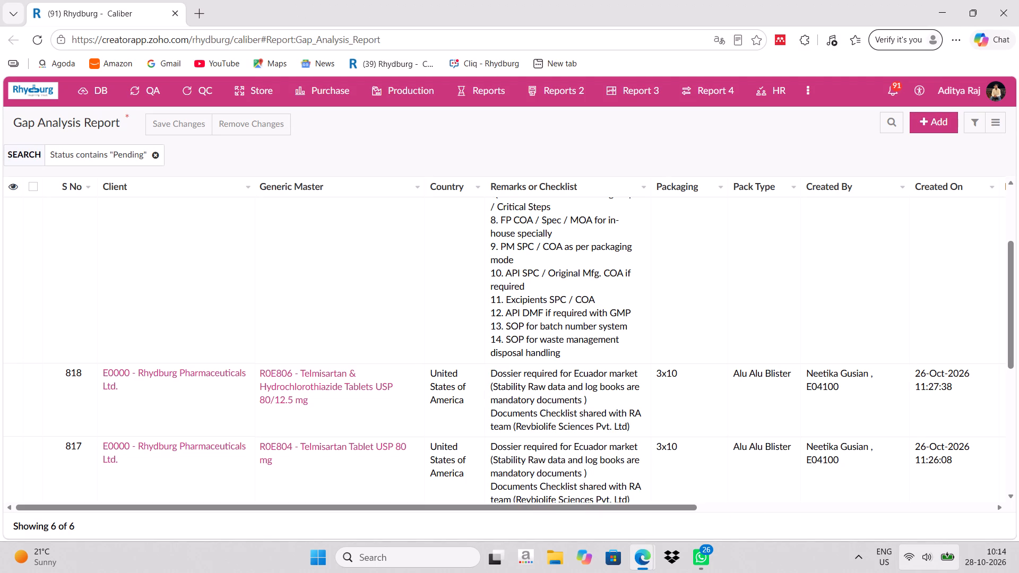
Raise the computer's screen brightness slightly.
left_click(902, 558)
left_click(843, 442)
right_click_drag(843, 442, 825, 434)
Restore the separate Gap Analysis Report window to a smaller size and place it beside the WorkDrive window.
right_click(179, 35)
right_click_drag(155, 44, 170, 39)
right_click_drag(204, 18, 203, 13)
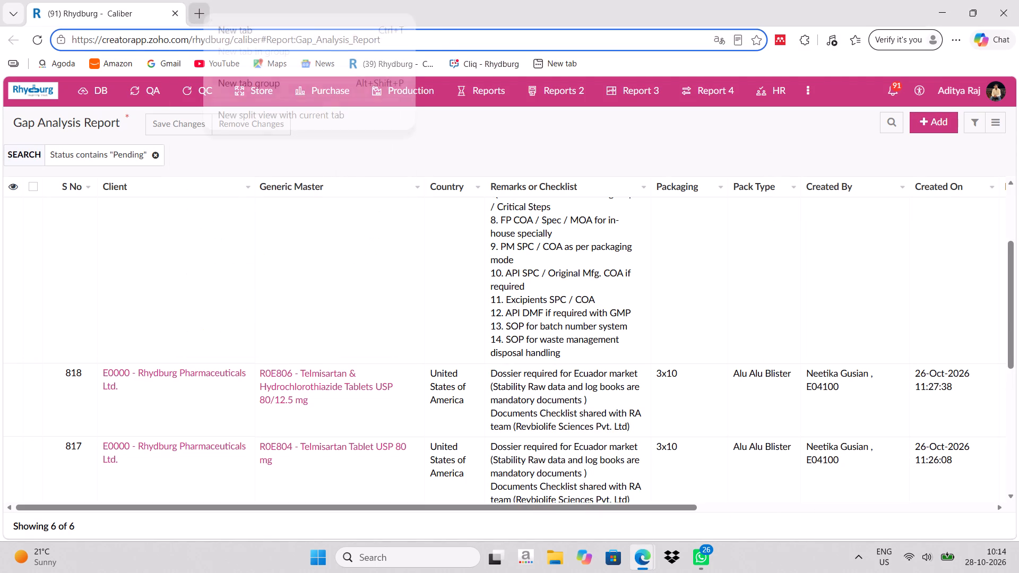
right_click_drag(929, 26, 1018, 7)
right_click(981, 11)
left_click(978, 12)
right_click(978, 12)
right_click_drag(978, 12, 919, 13)
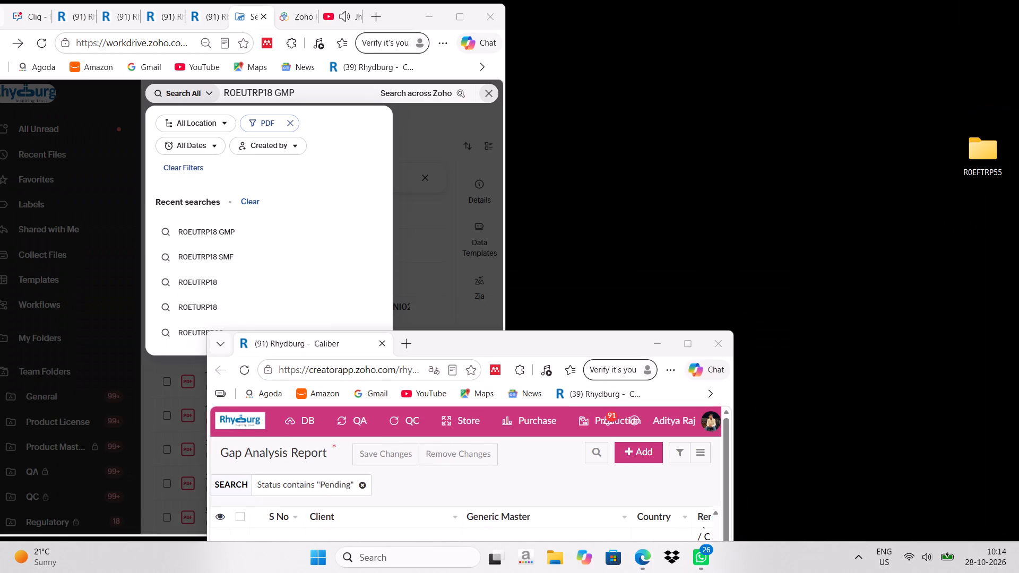
right_click_drag(581, 352, 575, 349)
left_click_drag(571, 338, 875, 12)
right_click_drag(578, 336, 875, 18)
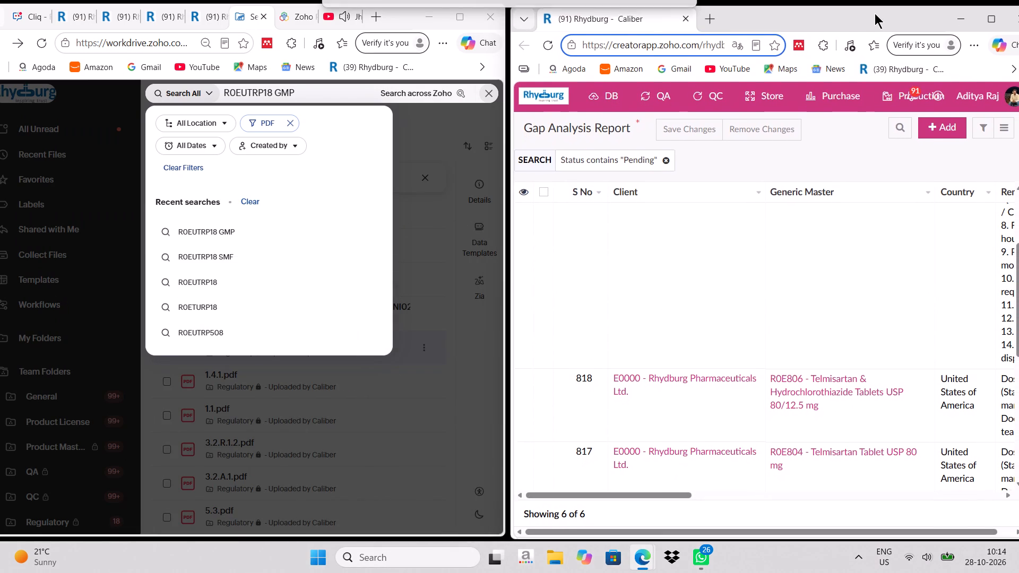
left_click_drag(875, 12, 875, 6)
Replace the old WorkDrive search text with the copied code R0E806 and search the PDF files for it.
right_click_drag(319, 22, 256, 14)
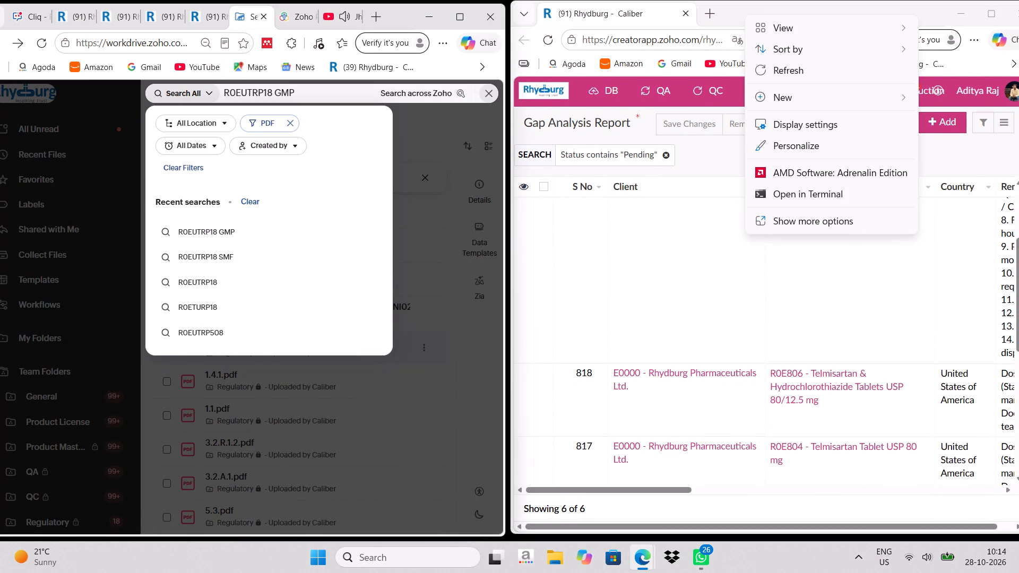
key("BackSpace")
key("BackSpace")
key("BackSpace")
key("BackSpace")
key("BackSpace")
key("BackSpace")
key("BackSpace")
key("BackSpace")
key("BackSpace")
key("BackSpace")
key("BackSpace")
key("BackSpace")
key("BackSpace")
key("BackSpace")
key("BackSpace")
key("BackSpace")
key("BackSpace")
key("BackSpace")
key("BackSpace")
key("BackSpace")
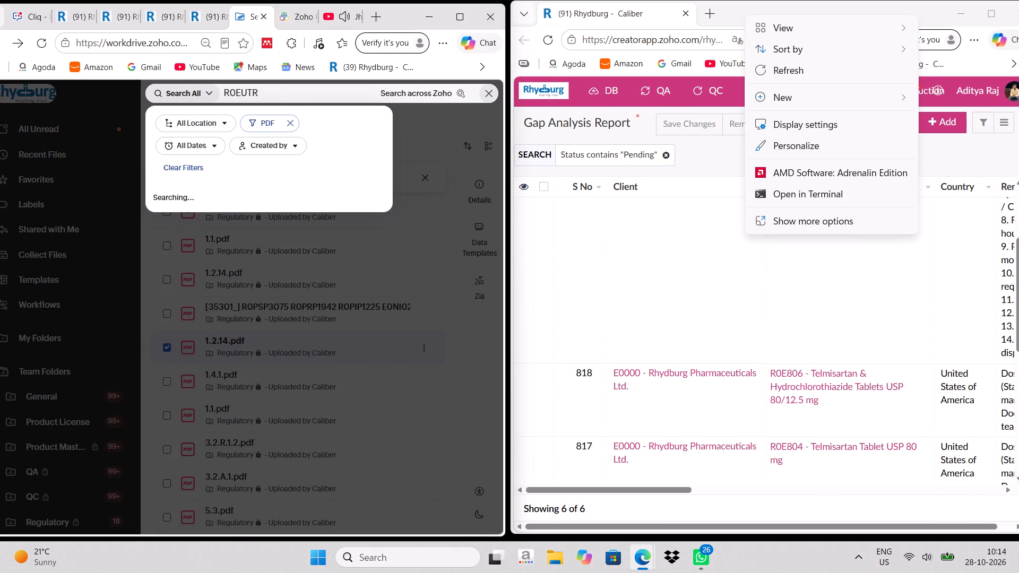
key("ctrl+v")
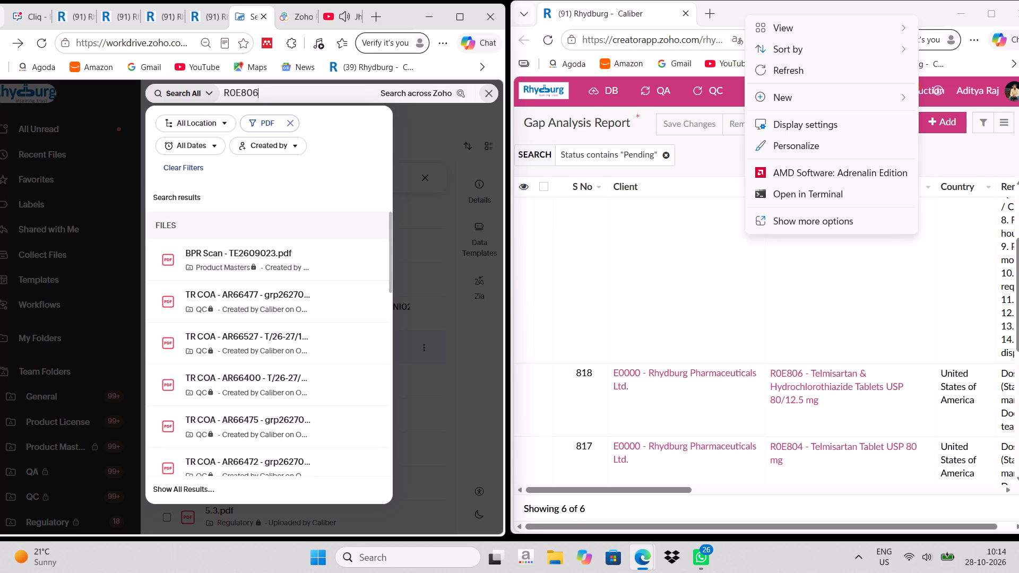
key("Return")
right_click(302, 84)
right_click(302, 84)
right_click_drag(302, 84, 350, 218)
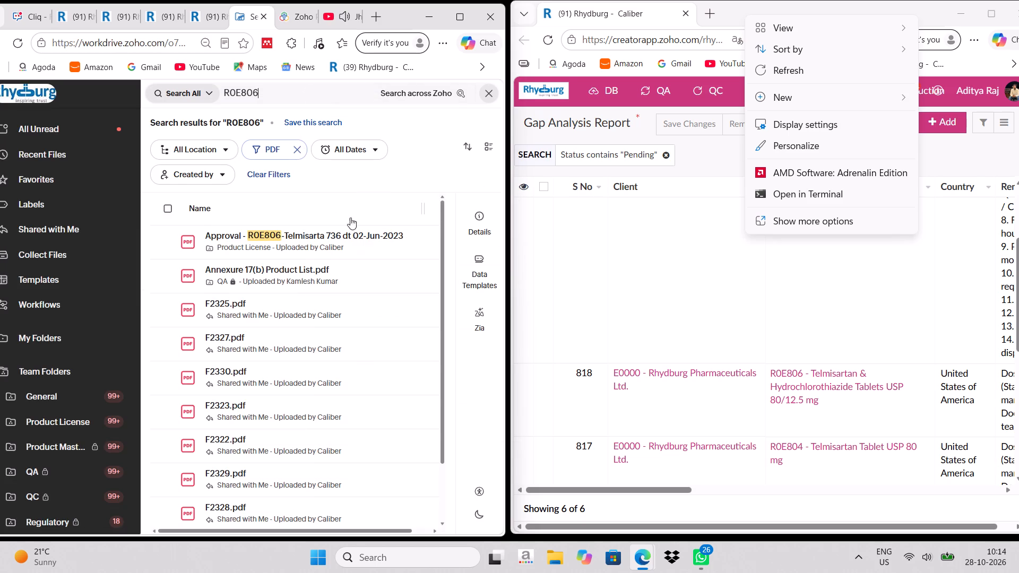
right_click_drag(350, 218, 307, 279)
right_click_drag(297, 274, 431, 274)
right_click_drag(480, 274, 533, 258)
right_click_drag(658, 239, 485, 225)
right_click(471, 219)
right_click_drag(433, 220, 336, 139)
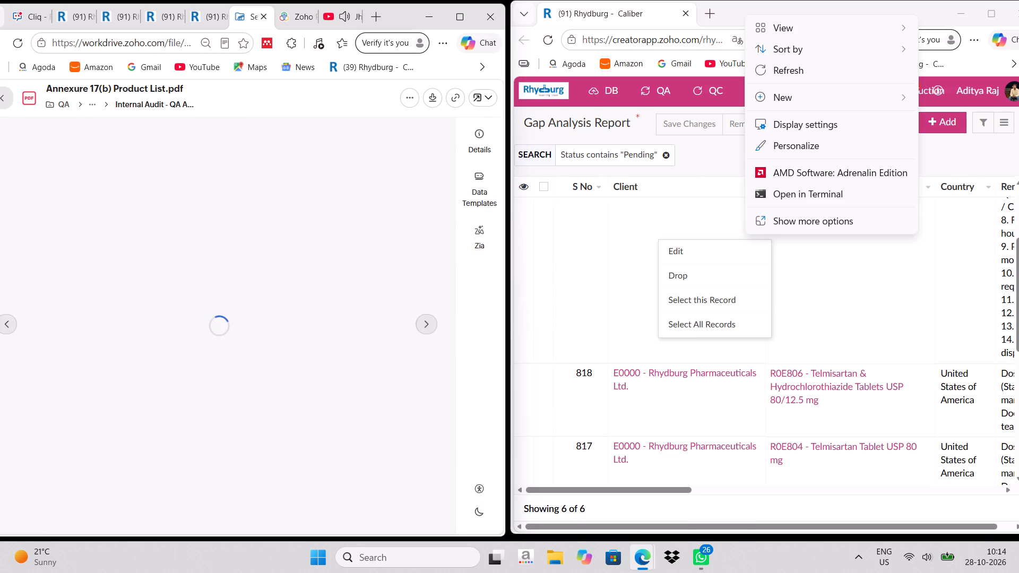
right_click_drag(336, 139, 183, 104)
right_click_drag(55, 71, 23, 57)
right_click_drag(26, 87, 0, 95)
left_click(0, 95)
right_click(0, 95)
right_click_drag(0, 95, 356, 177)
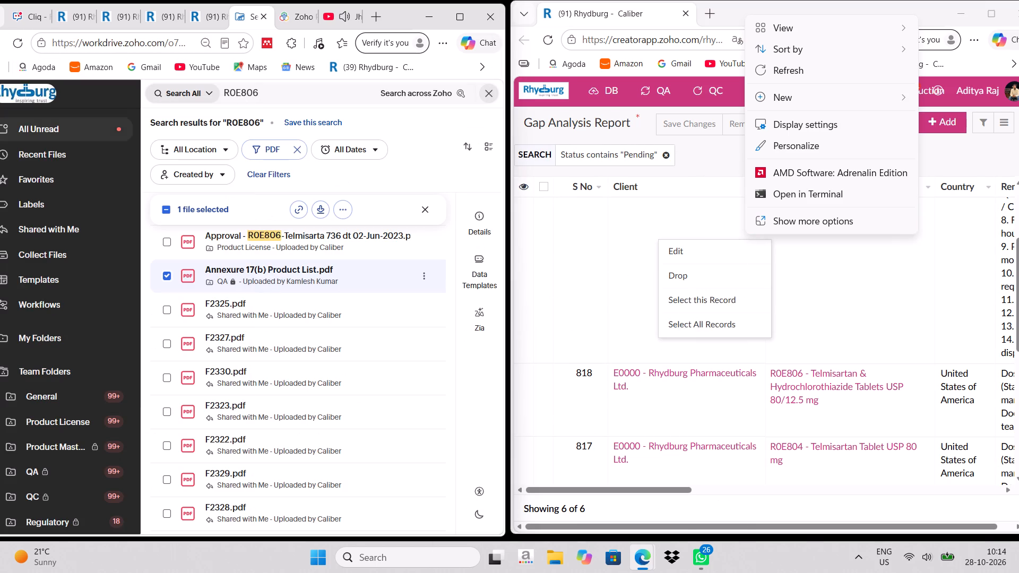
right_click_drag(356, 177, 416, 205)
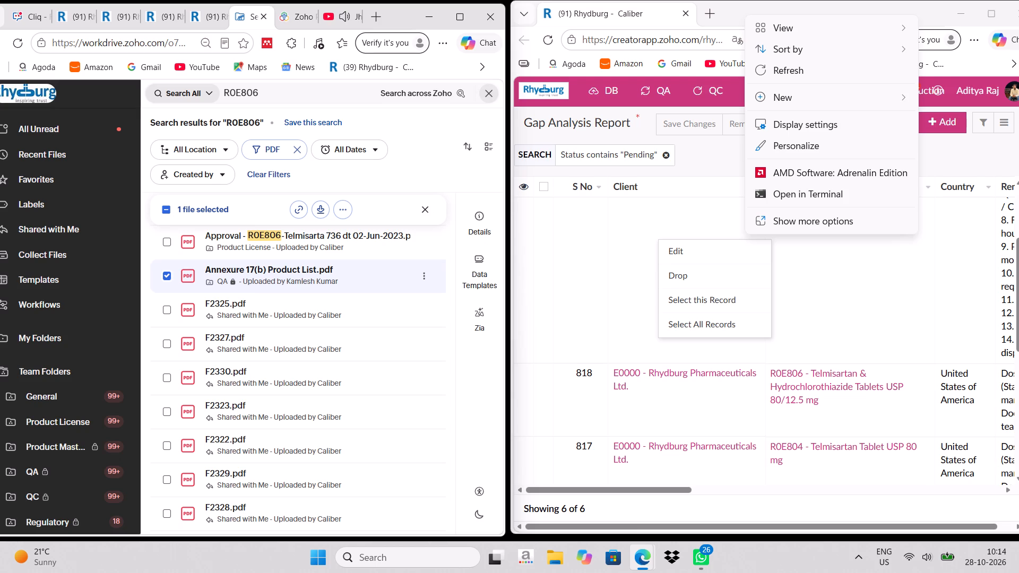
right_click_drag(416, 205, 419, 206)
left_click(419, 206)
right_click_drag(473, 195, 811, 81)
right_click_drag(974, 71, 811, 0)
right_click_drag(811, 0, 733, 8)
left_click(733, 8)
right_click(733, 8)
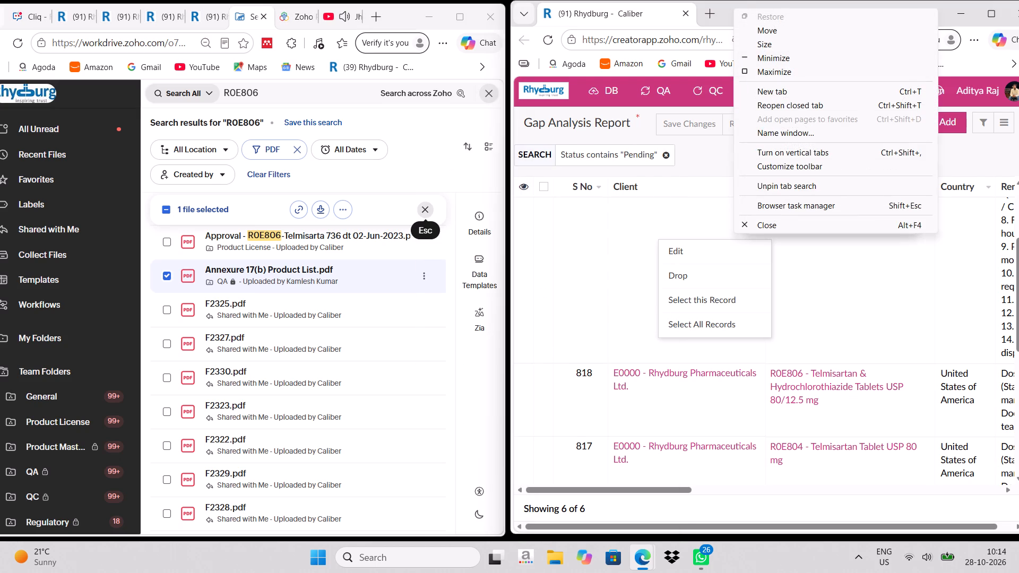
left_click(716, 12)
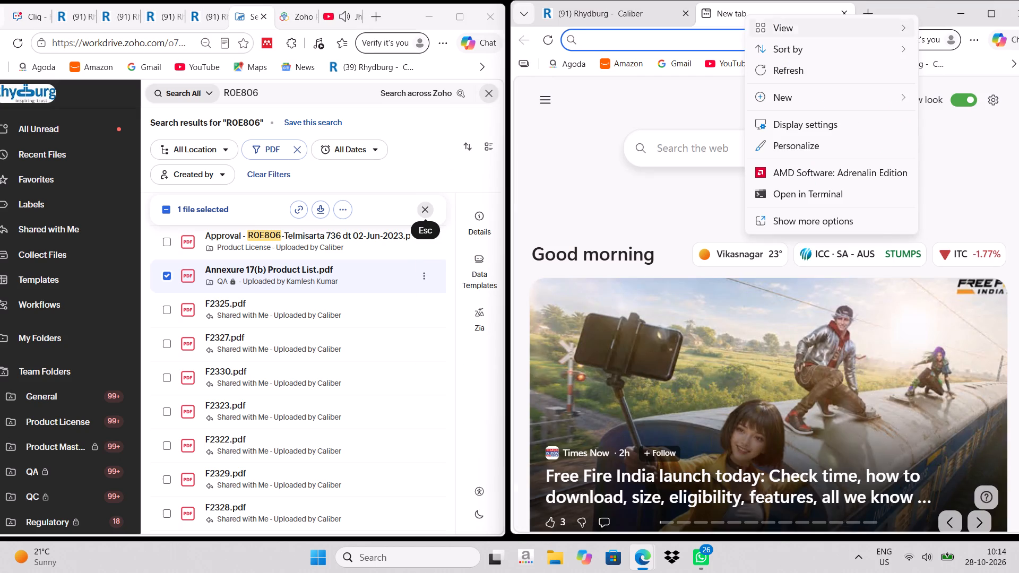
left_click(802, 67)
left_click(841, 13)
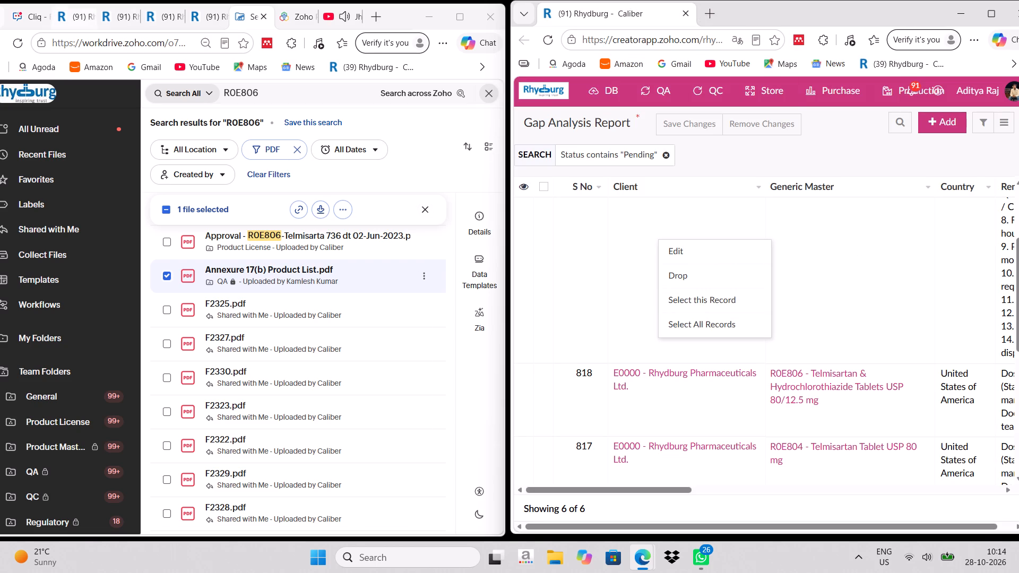
Open Cliq in a new browser tab beside the Gap Analysis Report.
left_click(710, 10)
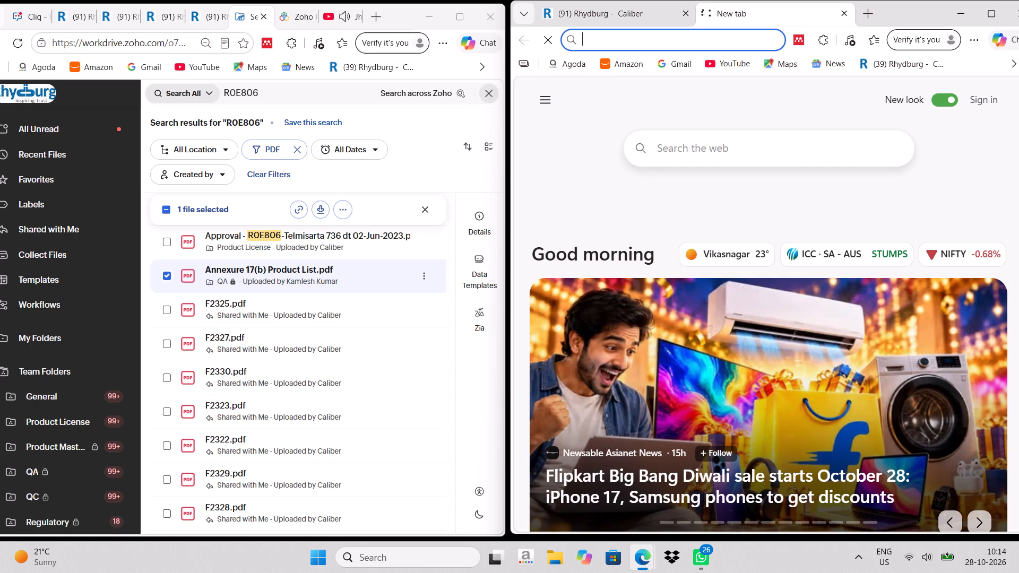
type("cliq")
left_click(599, 58)
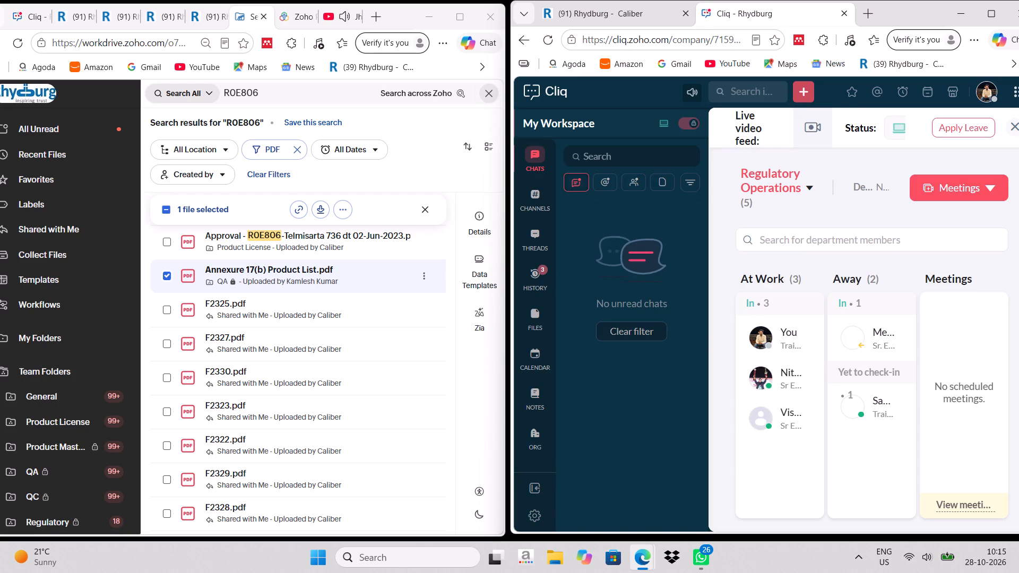
Search Cliq for "sal" and open the #Sales & Reg Team channel conversation.
left_click(735, 85)
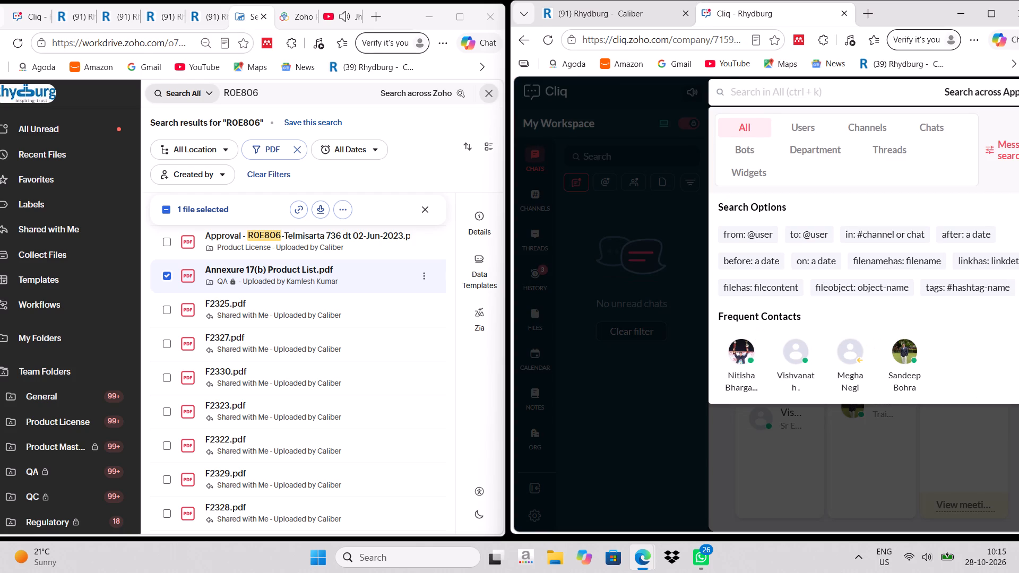
type("sa;")
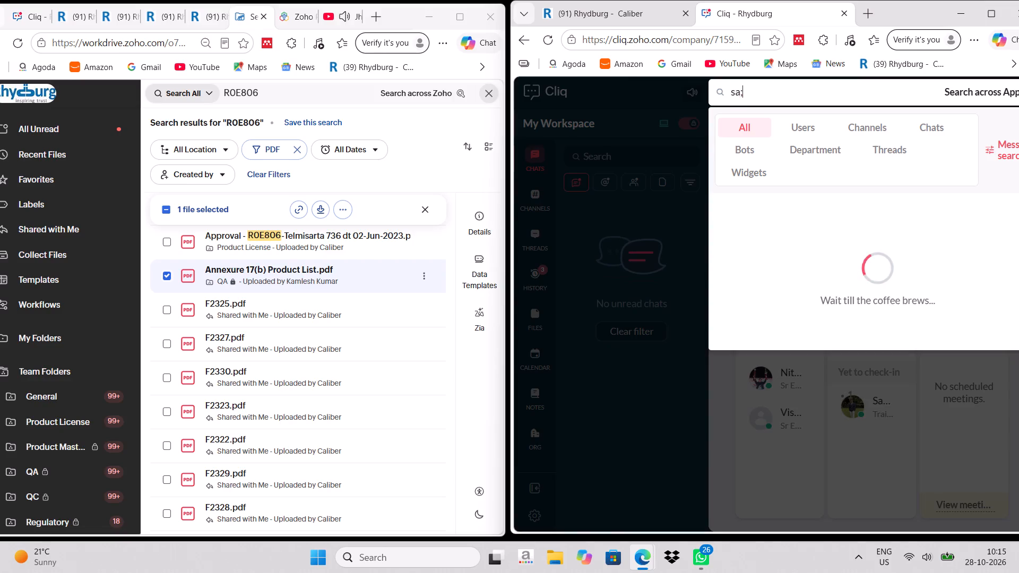
key("BackSpace")
key("l")
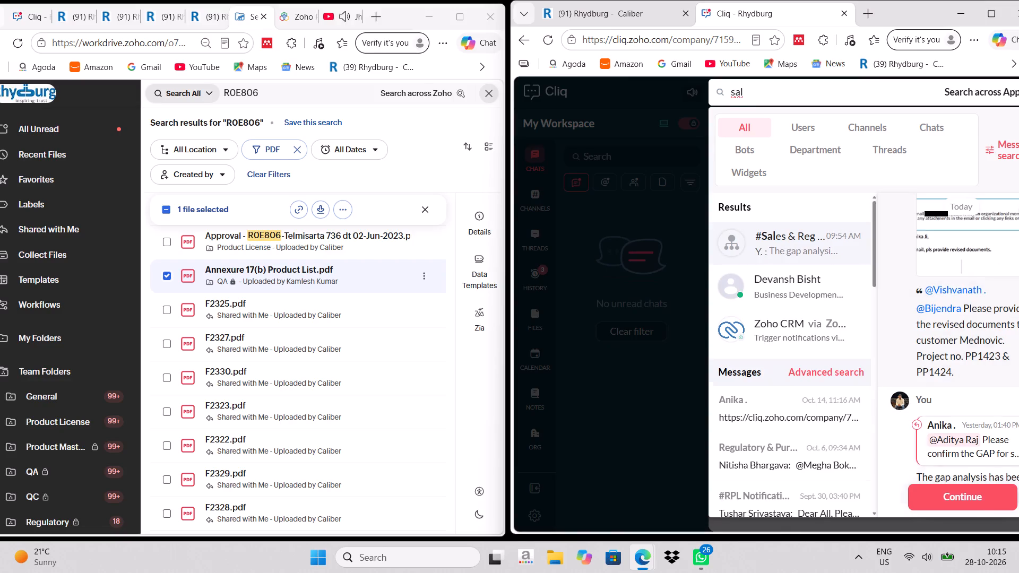
left_click(979, 498)
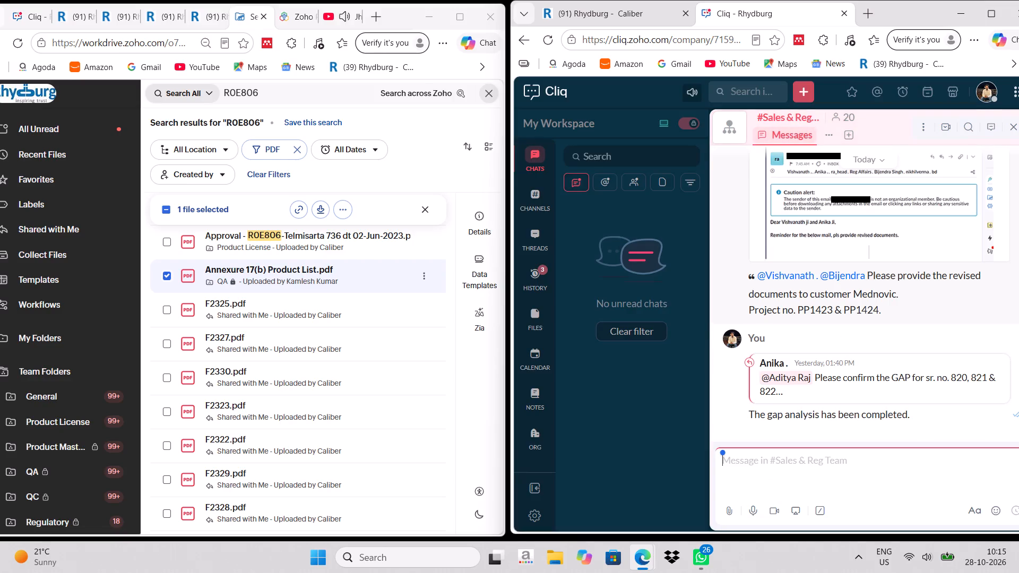
Find the October 26 message about gaps 817 and 818 in the channel and open its attached Document checklist.xlsx.
scroll(842, 349, "up", 3)
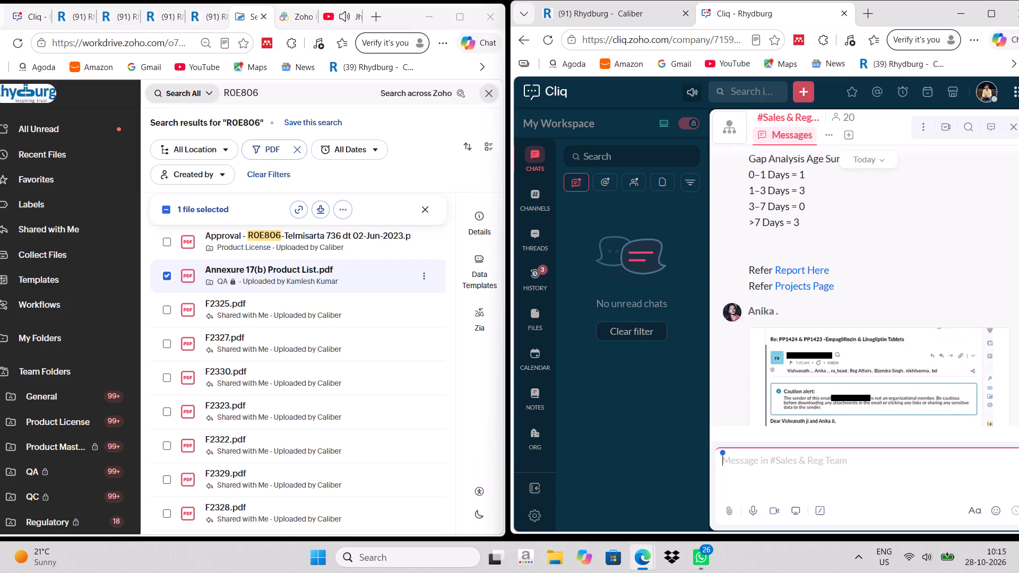
scroll(842, 349, "up", 12)
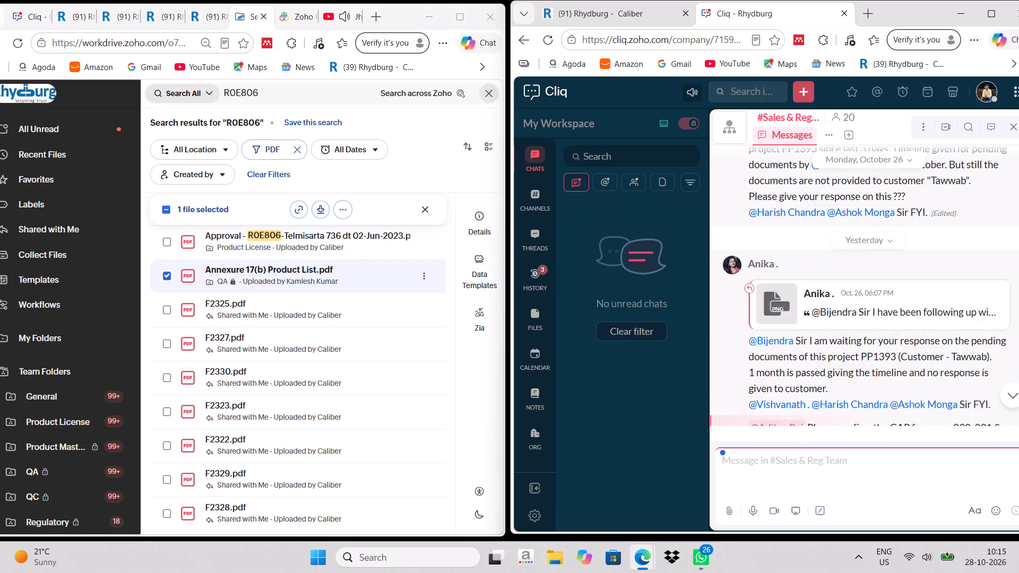
scroll(842, 349, "up", 10)
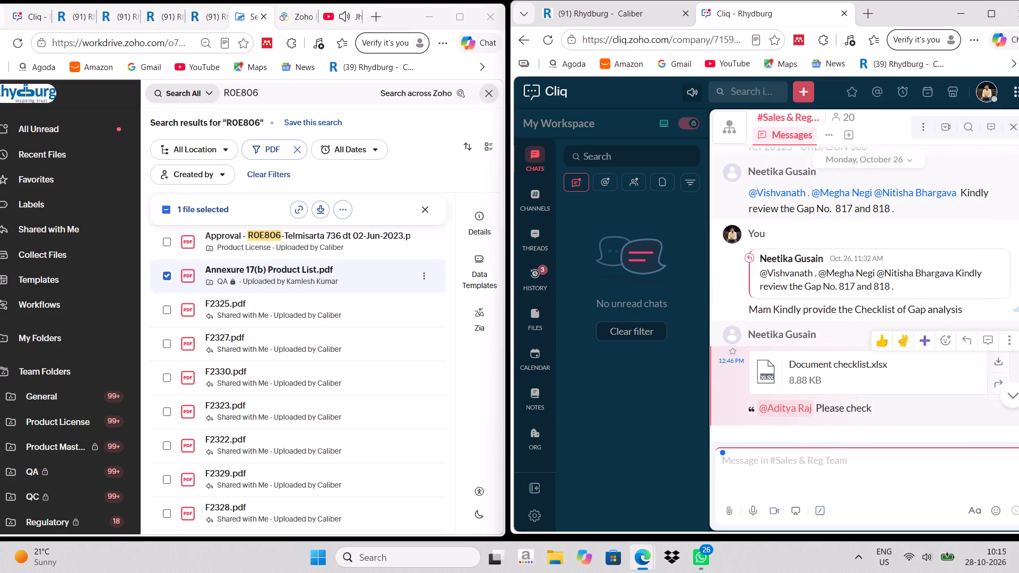
scroll(826, 370, "down", 1)
double_click(823, 315)
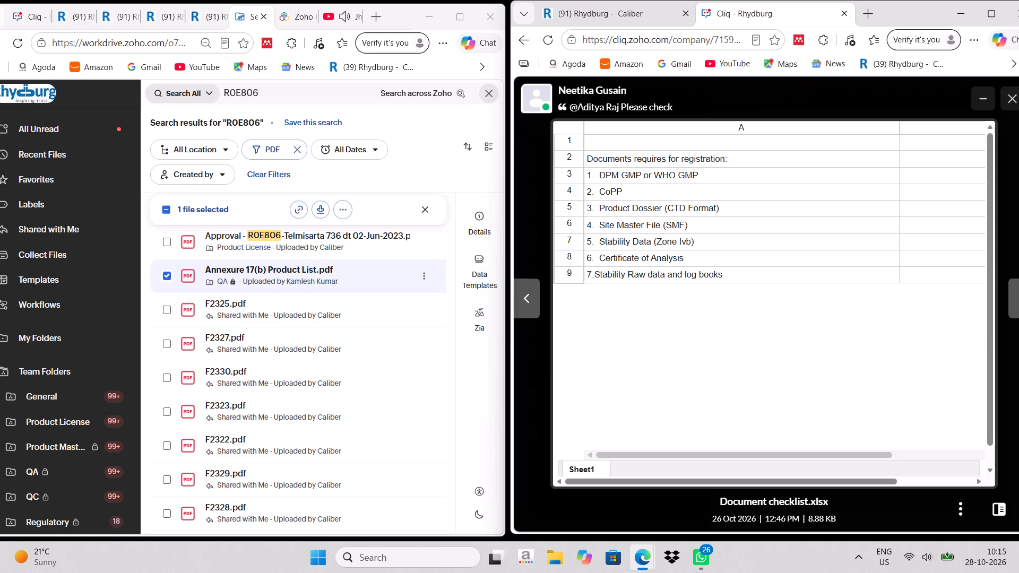
Deselect Annexure 17(b) Product List.pdf in WorkDrive and look through the R0E806 PDF results.
left_click(170, 274)
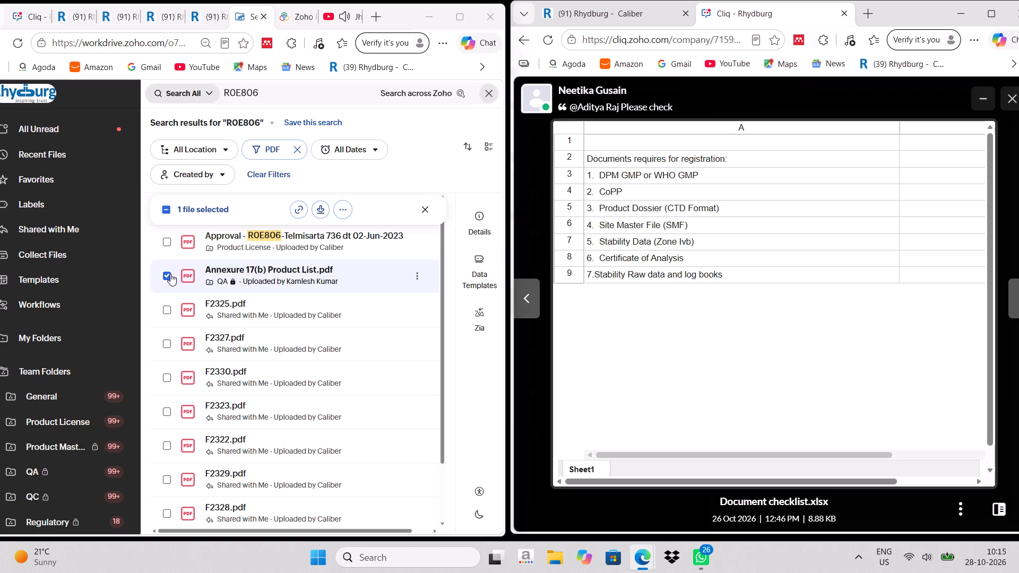
scroll(319, 230, "down", 3)
scroll(319, 230, "up", 5)
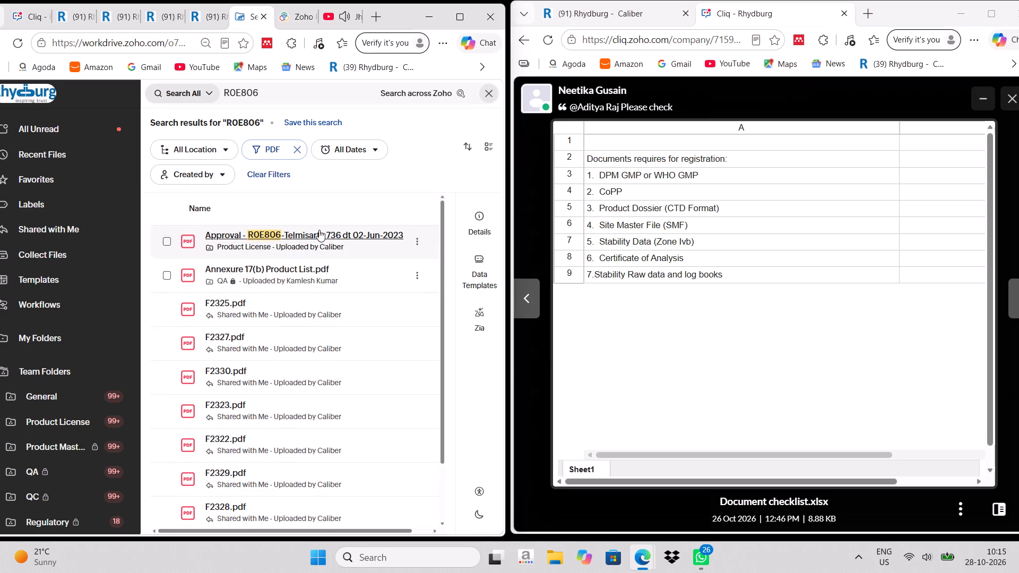
scroll(271, 328, "down", 7)
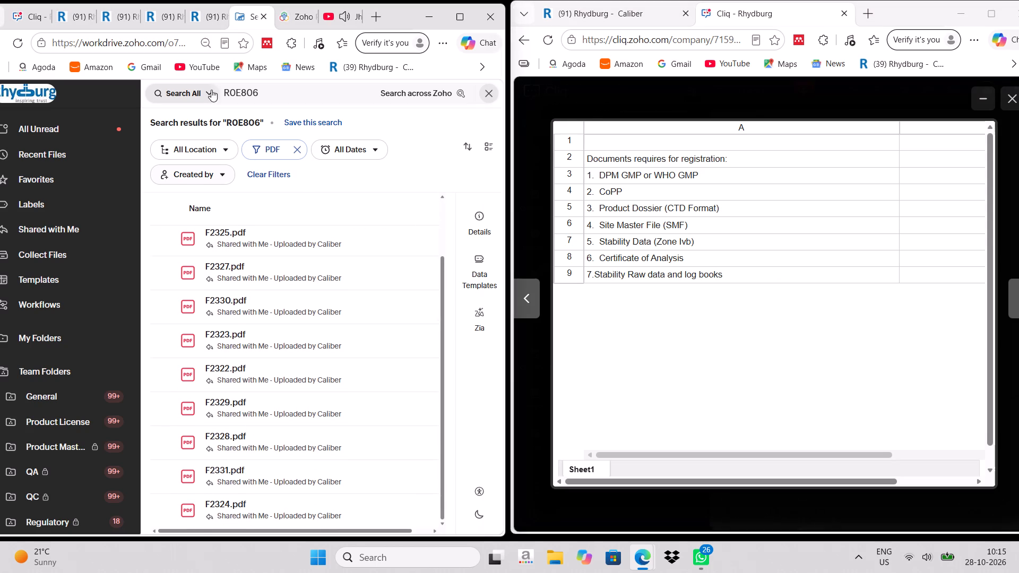
Open the record of Sr. No. 818 in the Gap Analysis Report and review its scope, remarks and packaging details.
left_click(210, 20)
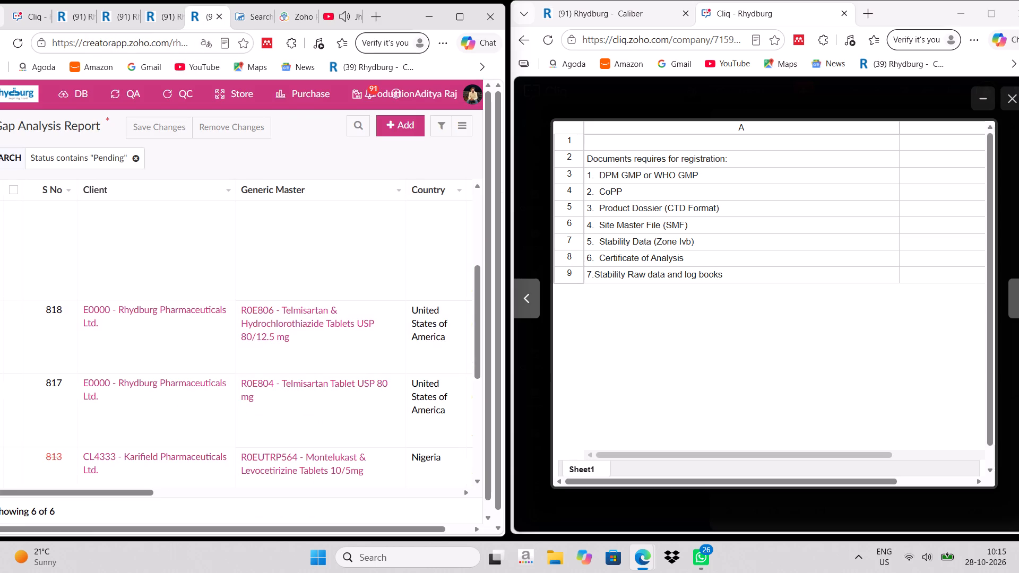
left_click(292, 316)
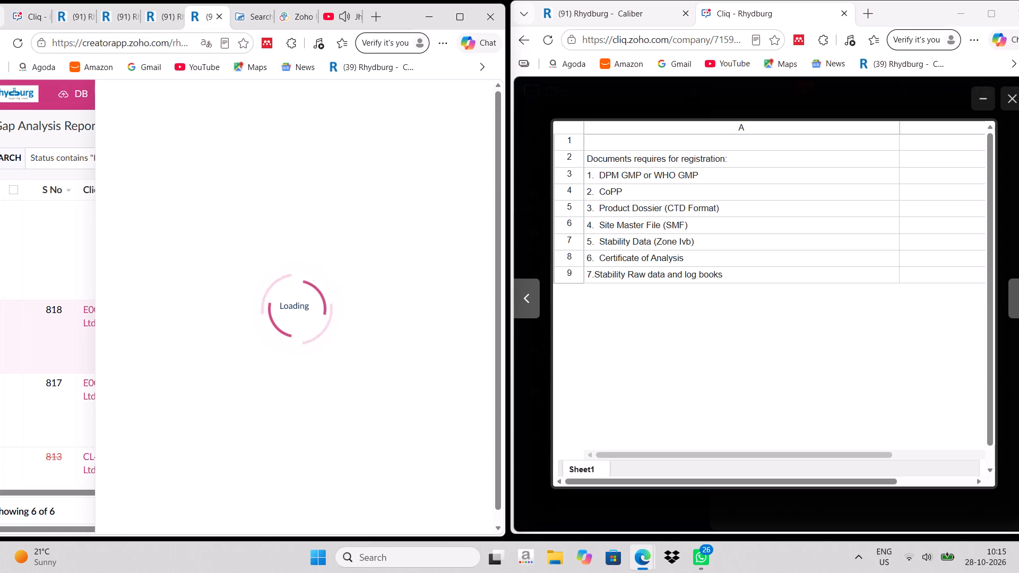
scroll(330, 313, "down", 3)
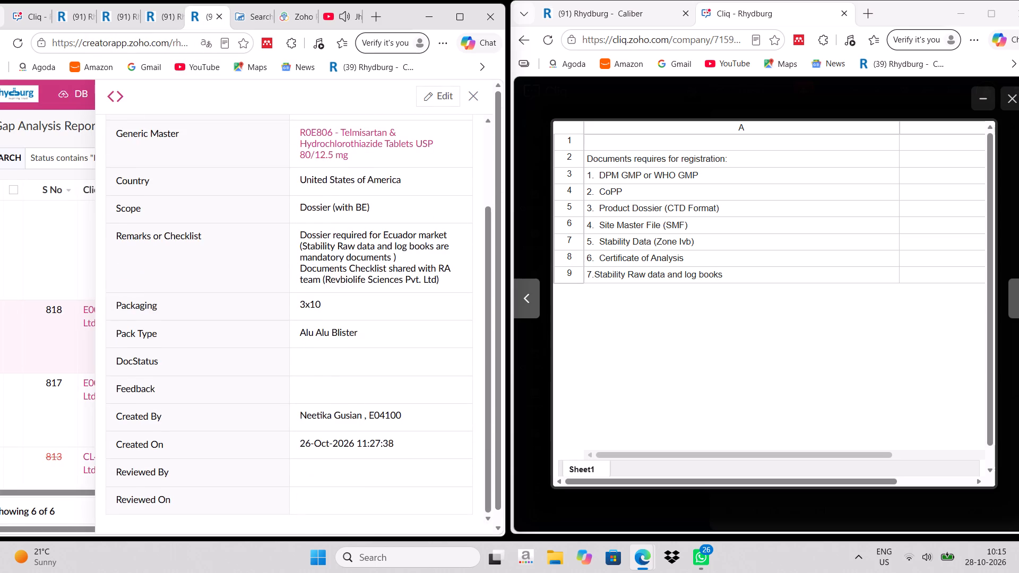
scroll(353, 188, "up", 3)
Open the generic master of R0E806 from the record and view its licence documents.
left_click(333, 238)
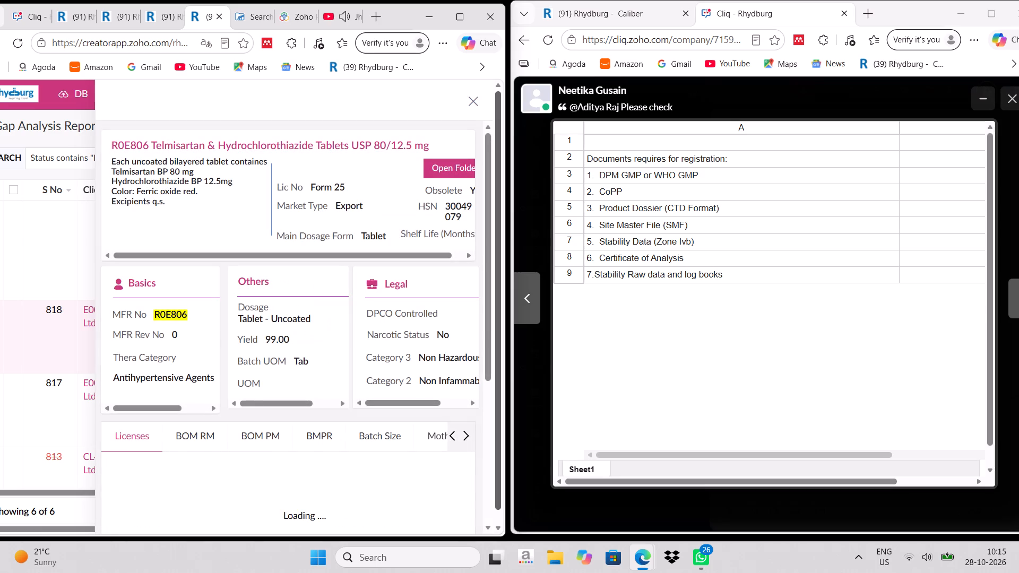
scroll(217, 357, "down", 3)
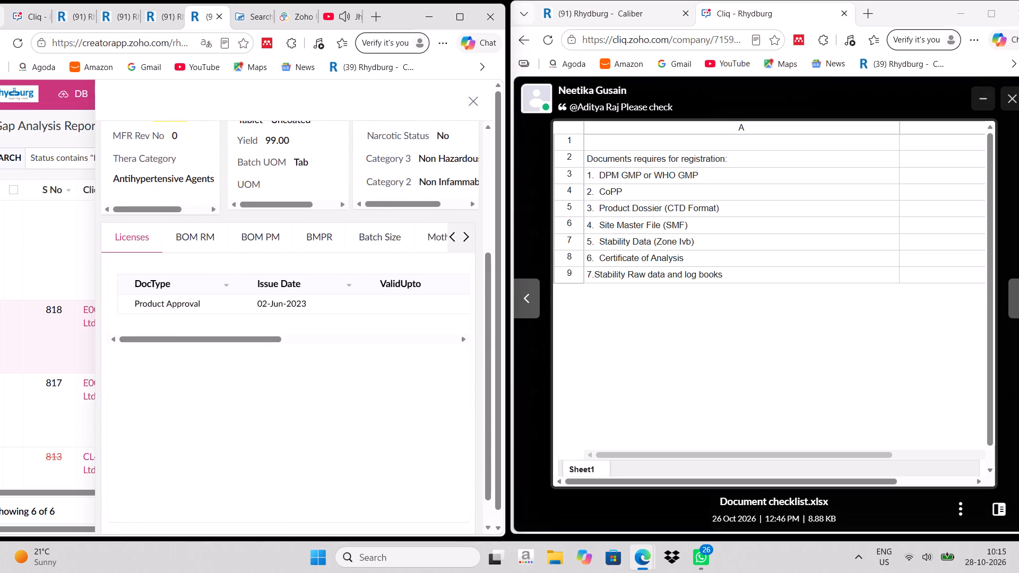
Recheck the licences in the generic master of R0E806 and return to the Gap Analysis Report.
scroll(368, 252, "up", 4)
left_click(470, 102)
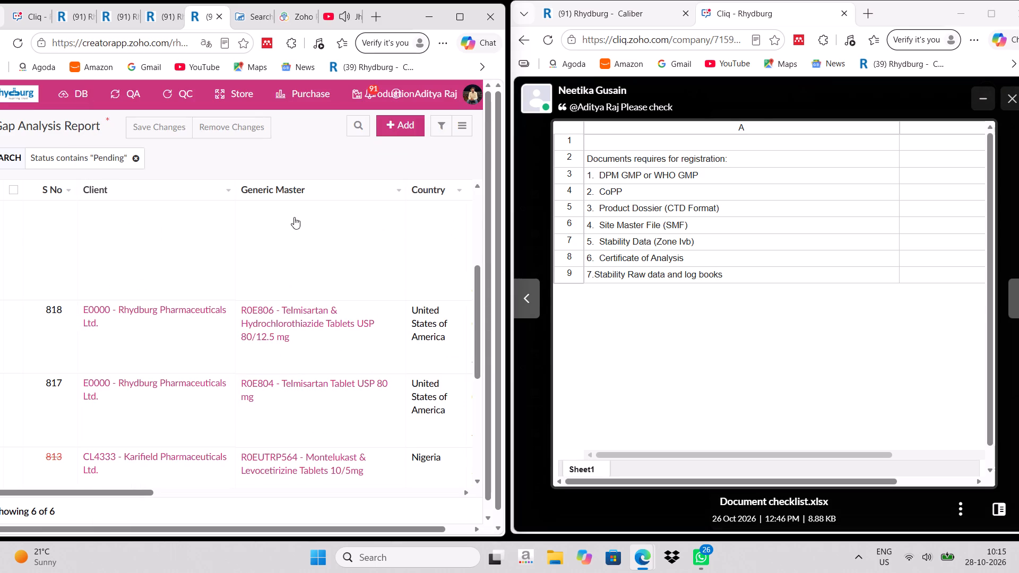
left_click(243, 308)
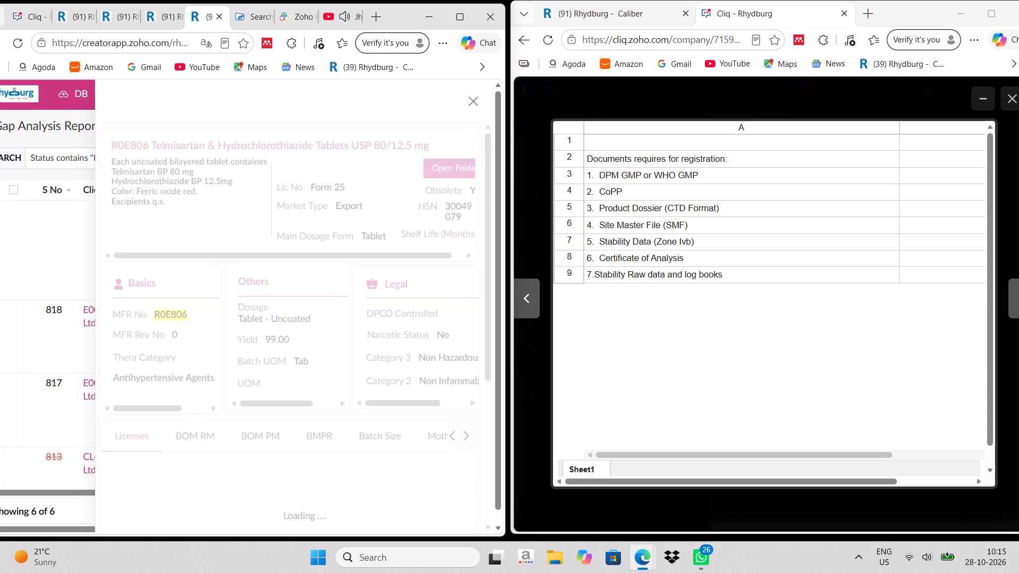
scroll(280, 426, "down", 1)
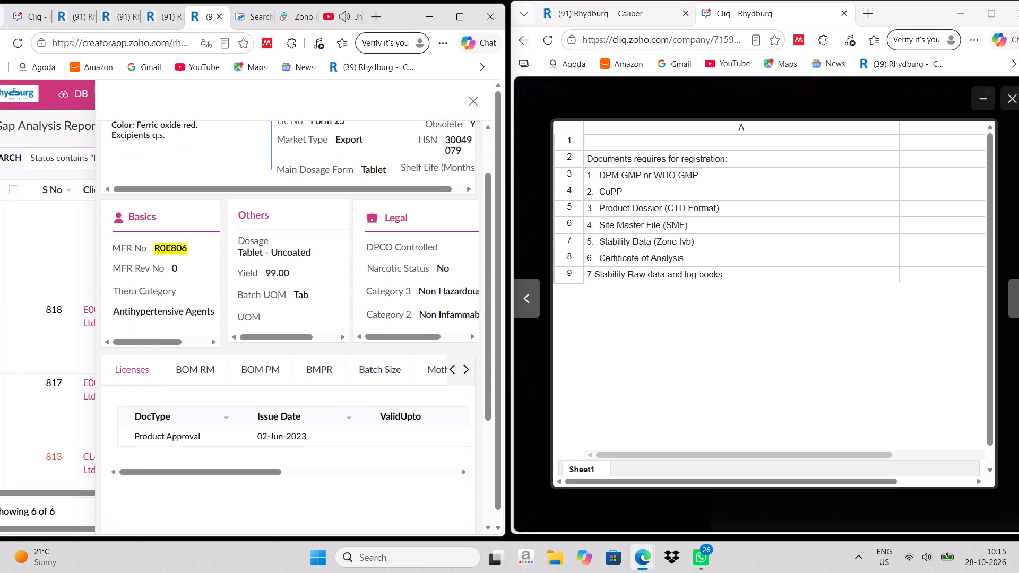
scroll(421, 166, "up", 4)
left_click(469, 101)
Edit the gap analysis record of Sr. No. 818 and enter the feedback line "COPP (Not Available)".
left_click(352, 329)
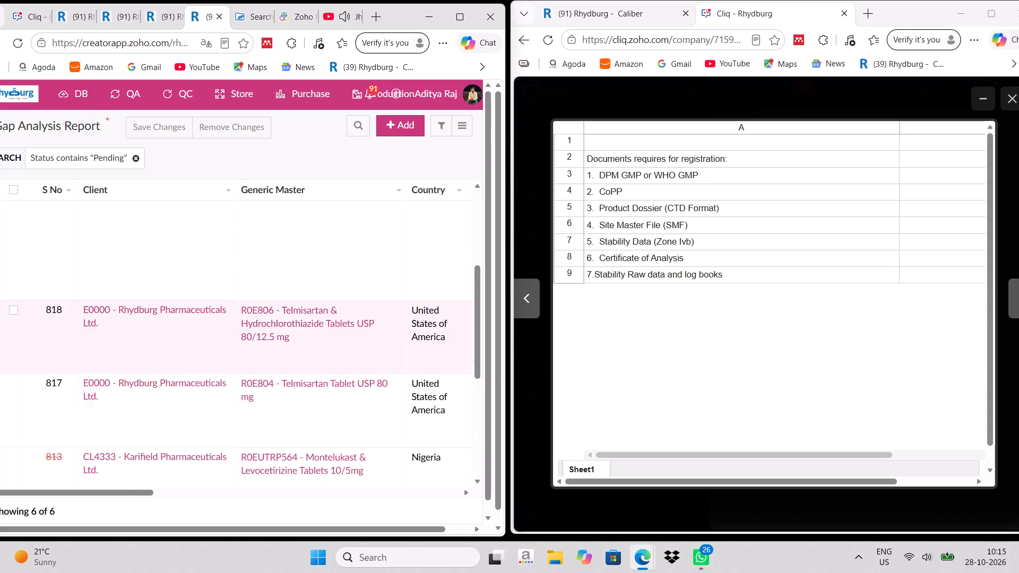
left_click(429, 94)
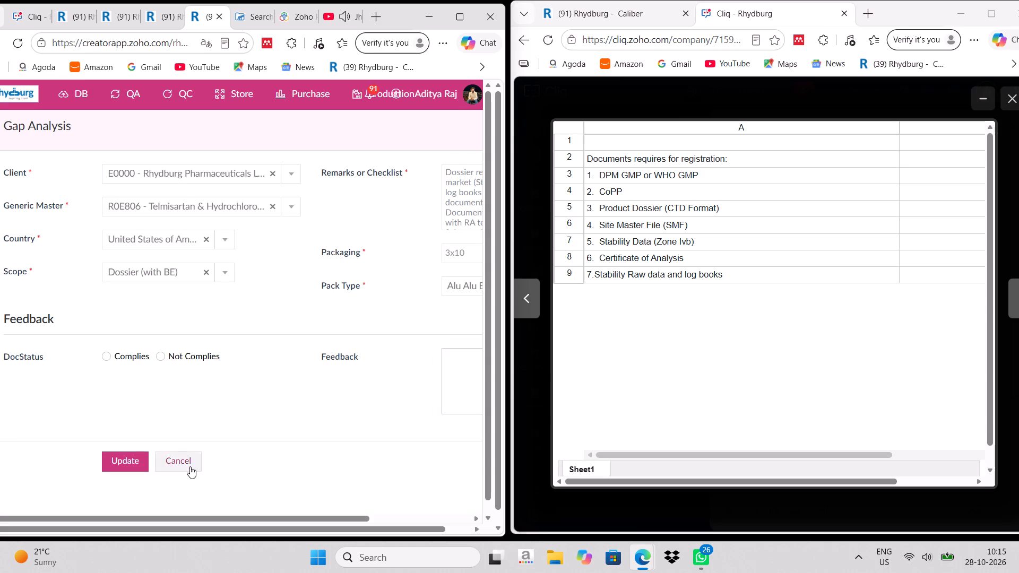
left_click_drag(196, 518, 352, 525)
left_click(323, 358)
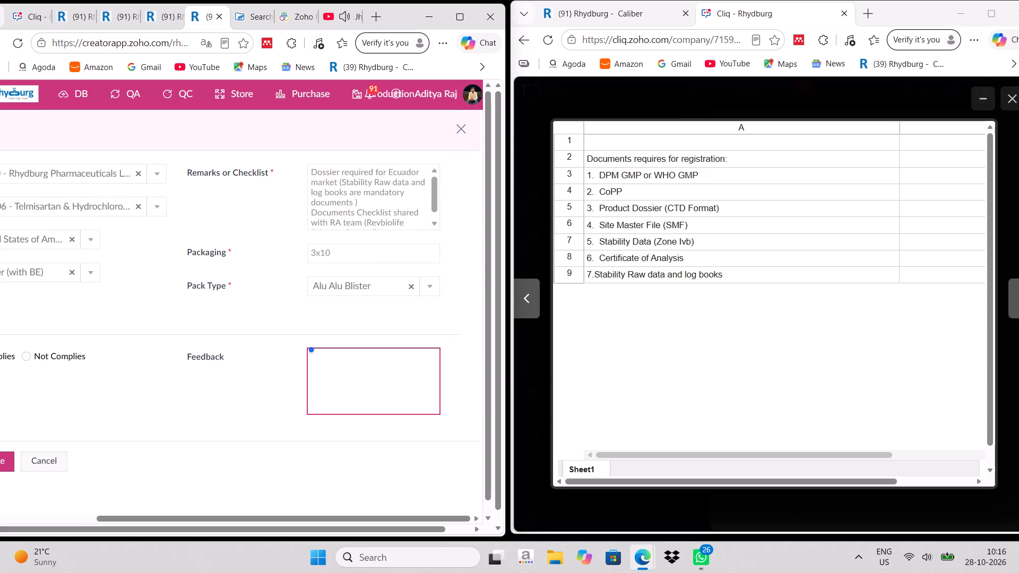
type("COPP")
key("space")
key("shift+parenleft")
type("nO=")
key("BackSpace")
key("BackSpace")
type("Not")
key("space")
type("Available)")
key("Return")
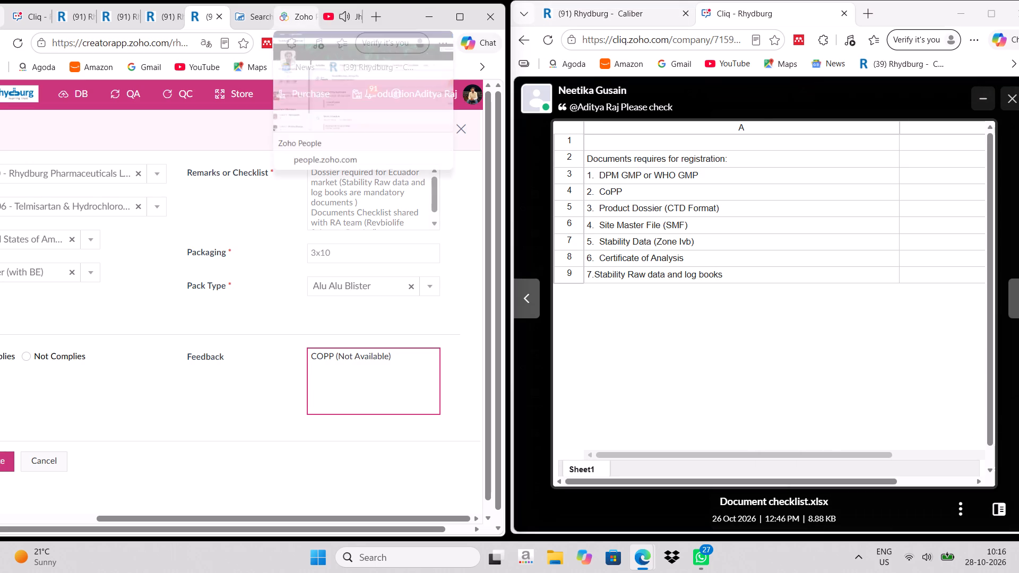
left_click(249, 14)
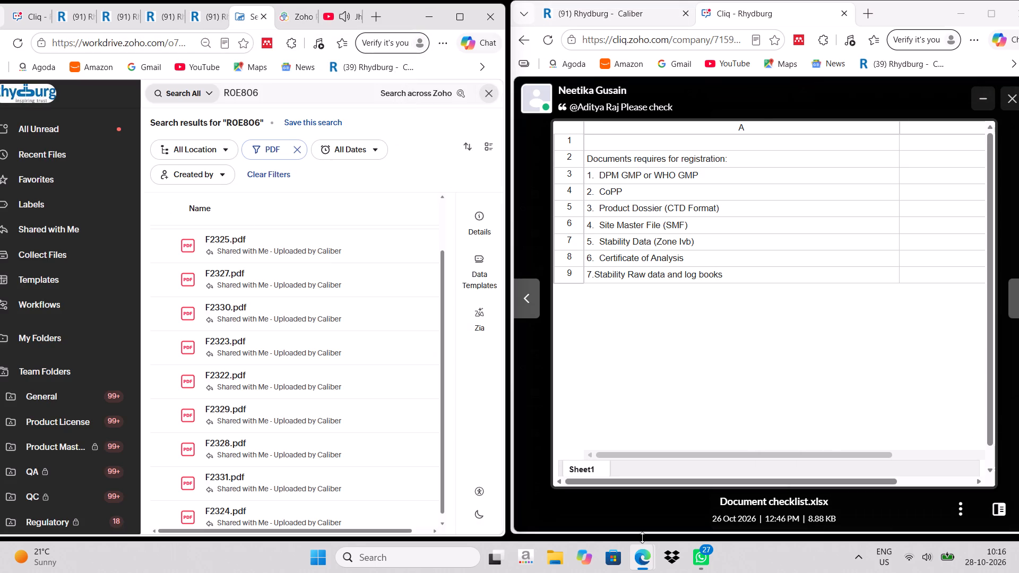
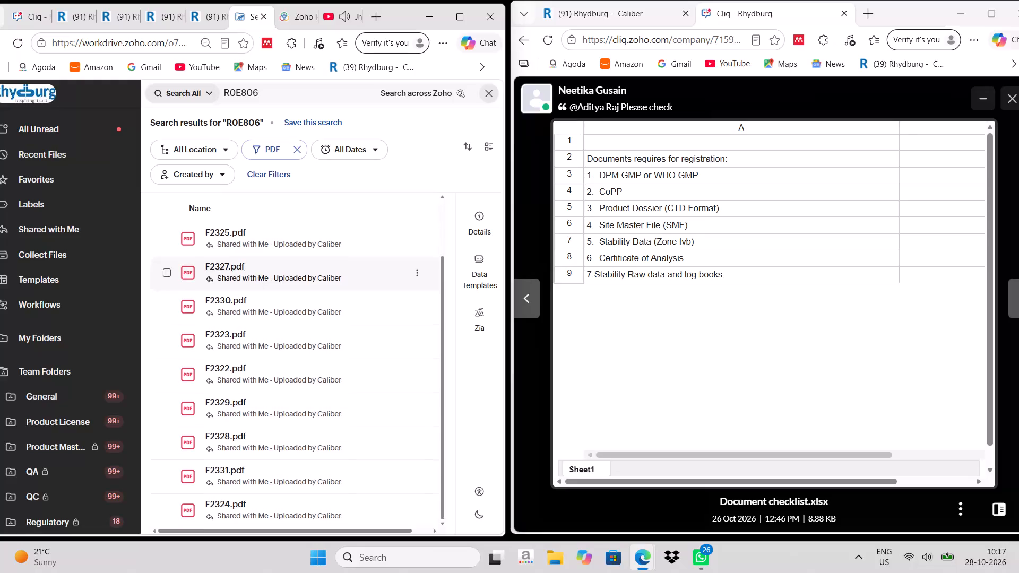
Replace the PDF filter on the R0E806 search with Folders and open the Primary - R0E806 Telmisartan & Hydrochlorothiazide folder.
scroll(257, 279, "up", 15)
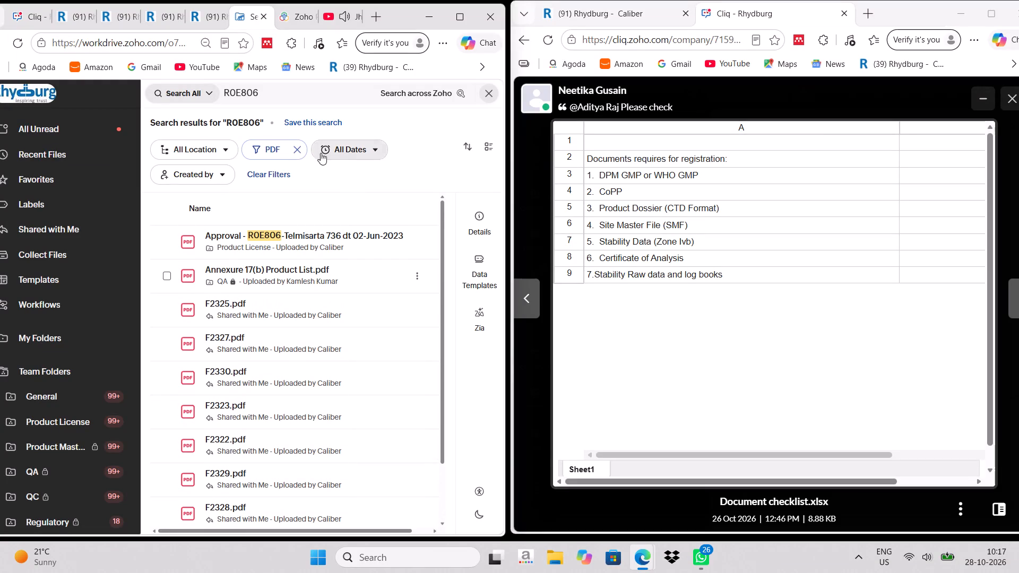
left_click(293, 147)
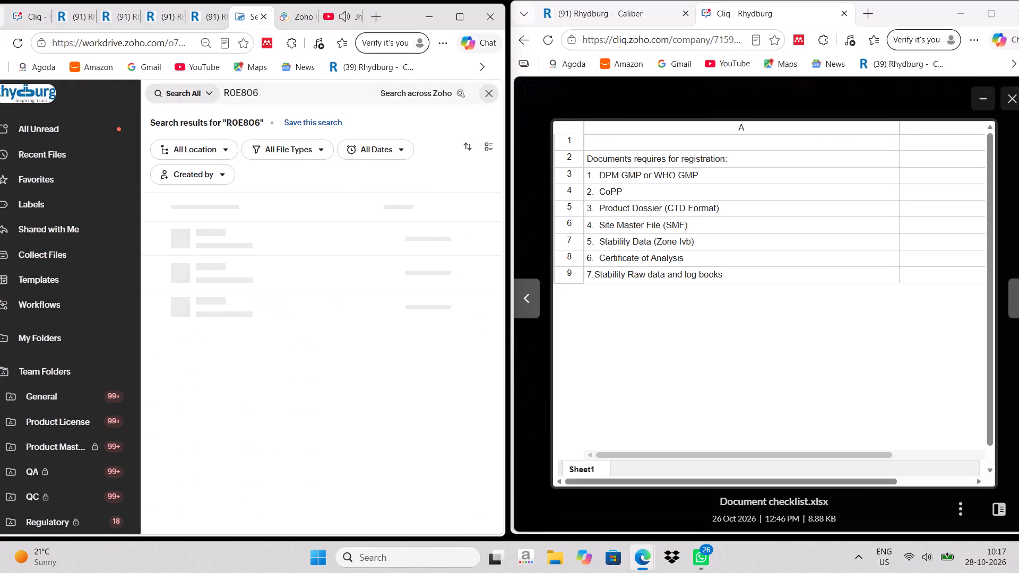
left_click(286, 154)
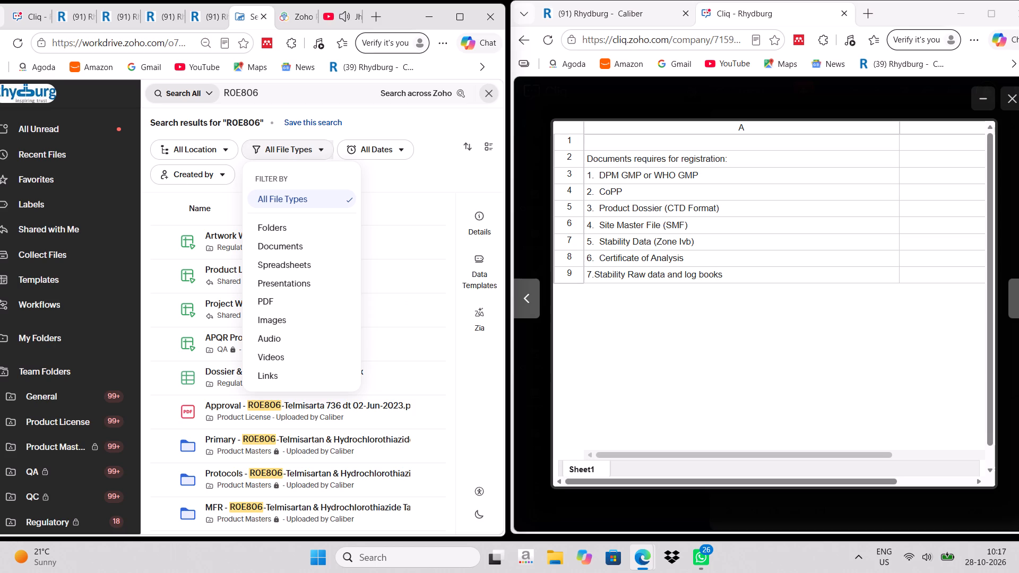
left_click(273, 228)
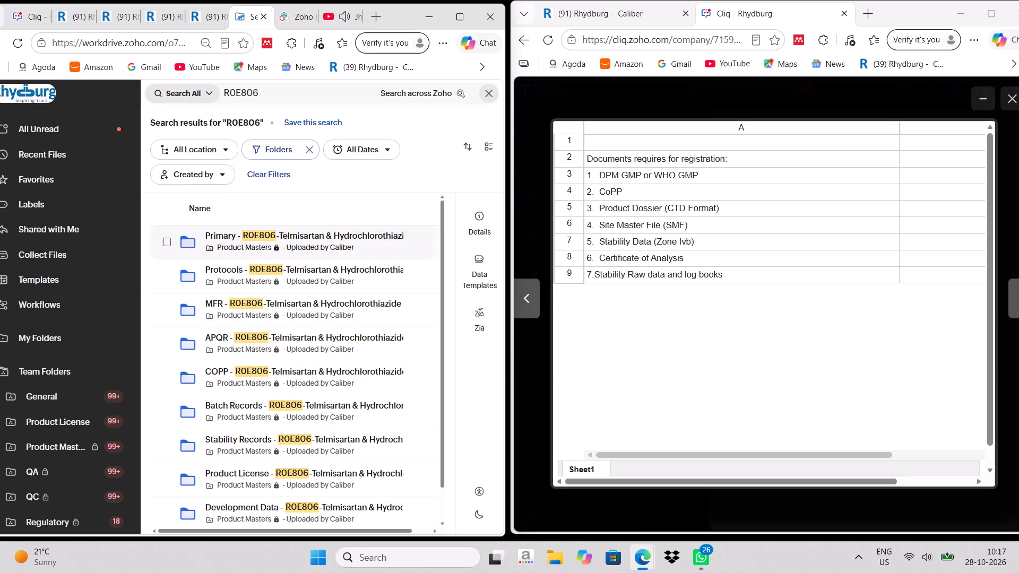
left_click(260, 236)
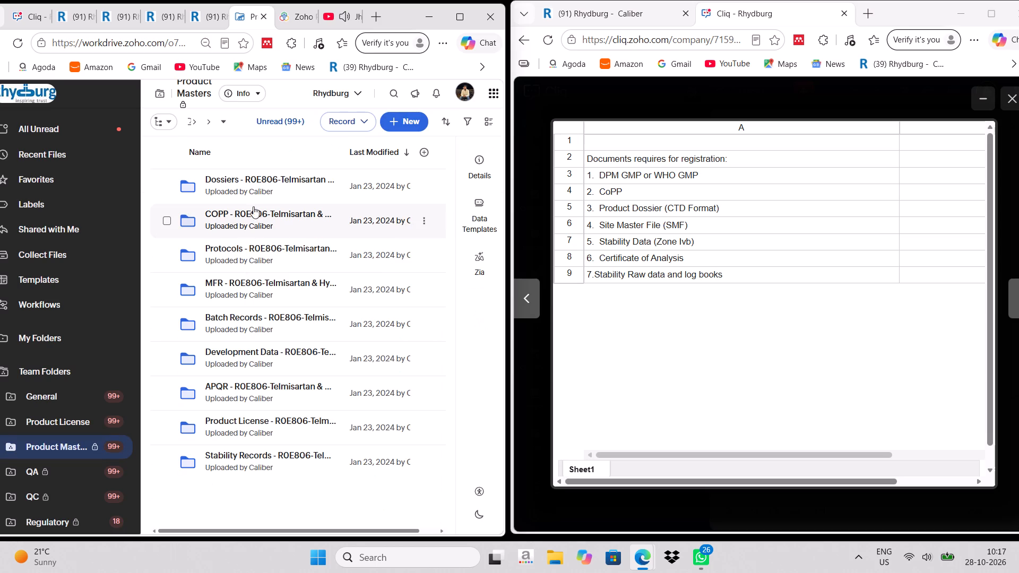
Check the contents of the Dossiers, COPP, Protocols and MFR subfolders of R0E806.
left_click(251, 179)
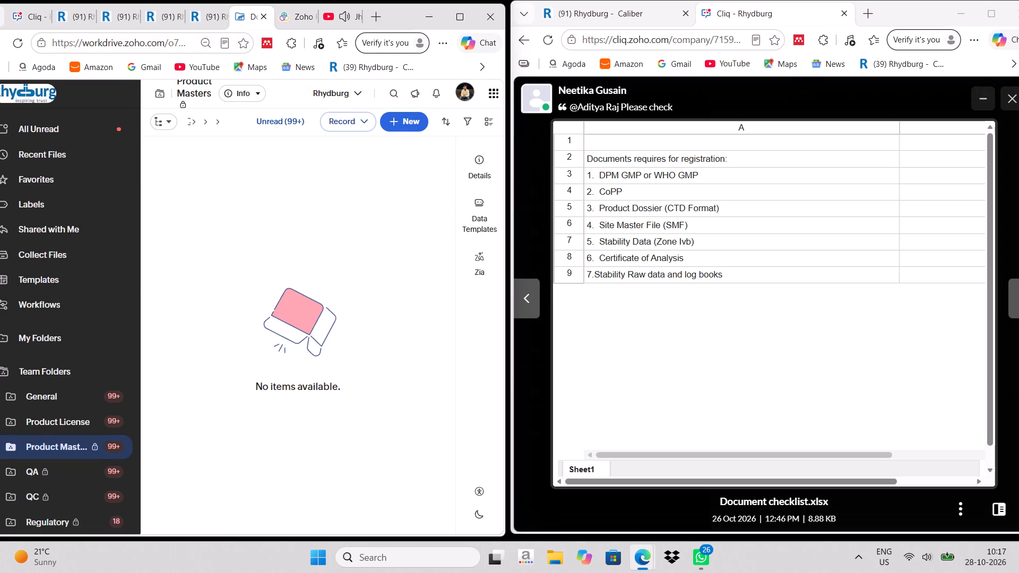
left_click_drag(405, 16, 426, 19)
left_click(426, 19)
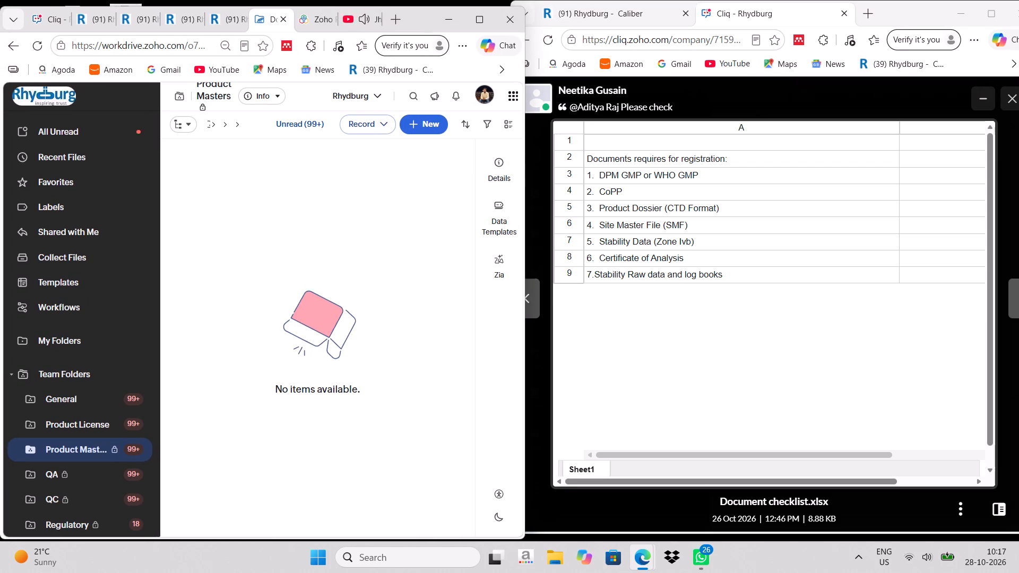
left_click(5, 46)
left_click(228, 212)
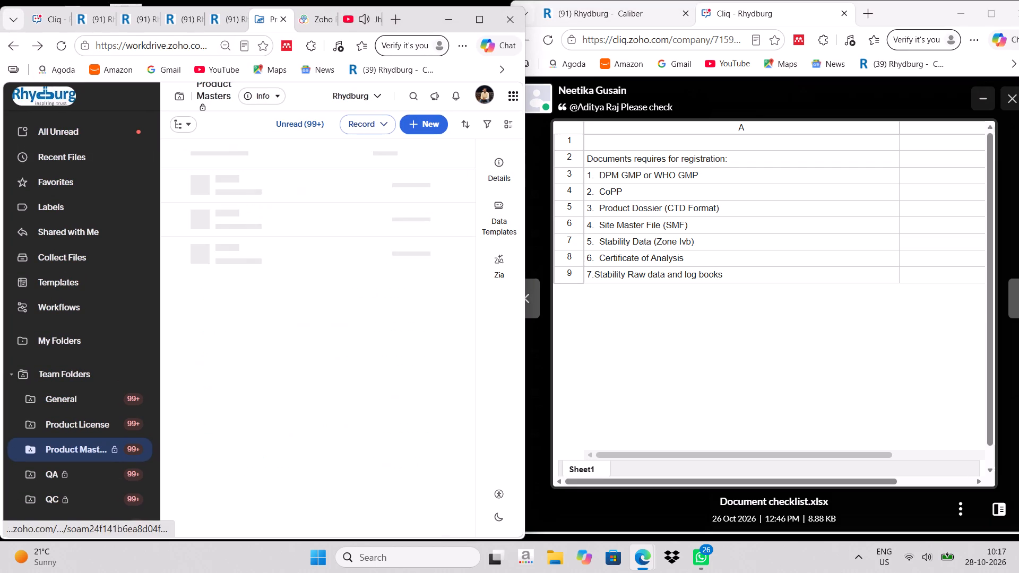
left_click(7, 44)
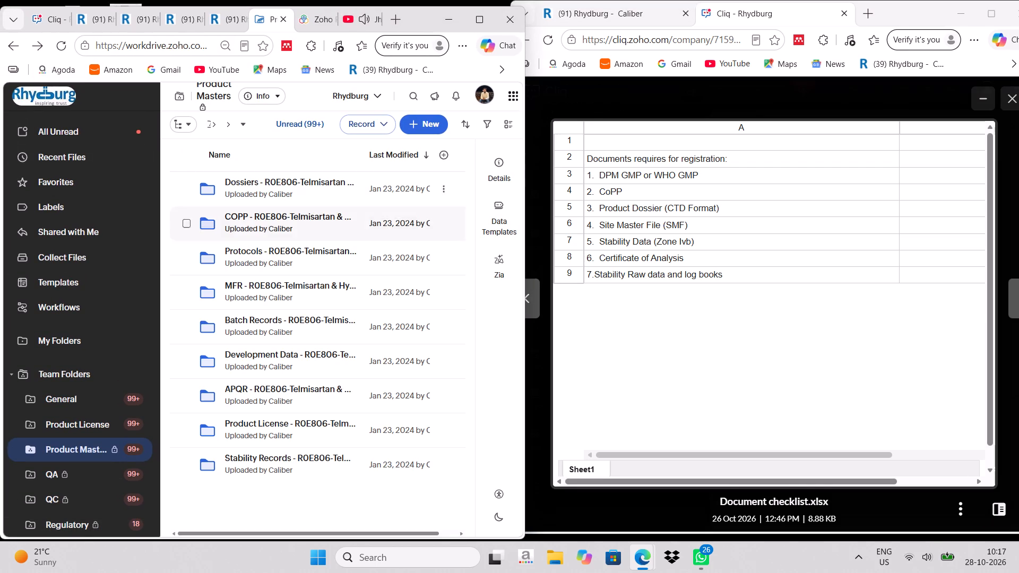
left_click(265, 250)
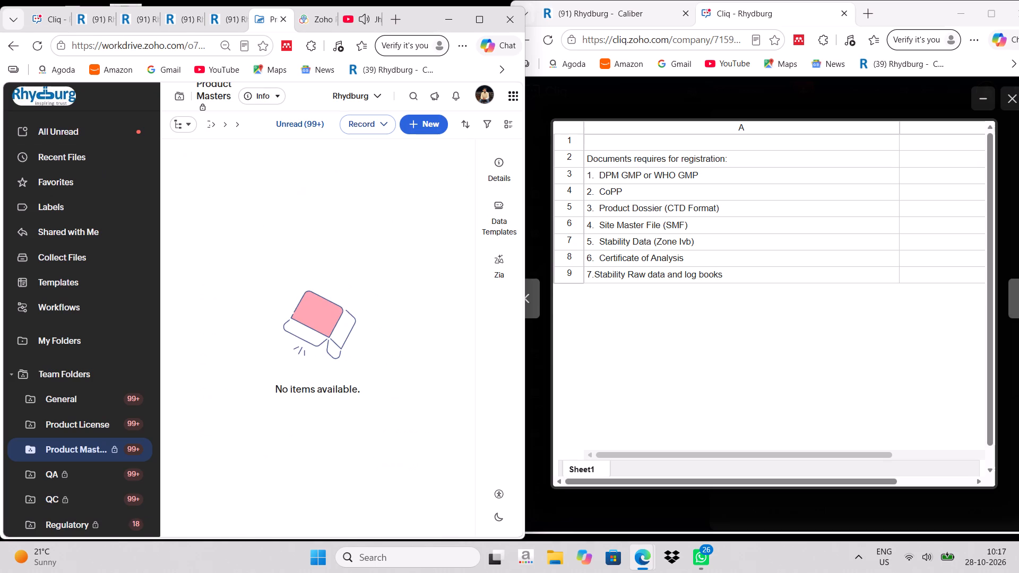
left_click(15, 45)
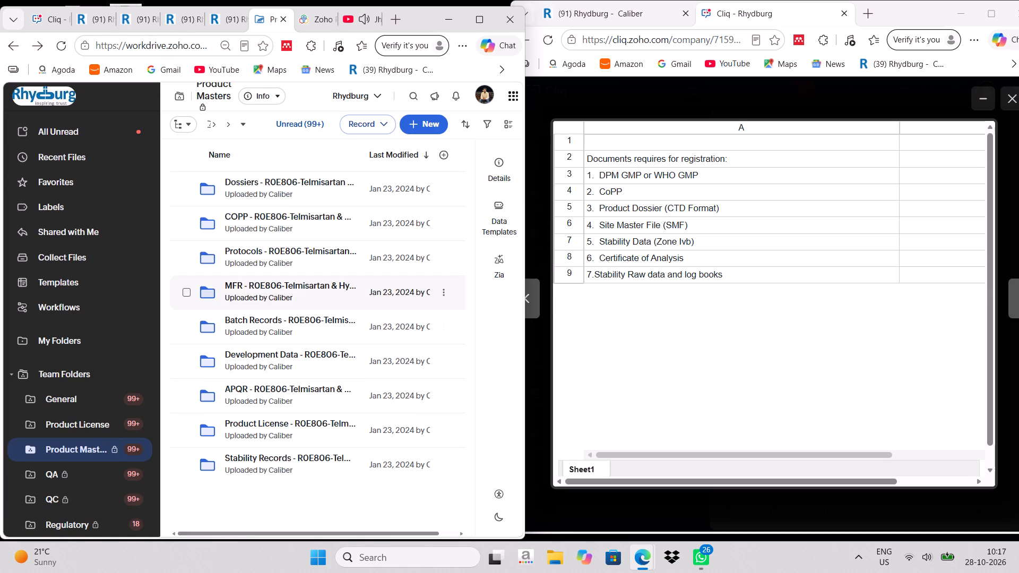
left_click(252, 280)
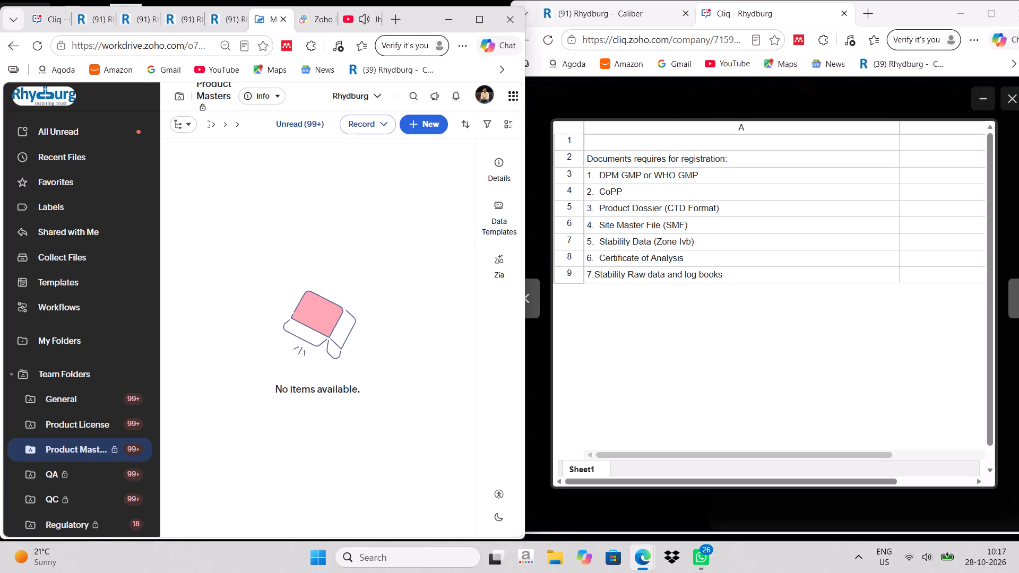
left_click(8, 46)
Check the Batch Records, Development Data, APQR, Product License and Stability Records subfolders of R0E806 for documents.
left_click(256, 321)
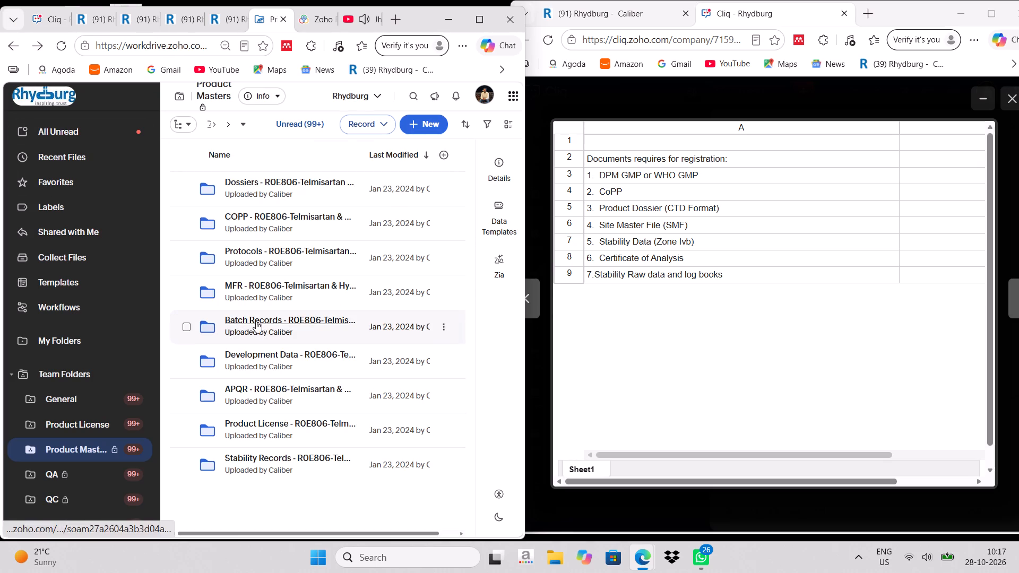
left_click(10, 40)
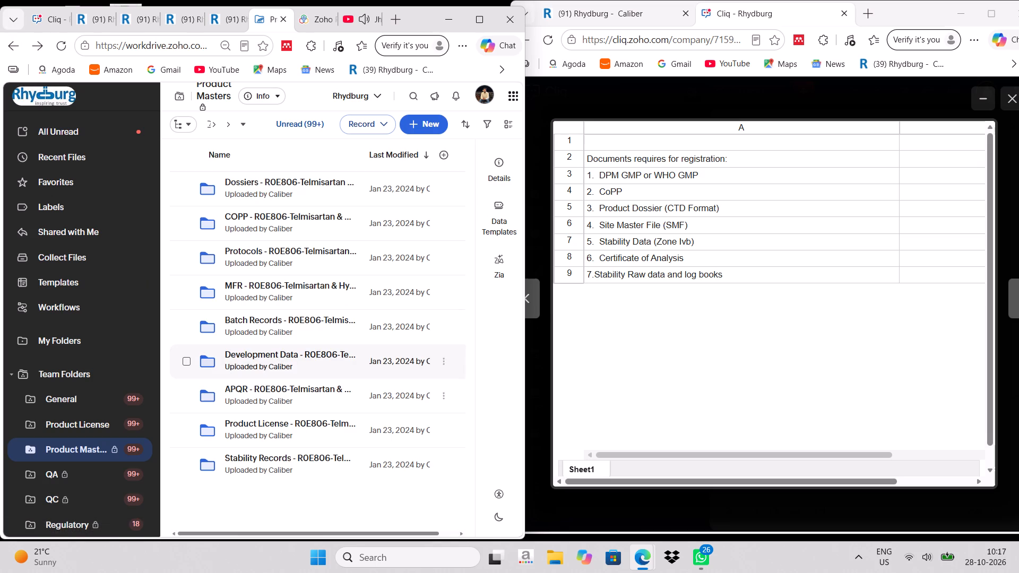
left_click(321, 349)
left_click(14, 50)
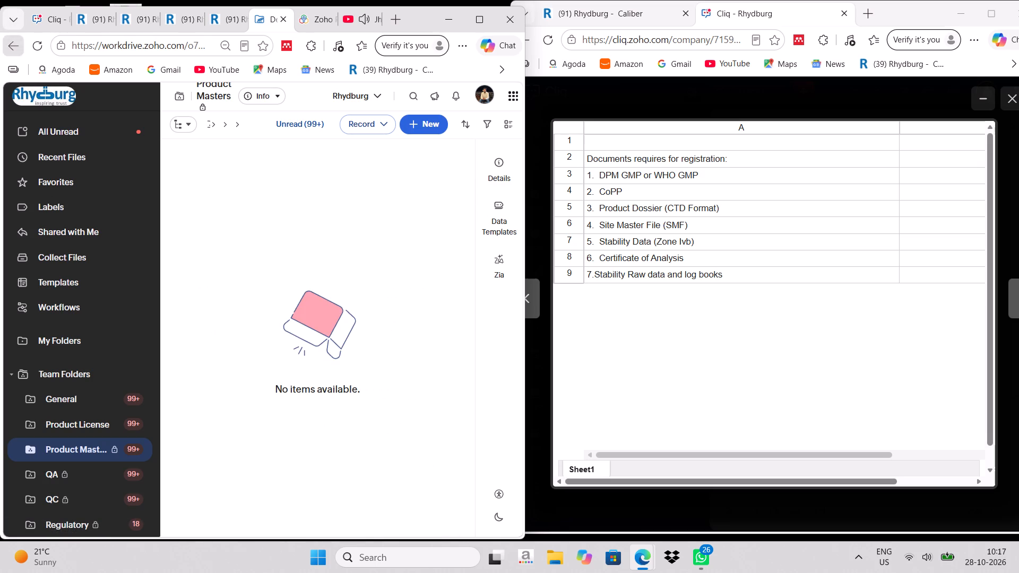
left_click(258, 388)
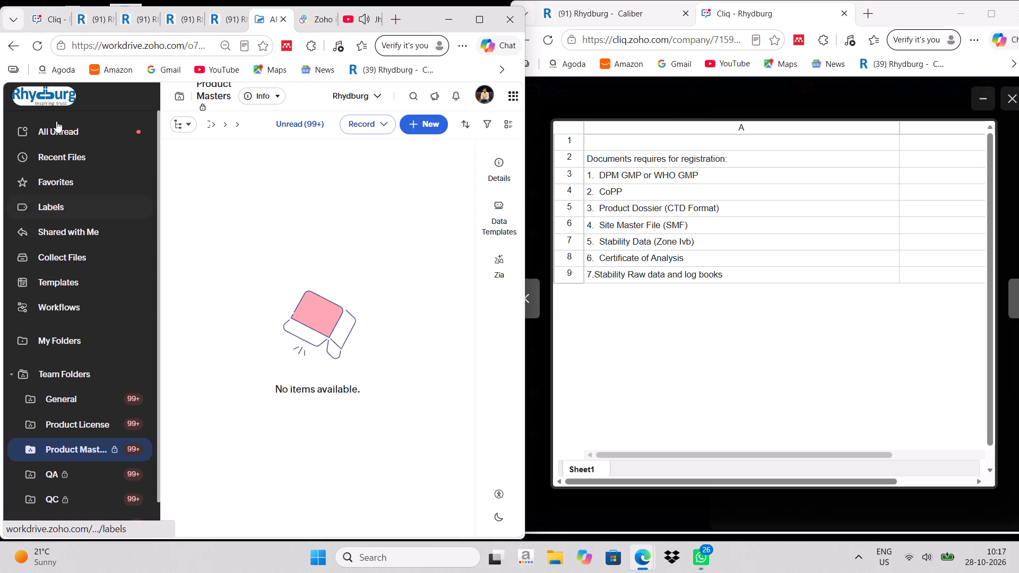
left_click(16, 47)
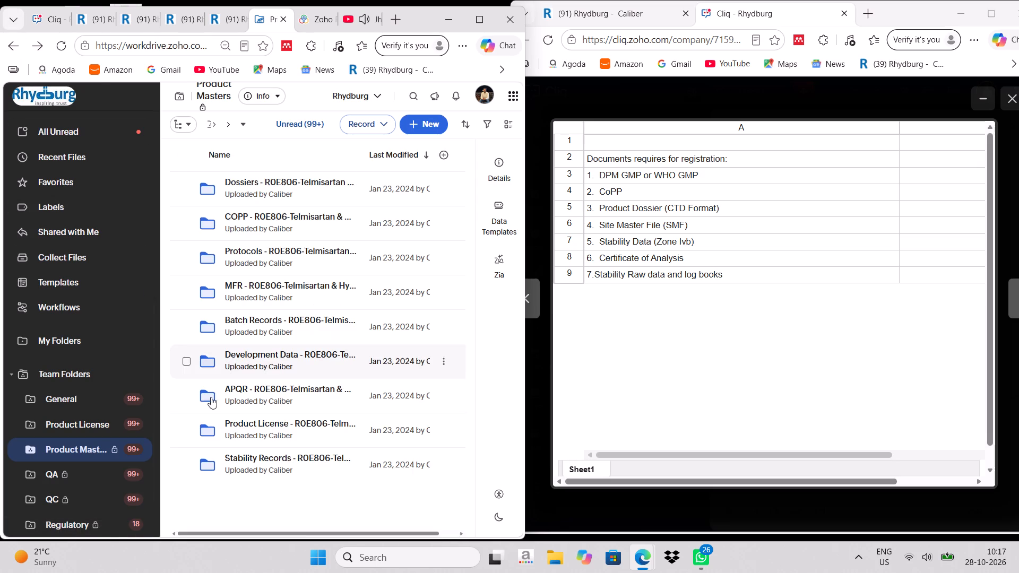
left_click(249, 423)
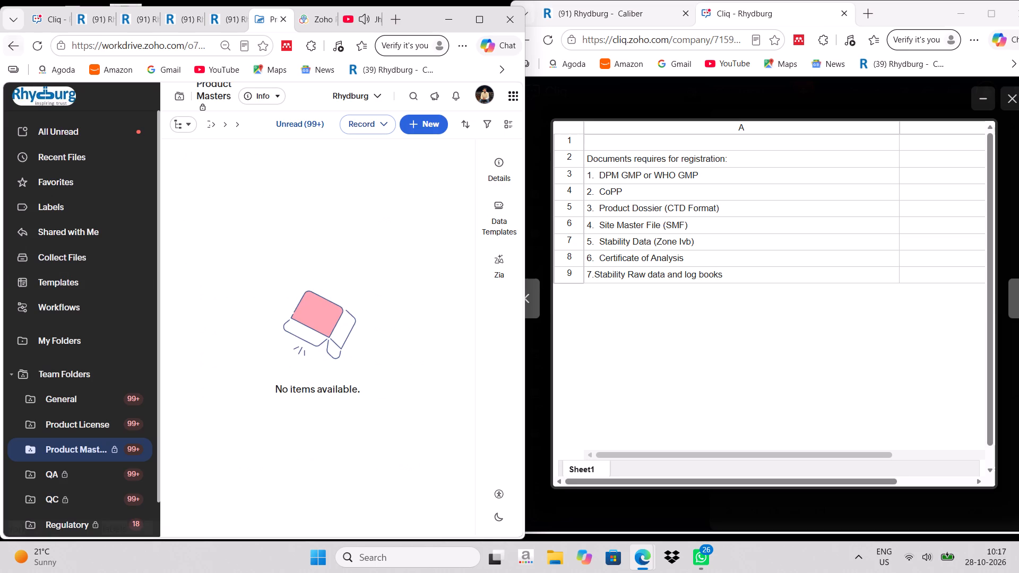
left_click(12, 48)
left_click(272, 458)
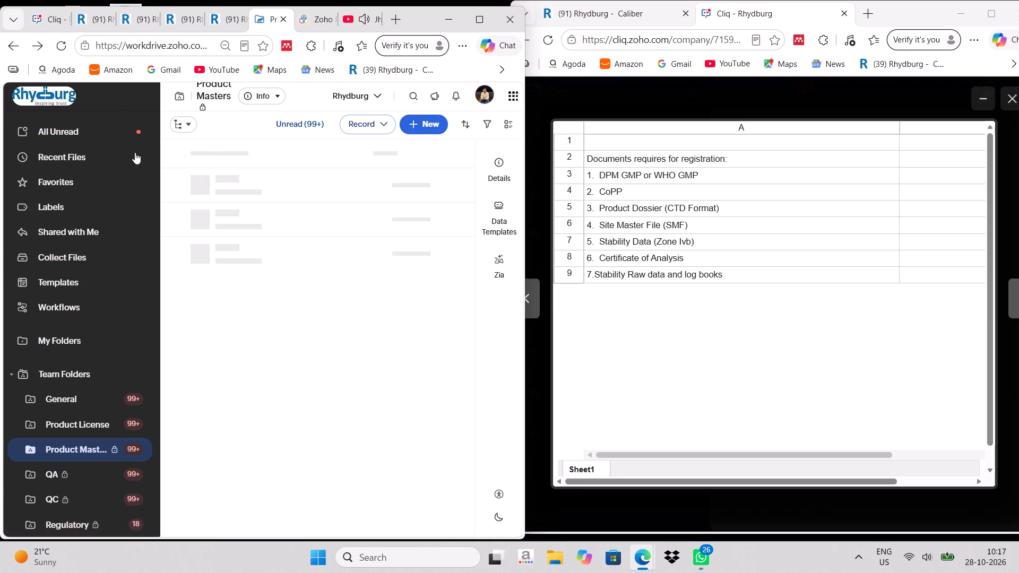
left_click(12, 48)
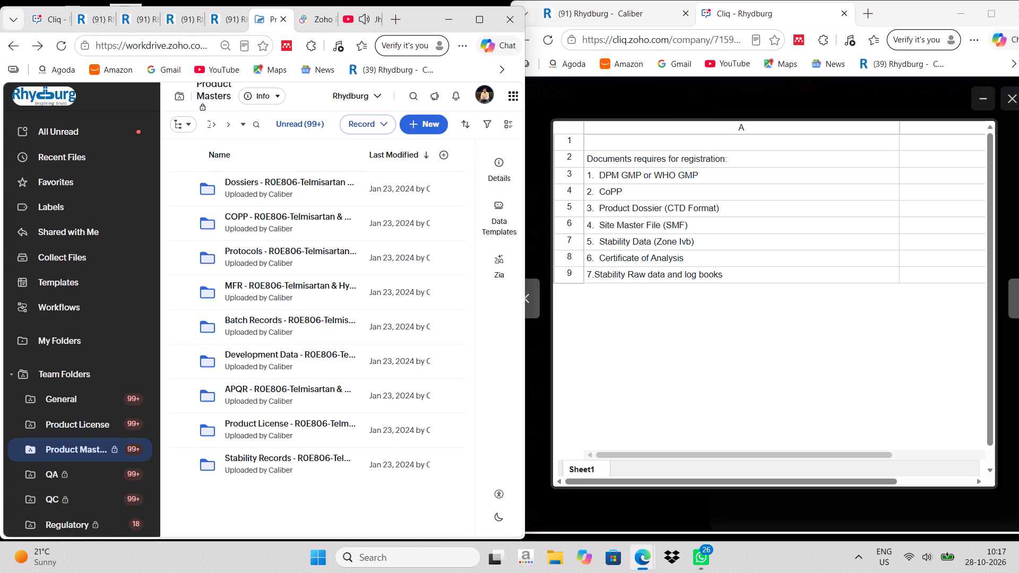
Return to the R0E806 search results and remove the Folders filter.
left_click(13, 47)
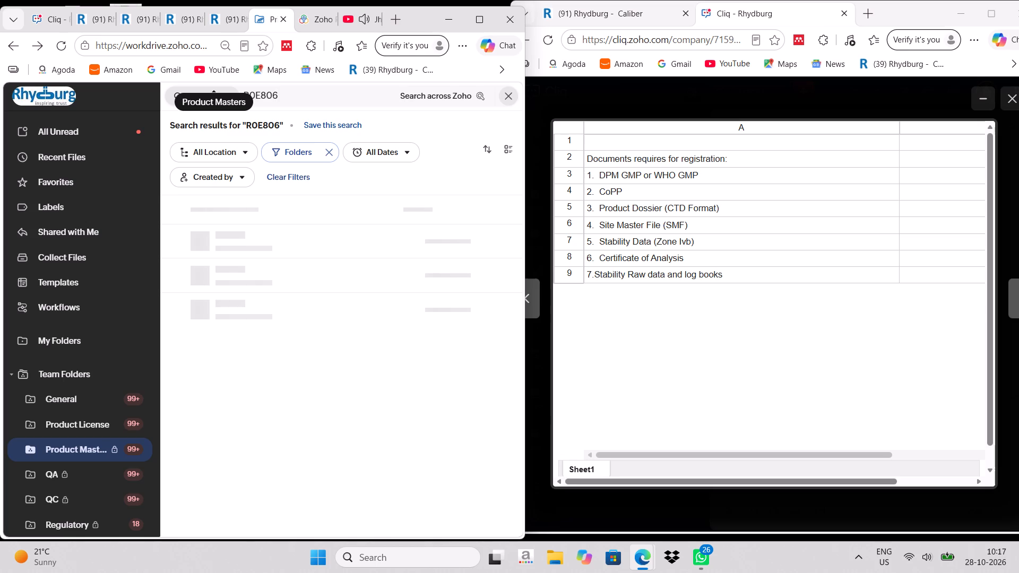
left_click(327, 151)
left_click(184, 16)
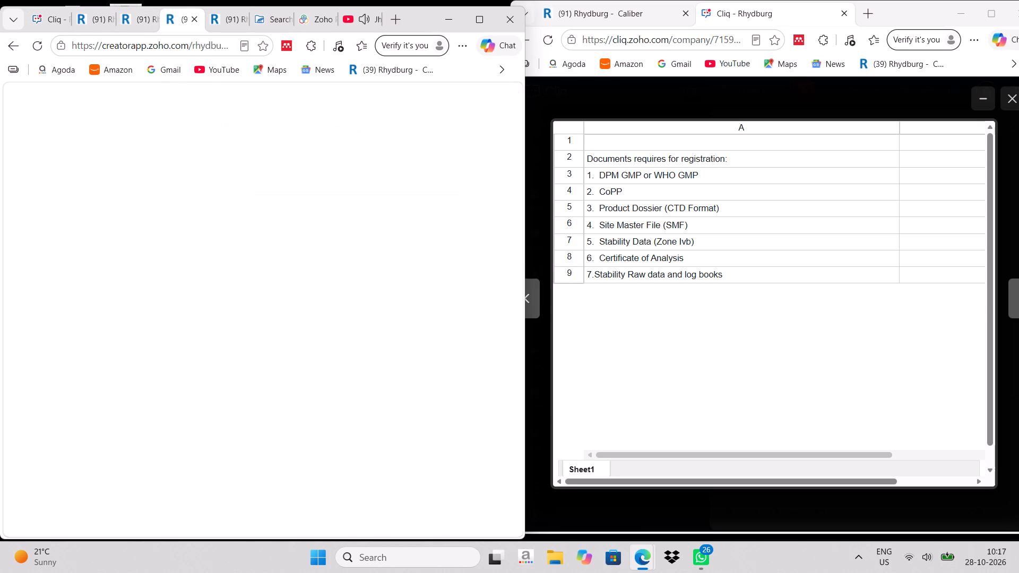
left_click(229, 18)
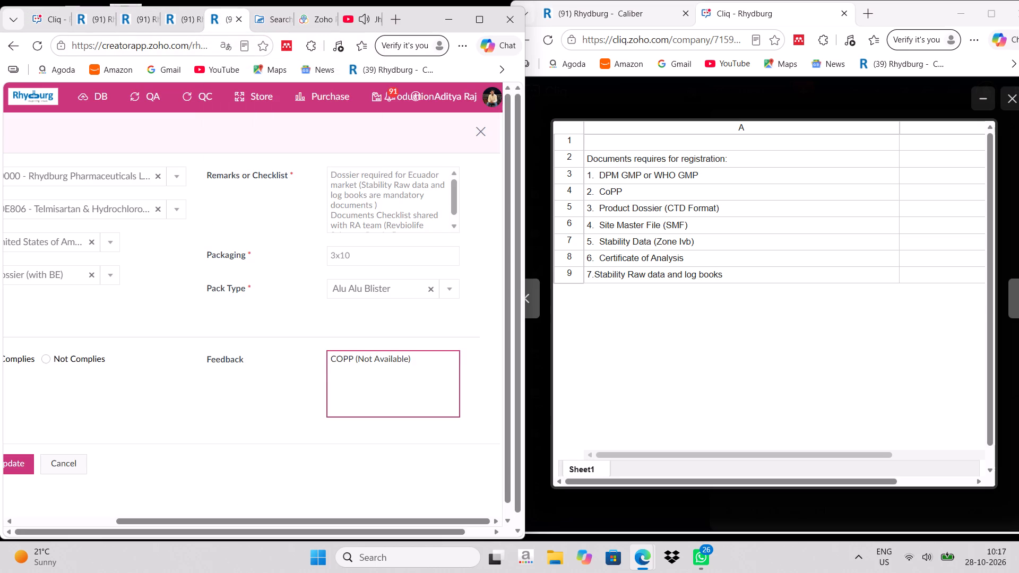
scroll(119, 219, "right", 1)
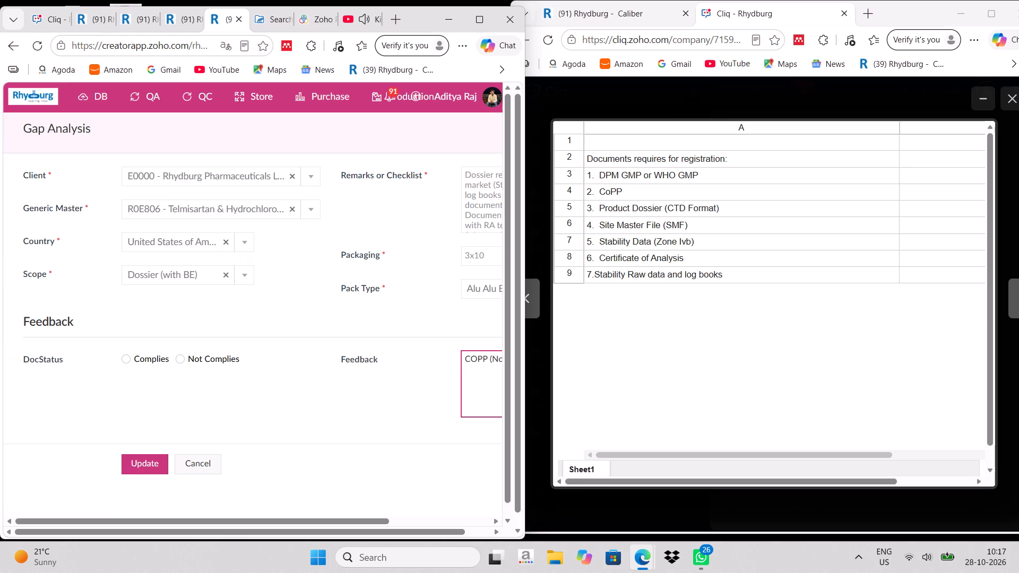
scroll(119, 219, "right", 1)
Filter the R0E806 search results by PDF and look through the listed files for the checklist documents.
left_click(267, 18)
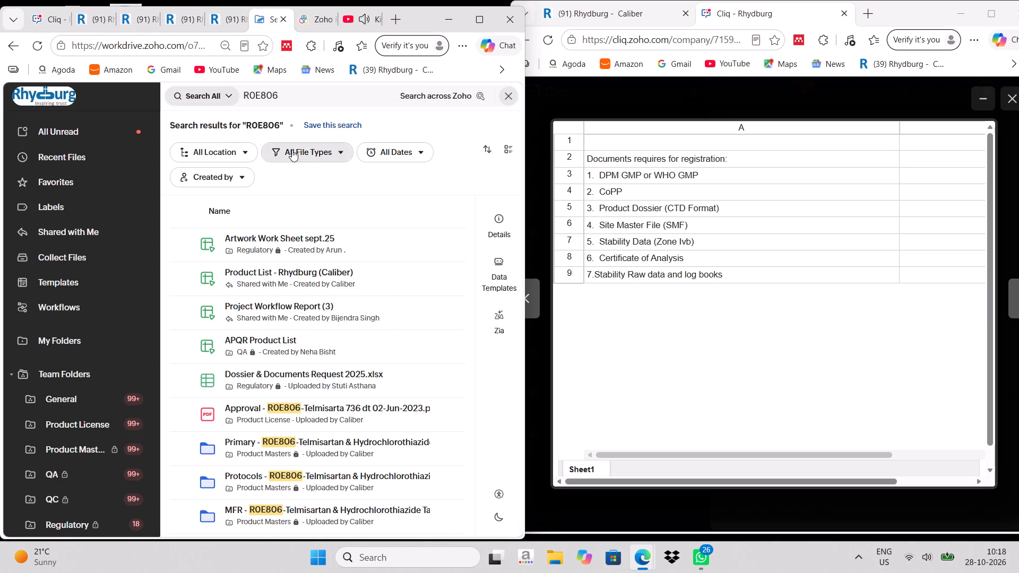
left_click(292, 149)
left_click(284, 300)
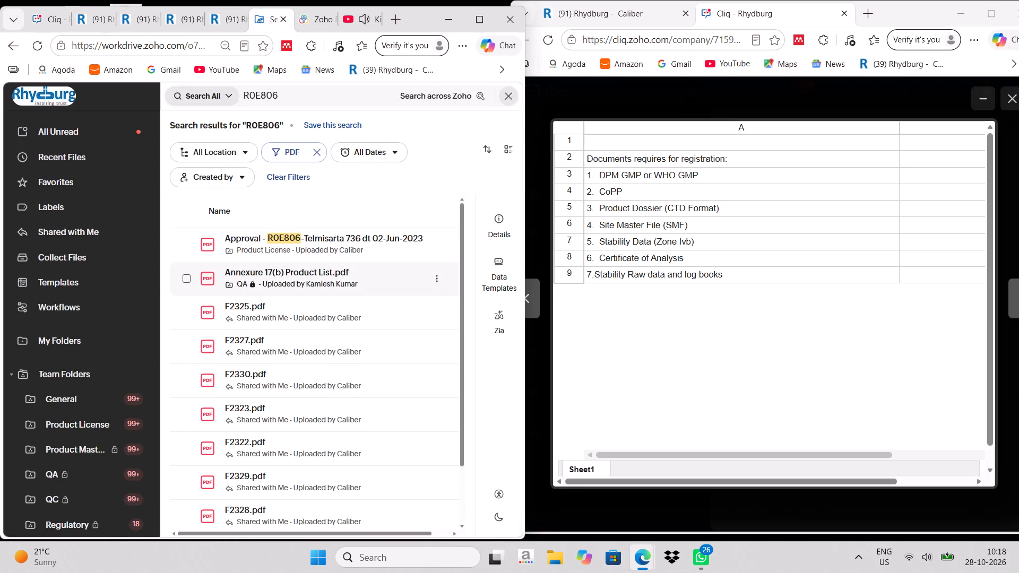
scroll(292, 290, "down", 16)
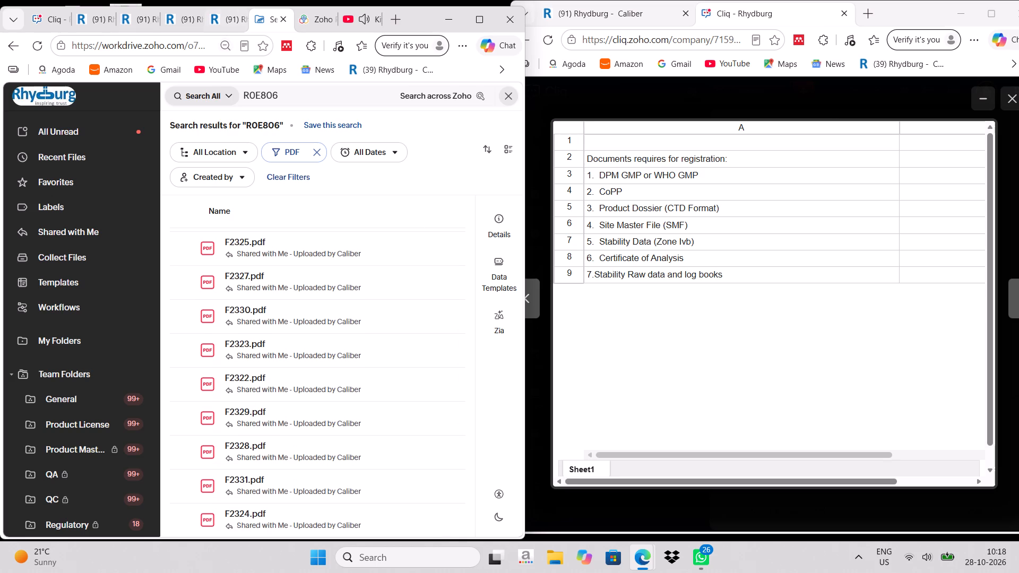
Add the line "GMP (Not Available)" below the COPP entry in the Gap Analysis feedback.
left_click(227, 19)
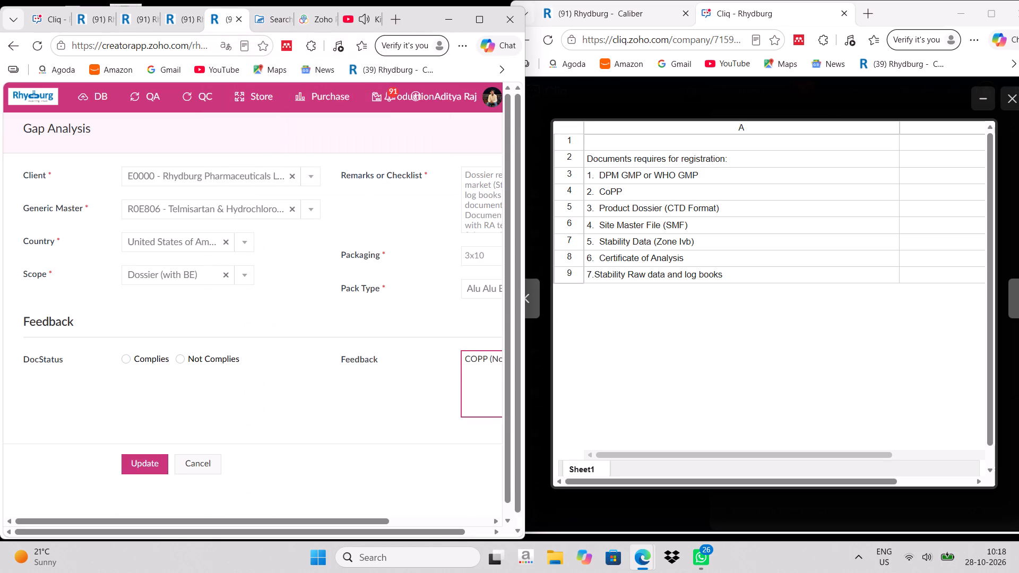
scroll(376, 328, "left", 3)
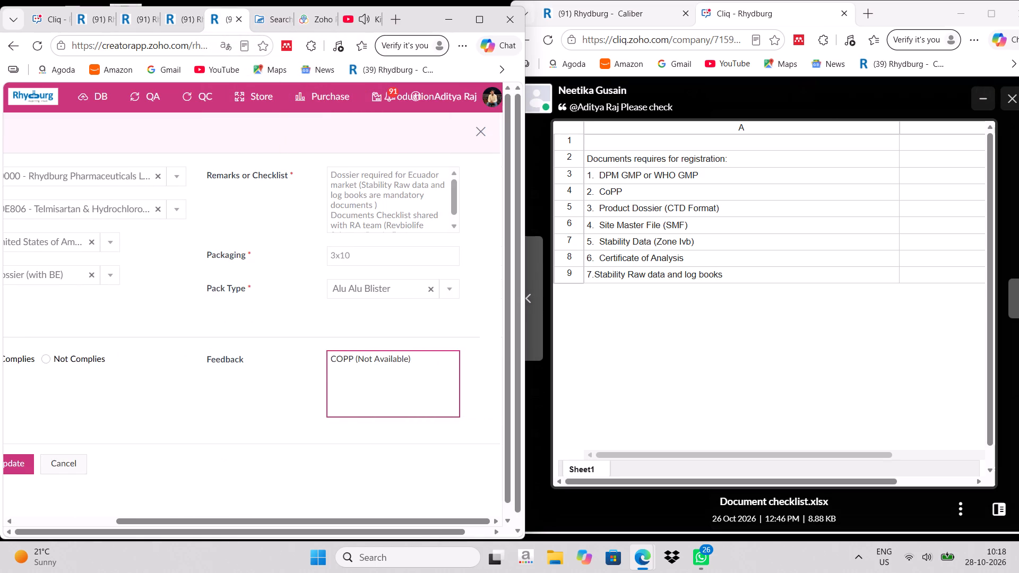
type("GN")
key("BackSpace")
type("Mo")
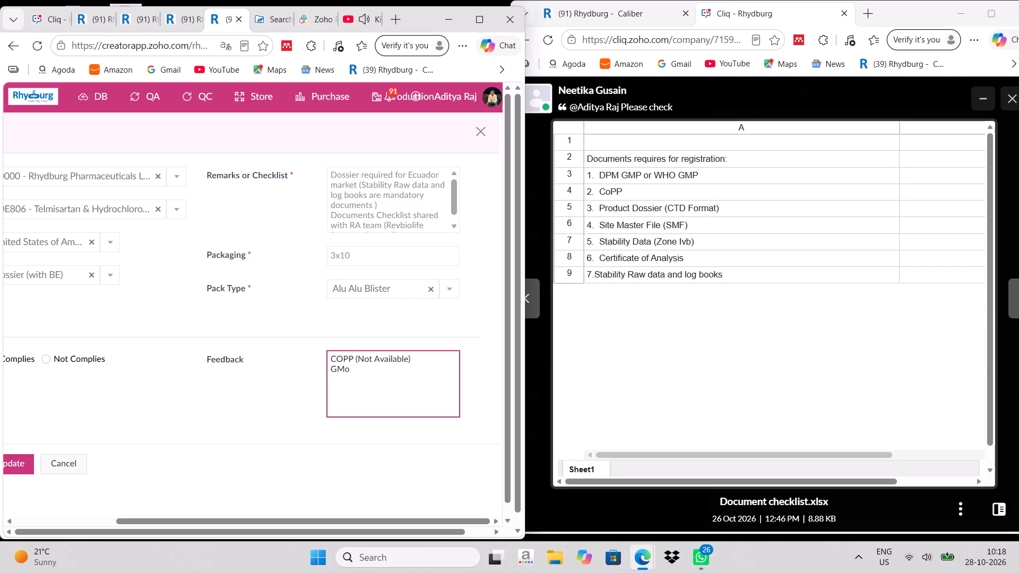
key("BackSpace")
type("P")
key("space")
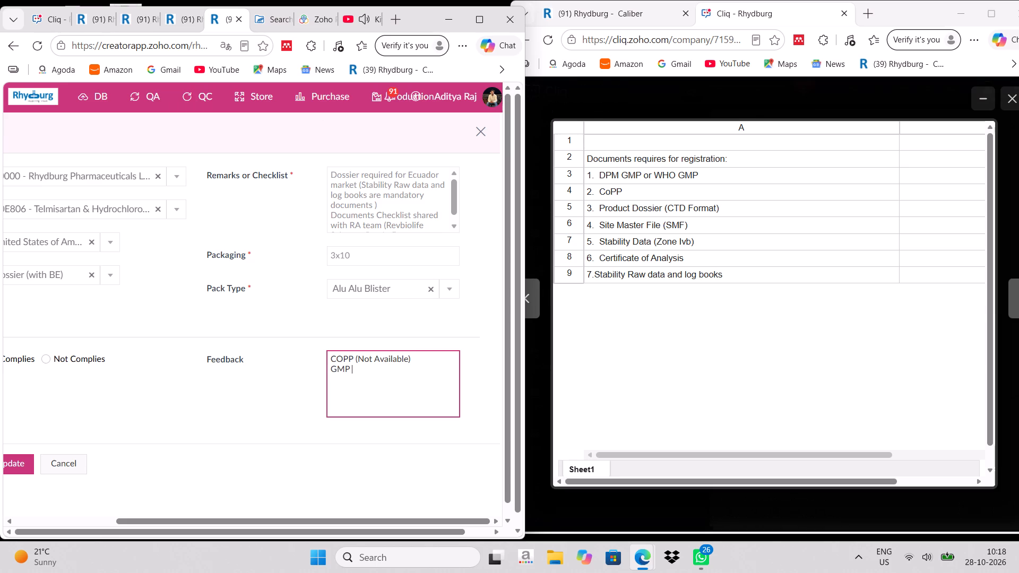
type("(Not Av")
type("ailable)")
key("Return")
Add the line "Product dossier (Not Available)" below the GMP entry in the Gap Analysis feedback.
type("Pr")
type("oduct dossier")
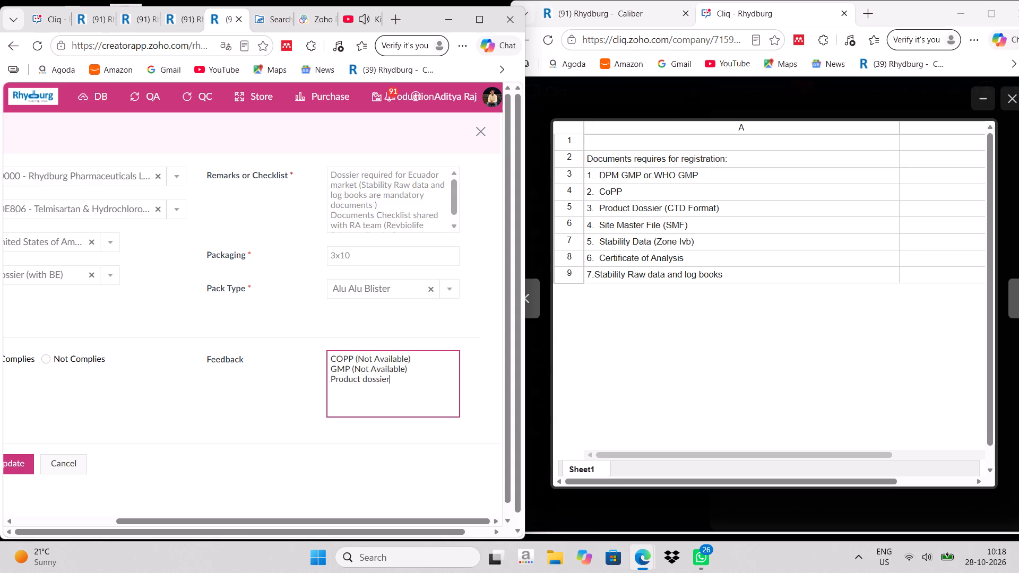
key("space")
key("shift+parenleft")
type("Not")
key("space")
key("shift+a")
key("BackSpace")
key("BackSpace")
key("space")
type("A")
type("vailable)")
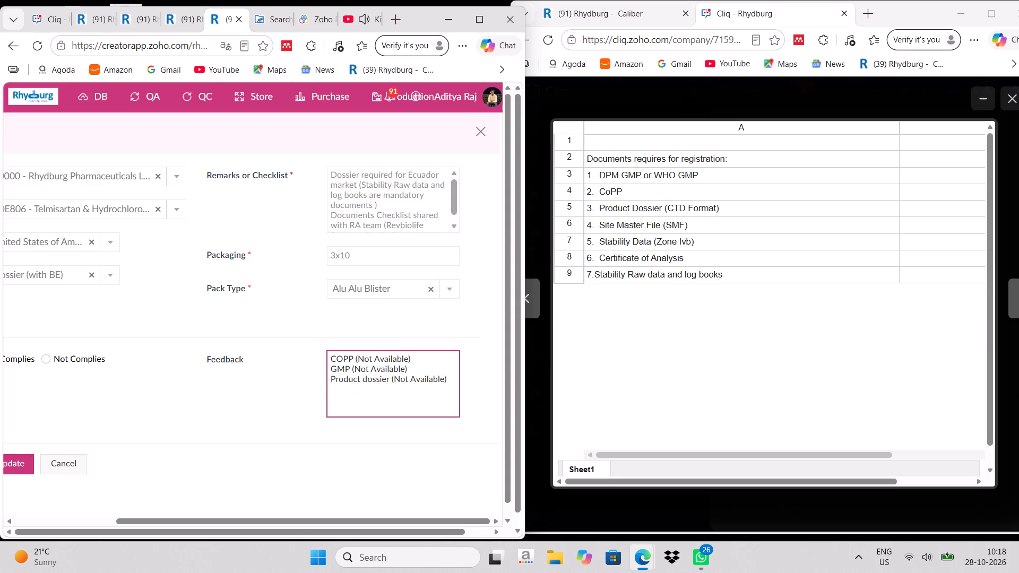
key("Return")
Add the line "Site Master File (Not Available)" below the product dossier entry in the feedback.
type("SIte Master File (Not")
key("space")
type("Avaialble")
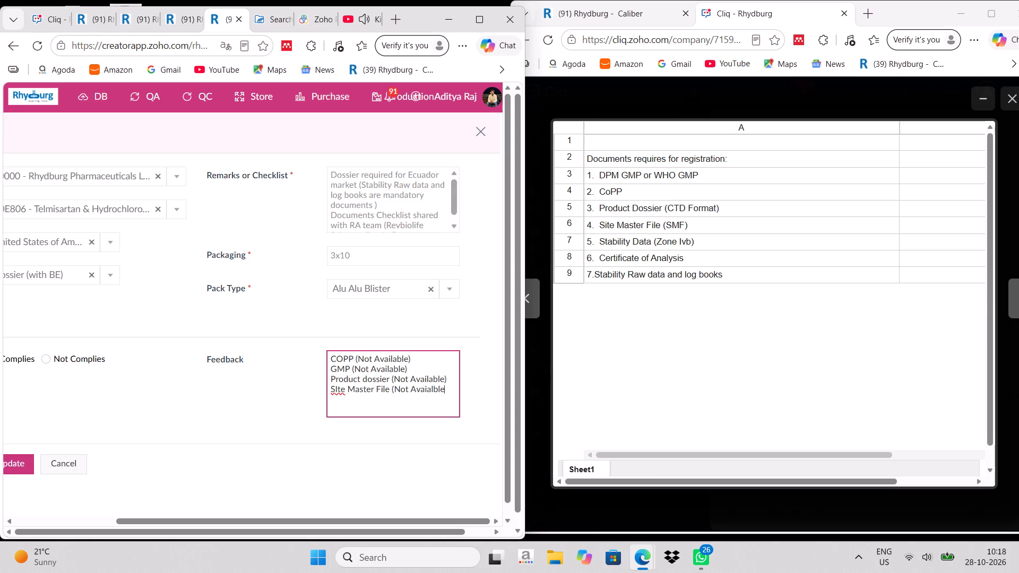
key("shift+parenright")
key("Return")
Add the line "Stability Data (Not Available)" below the Site Master File entry in the feedback.
type("Stability")
key("space")
type("Data")
key("space")
key("shift+parenleft")
type("Not Available)")
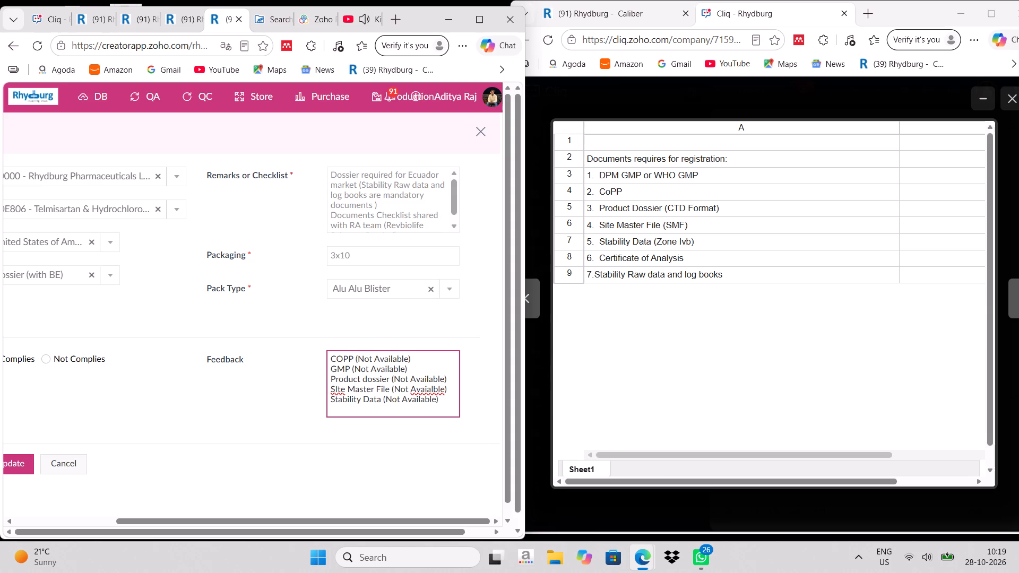
key("Return")
Add the line "Certificate of Analysis (Not Available)" below the Stability Data entry in the feedback.
type("Certificate of")
key("space")
type("Analysis")
key("space")
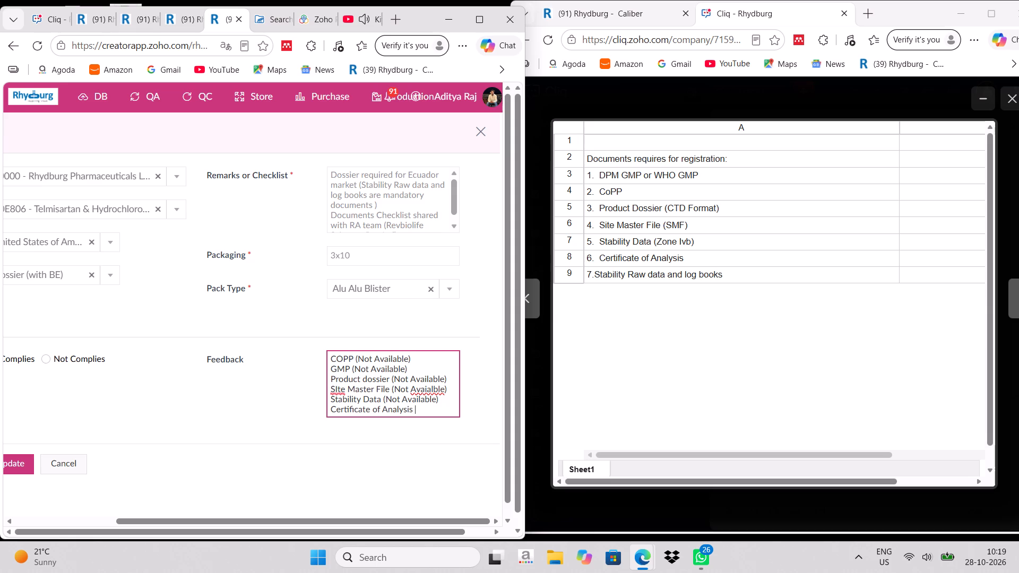
key("shift+parenleft")
type("Not Available)")
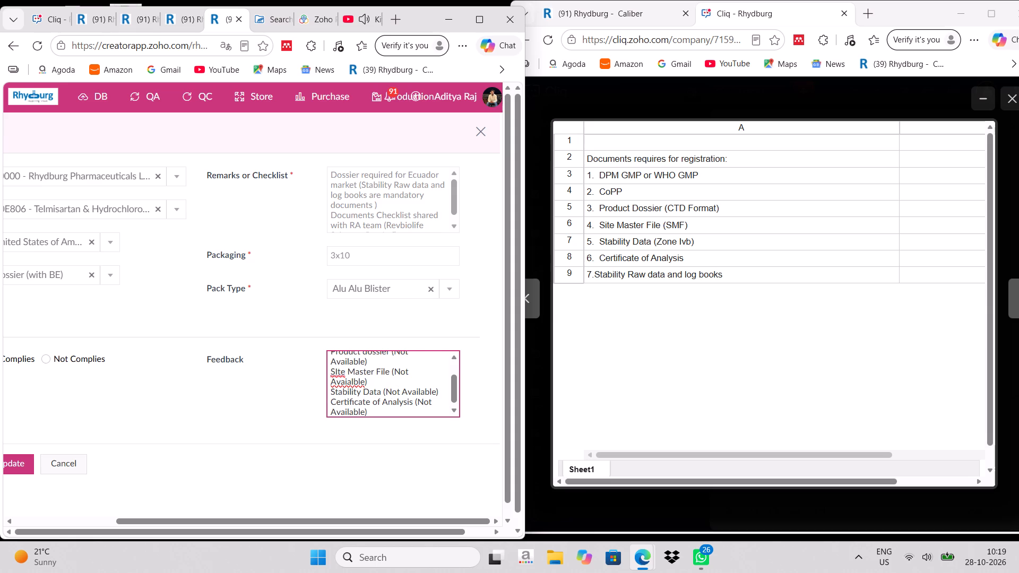
key("Return")
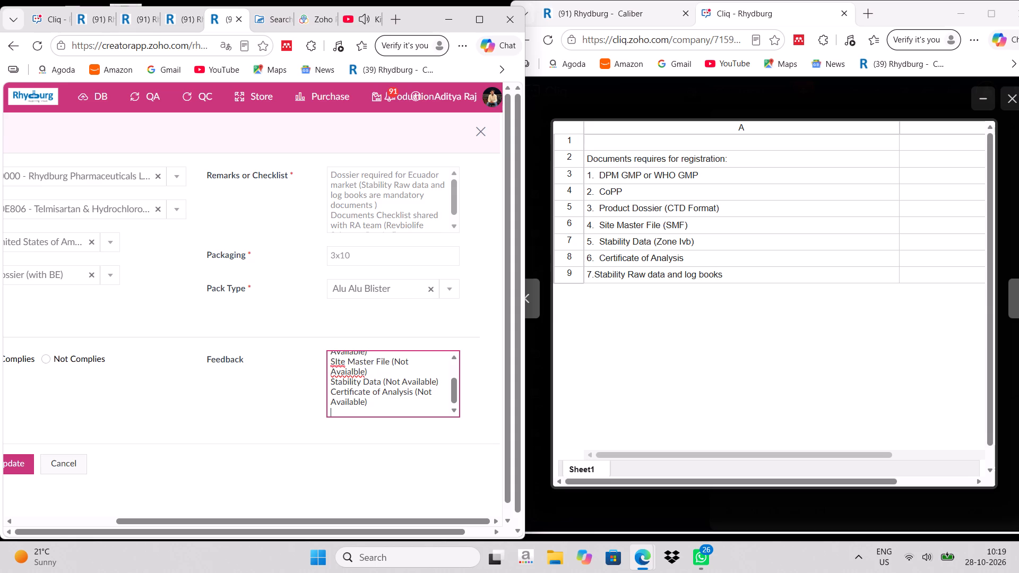
Add the line "Stability Raw data and log books (Not available)" as the last entry in the feedback.
type("Stability")
key("space")
type("Raw")
key("space")
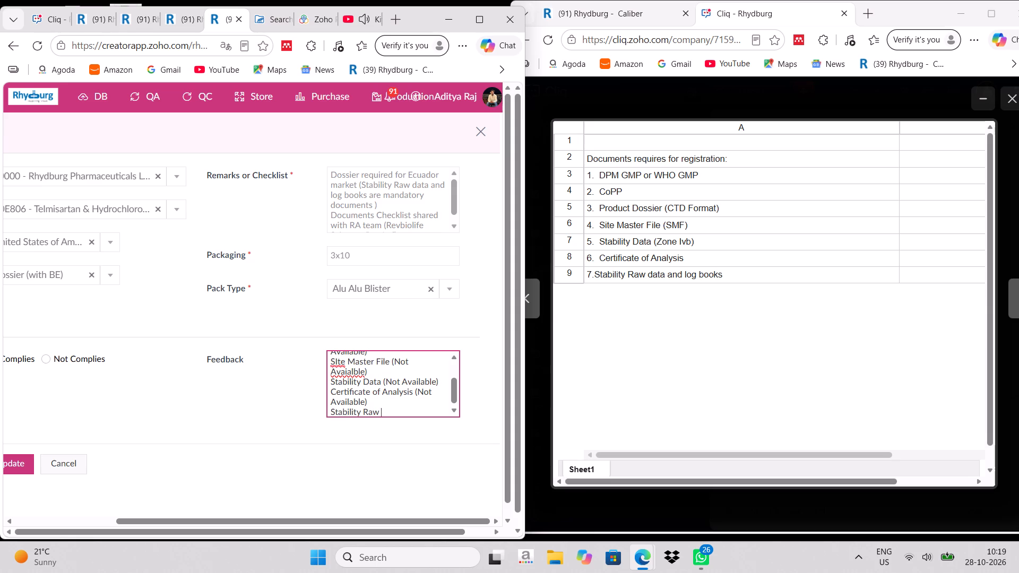
key("shift+d")
key("BackSpace")
type("data a")
type("nd")
key("space")
type("log books")
key("space")
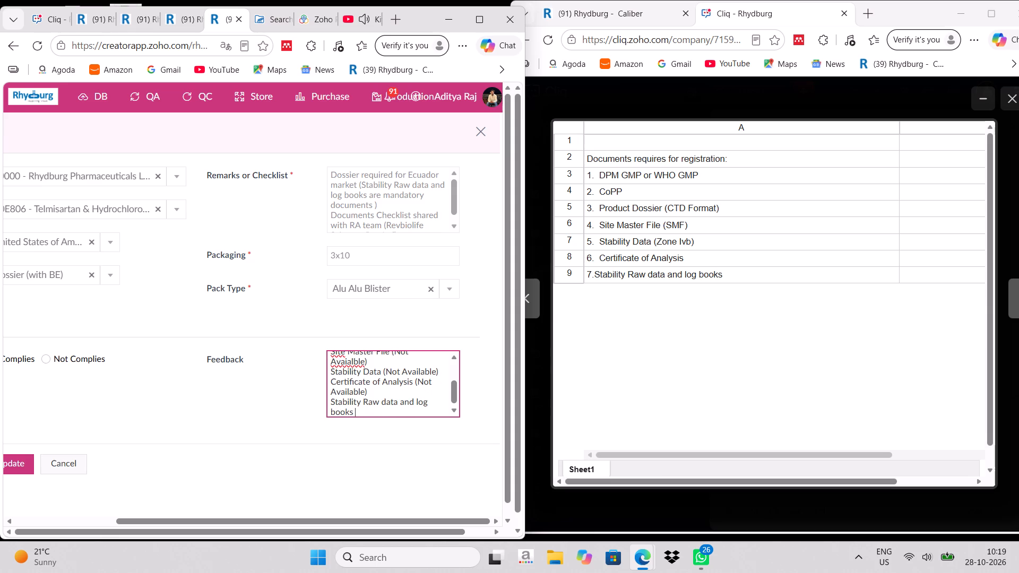
key("shift+parenleft")
type("Not available)")
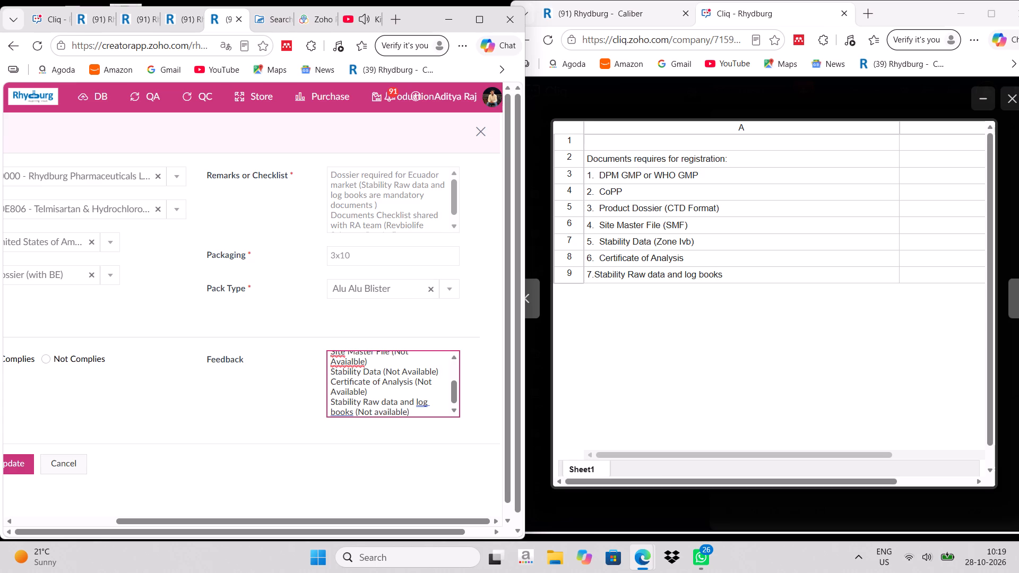
Set the DocStatus of the R0E806 Gap Analysis record to Not Complies and update the record.
left_click_drag(210, 517, 162, 524)
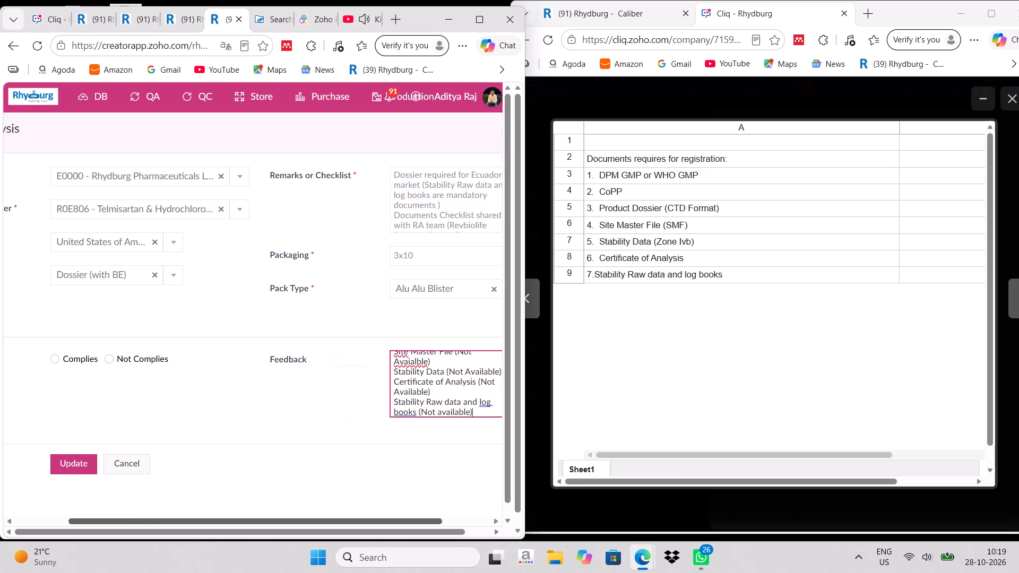
left_click_drag(162, 524, 119, 524)
left_click_drag(94, 517, 86, 514)
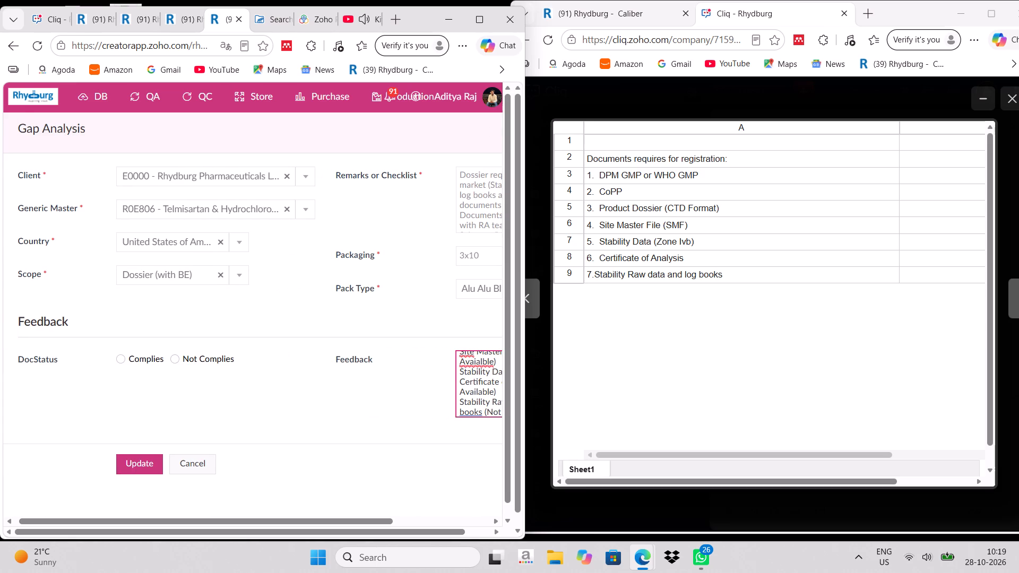
left_click(176, 360)
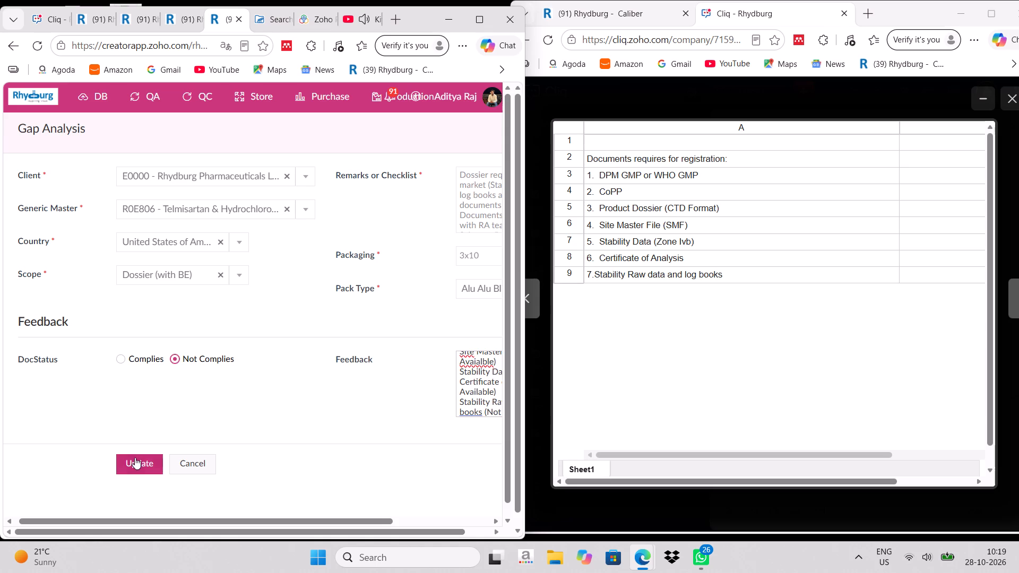
left_click(135, 457)
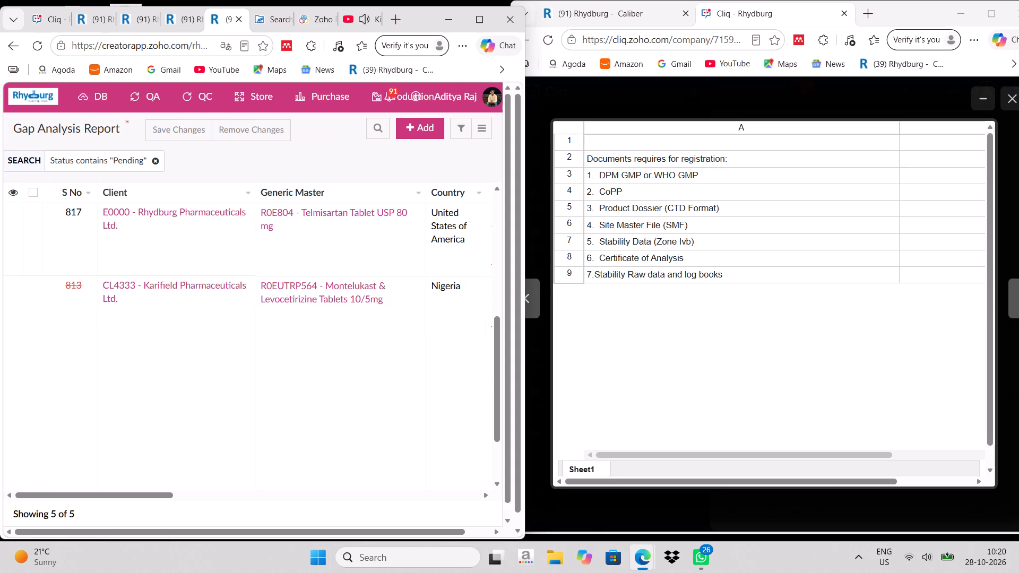
Copy the product code R0E804 from the Telmisartan Tablet USP 80 mg record, S No 817, in the Gap Analysis Report.
scroll(313, 334, "up", 7)
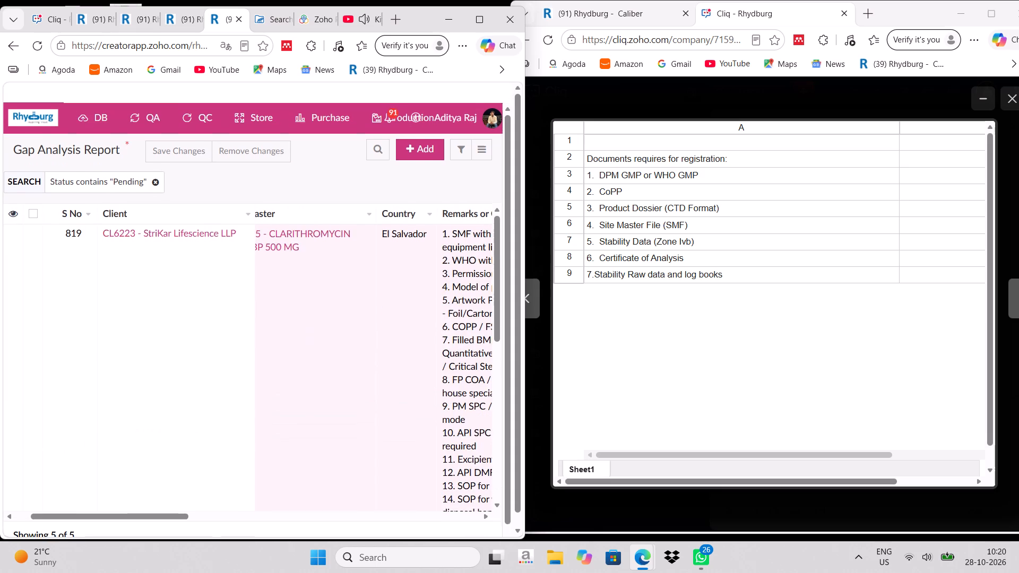
scroll(313, 334, "down", 2)
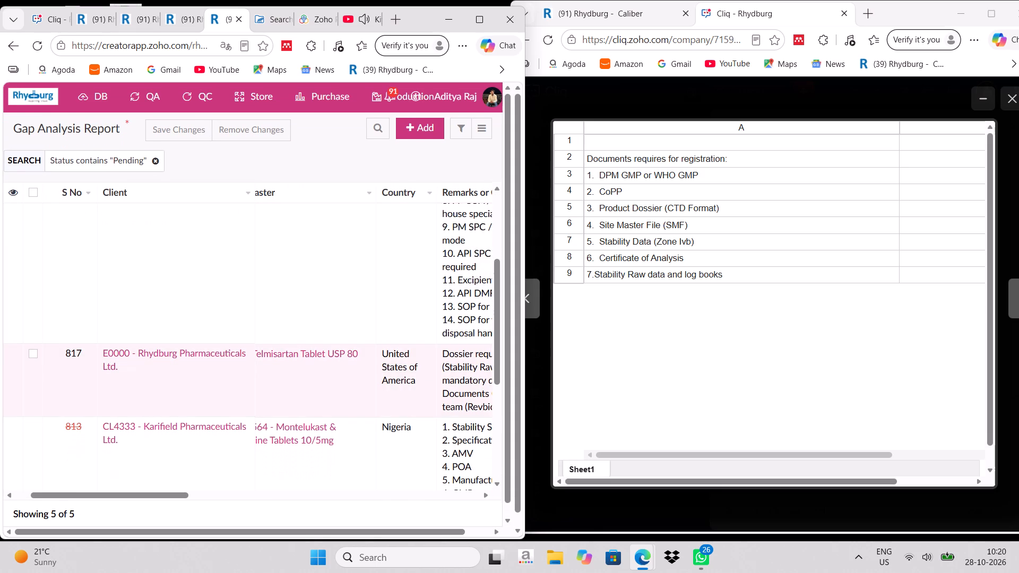
scroll(339, 379, "right", 1)
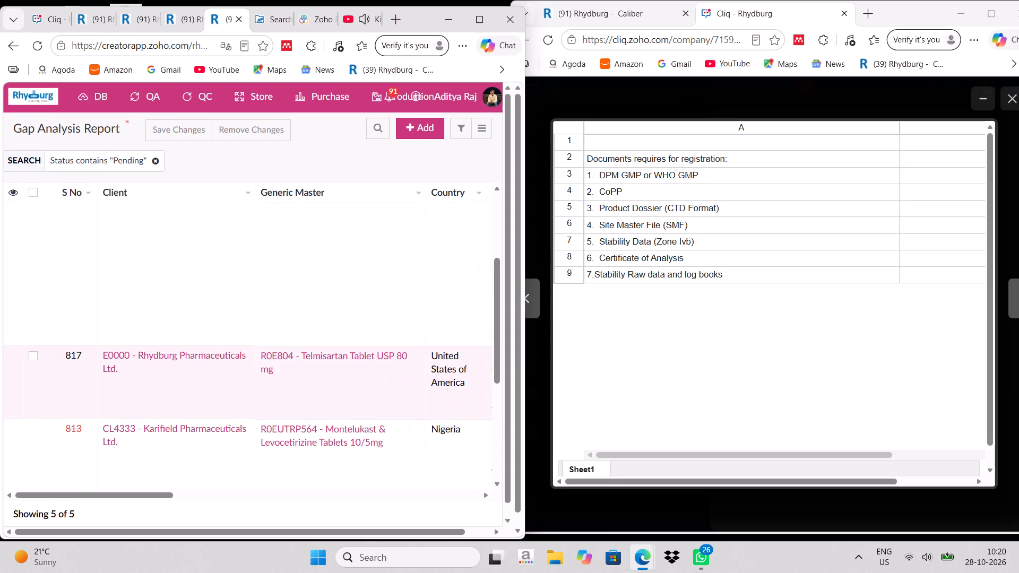
left_click_drag(263, 356, 279, 356)
left_click_drag(279, 356, 292, 355)
left_click(322, 306)
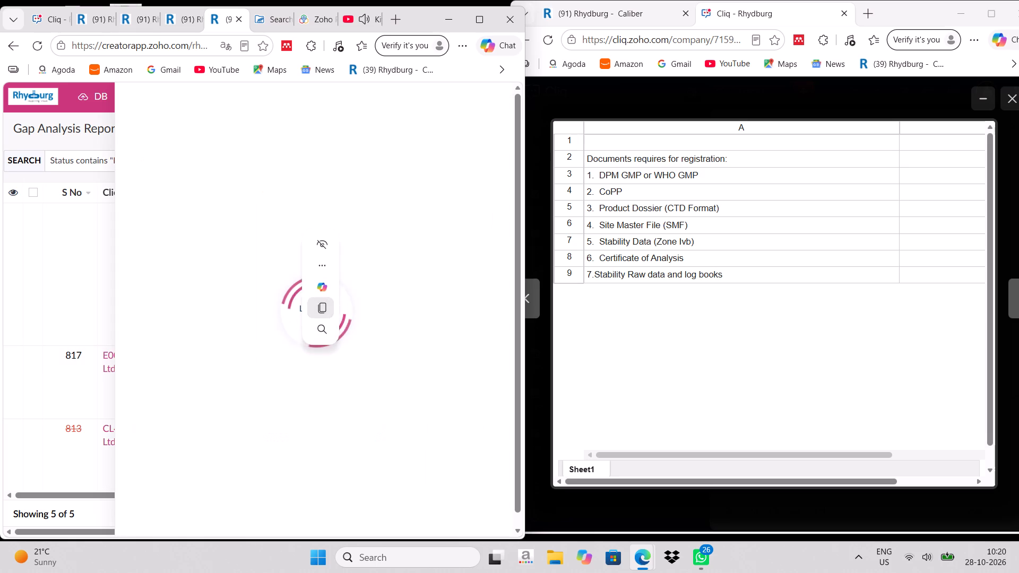
Switch to WorkDrive and replace the search term with R0E804, keeping the PDF filter.
left_click(267, 15)
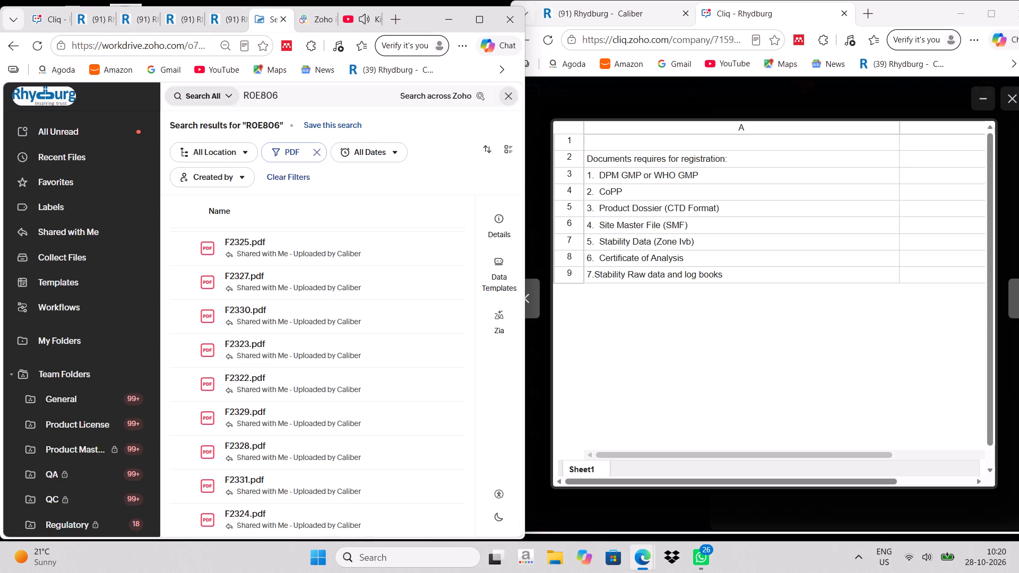
left_click(287, 100)
key("BackSpace")
key("BackSpace")
key("BackSpace")
key("BackSpace")
key("BackSpace")
key("BackSpace")
key("BackSpace")
key("BackSpace")
key("BackSpace")
key("BackSpace")
key("BackSpace")
key("BackSpace")
key("BackSpace")
key("BackSpace")
key("BackSpace")
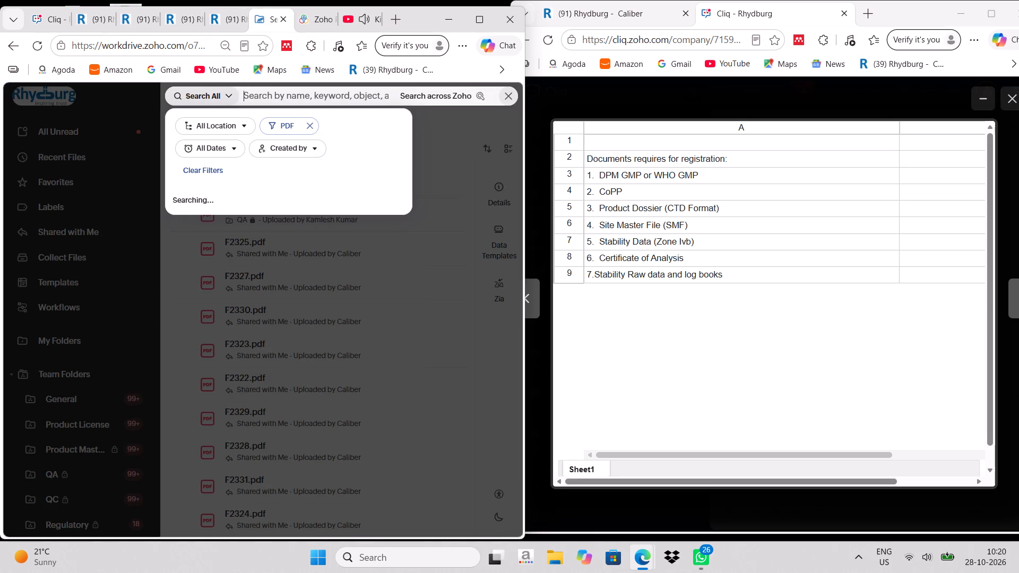
key("ctrl+v")
key("Return")
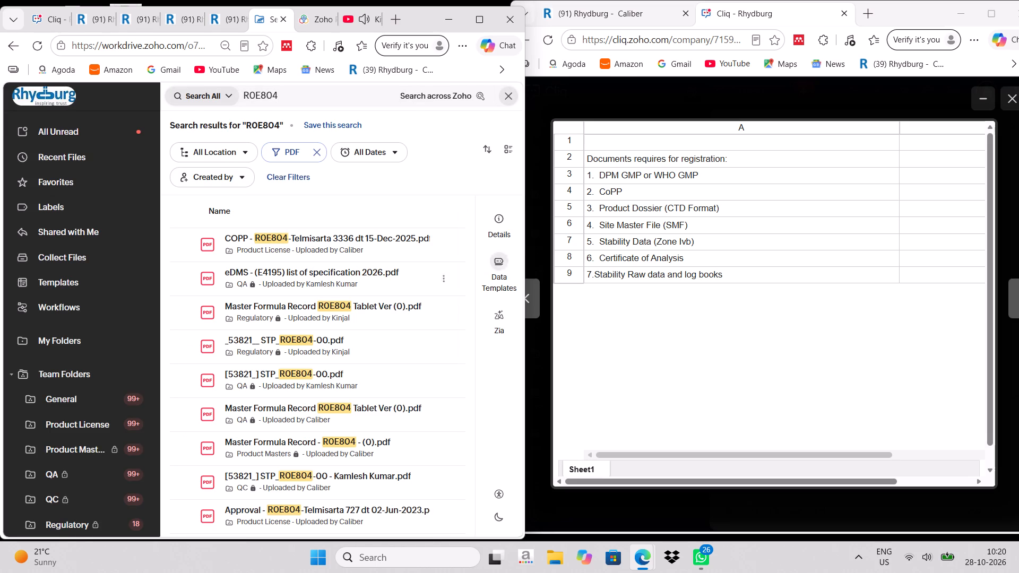
Examine the R0E804 PDF search results against the registration document checklist.
scroll(346, 338, "down", 1)
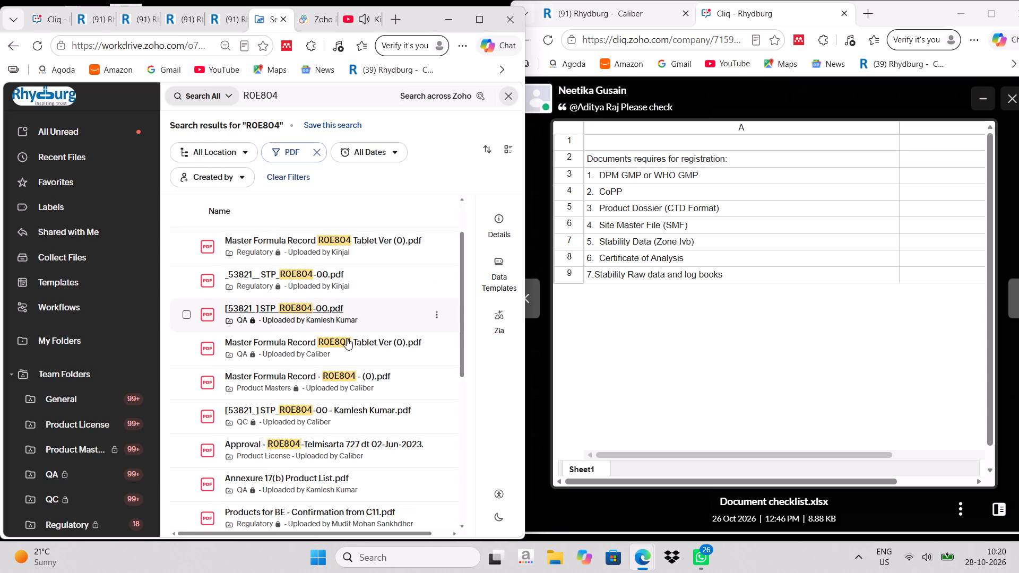
scroll(347, 338, "down", 2)
scroll(395, 374, "down", 8)
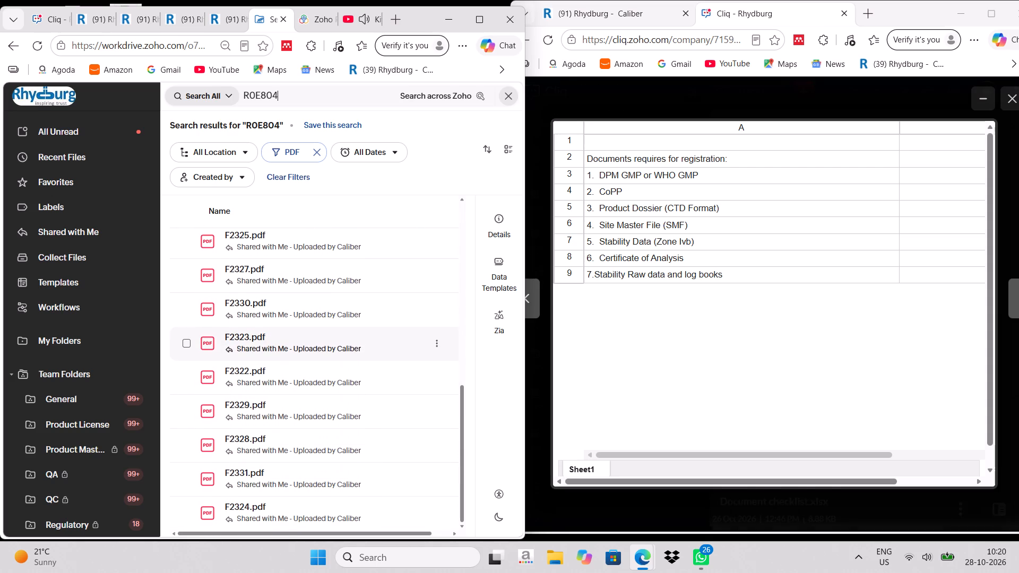
scroll(400, 377, "down", 7)
scroll(411, 395, "up", 17)
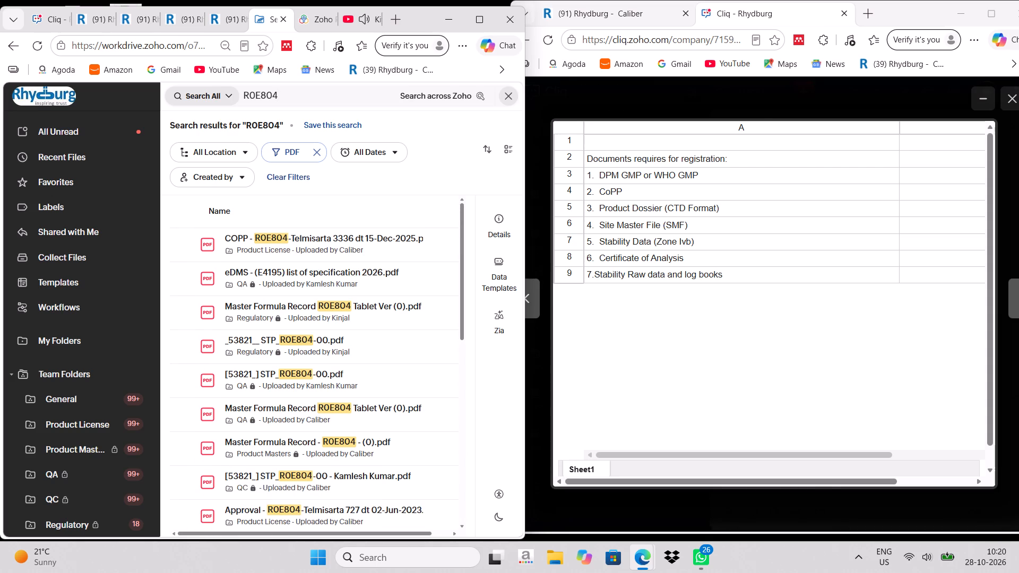
scroll(411, 395, "up", 4)
Replace the PDF filter with the Folders filter on the R0E804 search.
left_click(315, 151)
left_click(315, 151)
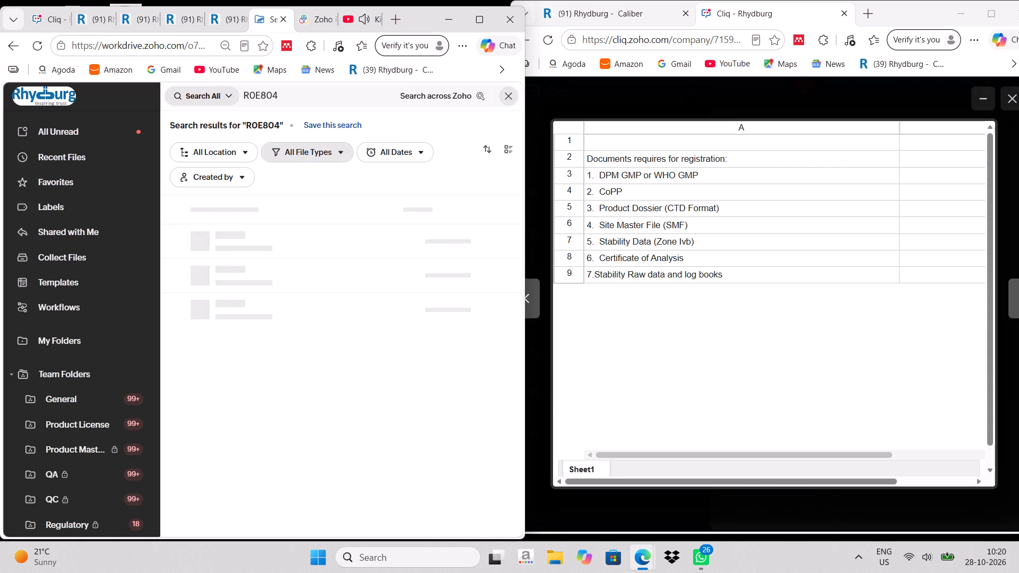
left_click(313, 239)
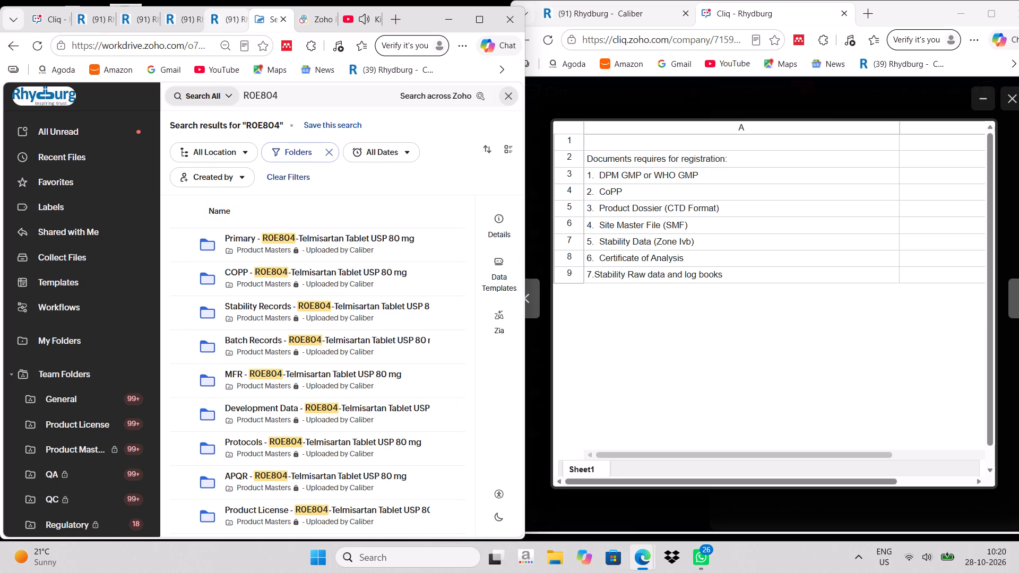
Switch to the R0E804 Telmisartan Tablet USP 80 mg product record and review its licence entries, including validity and WDrive links.
left_click(226, 19)
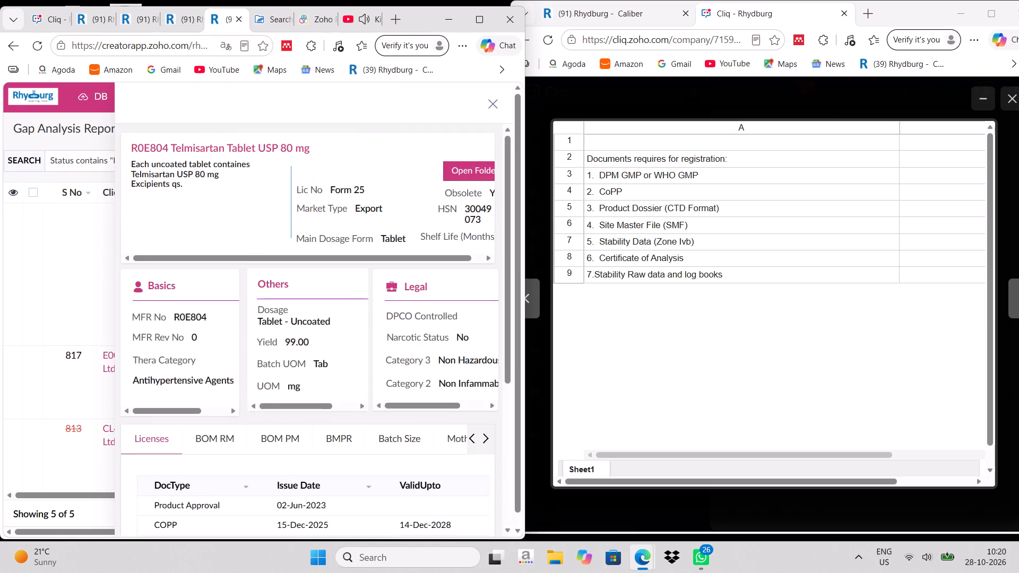
scroll(317, 362, "down", 2)
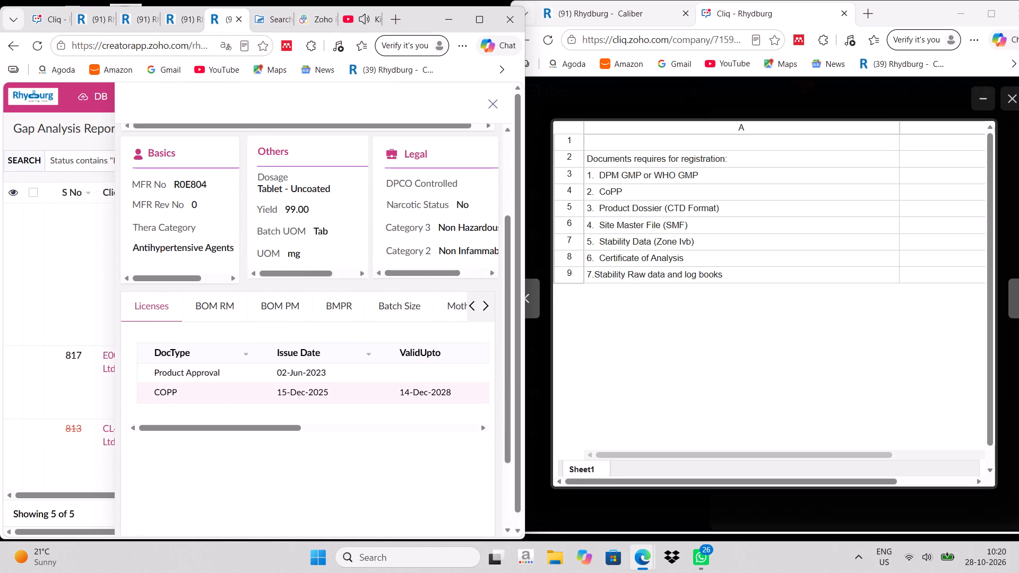
scroll(336, 392, "left", 5)
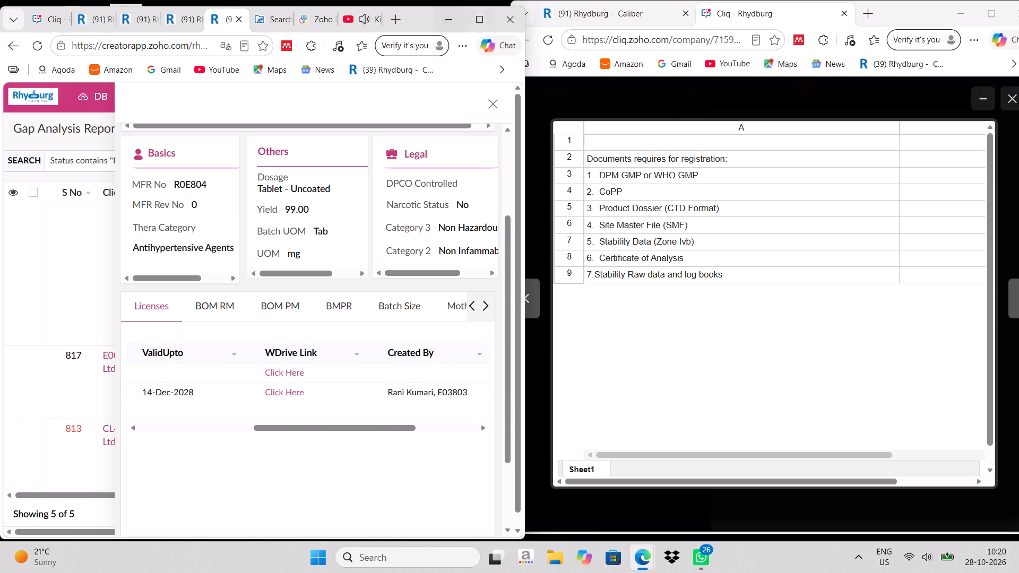
Switch to WorkDrive, check the contents of the COPP folder for R0E804-Telmisartan Tablet USP 80 mg, and return to the search results.
left_click(281, 21)
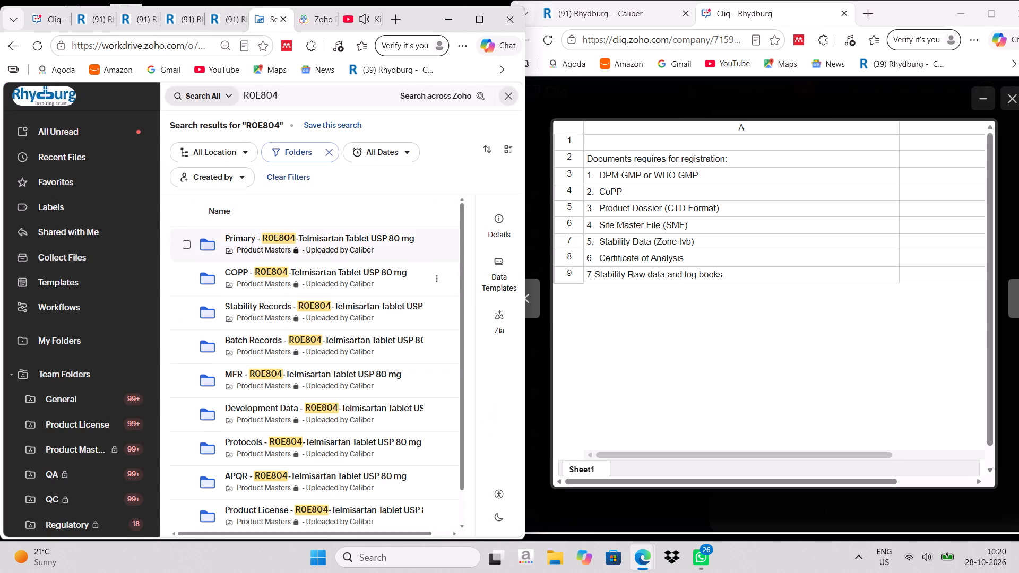
left_click(271, 266)
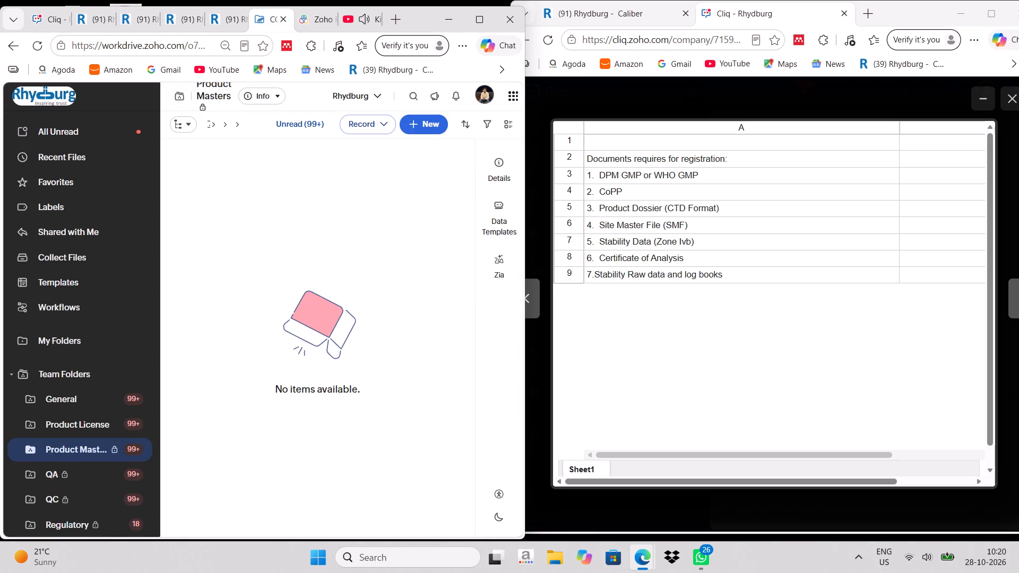
left_click(5, 36)
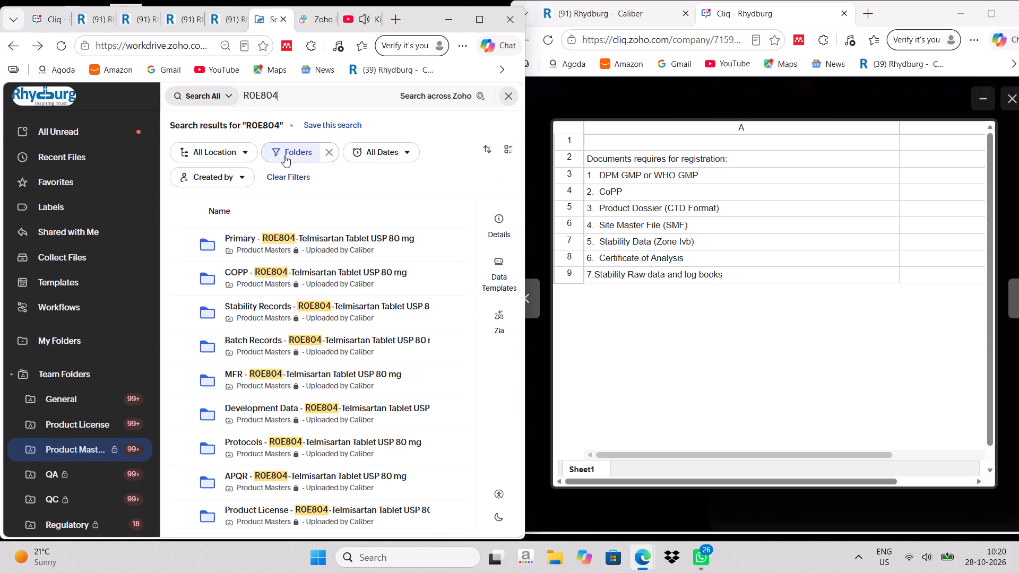
Add PDF to the Folders filter and look through the combined R0E804 results for the checklist documents.
left_click(296, 154)
left_click(297, 297)
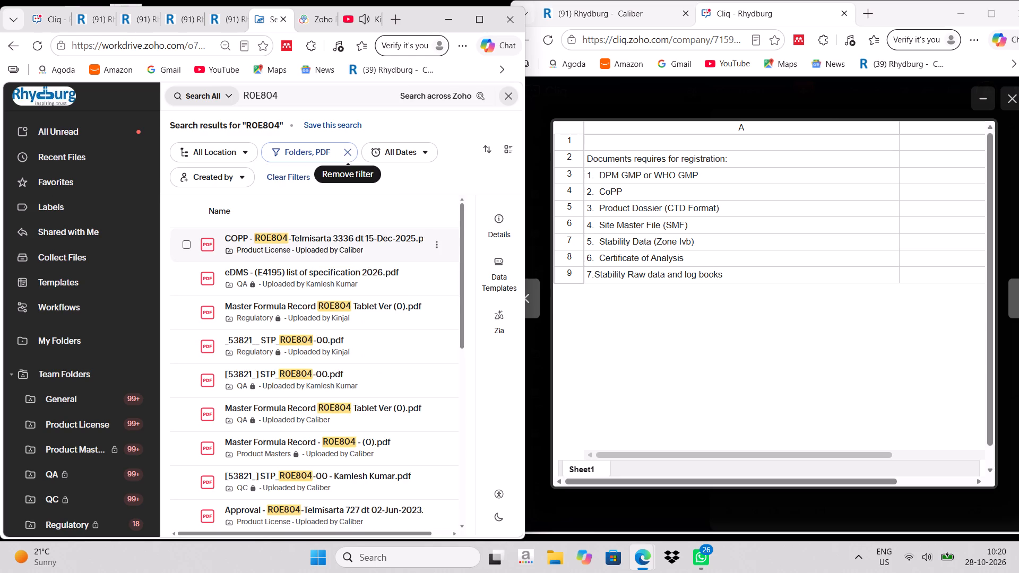
scroll(258, 356, "down", 13)
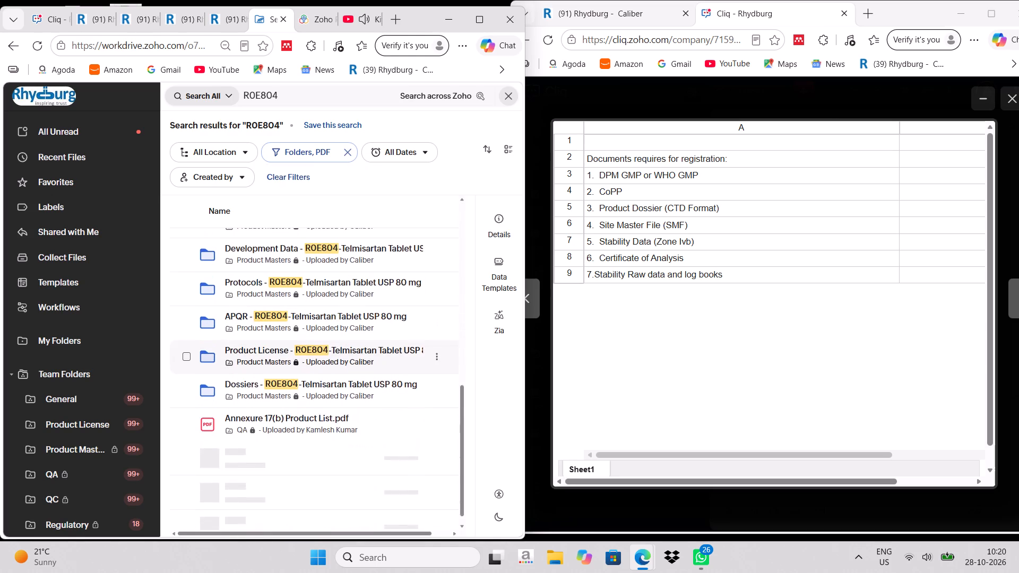
scroll(258, 356, "down", 19)
scroll(258, 356, "up", 5)
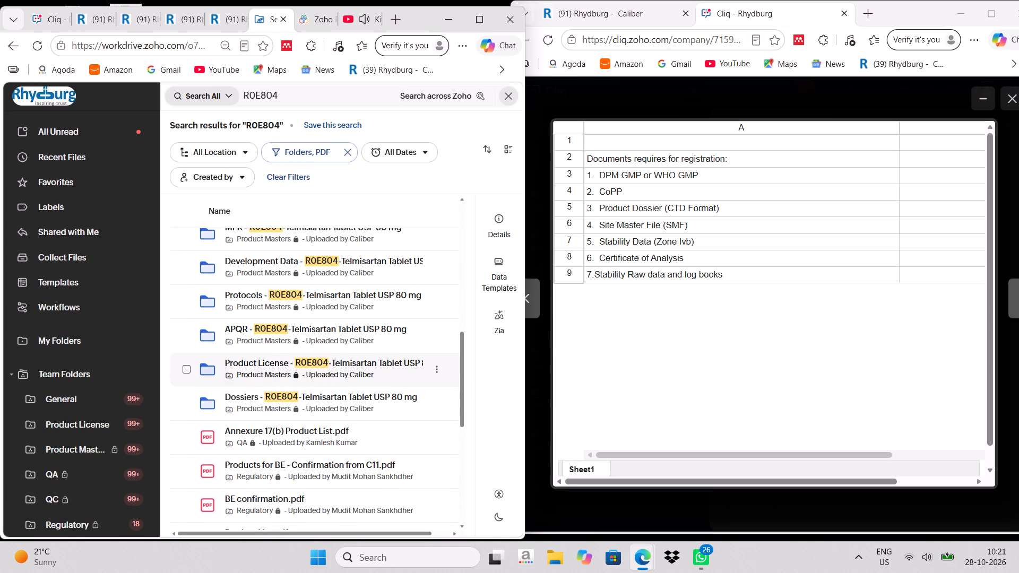
Remove Folders from the file type filter so that only PDF remains for the R0E804 search.
left_click(320, 146)
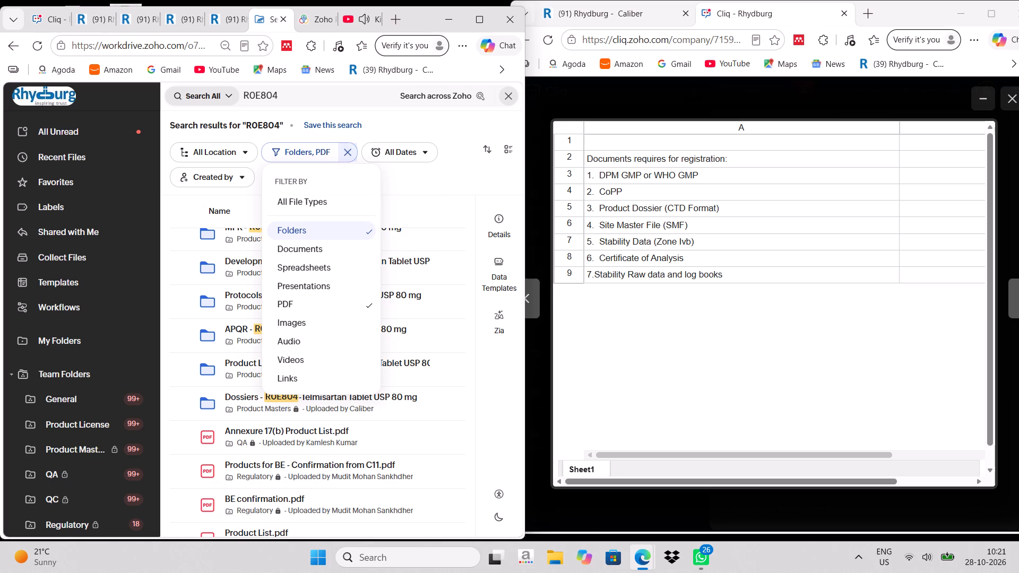
left_click(342, 229)
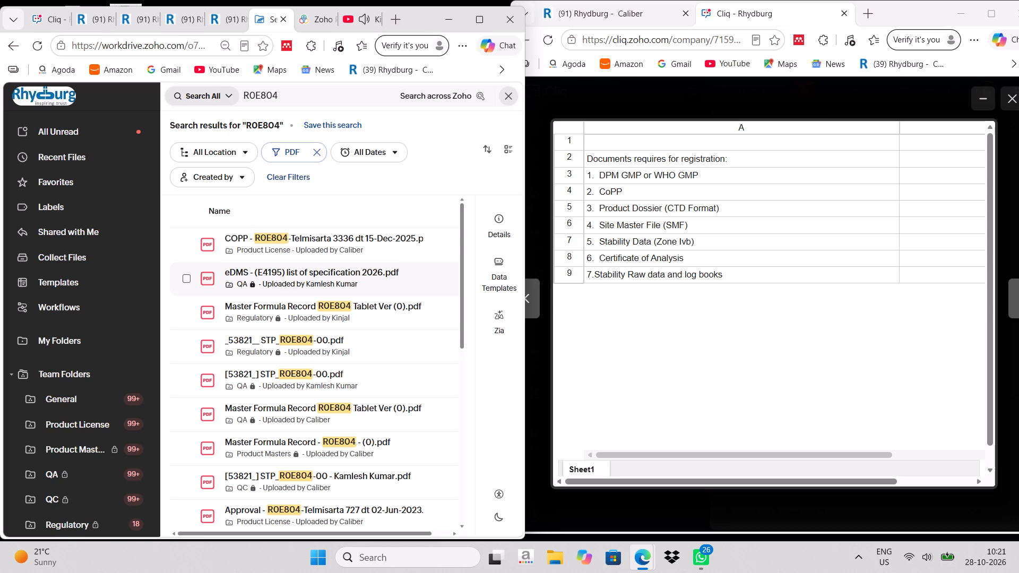
Re-examine the full list of R0E804 PDF results for the required registration documents, leaving no file selected.
scroll(287, 292, "down", 1)
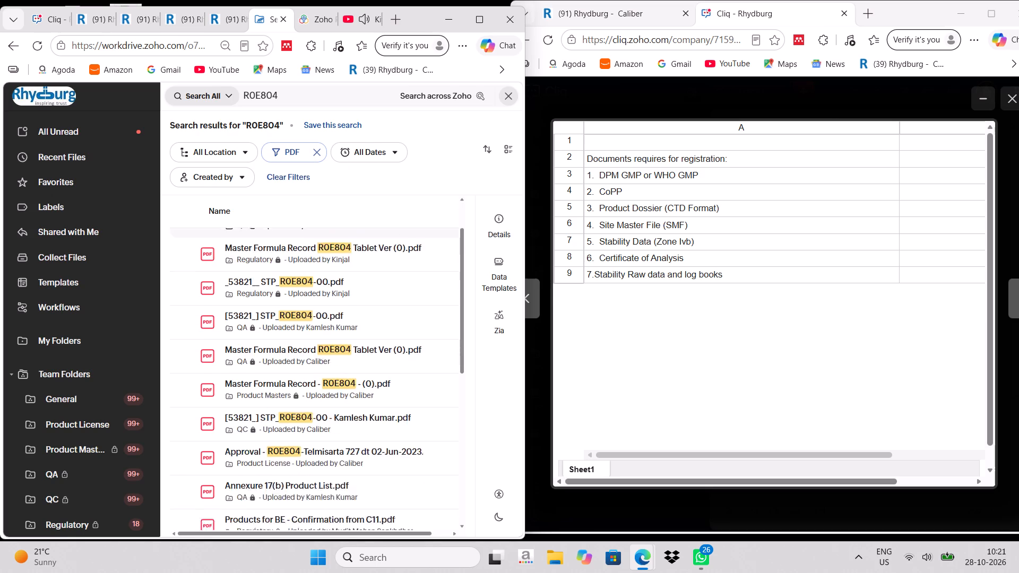
scroll(287, 292, "down", 8)
right_click(287, 292)
scroll(287, 292, "down", 5)
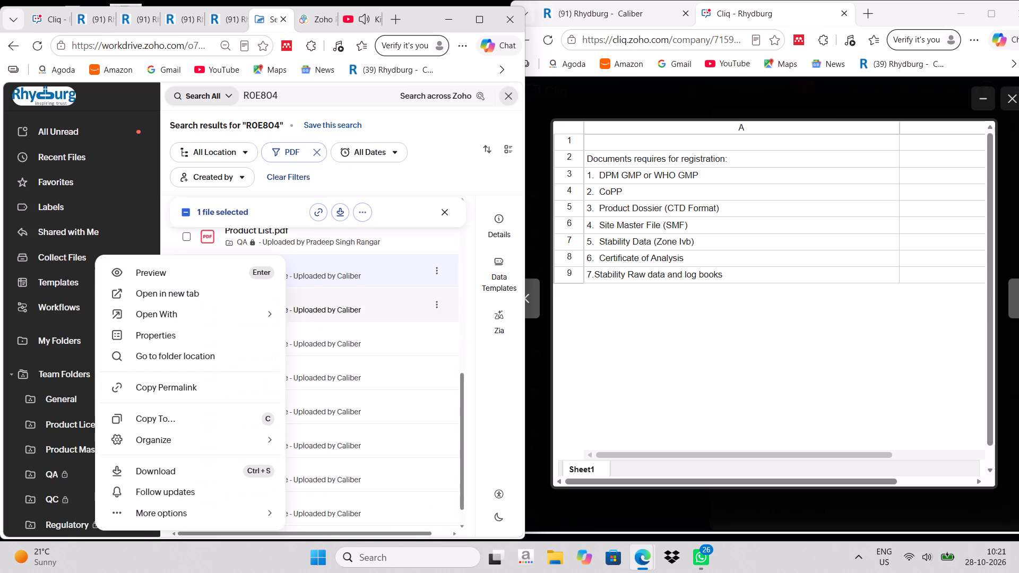
left_click(491, 403)
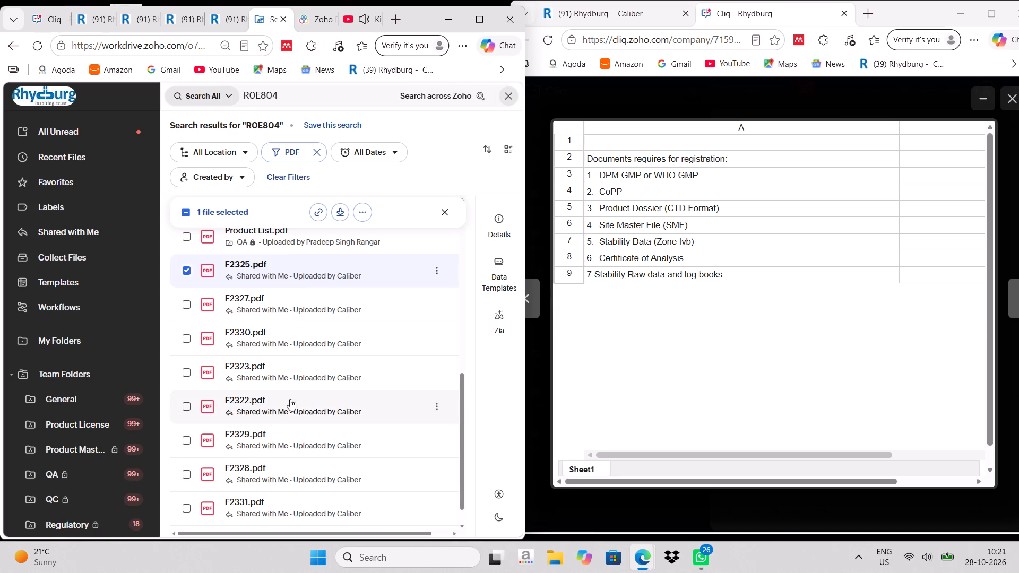
left_click(190, 267)
scroll(313, 357, "down", 2)
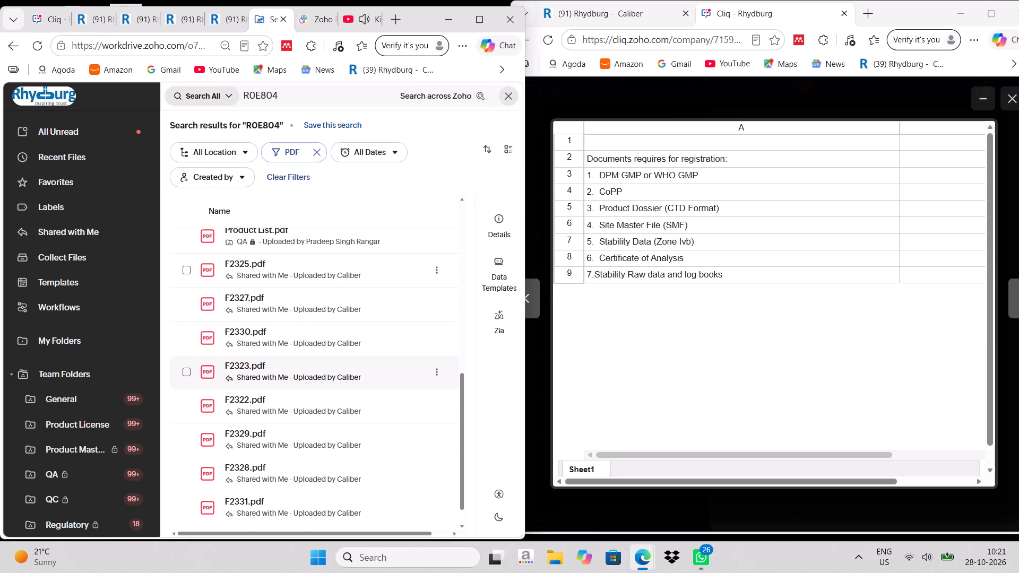
scroll(313, 357, "down", 18)
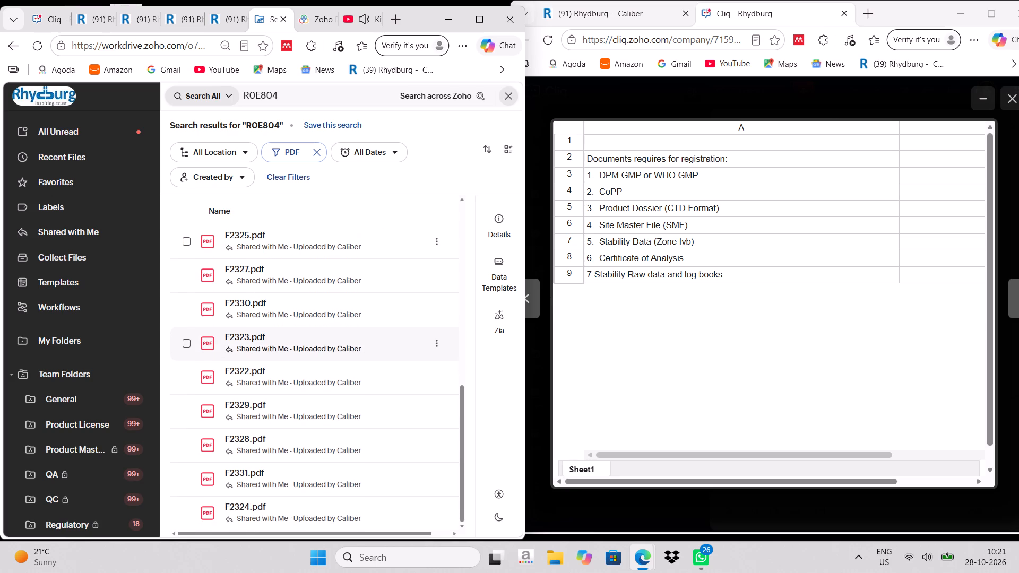
scroll(313, 357, "down", 6)
scroll(313, 357, "up", 11)
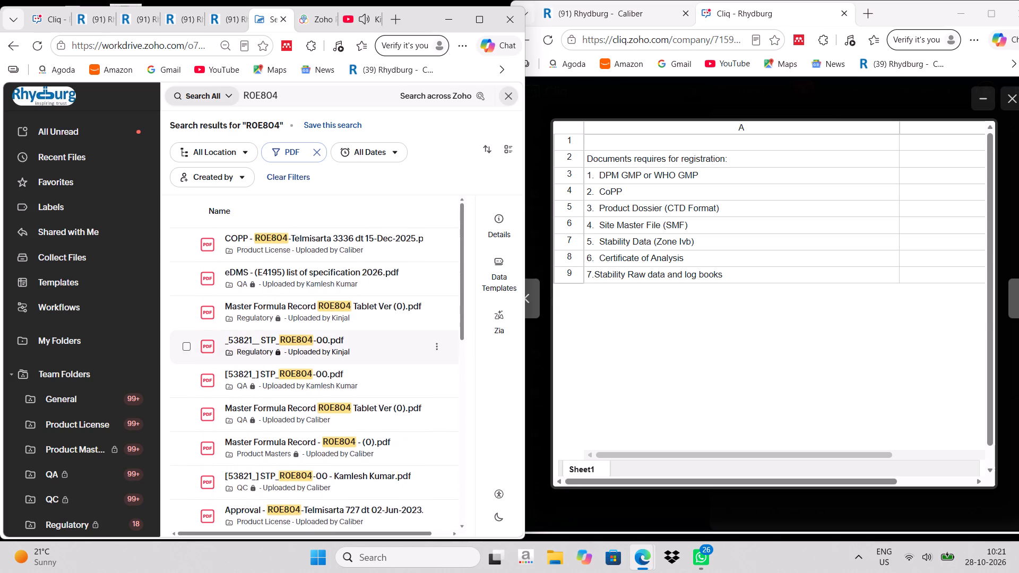
scroll(313, 357, "down", 10)
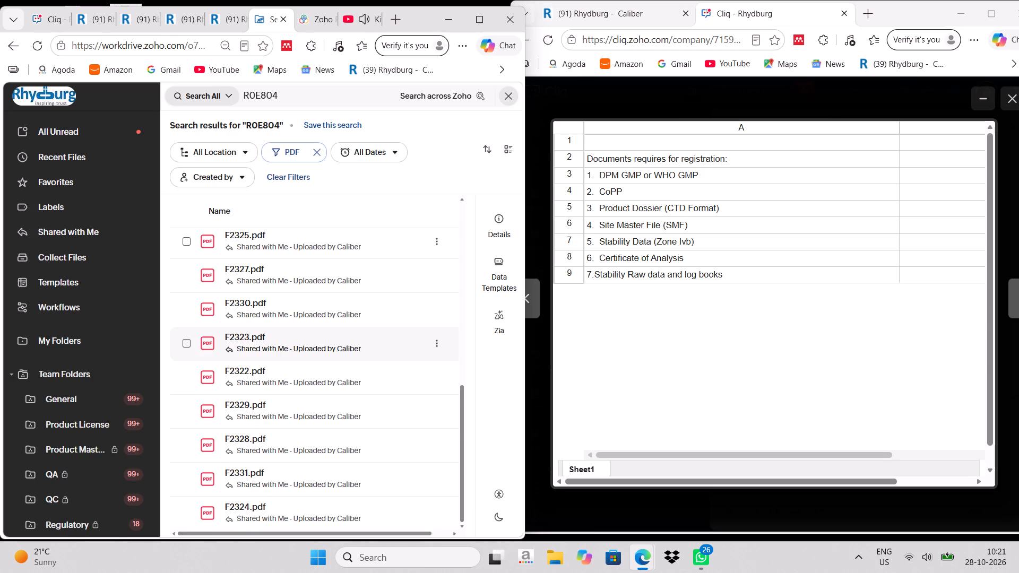
scroll(313, 357, "up", 17)
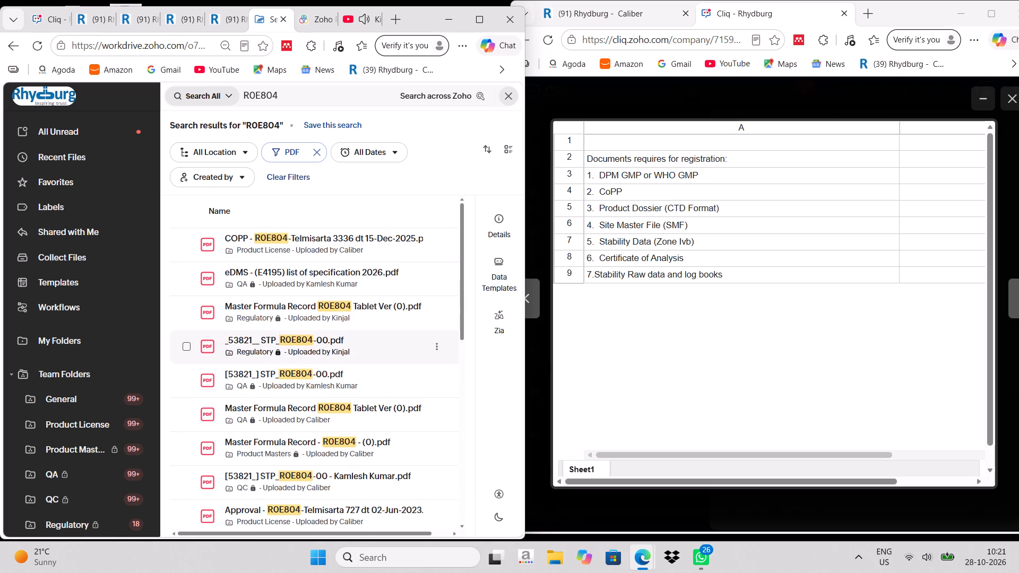
scroll(313, 357, "down", 11)
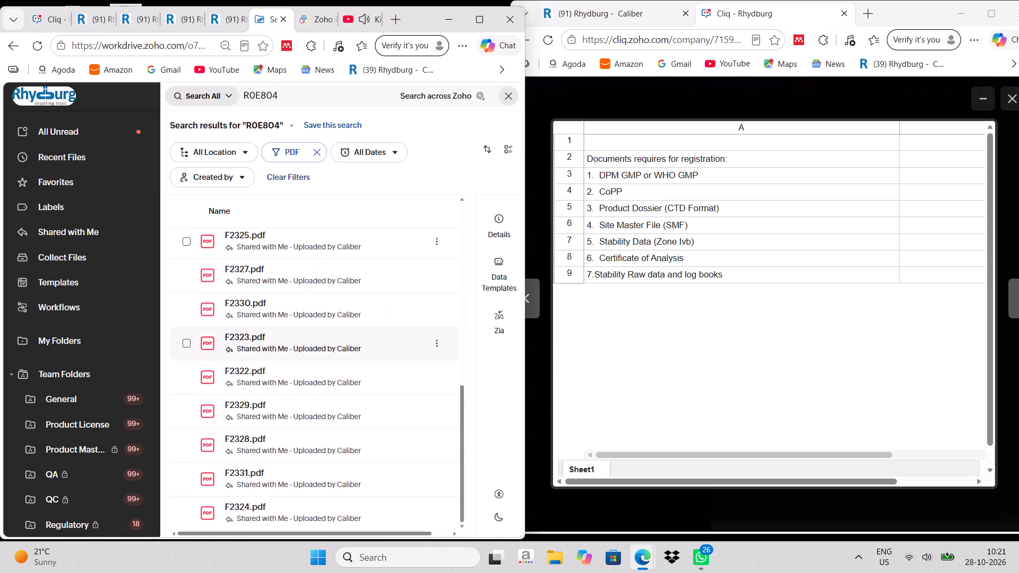
Look through the R0E804 PDF results again for the documents on the registration checklist.
scroll(313, 357, "down", 5)
scroll(313, 357, "up", 12)
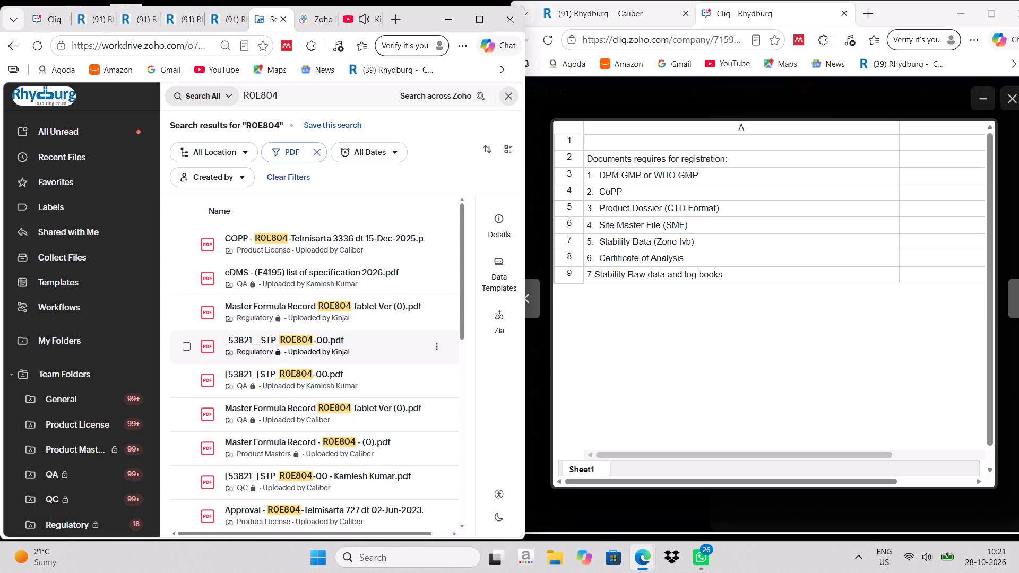
scroll(313, 357, "up", 2)
scroll(313, 357, "down", 3)
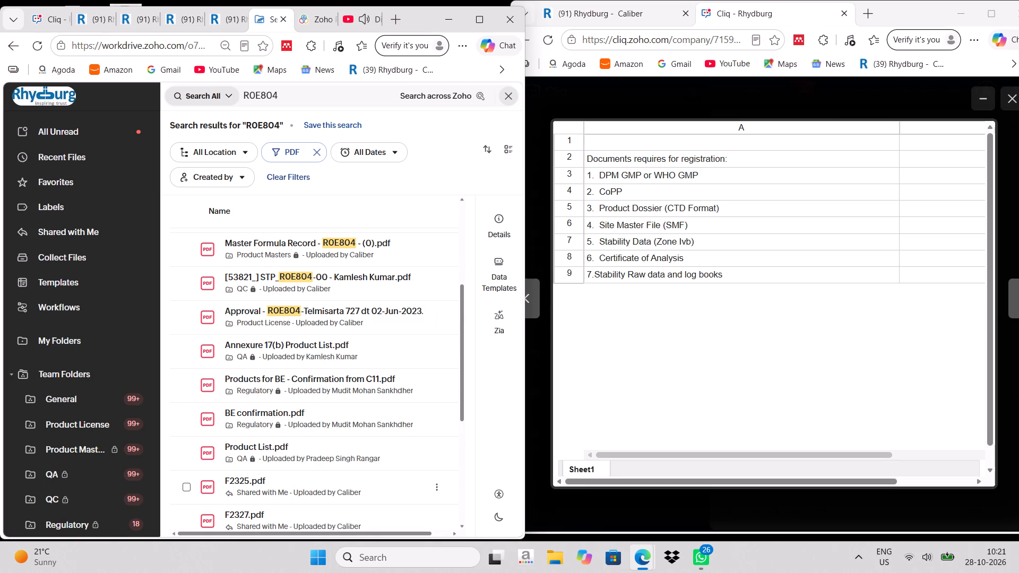
Lower the screen brightness to its minimum in the system quick settings.
left_click(911, 555)
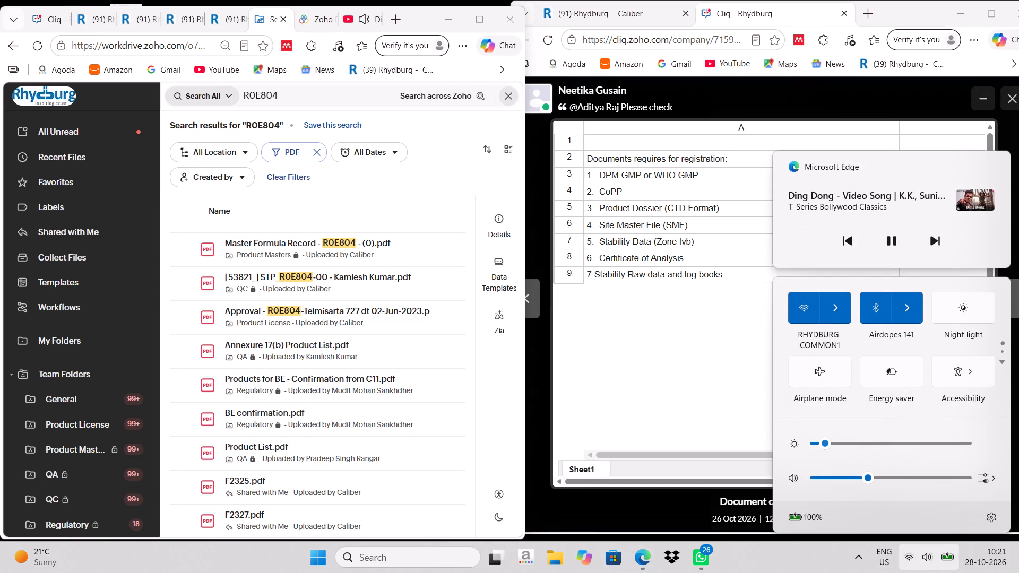
left_click_drag(812, 444, 687, 400)
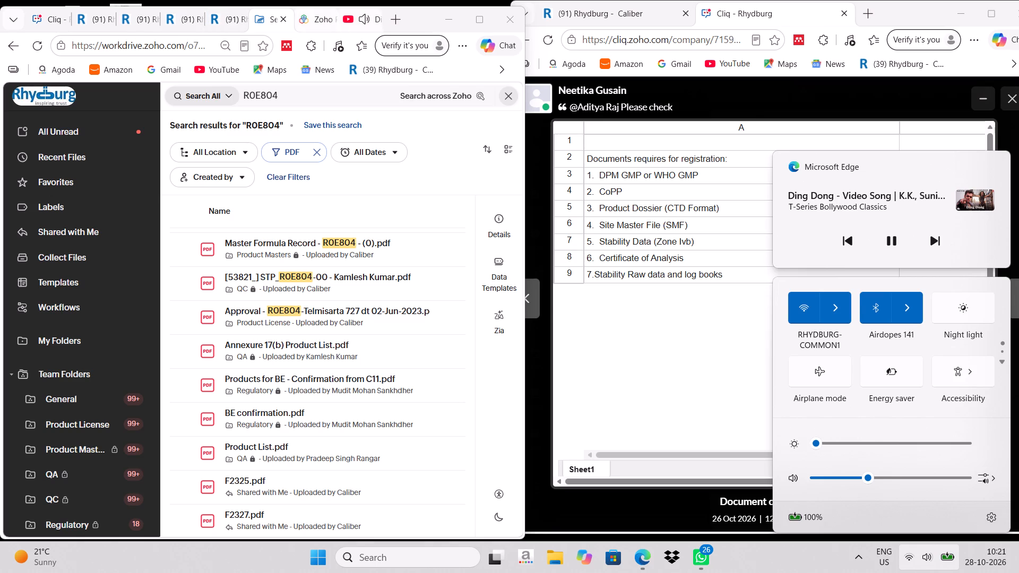
Switch to YouTube, play "Aapka Kya Hoga Janabe Ali" (Dhanno) from the My Mix playlist, and return to the WorkDrive search results.
left_click(341, 16)
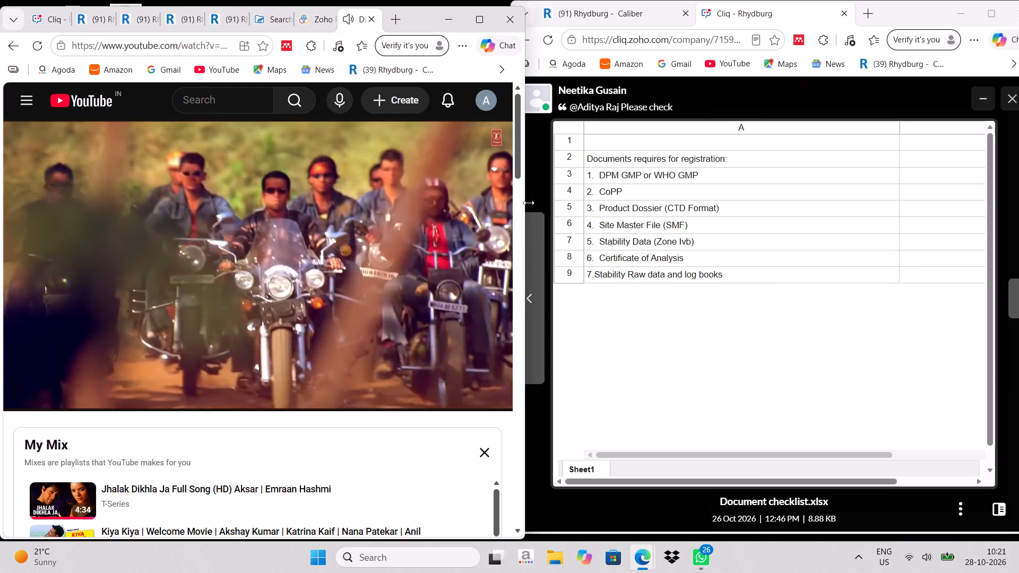
left_click_drag(517, 174, 520, 209)
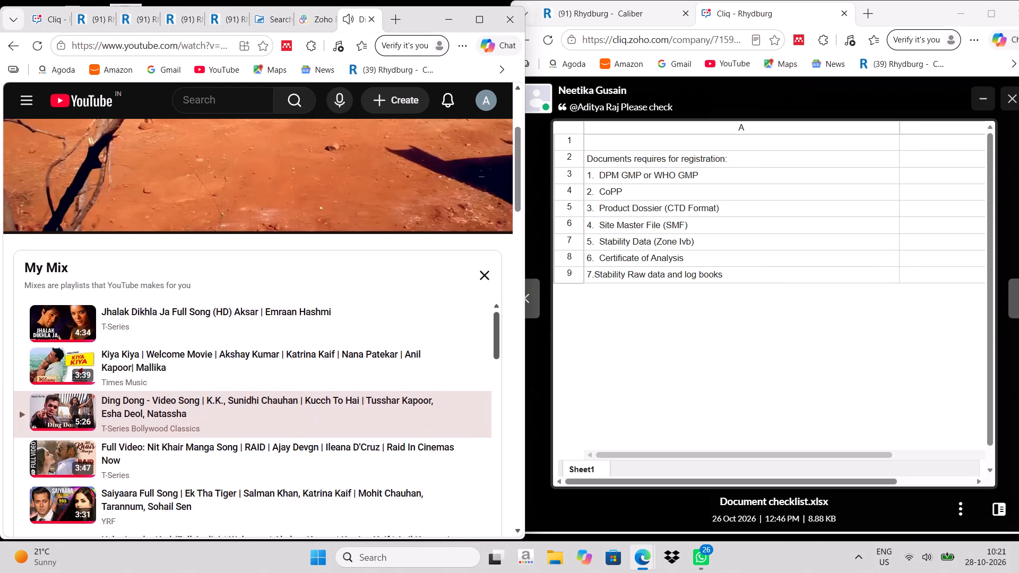
left_click_drag(520, 209, 523, 238)
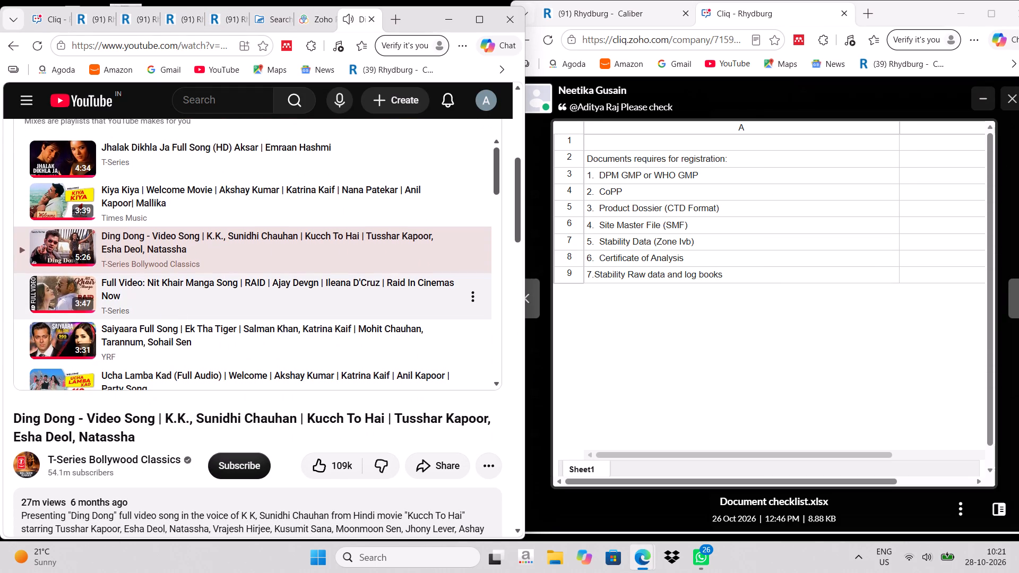
scroll(180, 309, "down", 4)
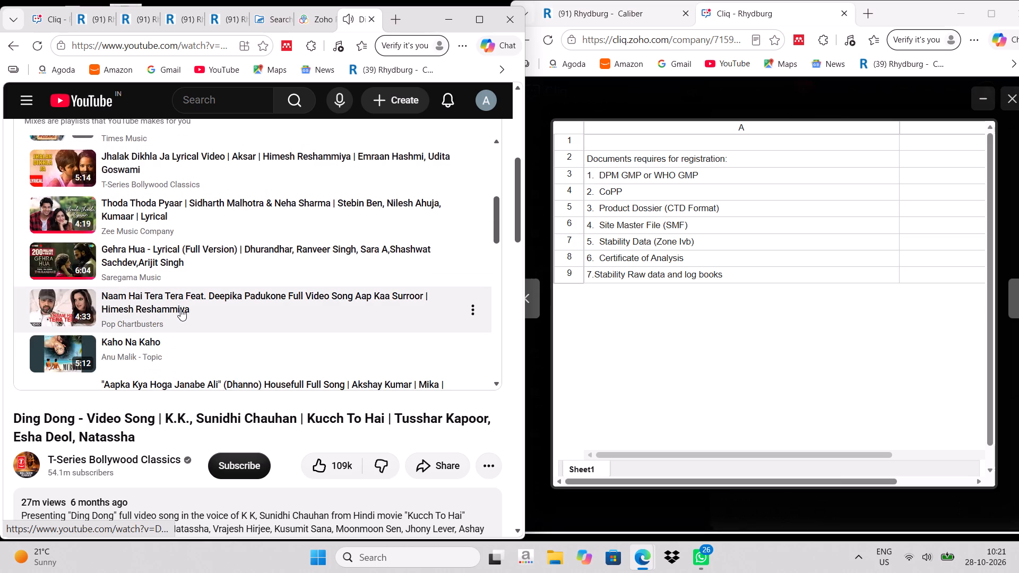
scroll(180, 309, "down", 1)
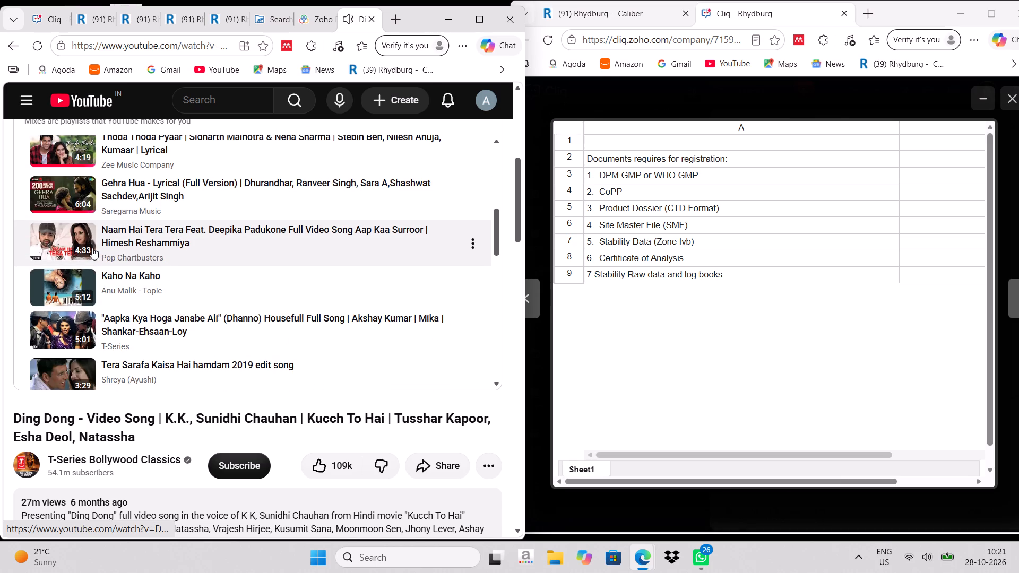
scroll(160, 285, "down", 1)
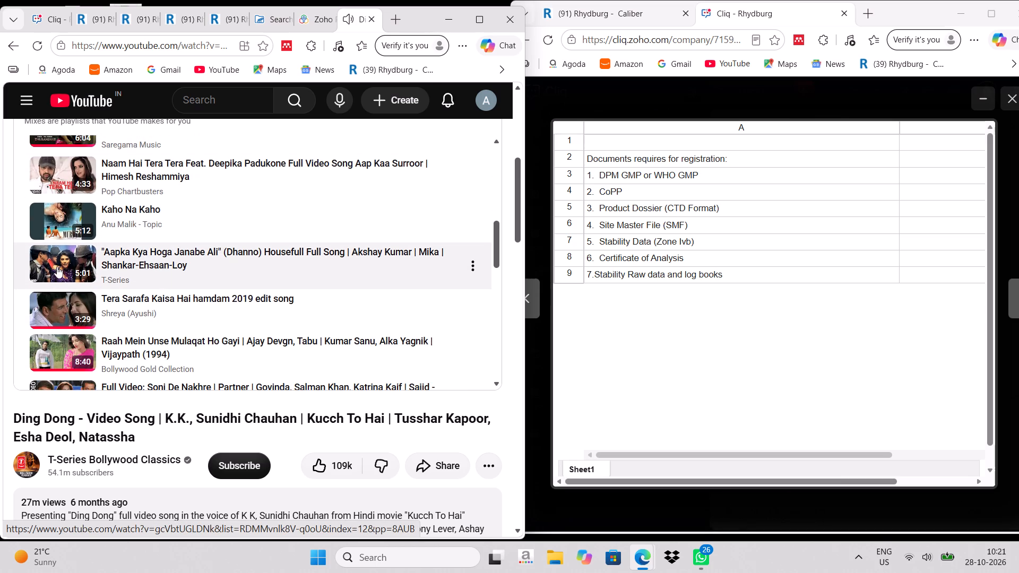
left_click(57, 266)
left_click(258, 19)
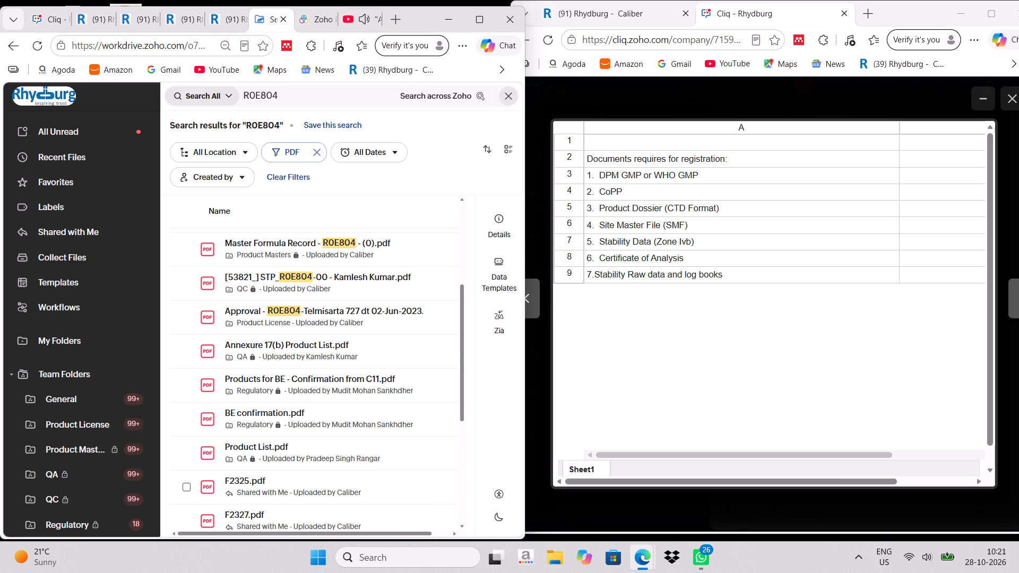
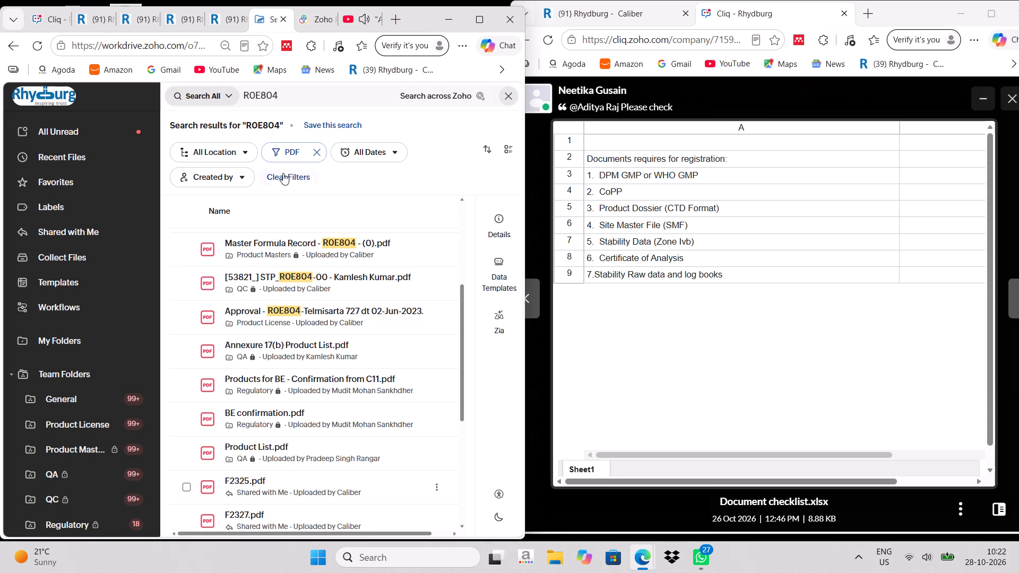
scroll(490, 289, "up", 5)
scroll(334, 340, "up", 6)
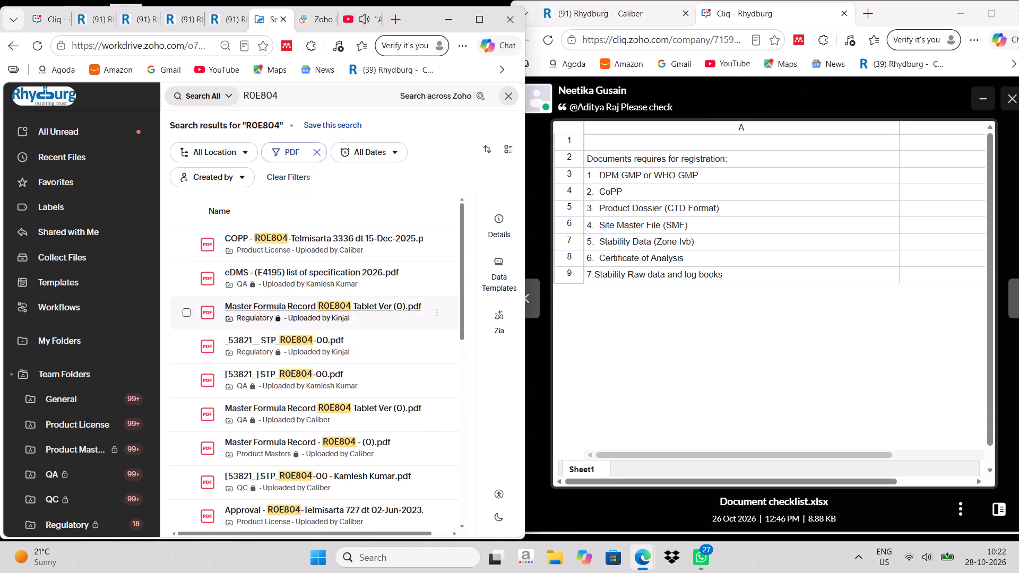
Open the R0E804 Telmisartan COPP PDF dated 15-Dec-2025 from the search results to view the certificate.
left_click(291, 242)
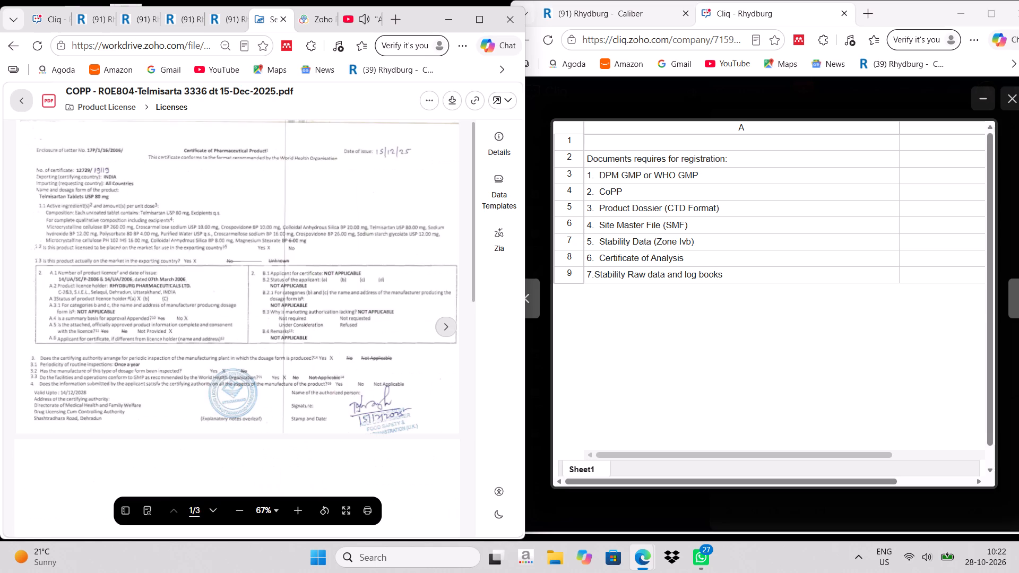
Return to the R0E804 product details in the Gap Analysis Report and check the validity, link and creation columns of its licences.
left_click(237, 16)
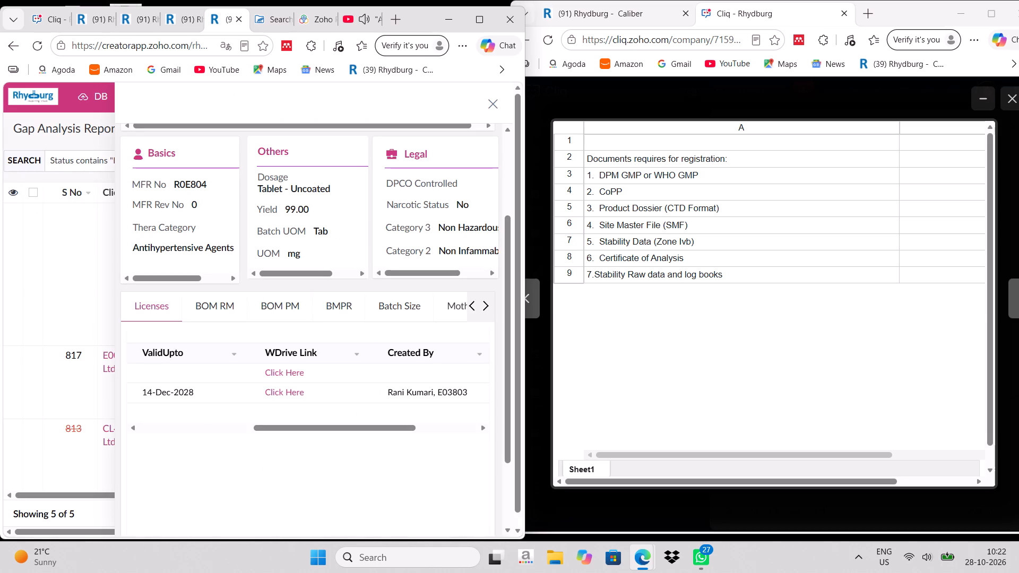
scroll(404, 420, "right", 1)
scroll(404, 420, "left", 3)
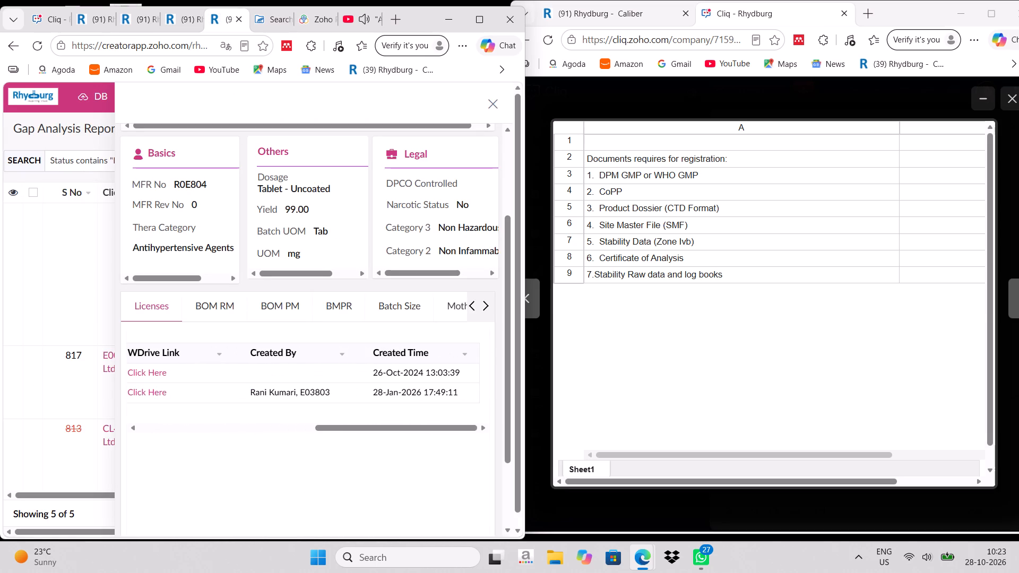
scroll(404, 420, "left", 1)
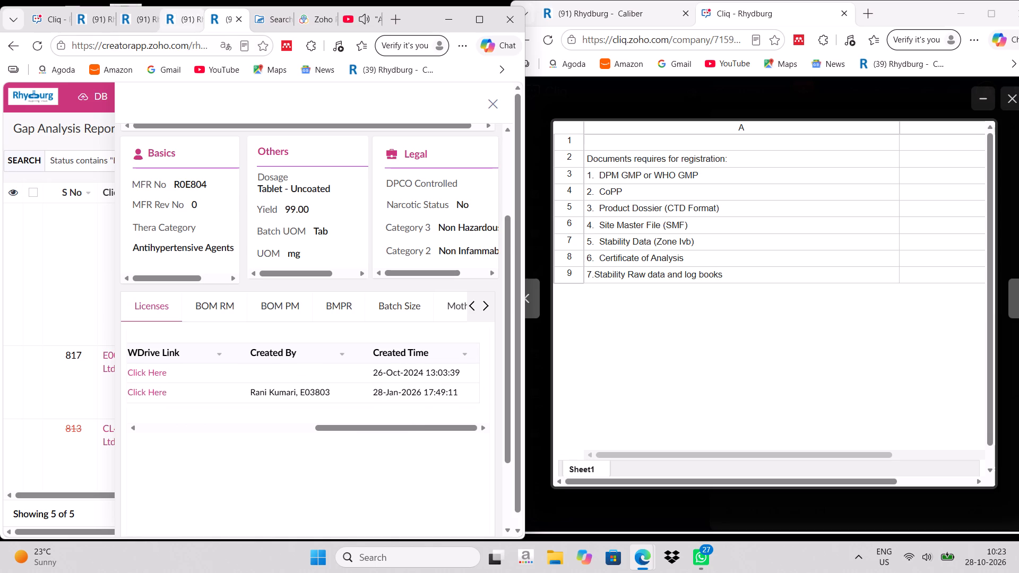
left_click(183, 19)
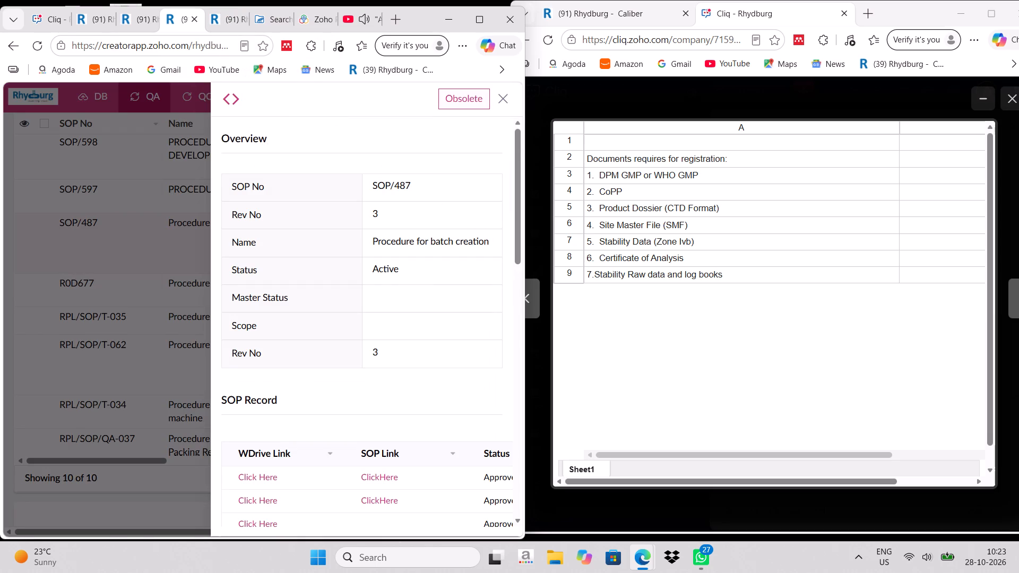
left_click(214, 16)
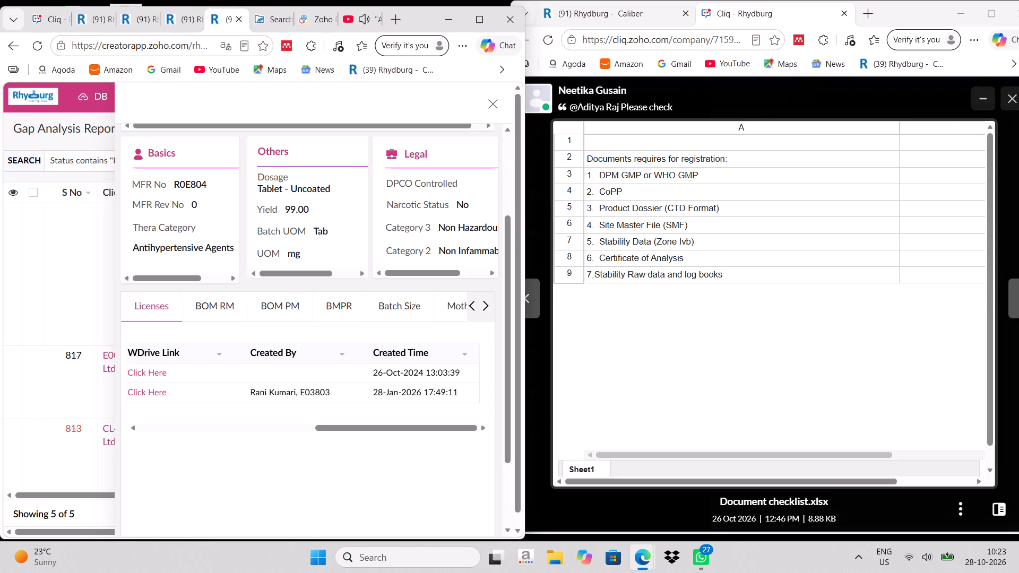
Close the R0E804 product details, maximise the browser window and reload the pending Gap Analysis Report, dismissing the translation offer.
left_click(494, 100)
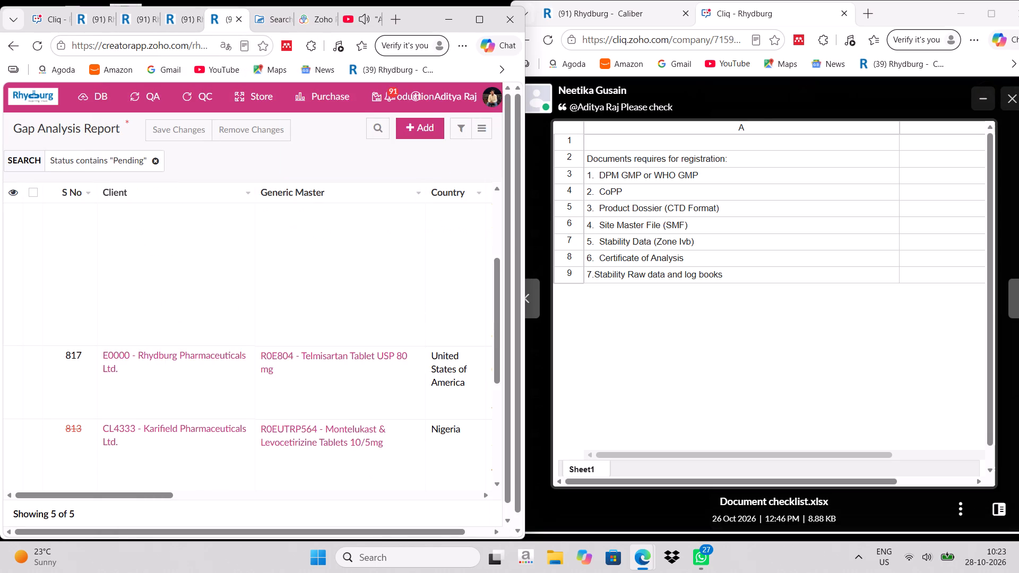
left_click(484, 25)
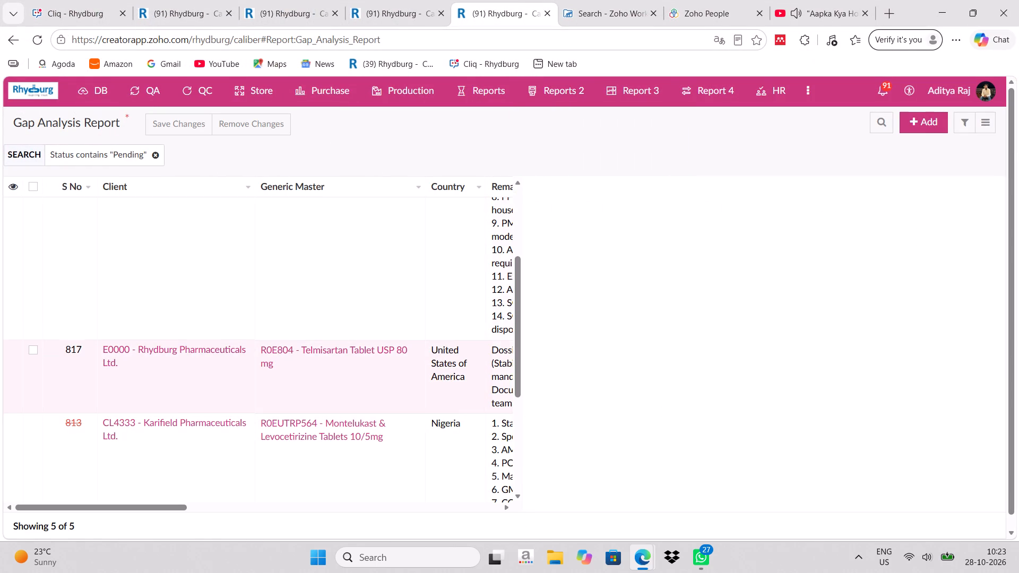
left_click(33, 37)
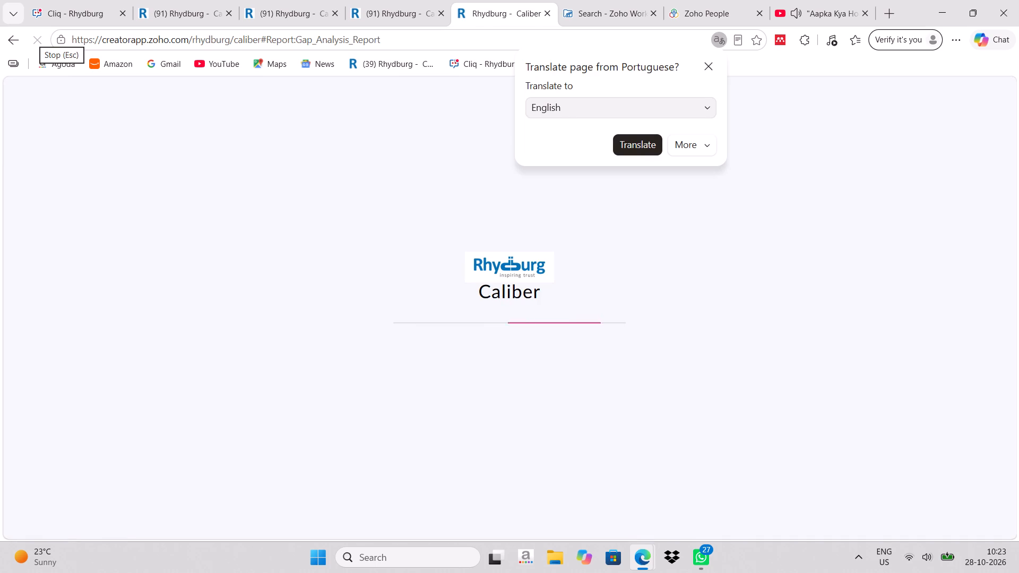
left_click(706, 66)
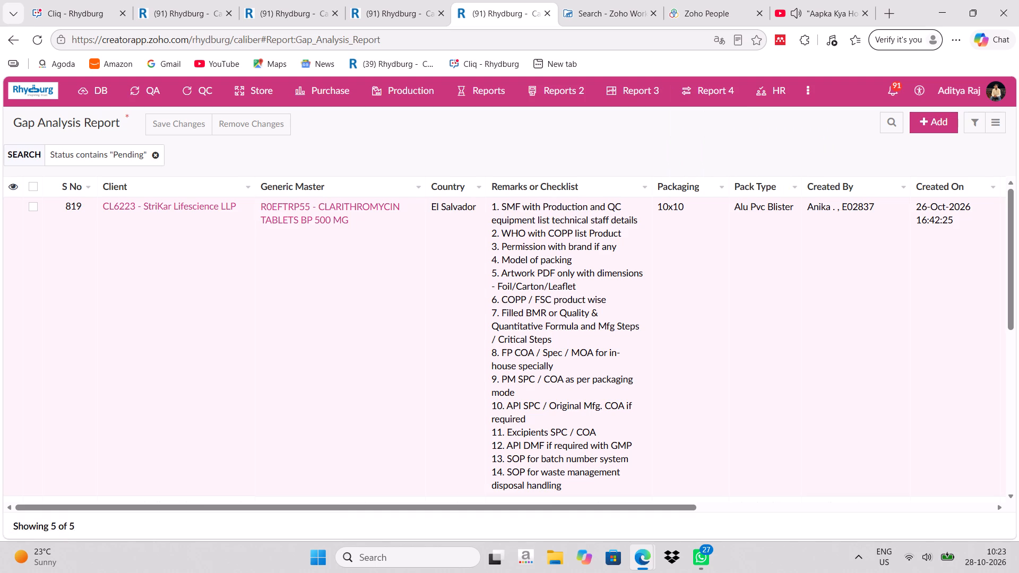
Find pending record 817 for R0E804 - Telmisartan Tablet USP 80 mg in the Gap Analysis Report and open it.
scroll(657, 319, "down", 3)
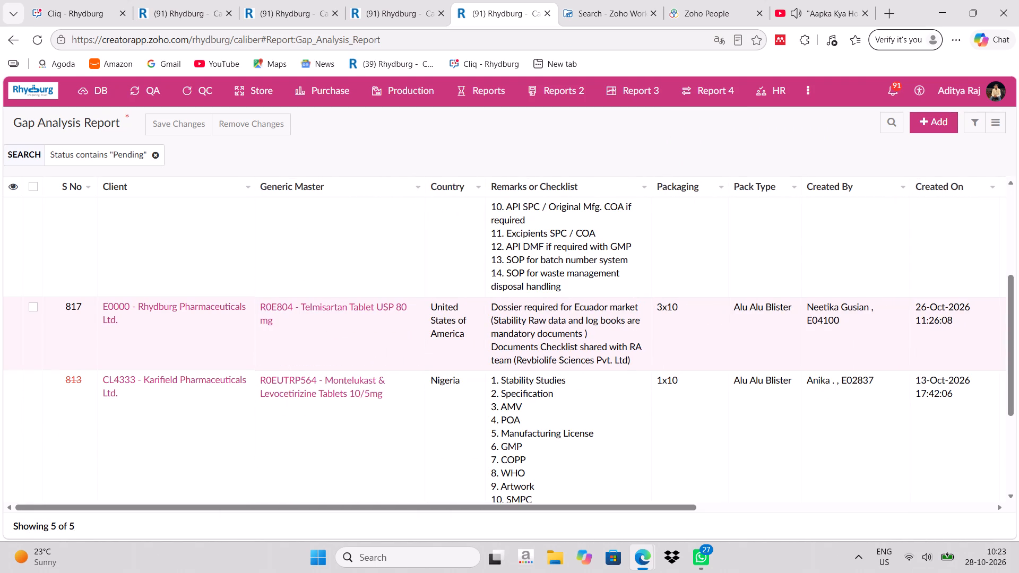
scroll(628, 352, "left", 1)
left_click(619, 321)
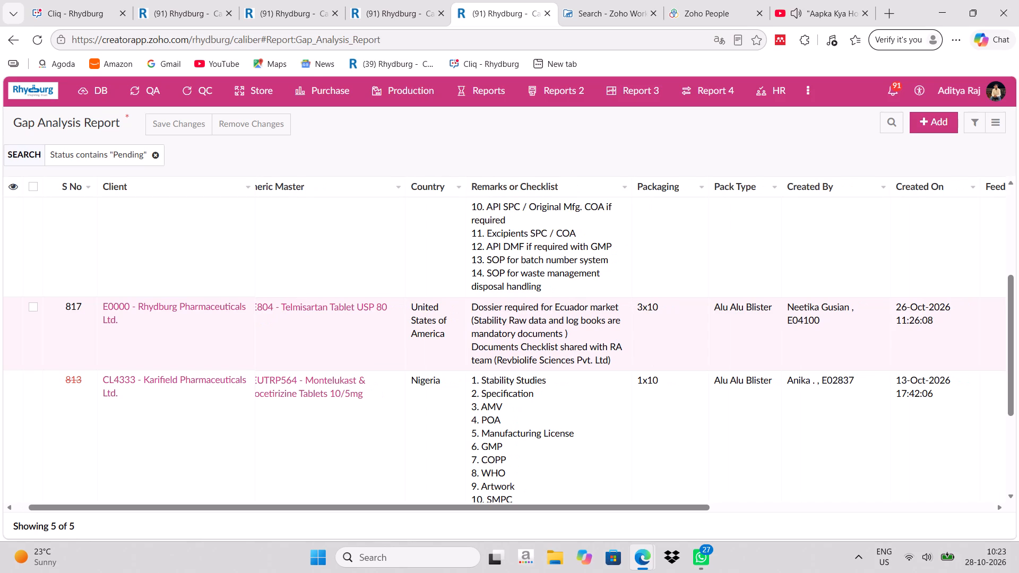
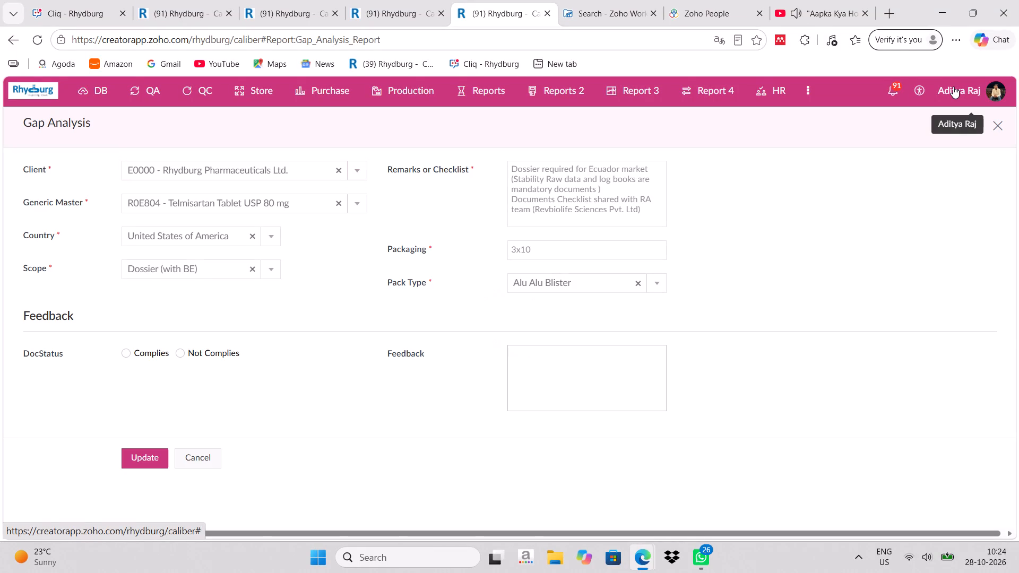
Restore the window beside the document checklist and enter "COPP (Available)" as the first line of the R0E804 record's Feedback.
left_click(548, 374)
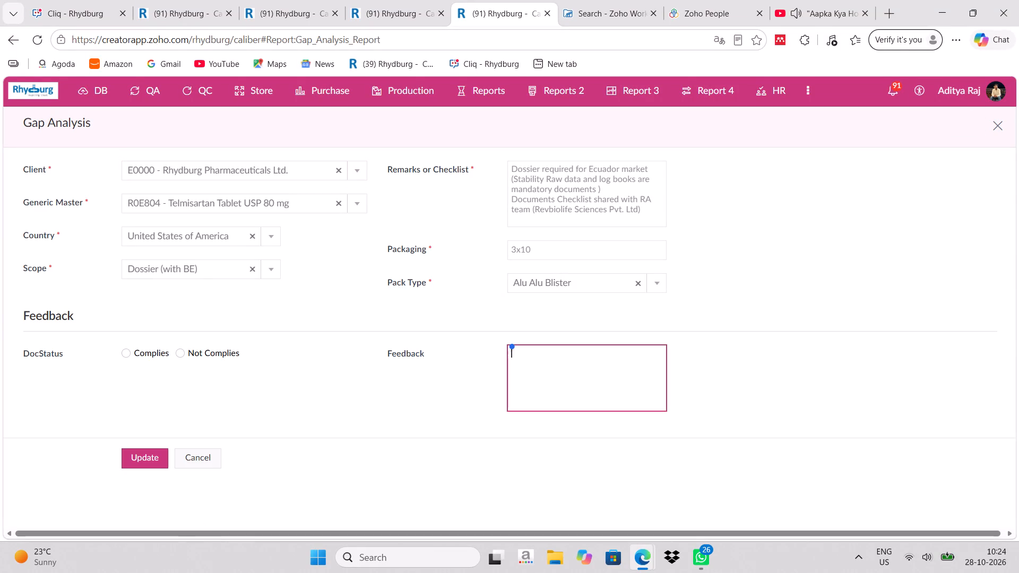
left_click(980, 5)
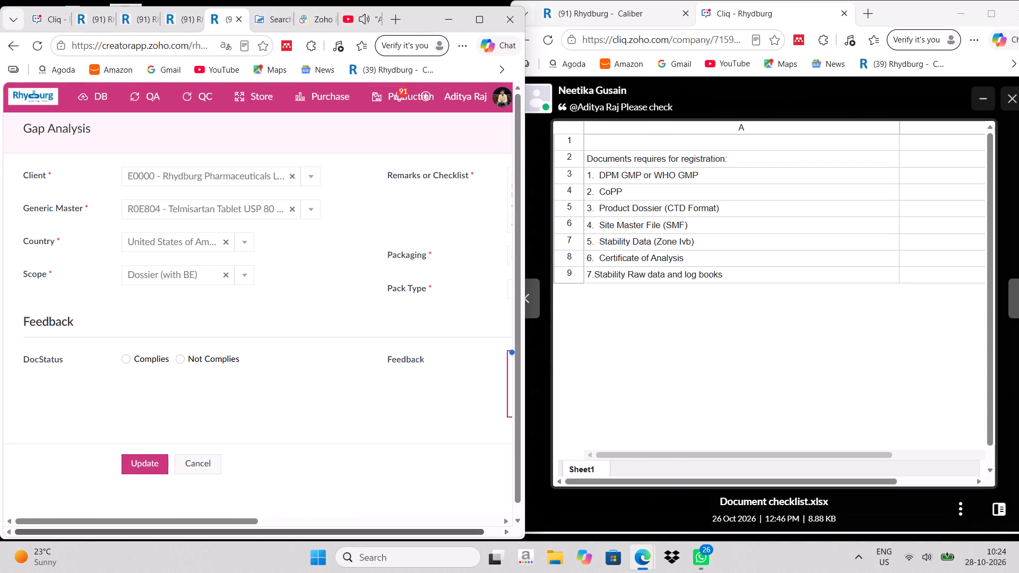
left_click_drag(136, 520, 286, 524)
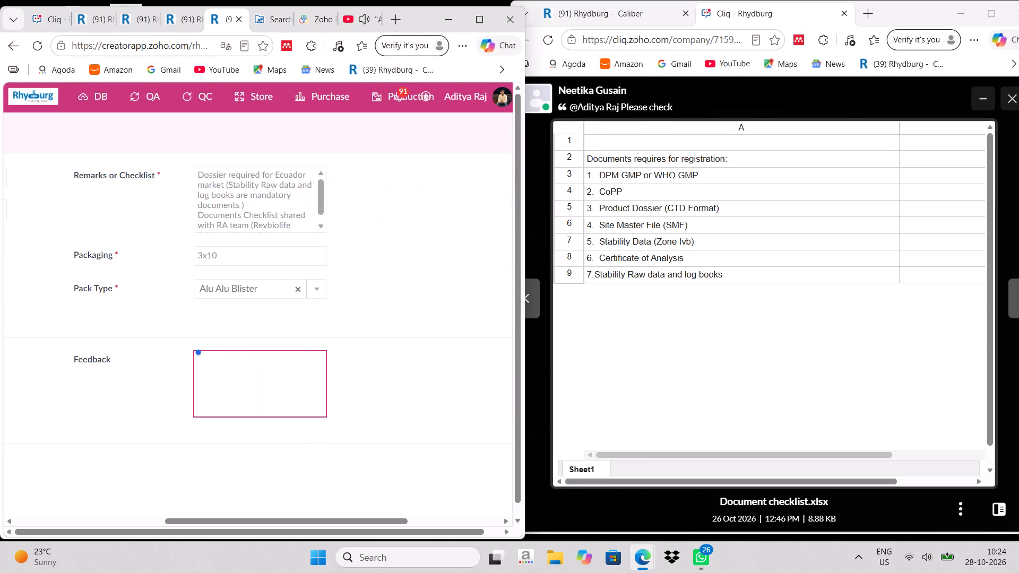
type("COPP")
key("space")
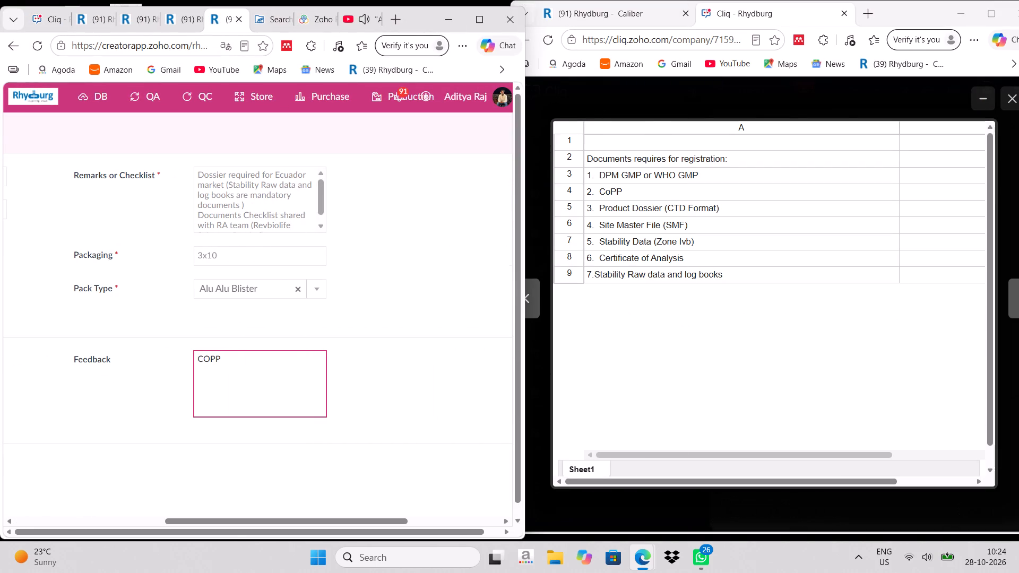
key("shift+parenleft")
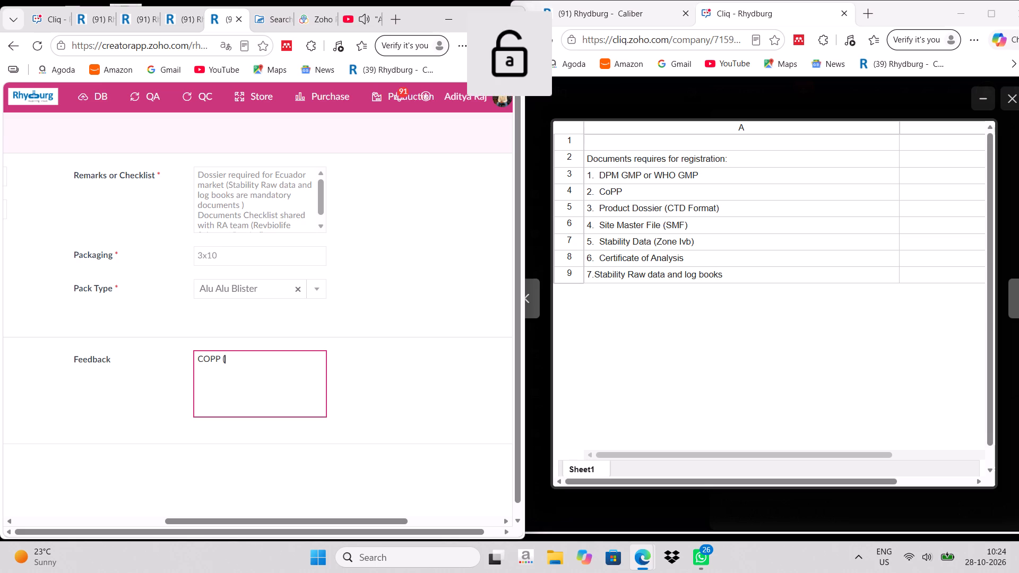
type("Available)")
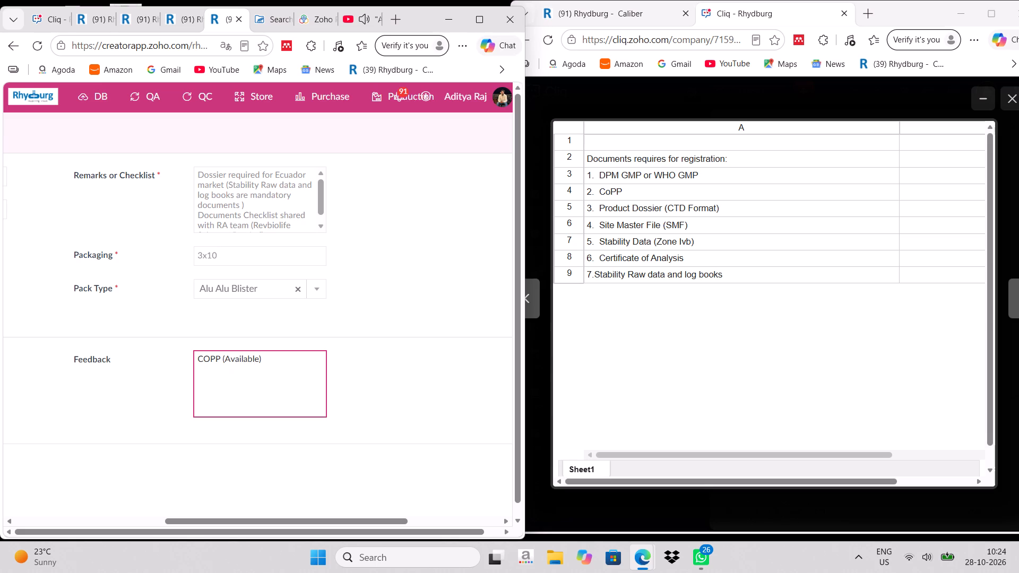
Add GMP, Product Dossier and Site Master File as separate lines below the COPP entry in the Feedback.
key("Return")
type("GM")
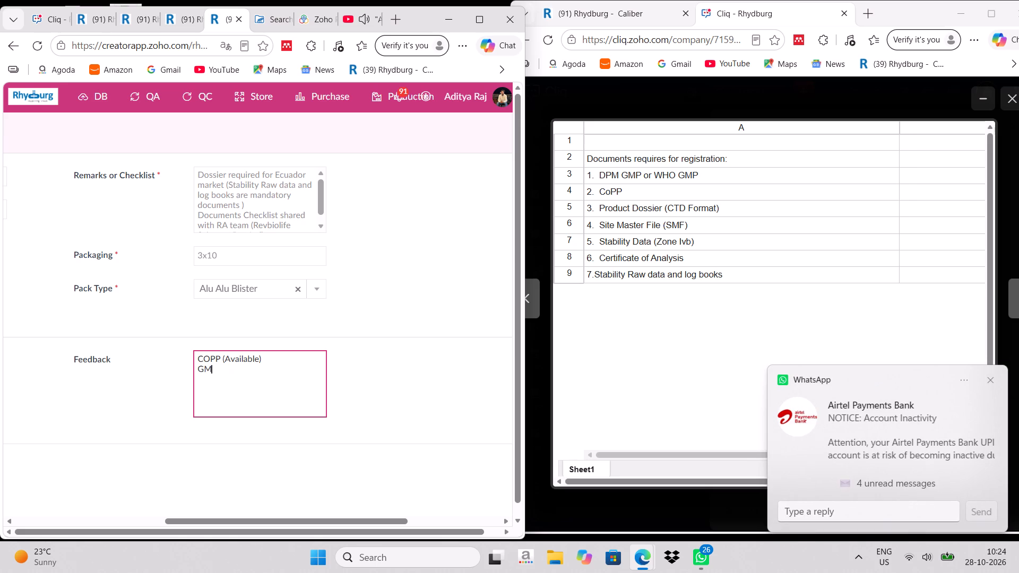
key("shift+p")
key("Return")
type("Product")
key("space")
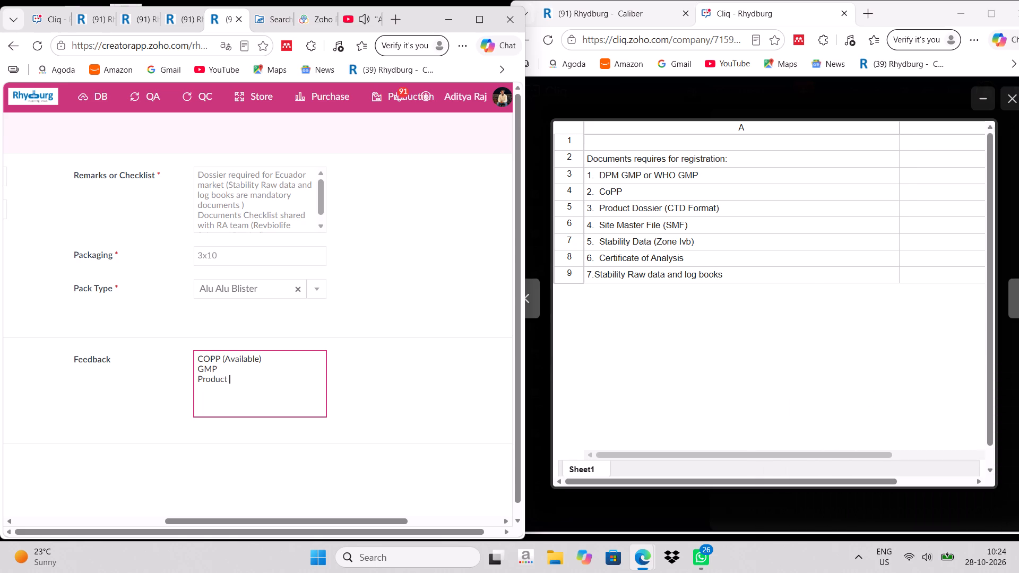
type("Dossier")
key("Return")
type("Site Master")
key("space")
type("File")
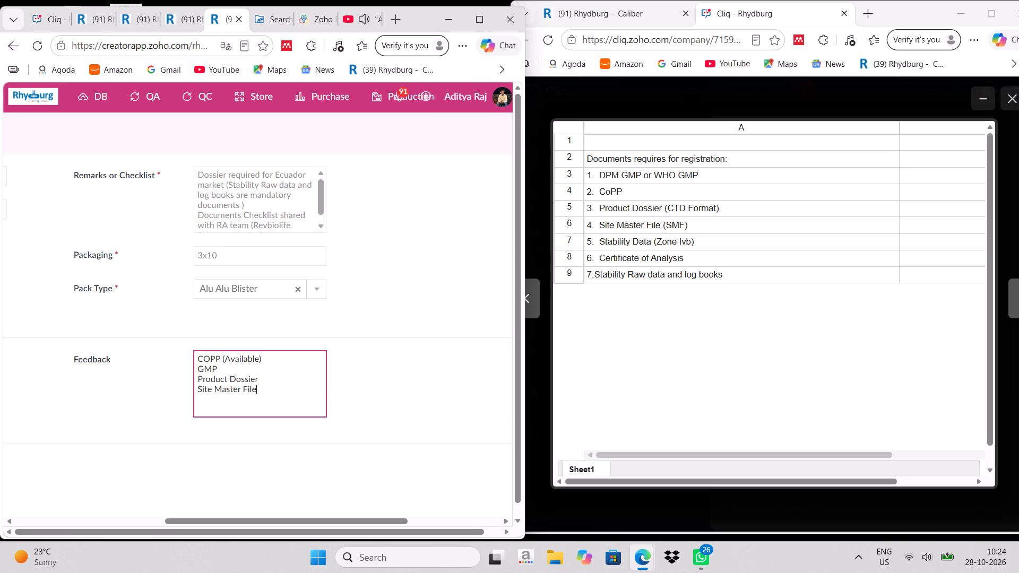
Add Stability Data, Certificate of Analysis, and Stability Raw data and log books as separate lines at the end of the Feedback.
key("Return")
type("Stability Data")
key("space")
key("Return")
type("Certificate of Analysis")
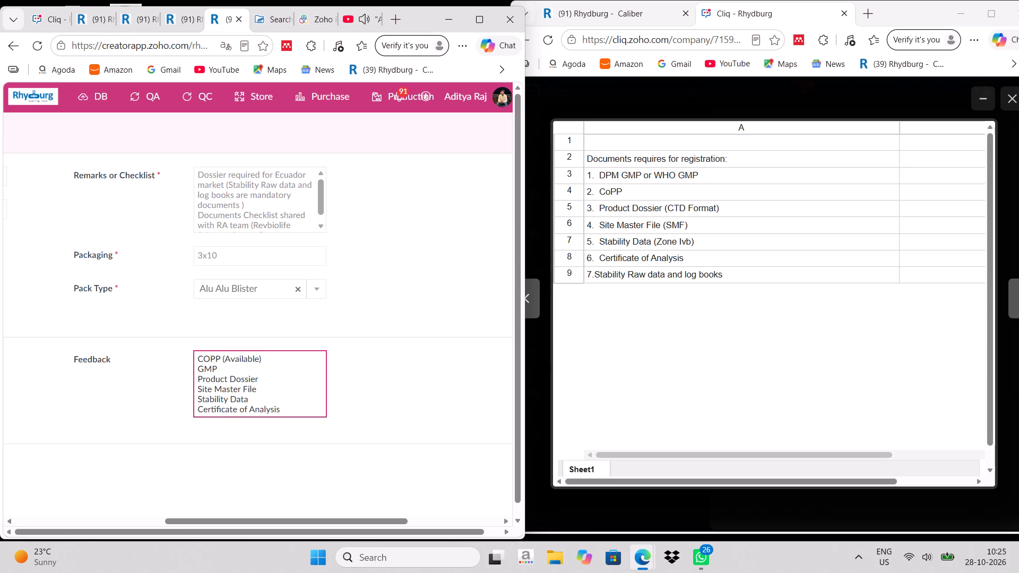
key("Return")
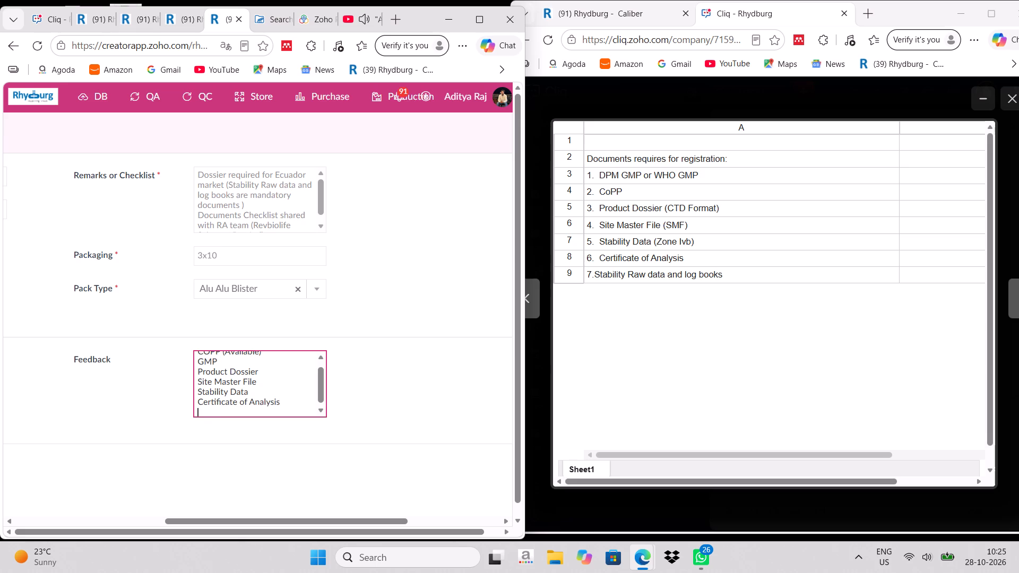
type("Stability")
key("space")
type("Raw")
key("space")
type("data and log bookes")
key("BackSpace")
key("BackSpace")
key("s")
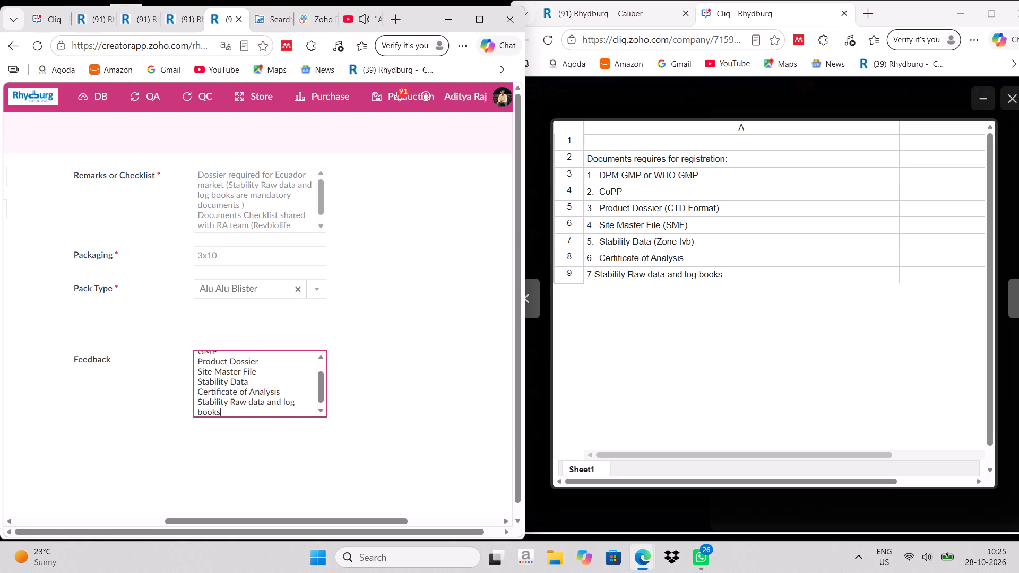
Append "(Not available)" to the GMP and Product Dossier lines of the Feedback.
key("Up")
key("Up")
key("Up")
key("Up")
key("Up")
key("Up")
key("Up")
key("Up")
key("Up")
key("Up")
key("Up")
key("Up")
key("Up")
key("Up")
key("Up")
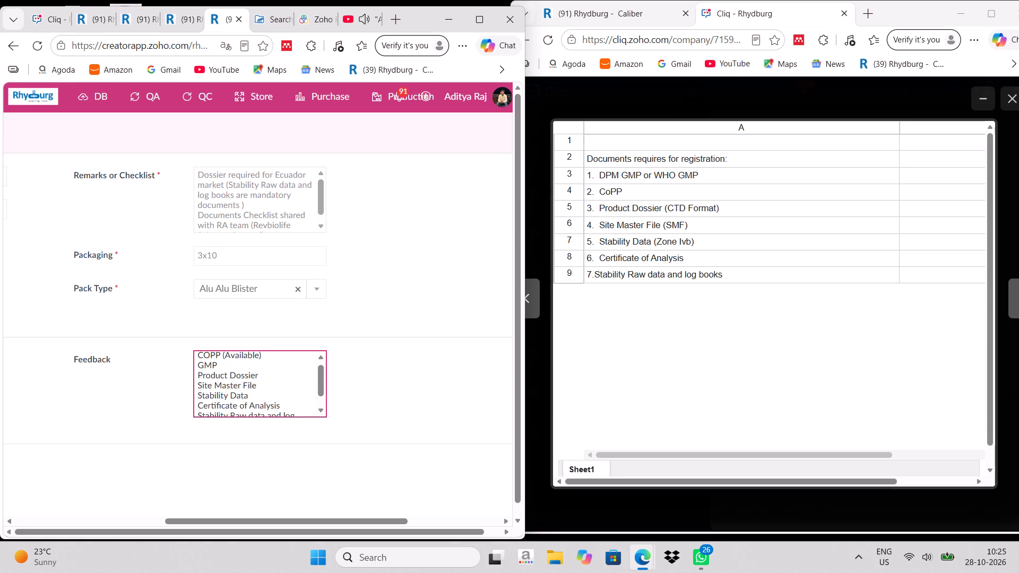
key("Down")
key("space")
type("(")
type("Np")
key("BackSpace")
type("ot available")
key("shift+parenright")
key("Down")
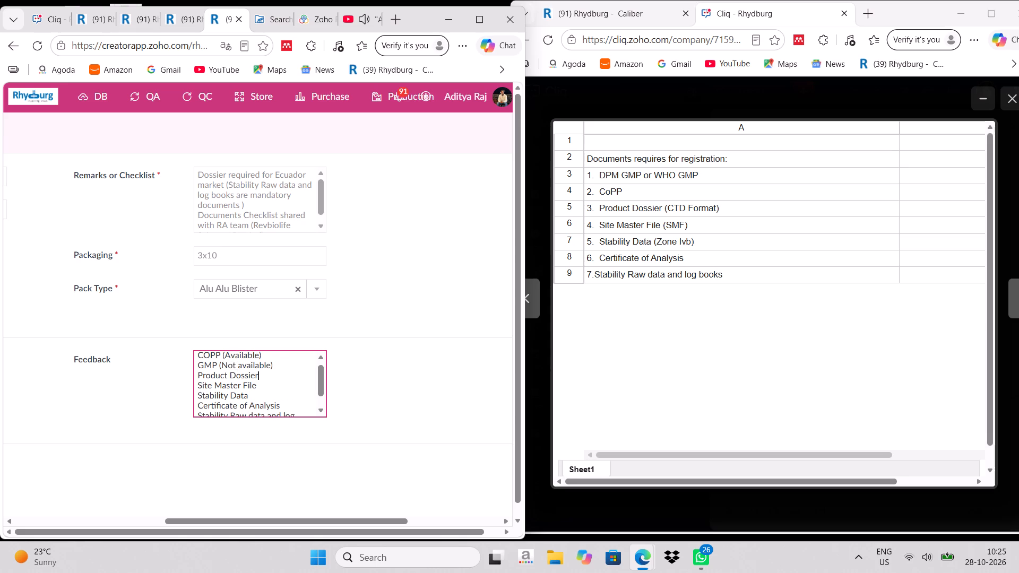
key("space")
type("(Not available)")
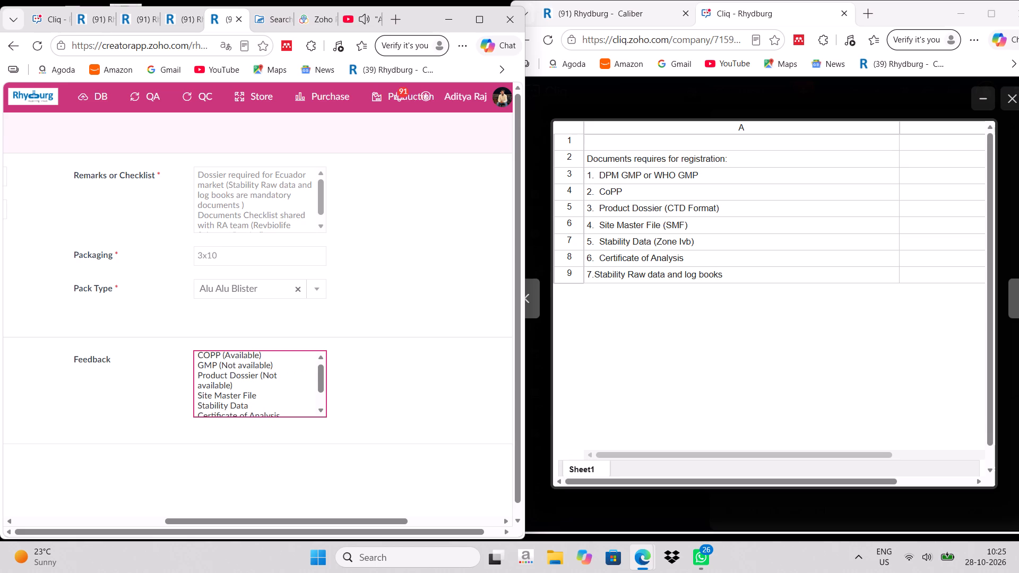
Append "(Not available)" to the Site Master File and Stability Data lines of the Feedback.
key("Down")
key("Right")
key("Right")
key("Right")
key("Right")
key("Right")
key("Right")
key("Right")
key("space")
type("(")
type("Not available)")
key("Down")
key("shift+parenleft")
type("Not available)")
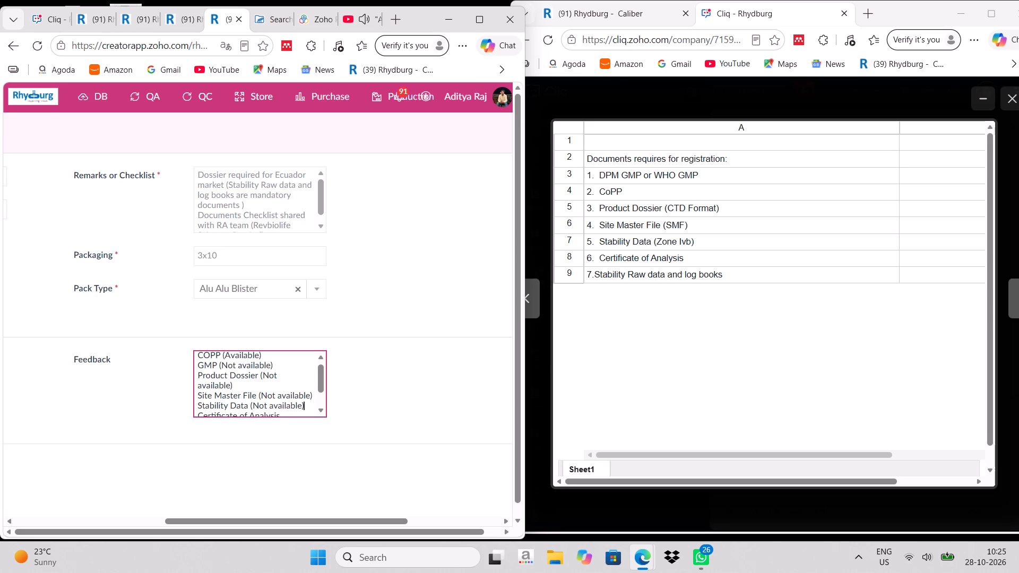
Append "(Not available)" to the Certificate of Analysis line and the Stability Raw data and log books line of the Feedback.
key("Down")
key("Down")
key("Up")
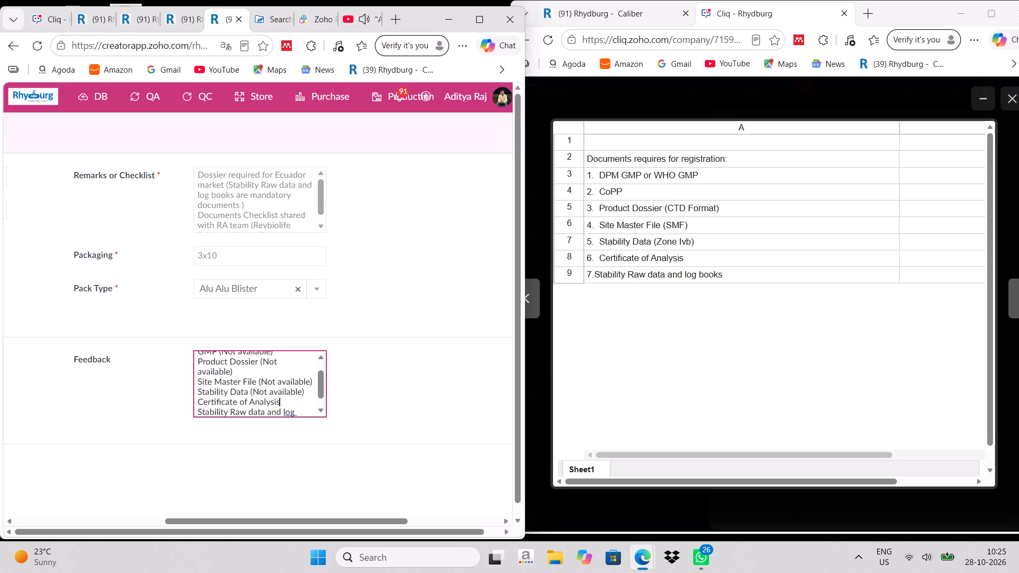
key("space")
type("(")
type("Not available)")
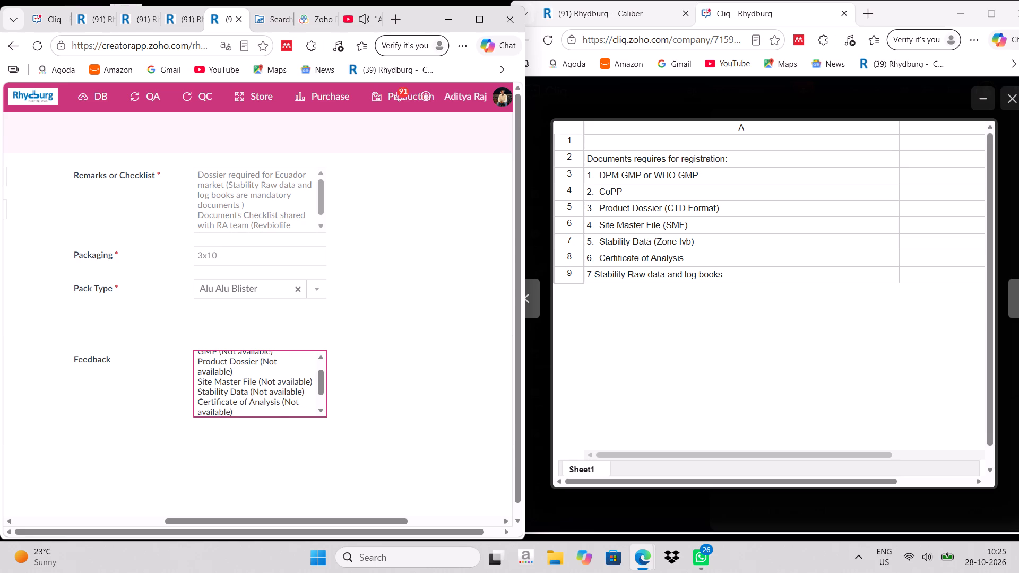
key("Down")
key("Down")
key("Down")
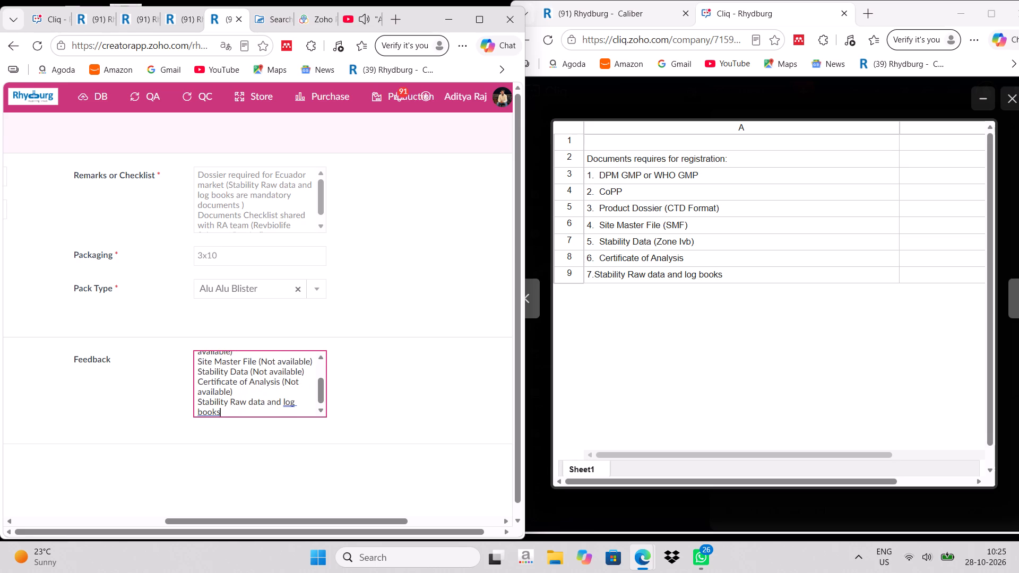
key("space")
type("(")
type("Not available")
key("shift+parenright")
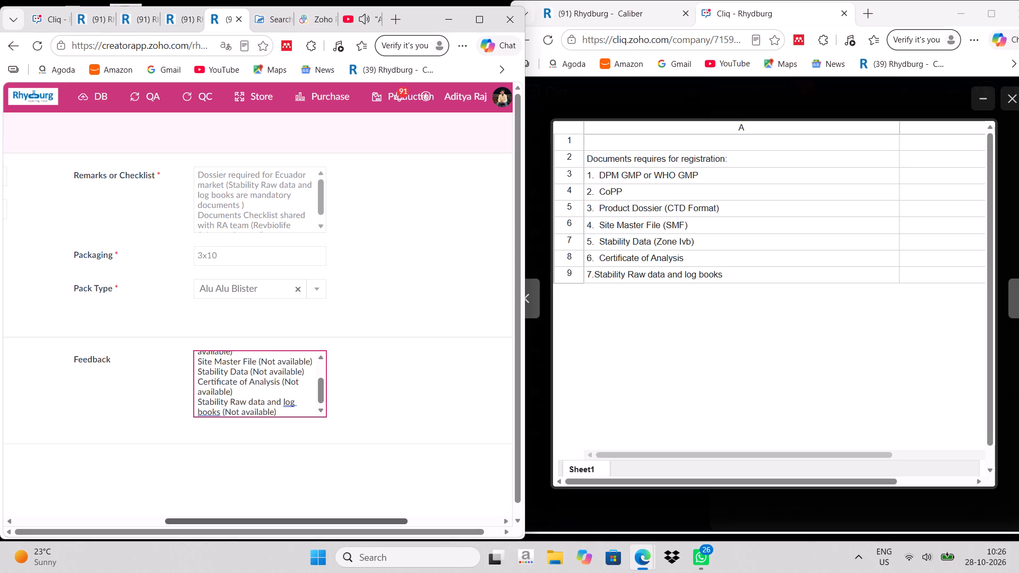
Set the DocStatus of the R0E804 Gap Analysis record to Not Complies and update the record after reviewing its Feedback lines.
left_click_drag(228, 520, 0, 529)
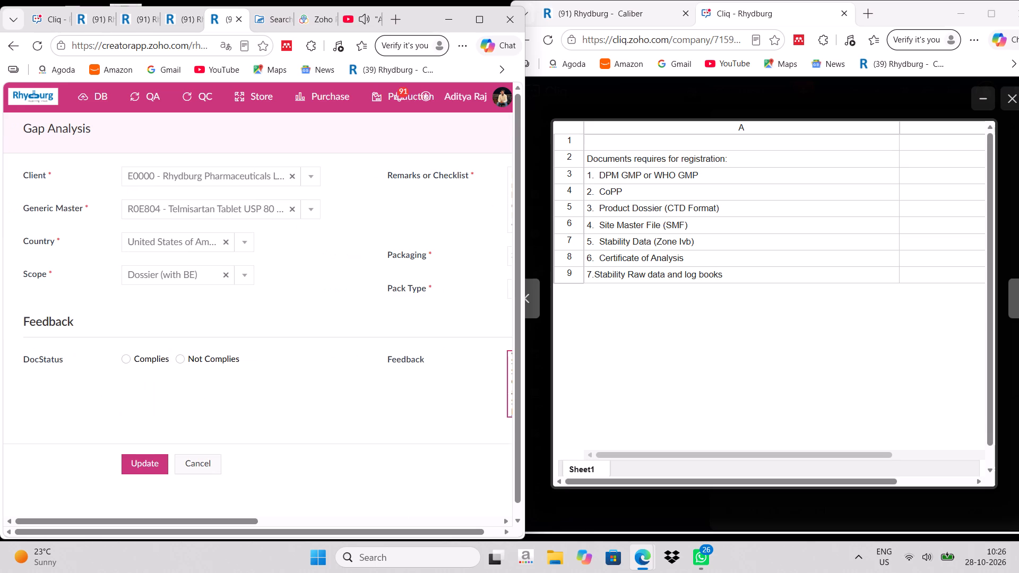
left_click(179, 362)
left_click_drag(175, 518, 320, 518)
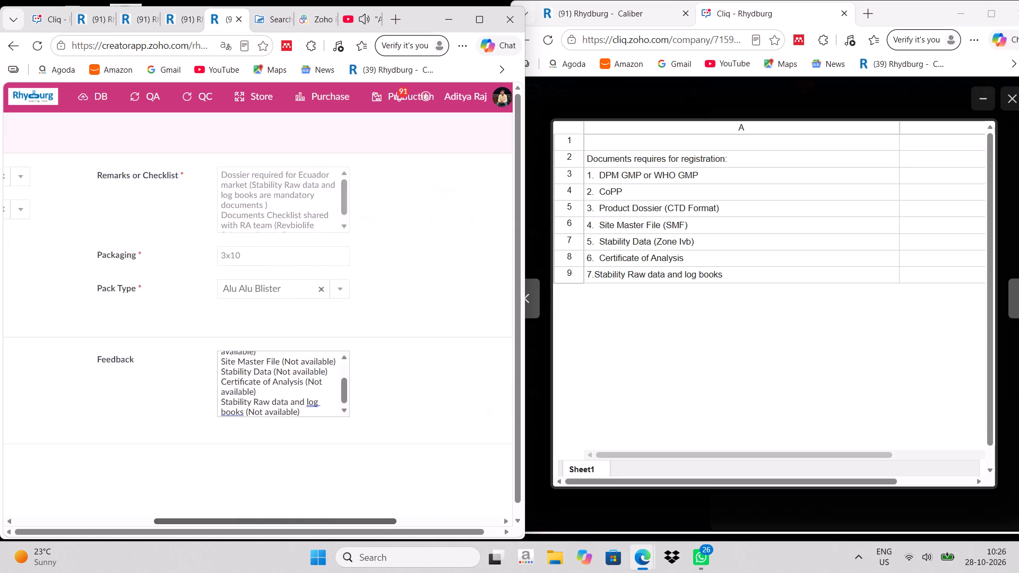
left_click_drag(320, 518, 328, 518)
scroll(219, 372, "up", 4)
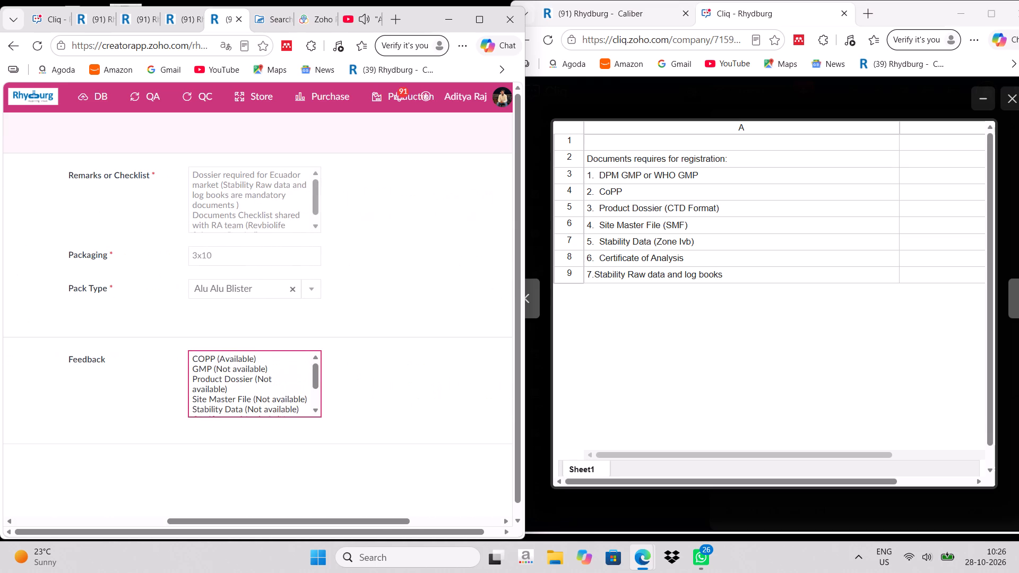
scroll(219, 372, "up", 3)
scroll(219, 372, "down", 8)
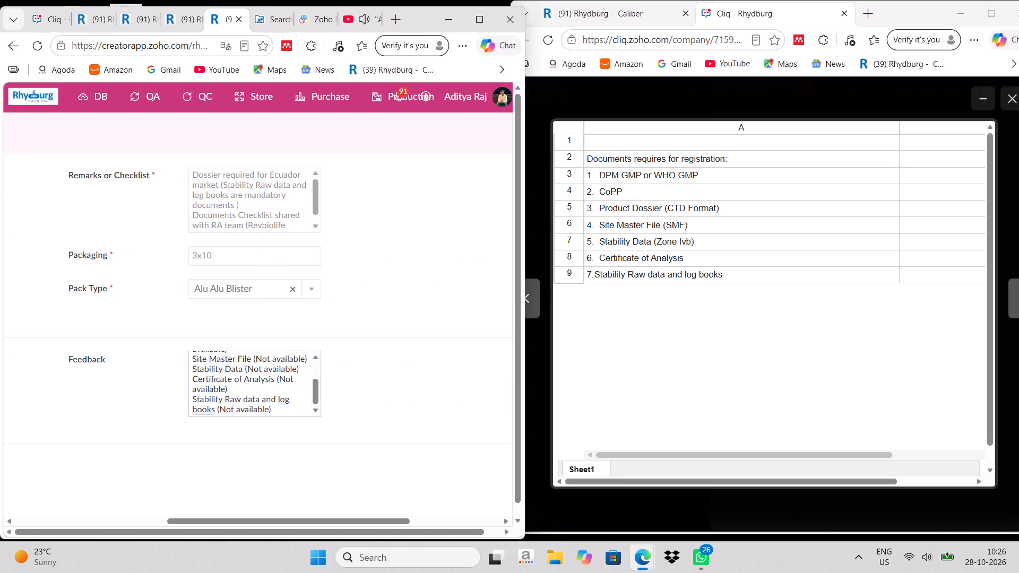
left_click_drag(252, 520, 95, 518)
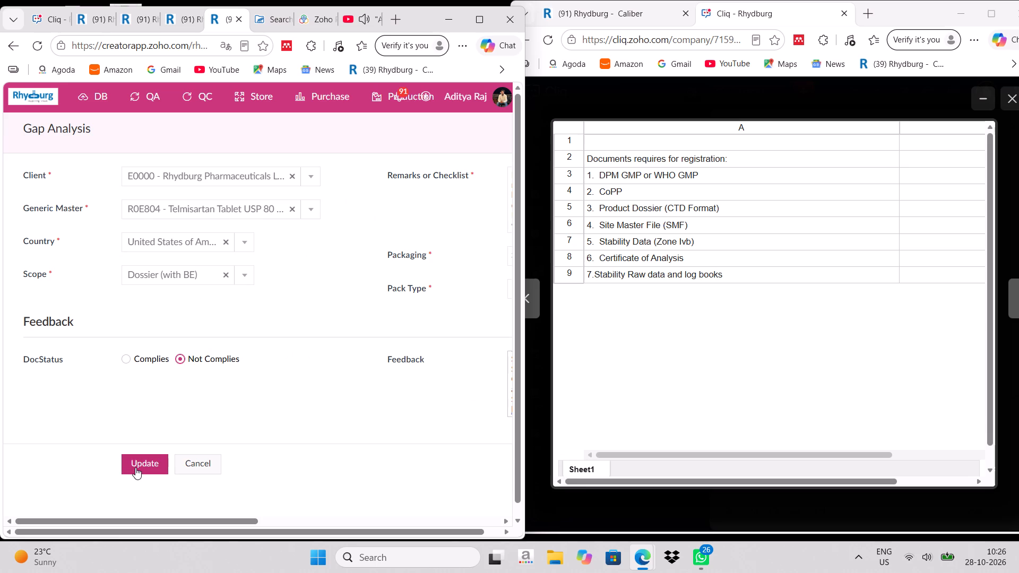
left_click(135, 467)
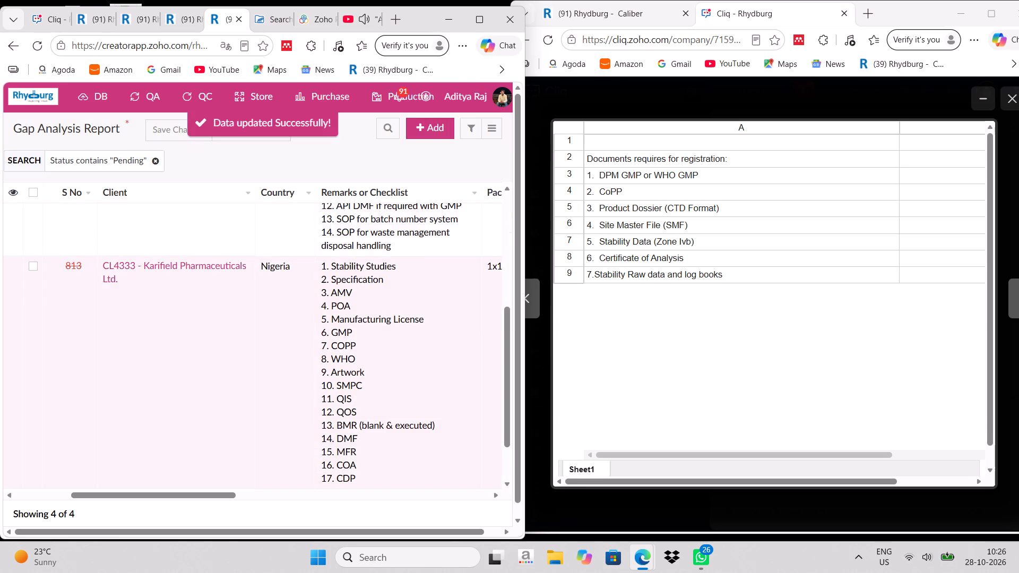
Maximize the browser window and close the SOP/487 record details on the SOP page.
left_click(471, 22)
left_click(383, 7)
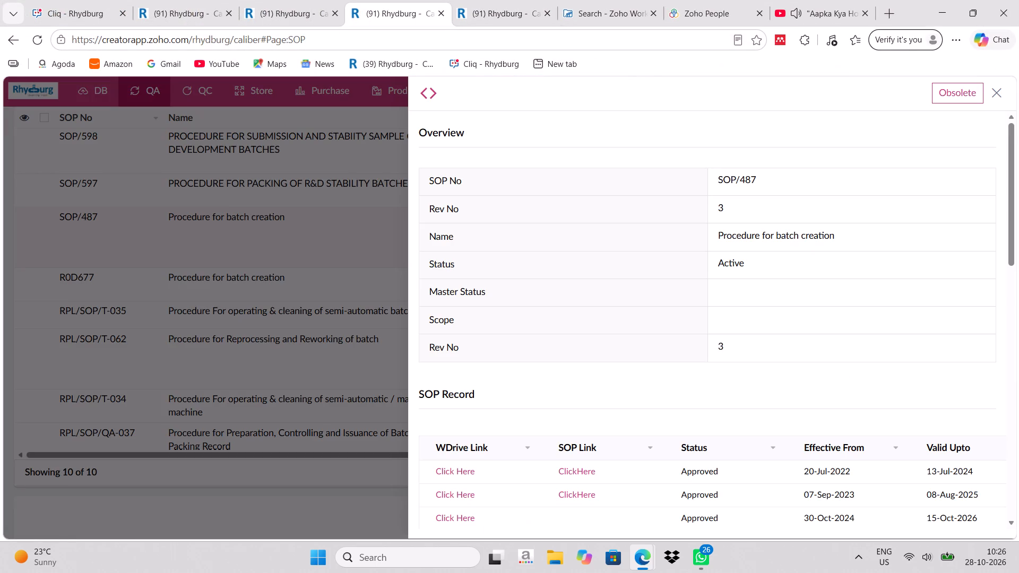
left_click(992, 89)
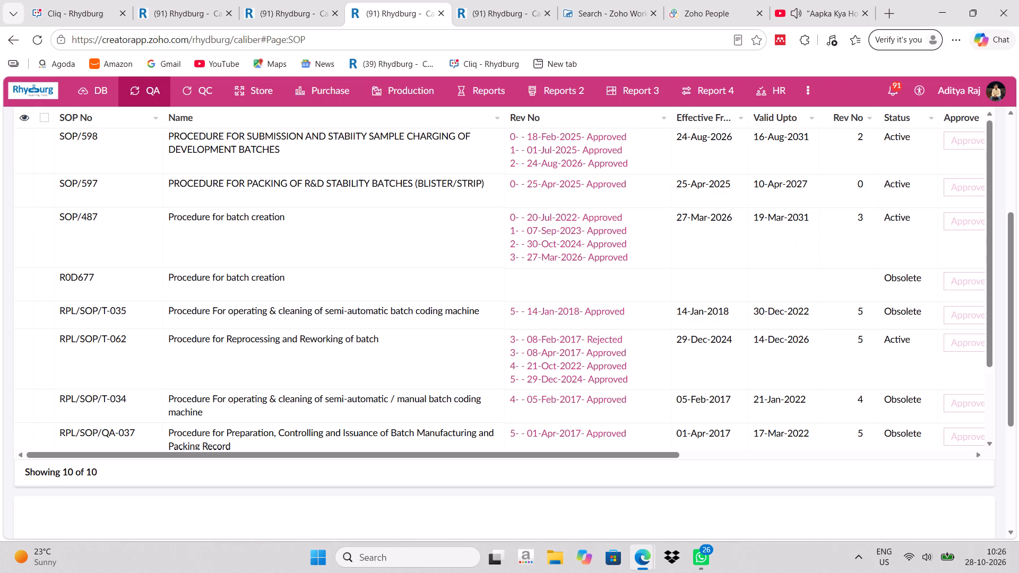
scroll(426, 331, "up", 10)
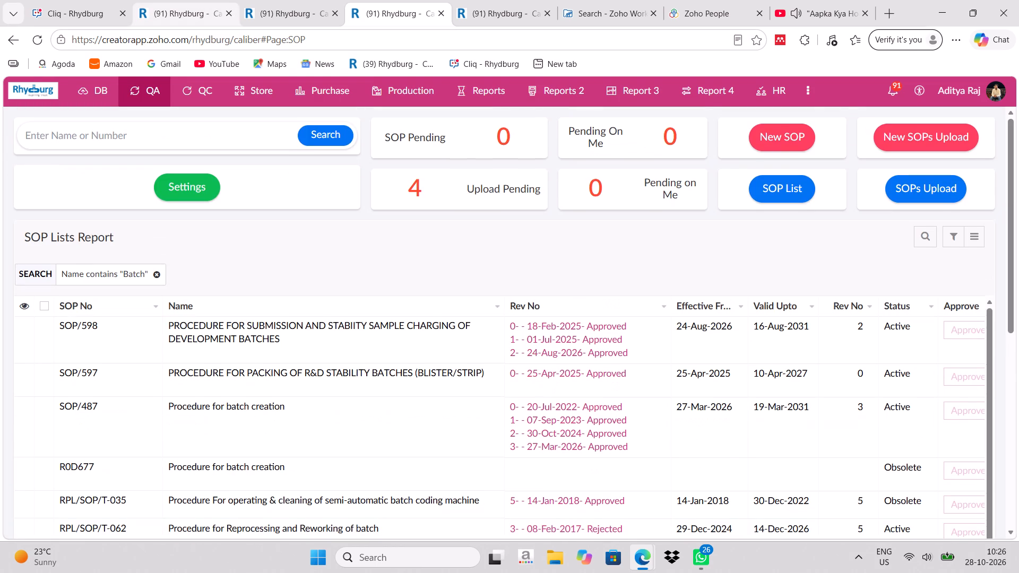
Reload the Registration project dashboard and open its Gap Report.
left_click(278, 5)
left_click_drag(278, 5, 282, 60)
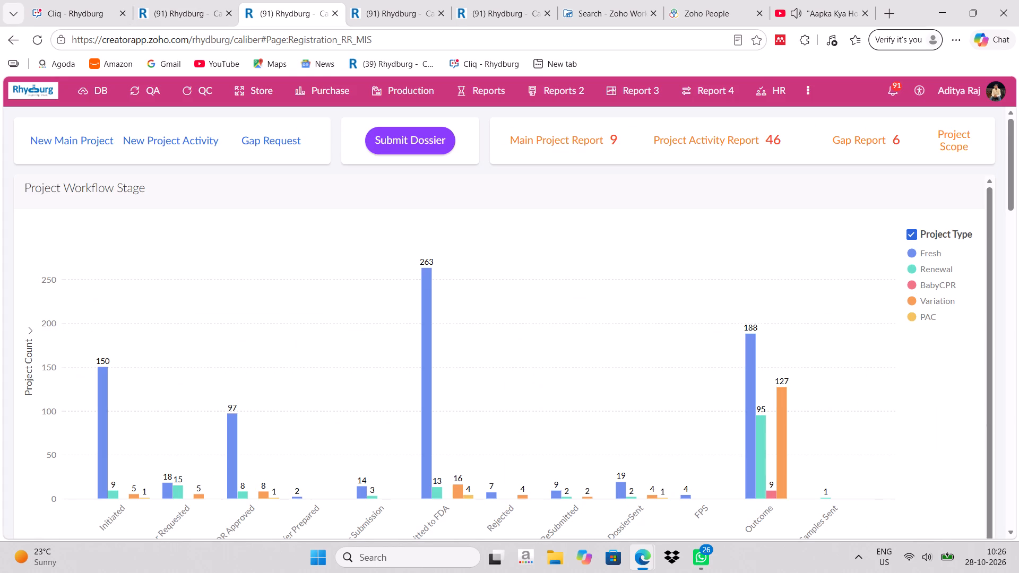
left_click(39, 39)
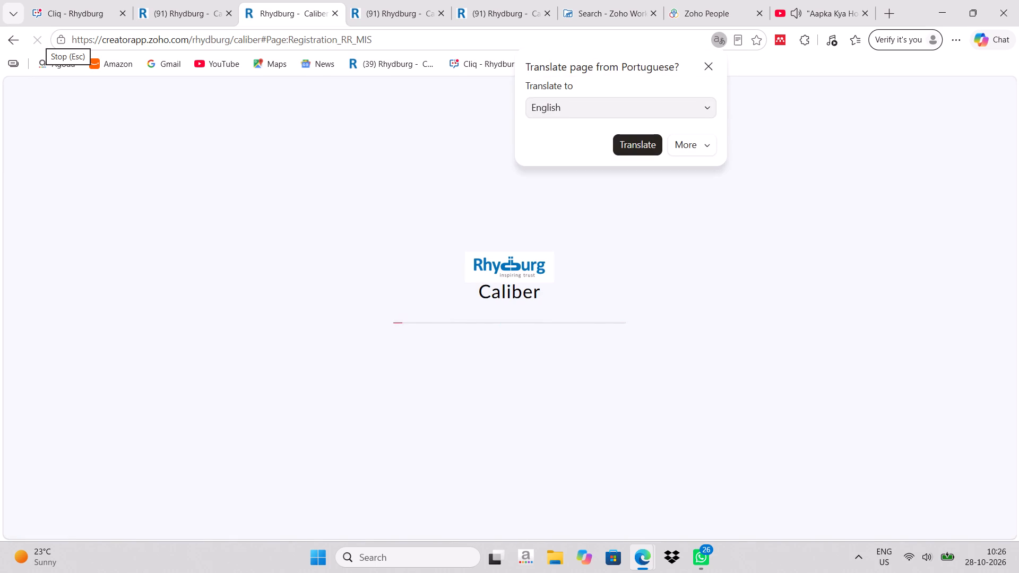
left_click(707, 72)
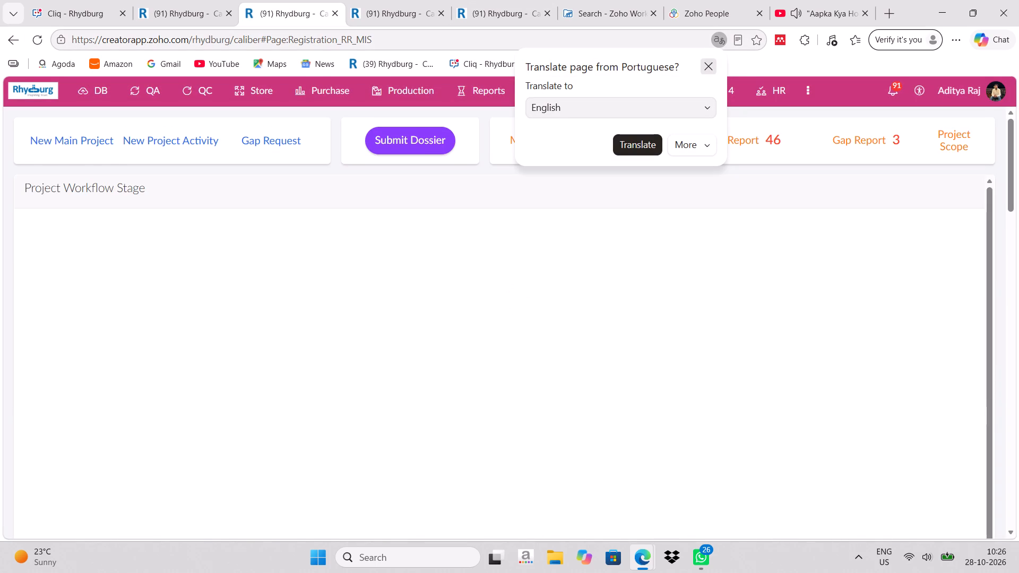